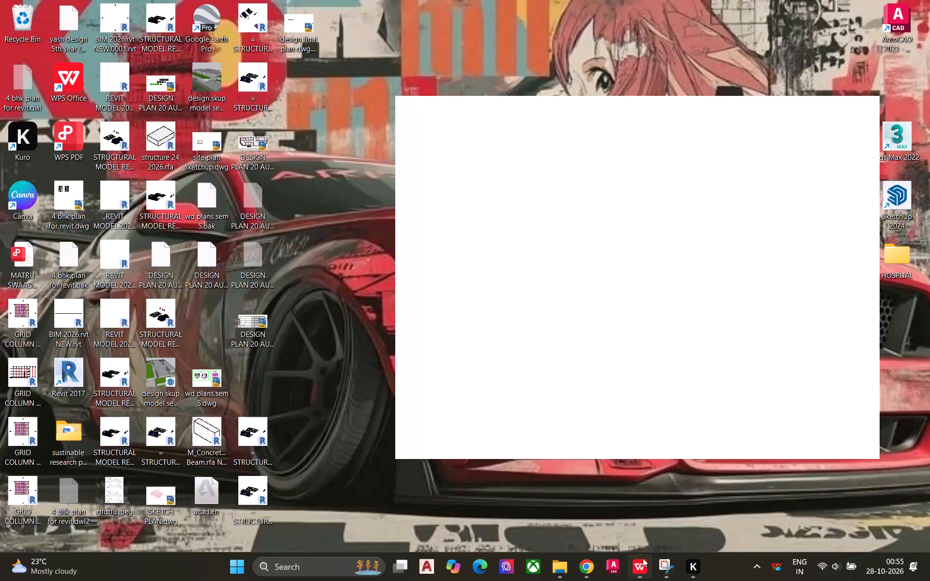
Switch to WPS Office, where the RN_BArch_Synopsis_Format document is open.
left_click(643, 566)
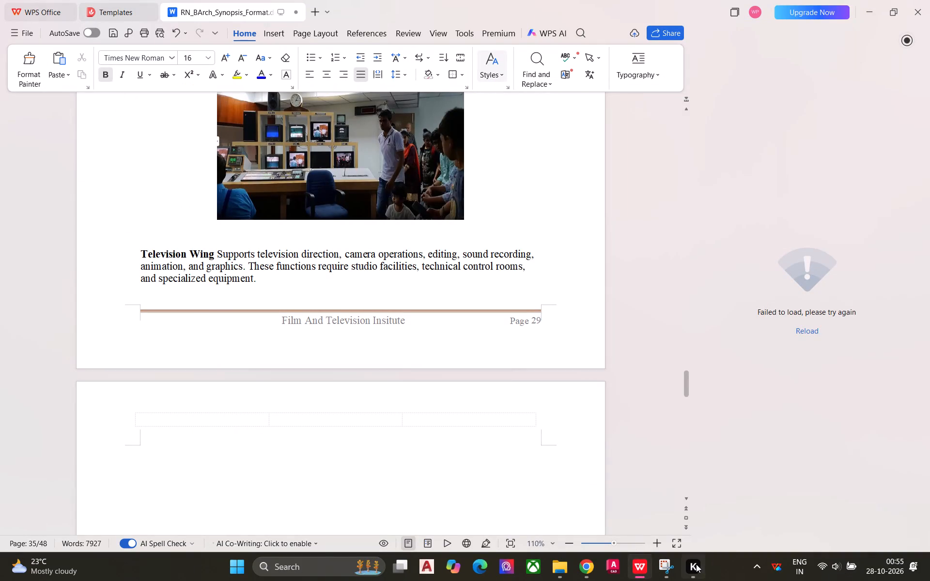
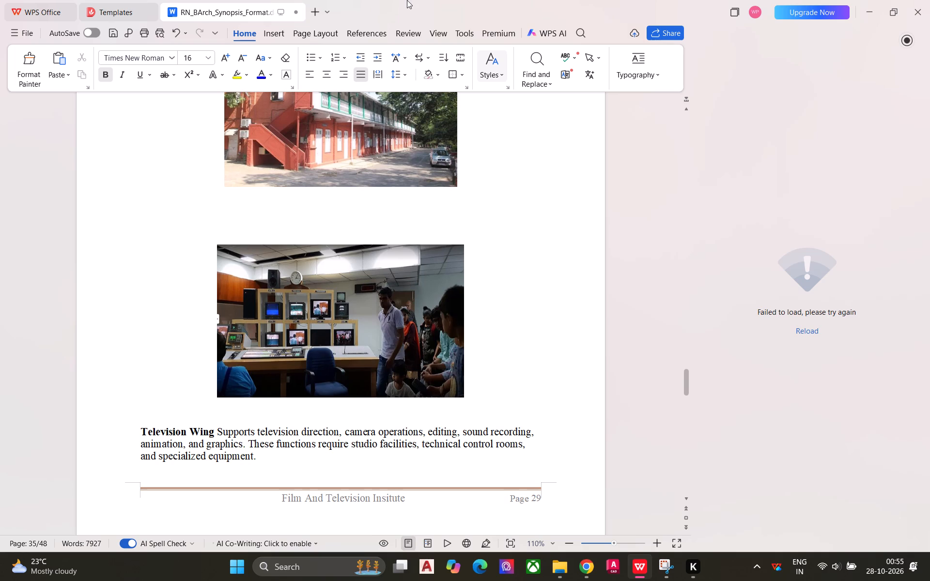
Save the synopsis document.
key("ctrl+s")
Remove the extra blank lines above the Residential and recreational zone photo on page 30, leaving a single blank line.
scroll(195, 0, "down", 6)
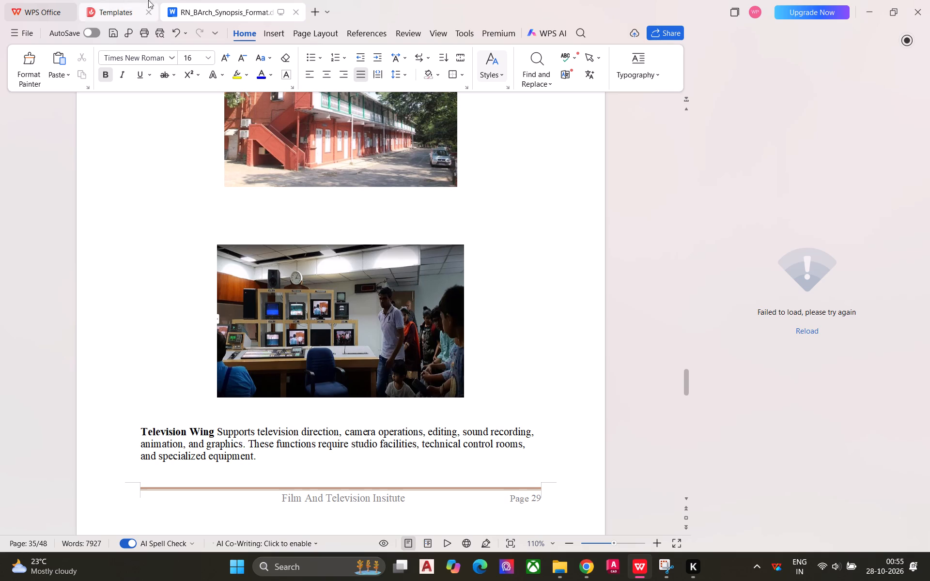
scroll(0, 0, "down", 20)
scroll(0, 0, "down", 2)
scroll(370, 215, "down", 3)
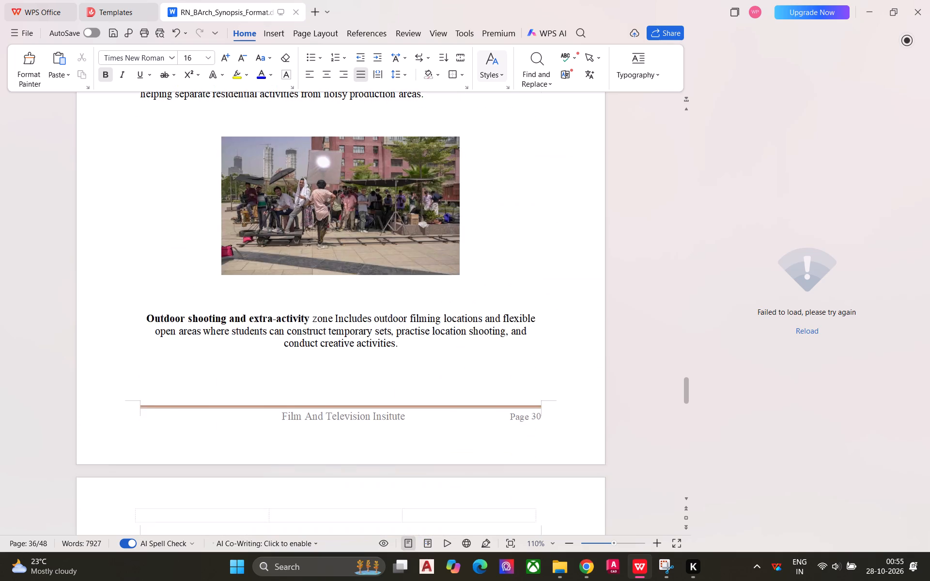
scroll(361, 217, "up", 10)
left_click(236, 223)
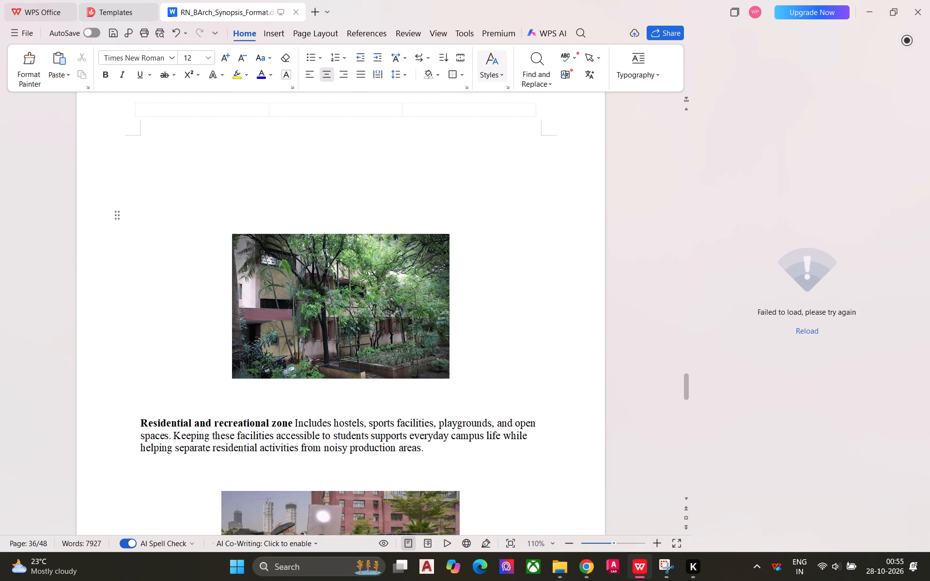
key("BackSpace")
key("BackSpace")
key("BackSpace")
key("BackSpace")
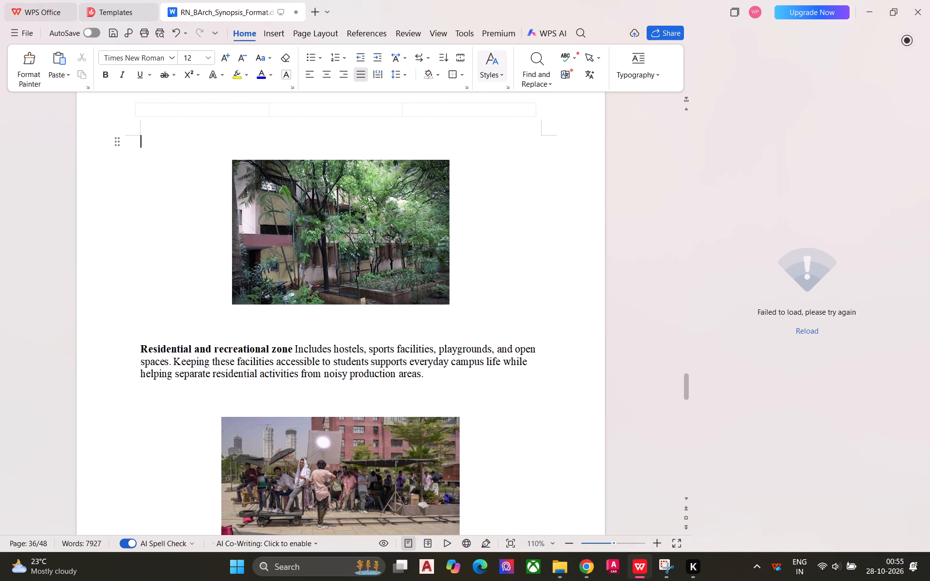
key("BackSpace")
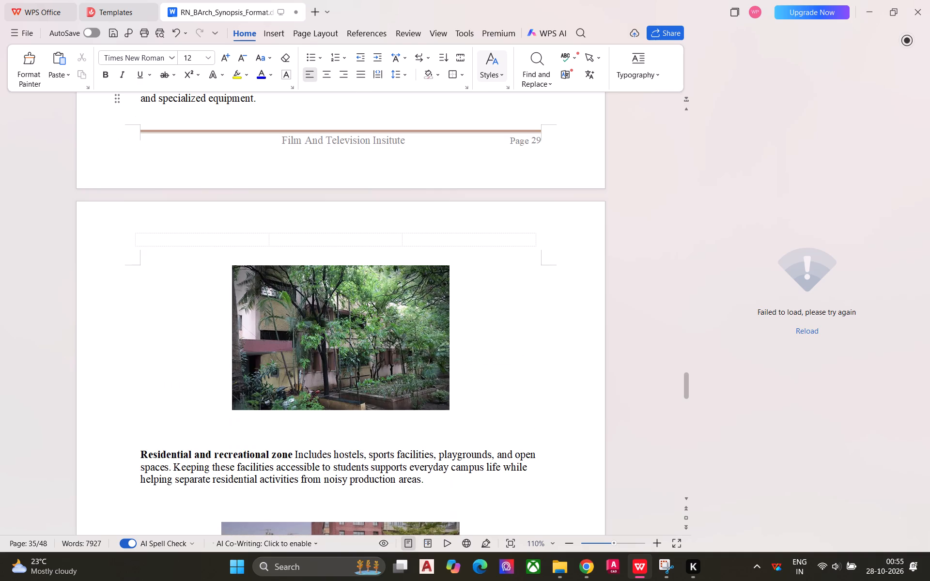
key("Return")
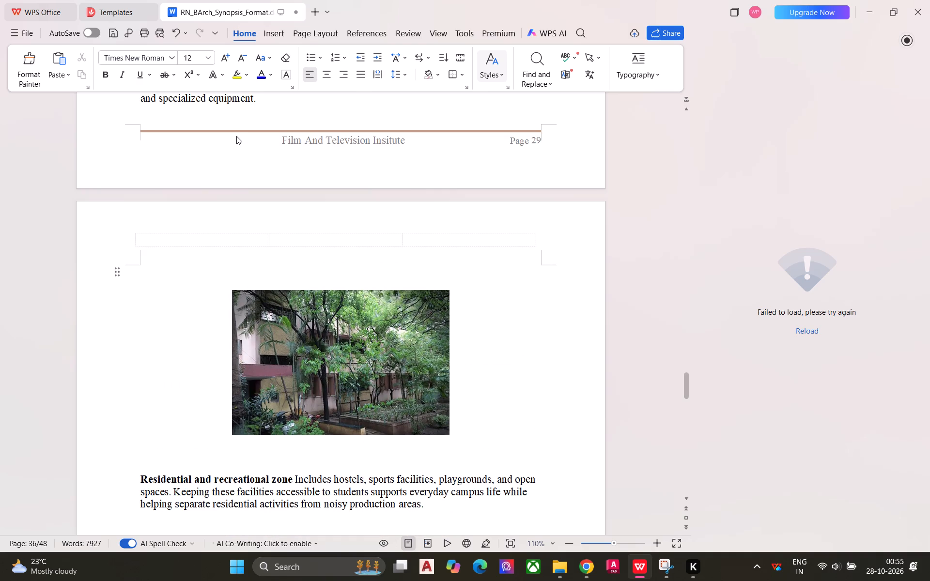
scroll(309, 266, "up", 4)
scroll(309, 268, "down", 7)
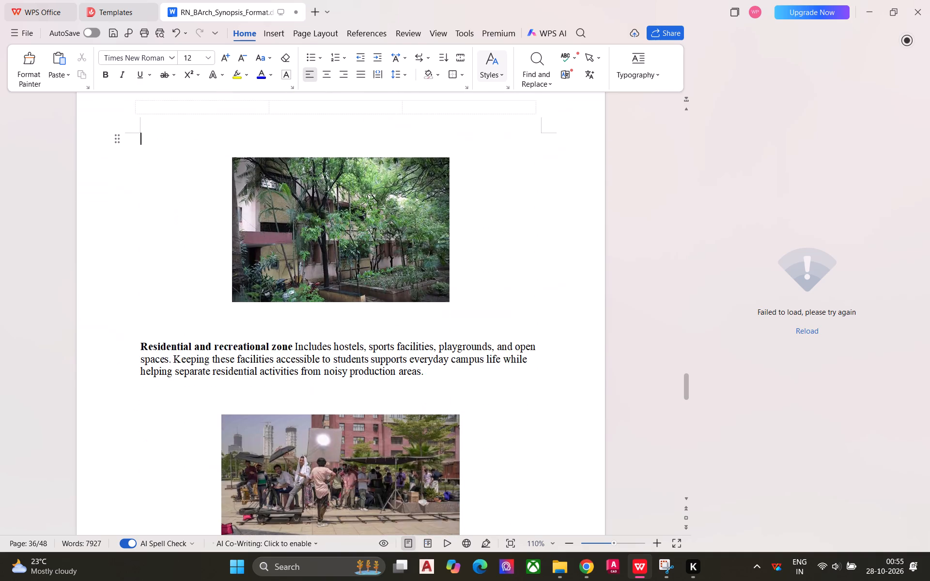
scroll(312, 292, "up", 6)
scroll(310, 297, "down", 8)
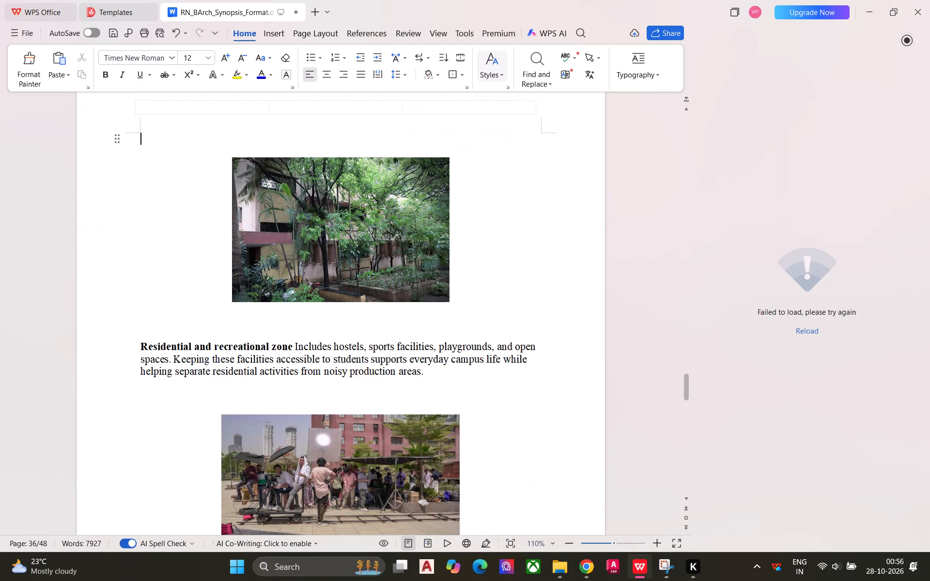
Add a blank line after "Screenplay writing" to push the 5.4 OFFLINE heading onto the next page.
scroll(310, 300, "down", 17)
scroll(310, 301, "down", 4)
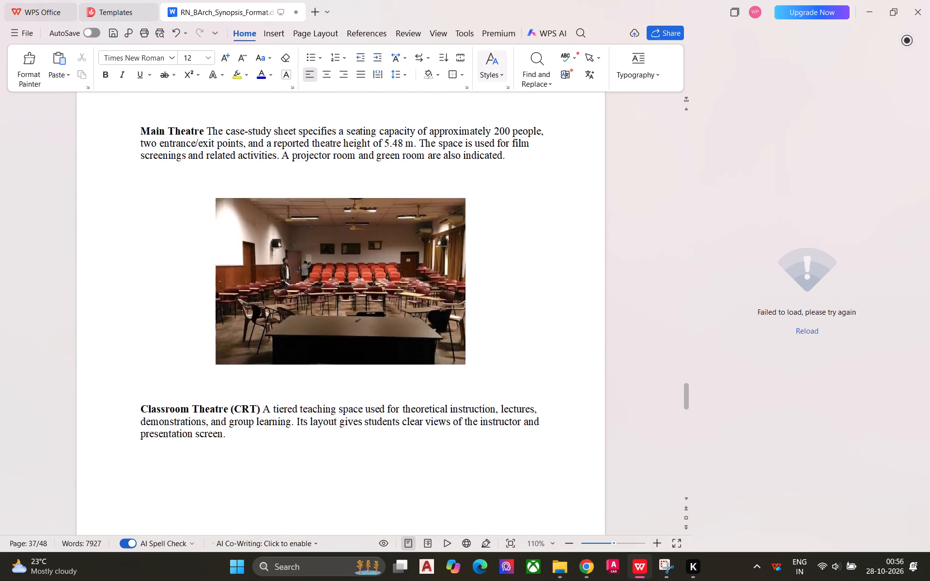
scroll(310, 301, "down", 20)
scroll(310, 301, "down", 7)
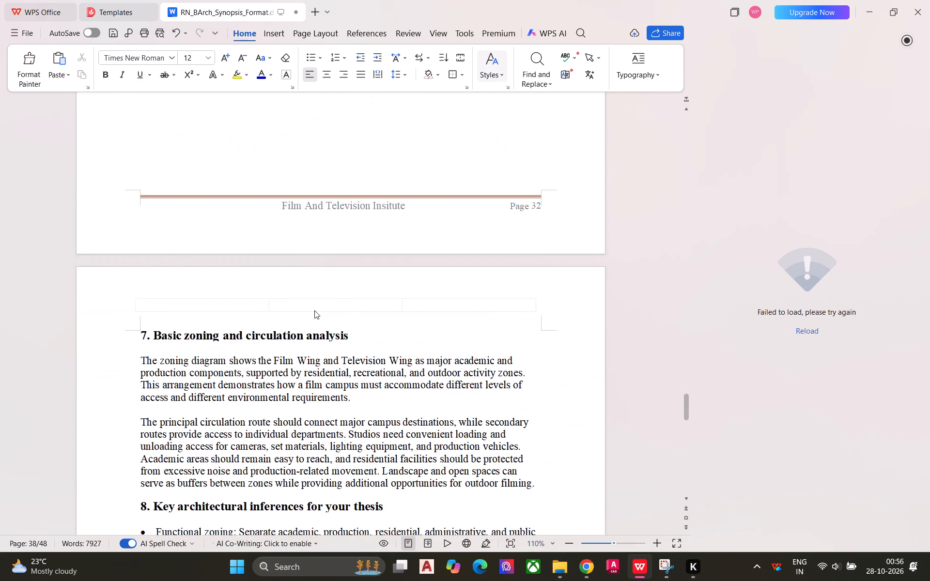
scroll(314, 310, "down", 19)
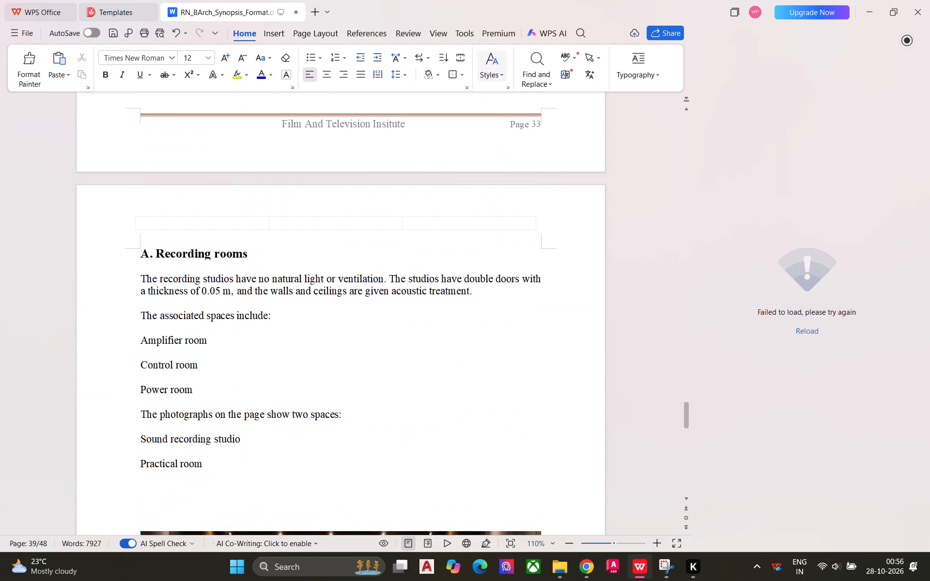
scroll(315, 310, "down", 9)
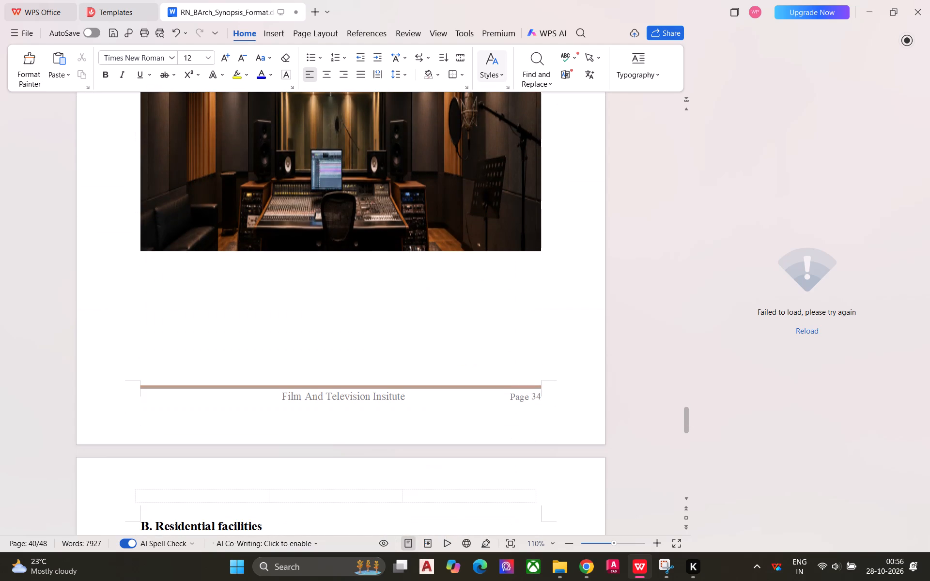
scroll(315, 311, "down", 4)
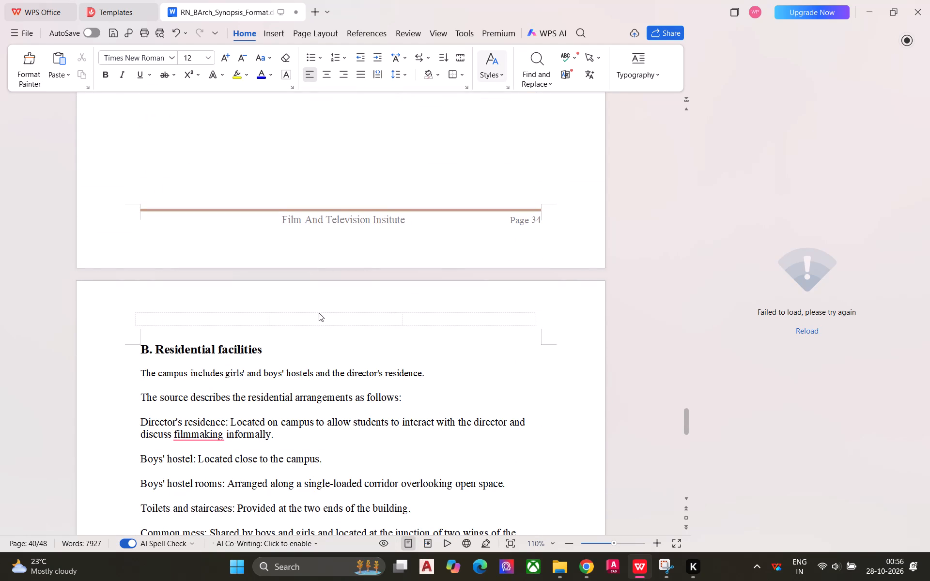
scroll(319, 313, "down", 4)
scroll(310, 307, "down", 20)
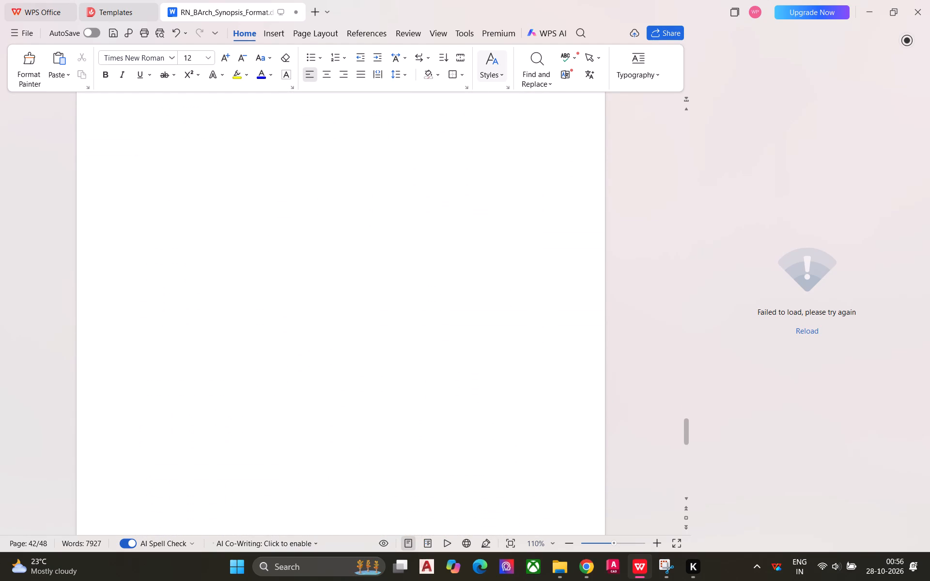
scroll(310, 305, "up", 10)
left_click(241, 292)
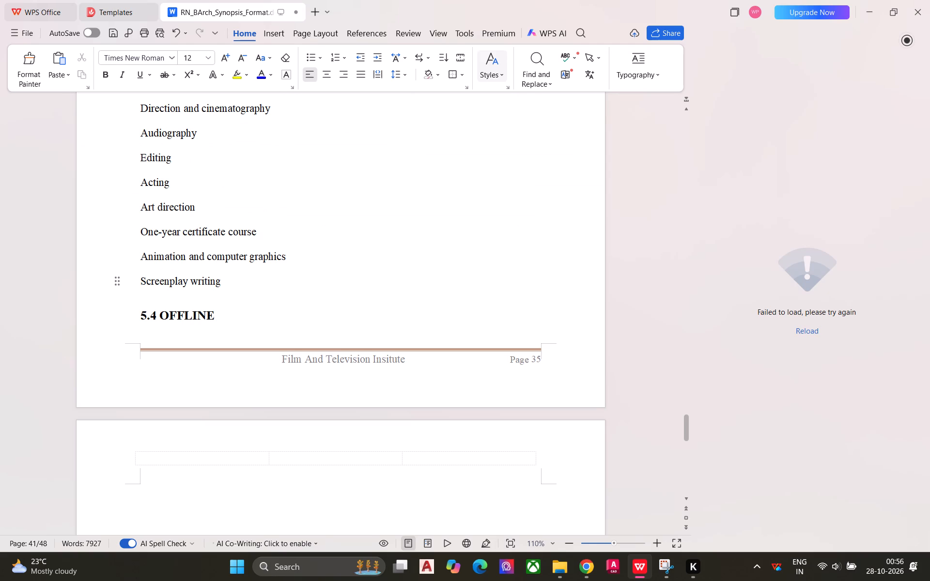
key("Return")
Review the layout of the FTII case study pages and the front matter from the cover page to the list of figures.
scroll(278, 266, "up", 2)
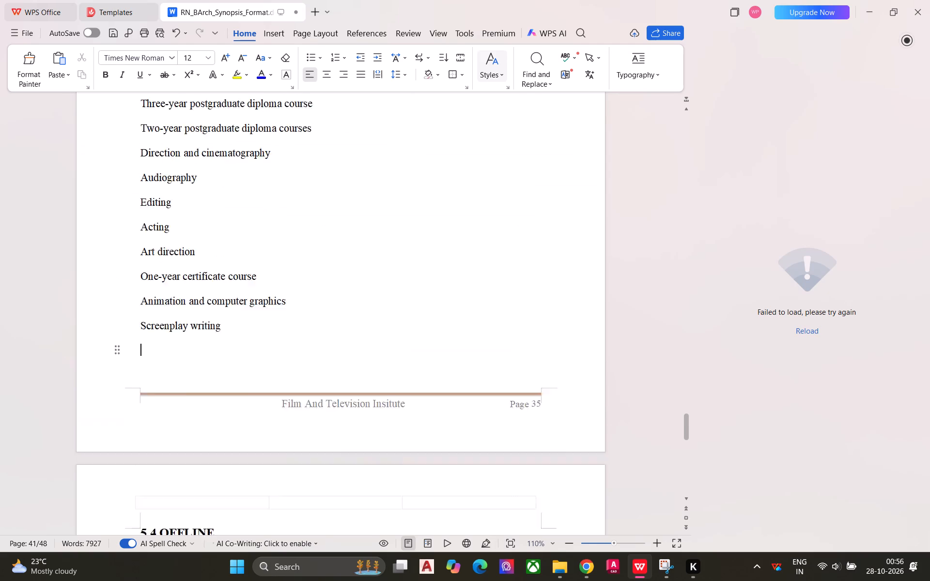
scroll(278, 266, "up", 20)
scroll(278, 266, "up", 14)
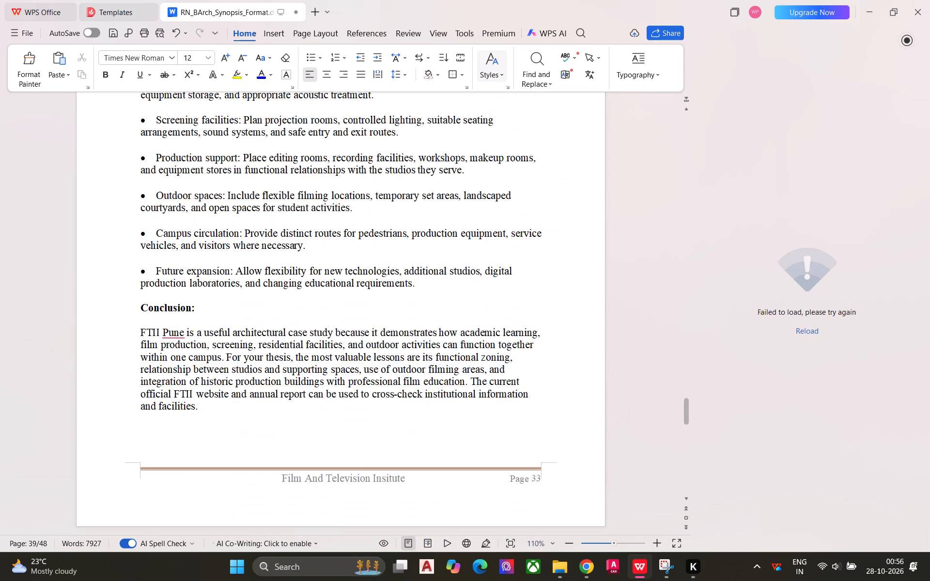
scroll(278, 266, "up", 20)
scroll(388, 294, "up", 9)
scroll(394, 288, "up", 20)
scroll(394, 288, "up", 5)
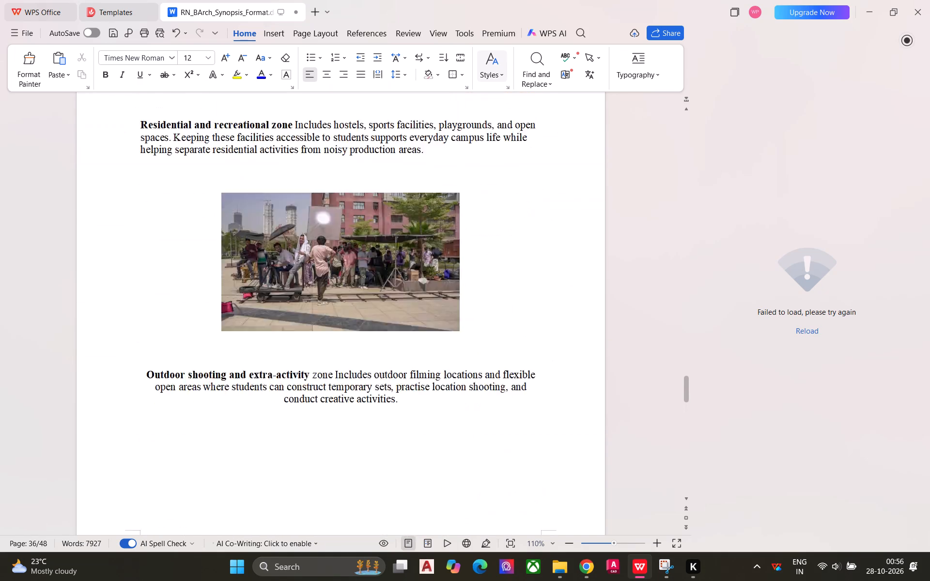
scroll(394, 288, "up", 13)
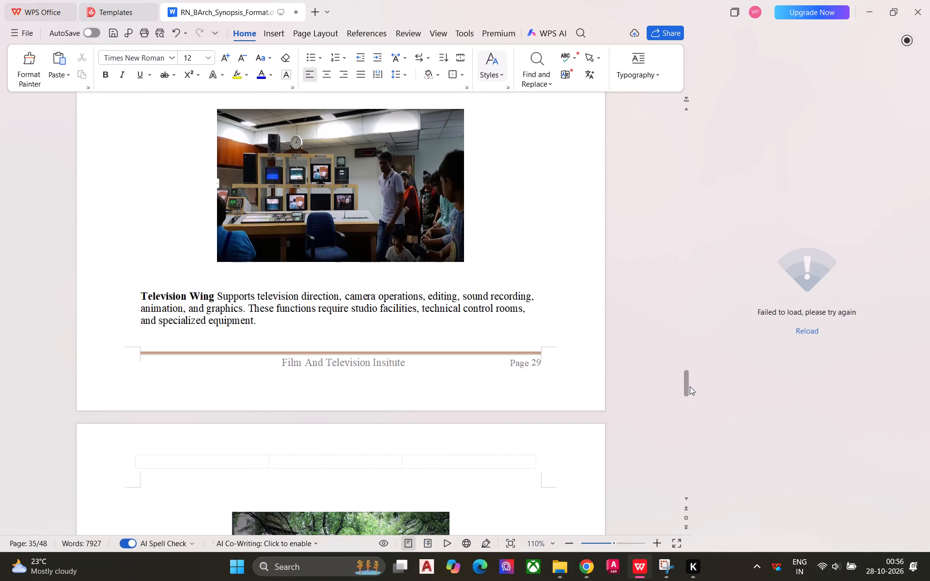
left_click_drag(687, 386, 682, 174)
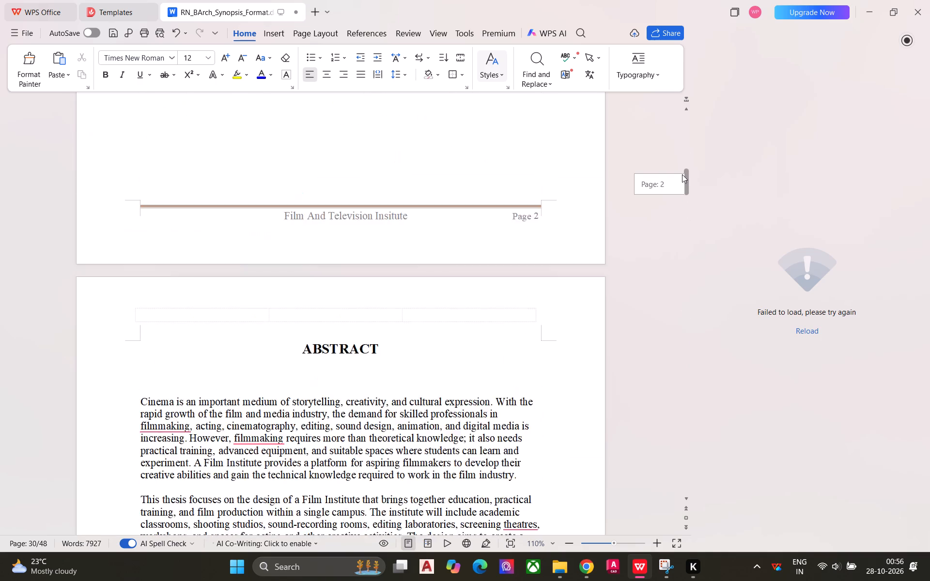
left_click_drag(682, 174, 682, 107)
scroll(484, 285, "down", 6)
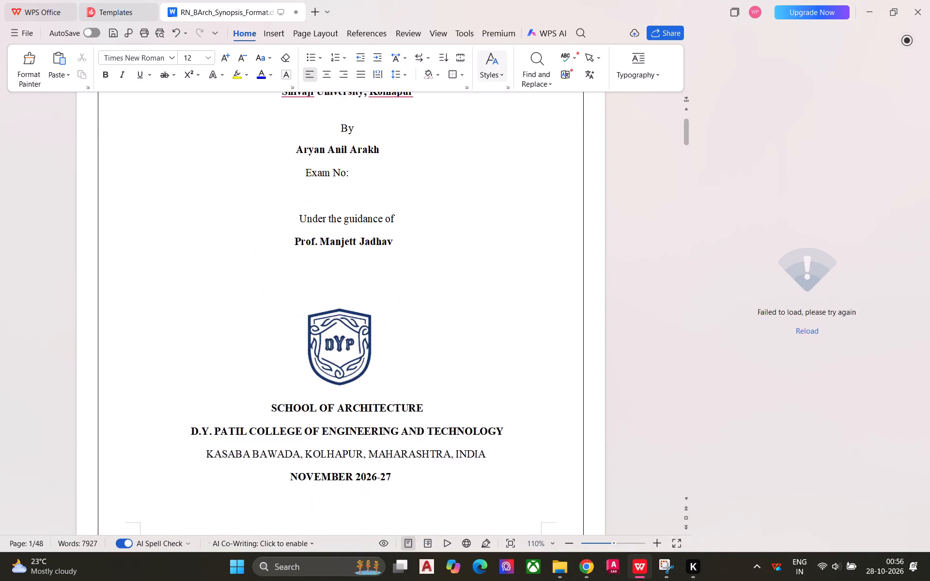
scroll(484, 287, "down", 13)
scroll(491, 278, "down", 8)
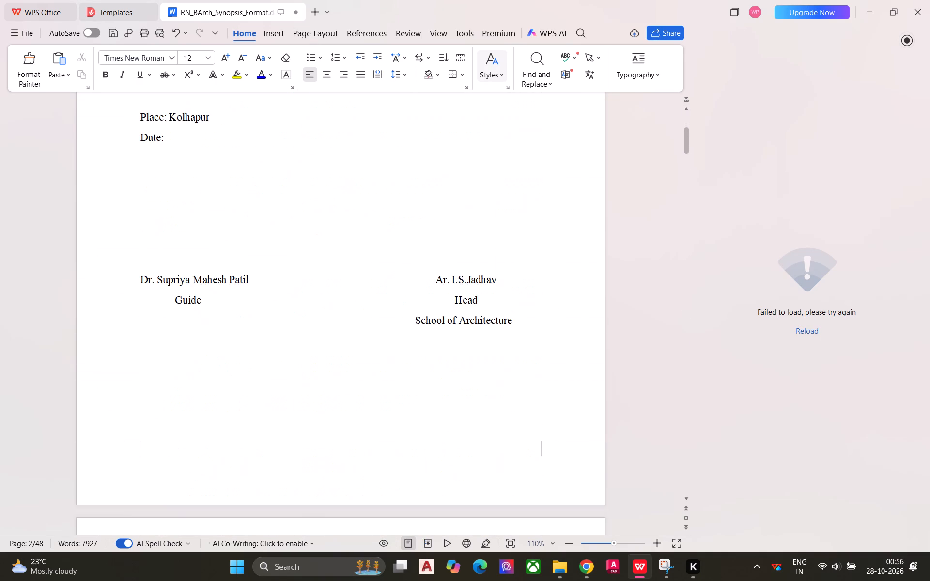
scroll(491, 278, "down", 17)
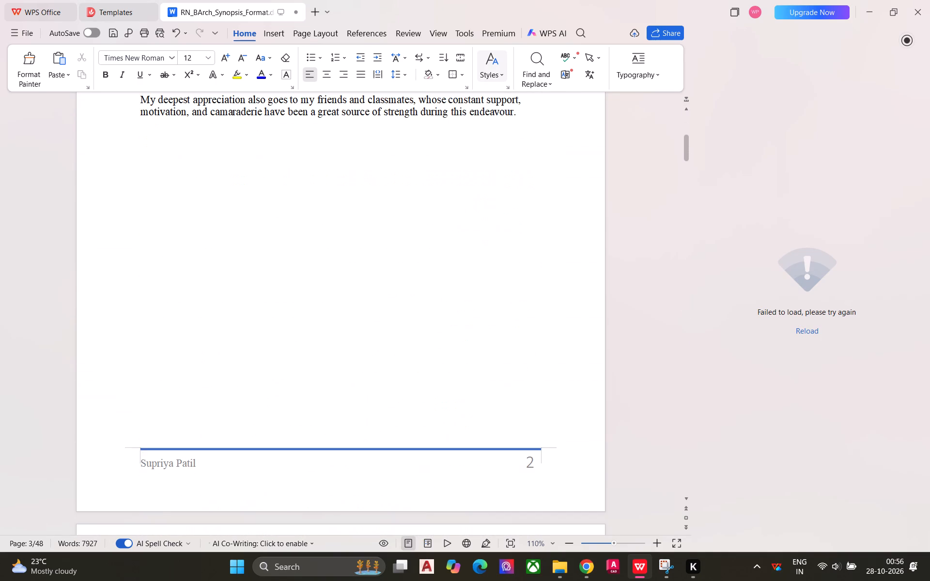
scroll(491, 278, "down", 17)
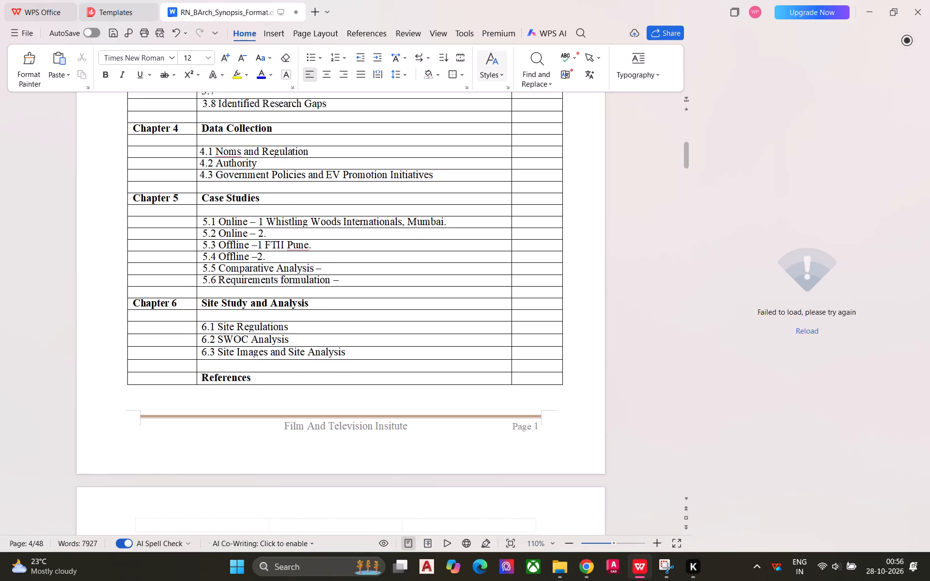
scroll(527, 358, "down", 11)
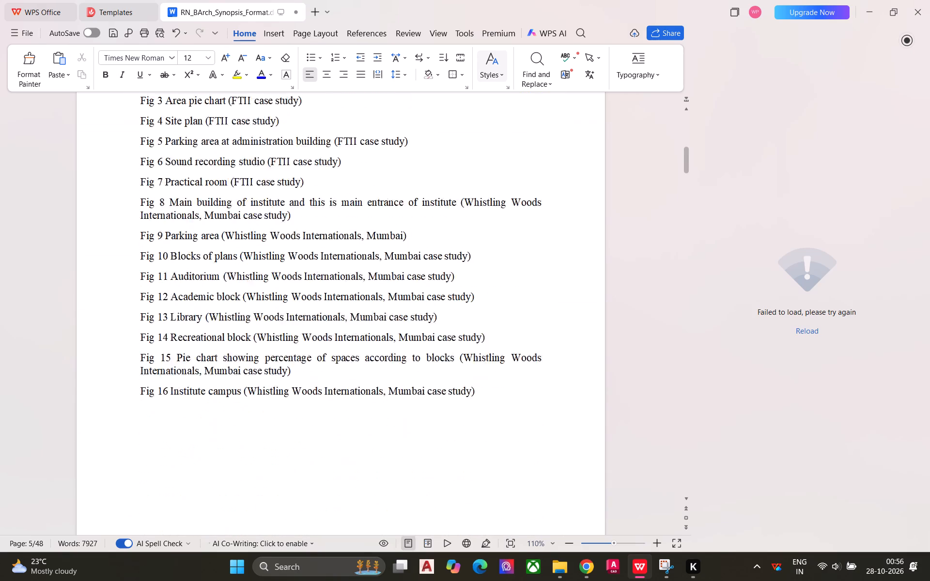
Delete the blank page between the list of figures and the List of Tables.
scroll(522, 379, "down", 19)
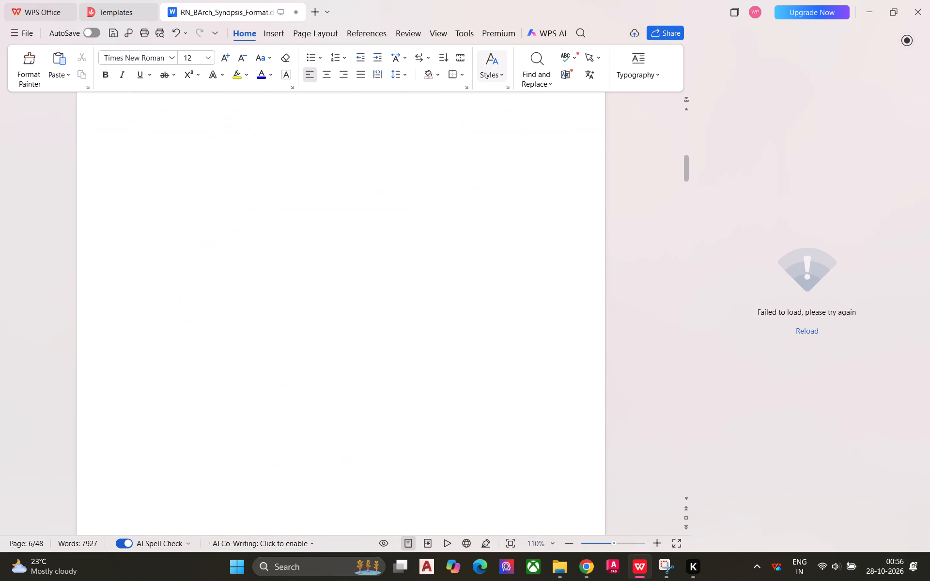
scroll(521, 382, "down", 6)
left_click(528, 311)
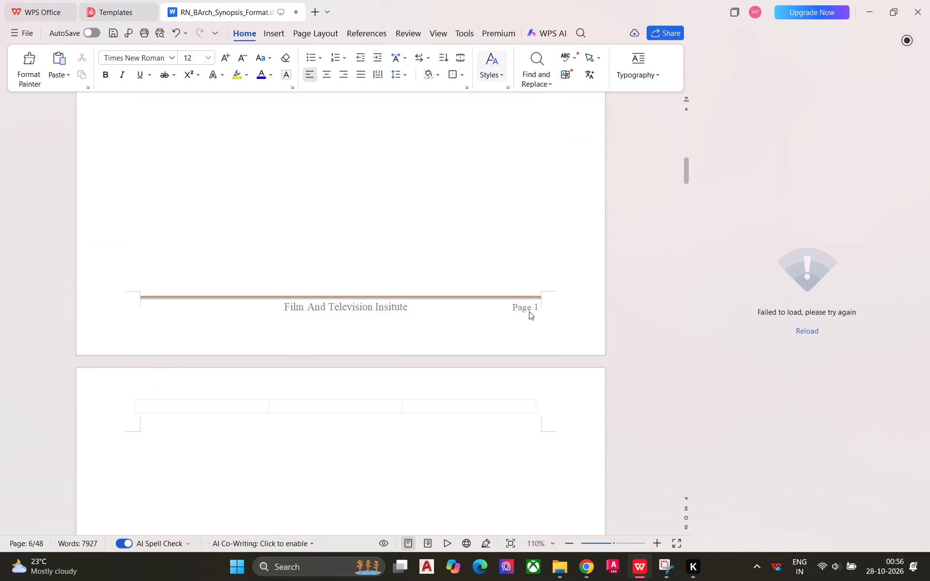
left_click(531, 307)
scroll(531, 307, "up", 12)
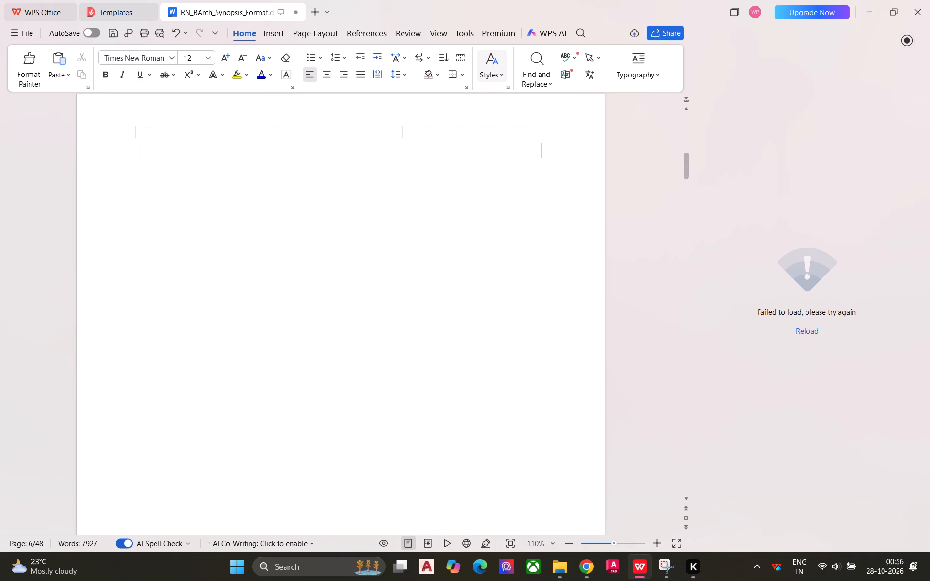
scroll(530, 307, "up", 3)
scroll(530, 307, "down", 4)
left_click(519, 319)
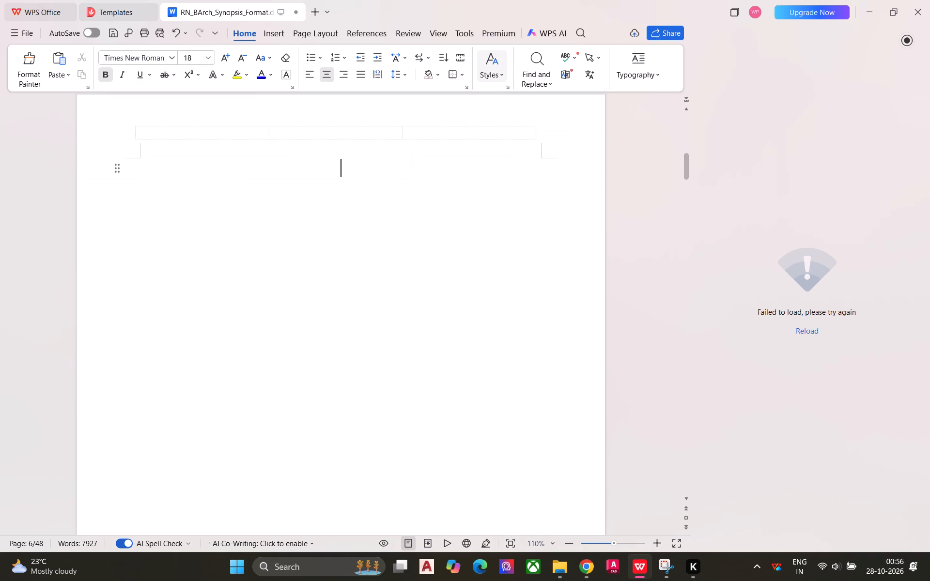
key("Delete")
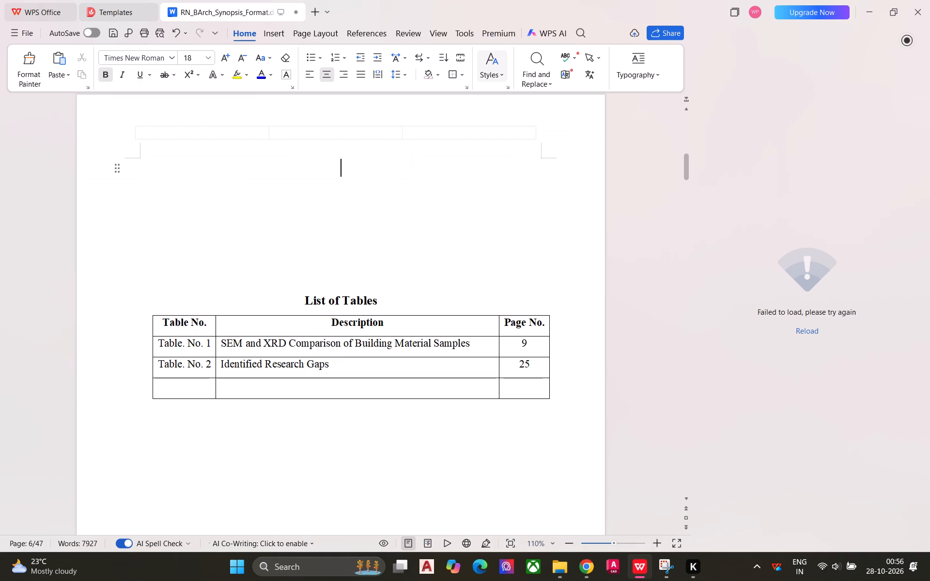
Check the layout and footer page numbers from the contents table through the list of figures and List of Tables to the Abbreviations.
scroll(519, 319, "up", 12)
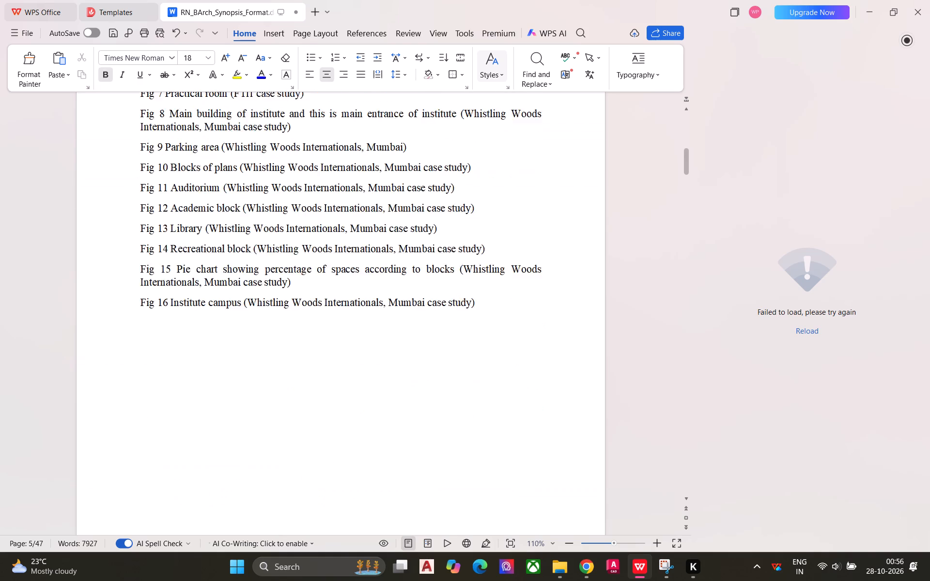
scroll(518, 323, "up", 13)
scroll(518, 323, "down", 3)
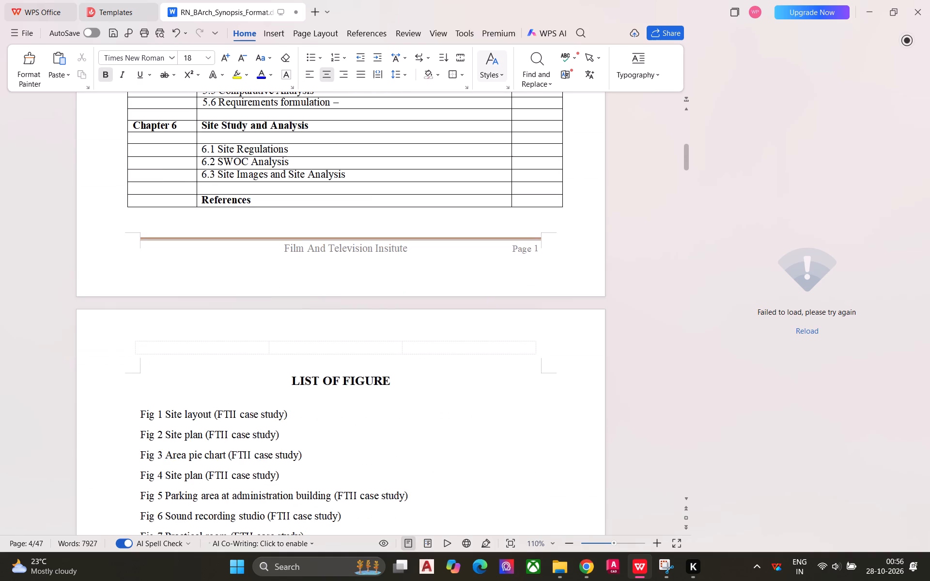
scroll(518, 324, "down", 18)
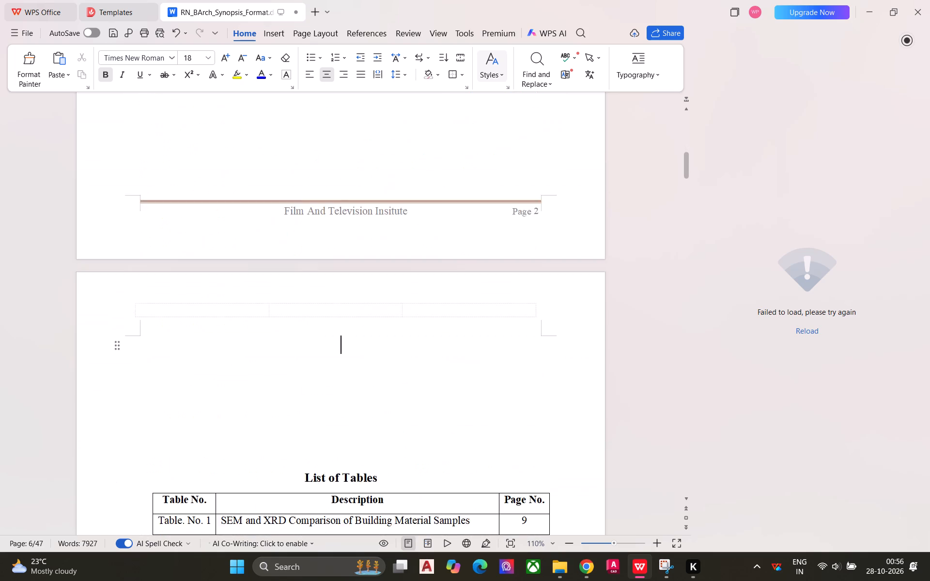
scroll(518, 331, "down", 15)
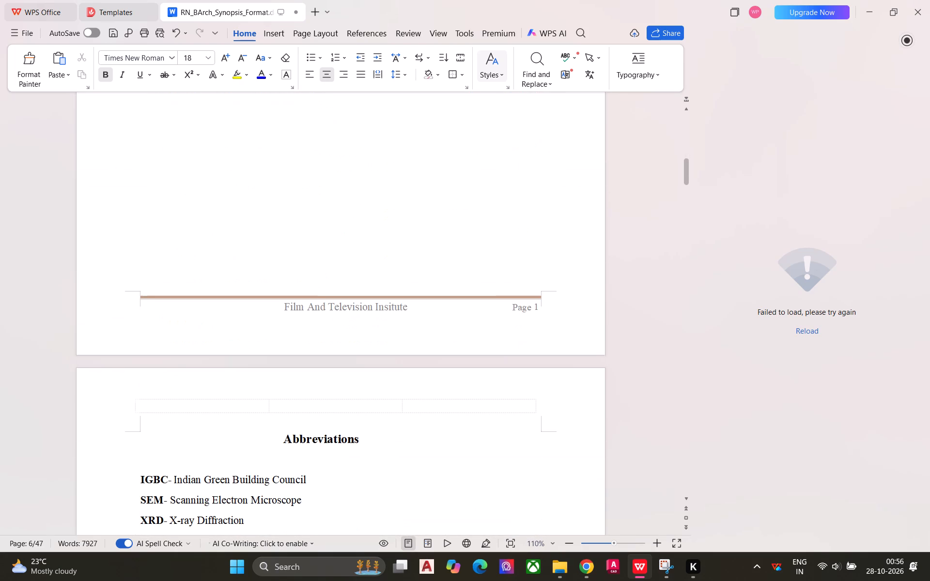
scroll(518, 336, "up", 14)
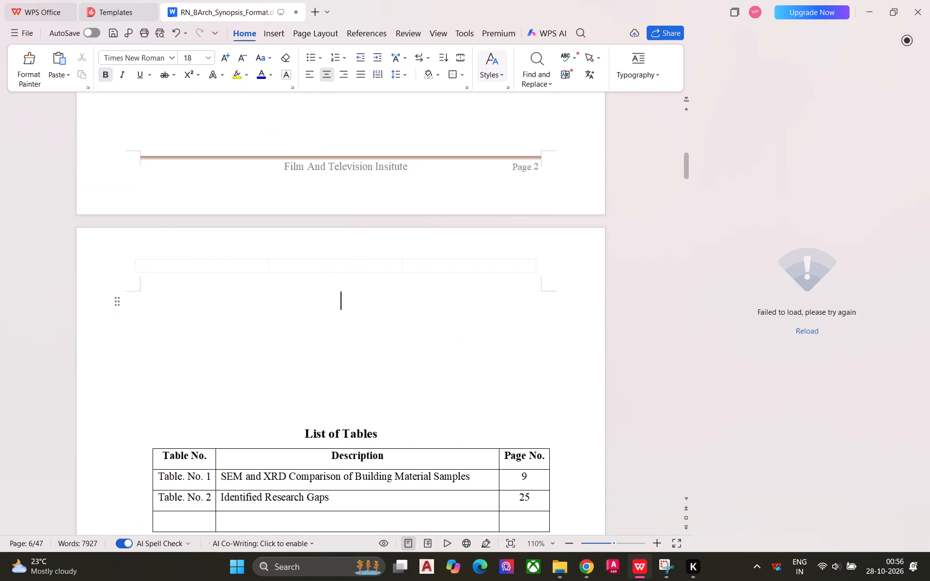
Remove the extra blank lines above the List of Tables heading so it moves up to the top of its page.
left_click(302, 413)
key("BackSpace")
key("BackSpace")
key("BackSpace")
key("BackSpace")
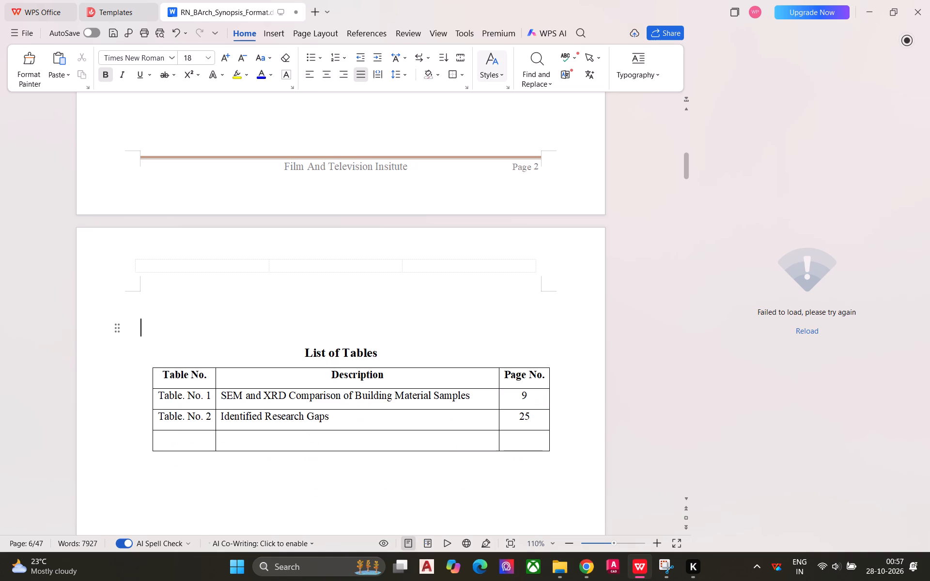
key("BackSpace")
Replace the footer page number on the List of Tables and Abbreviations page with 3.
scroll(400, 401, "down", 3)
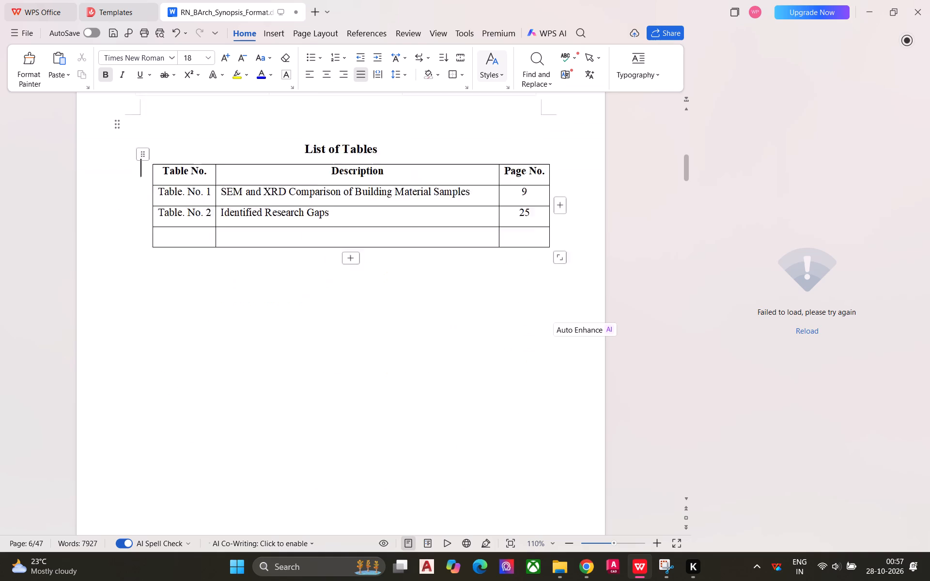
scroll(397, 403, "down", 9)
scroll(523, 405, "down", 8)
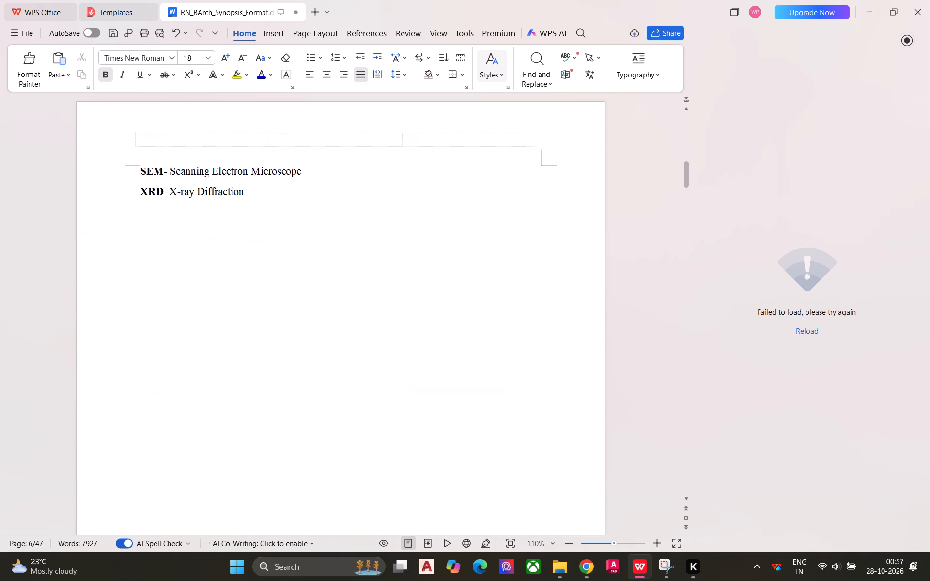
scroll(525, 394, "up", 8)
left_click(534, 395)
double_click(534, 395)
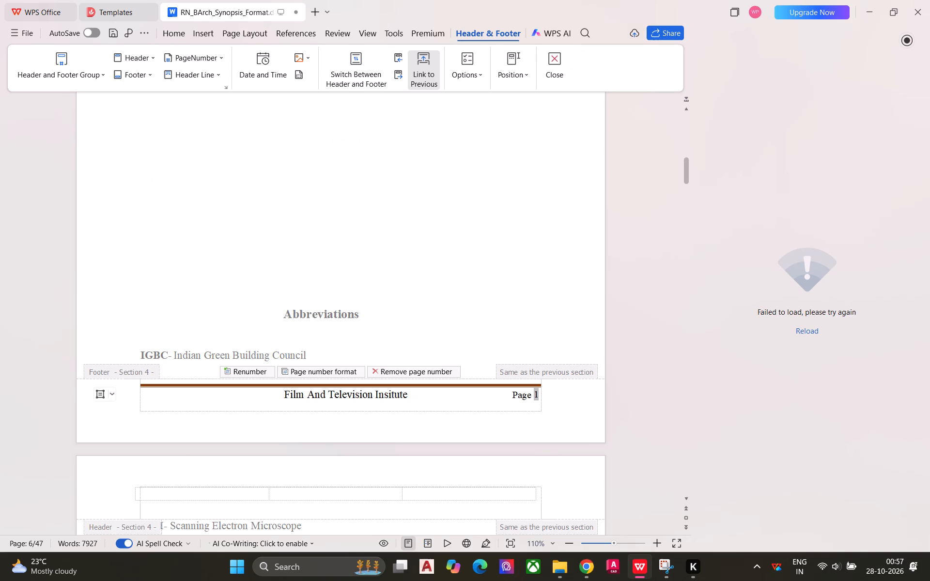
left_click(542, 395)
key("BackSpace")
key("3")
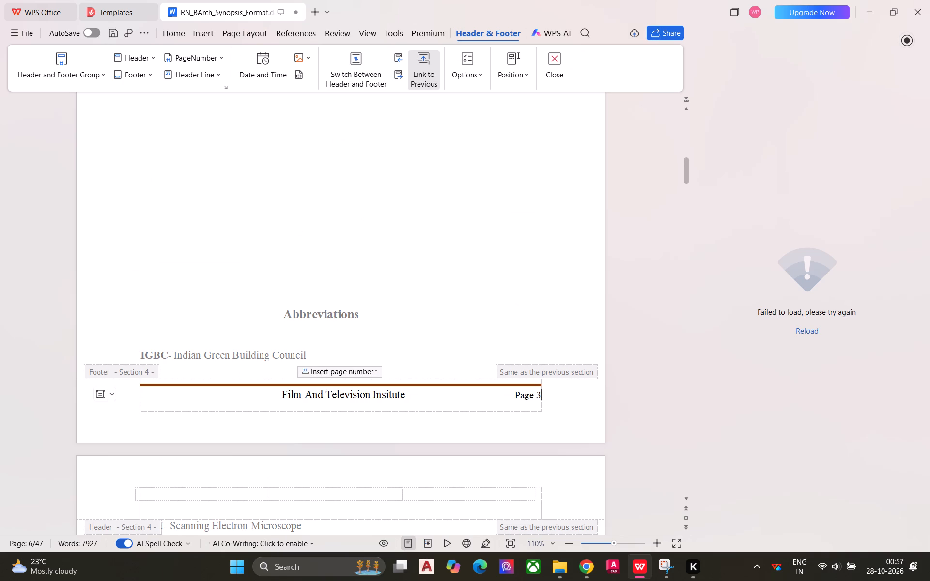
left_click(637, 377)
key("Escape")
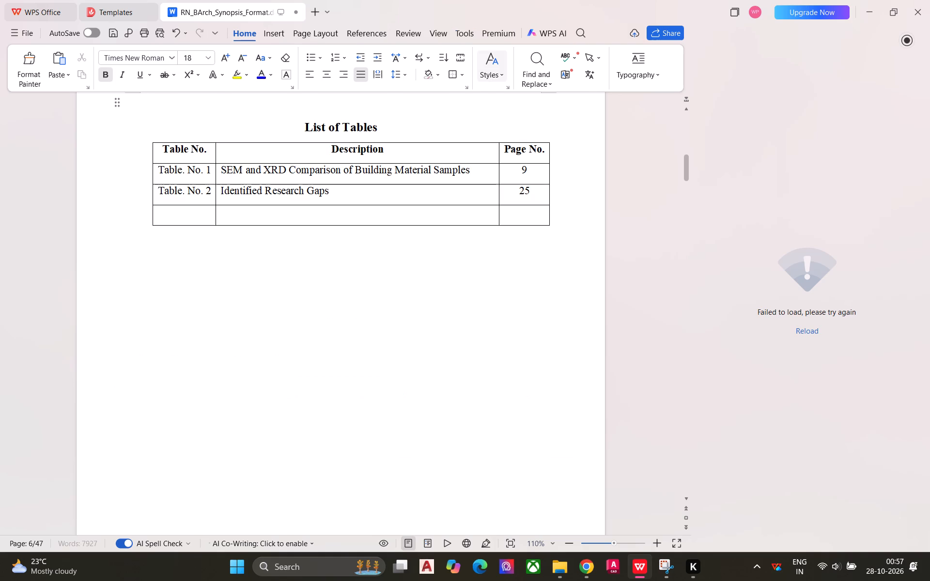
Check the footer page numbers on the pages from the Abbreviations through the Abstract and Chapter 1.
scroll(635, 376, "down", 18)
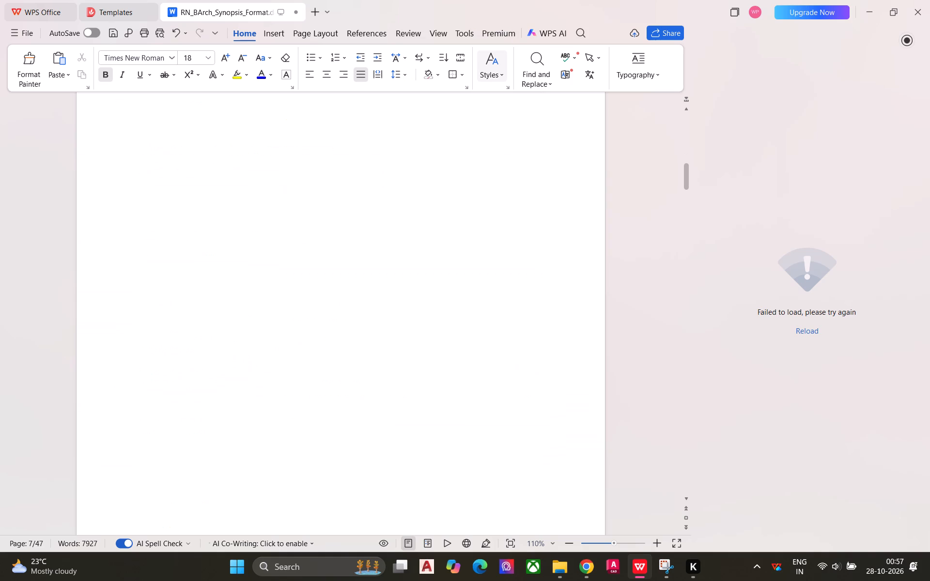
scroll(635, 376, "down", 20)
scroll(635, 376, "down", 4)
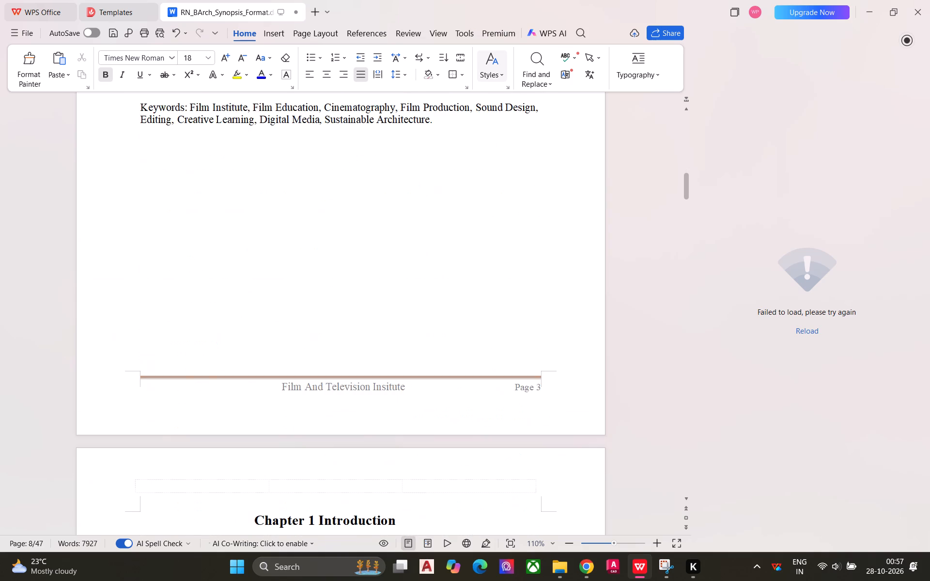
scroll(635, 376, "down", 20)
scroll(635, 376, "down", 4)
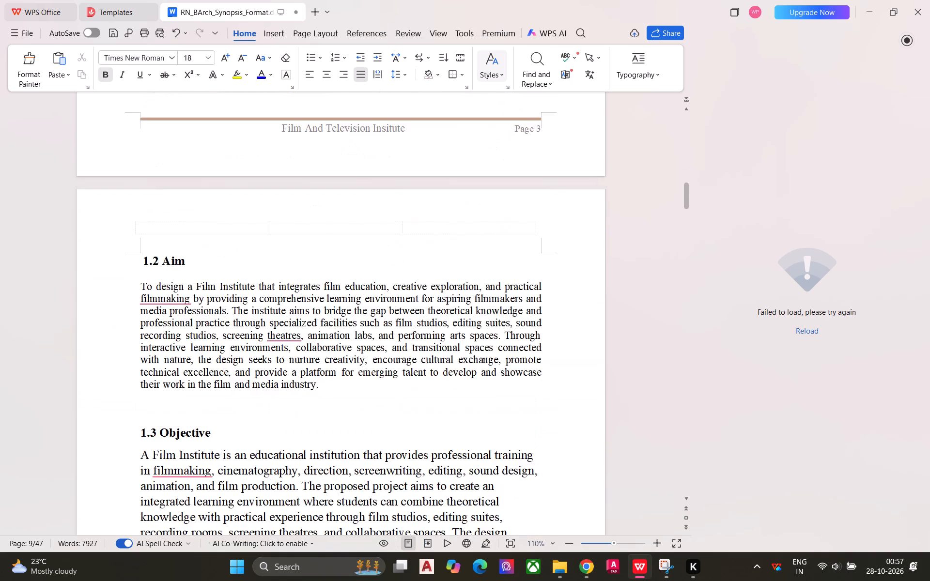
scroll(635, 376, "down", 20)
scroll(635, 376, "down", 7)
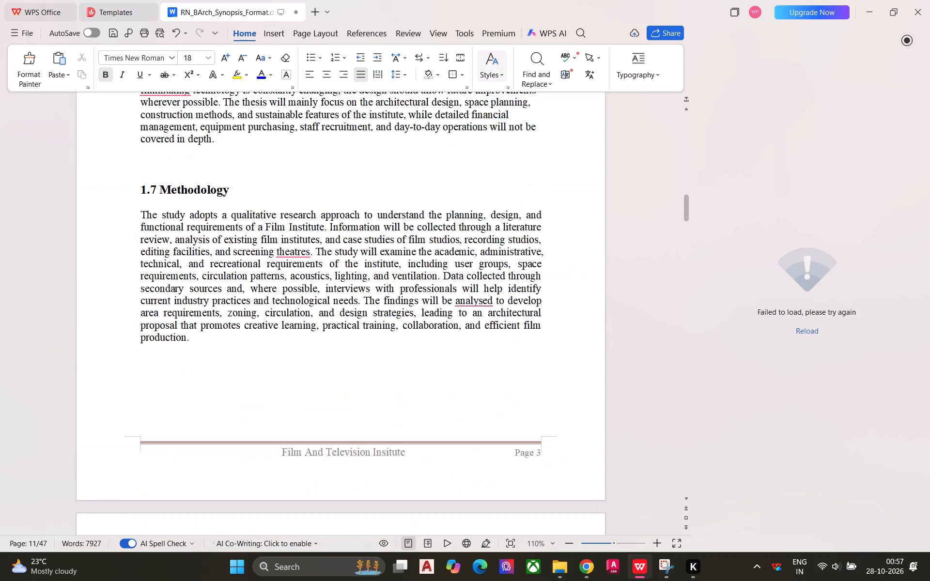
scroll(635, 376, "down", 4)
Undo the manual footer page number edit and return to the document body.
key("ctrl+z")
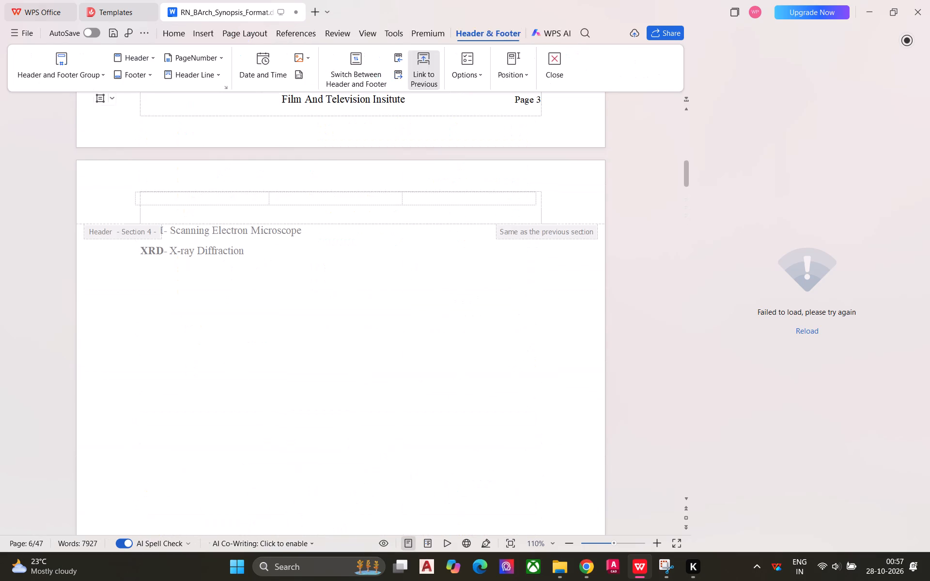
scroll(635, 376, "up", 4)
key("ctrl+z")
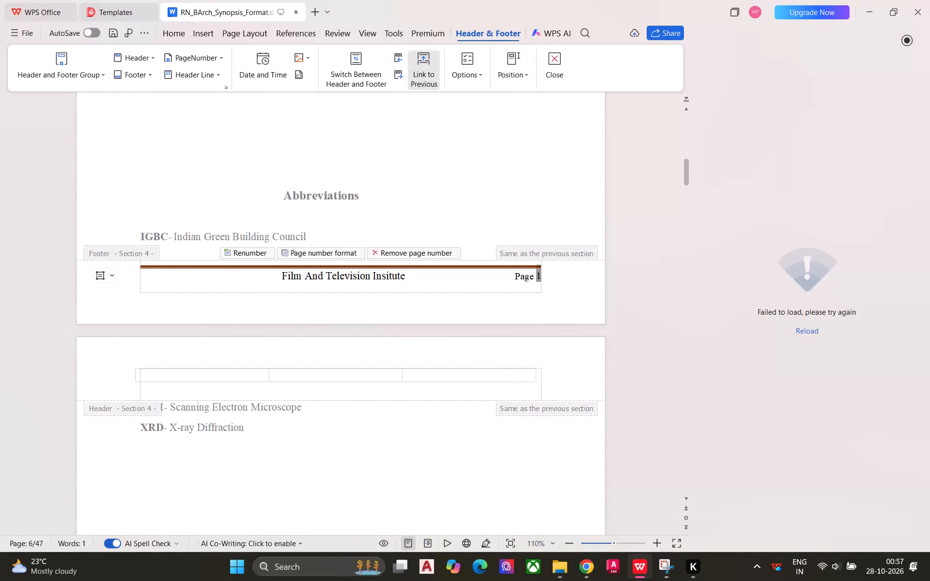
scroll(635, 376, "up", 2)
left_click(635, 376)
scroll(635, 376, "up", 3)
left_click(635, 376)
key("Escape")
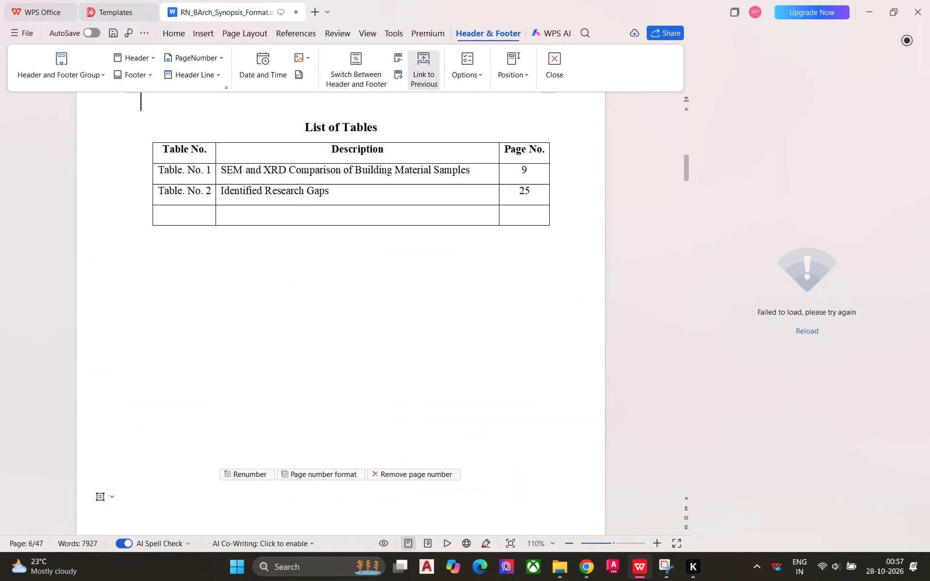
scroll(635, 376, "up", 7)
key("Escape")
Review the footer page numbers and page layout from the Abbreviations through Chapter 4 Data Collection.
scroll(635, 376, "down", 12)
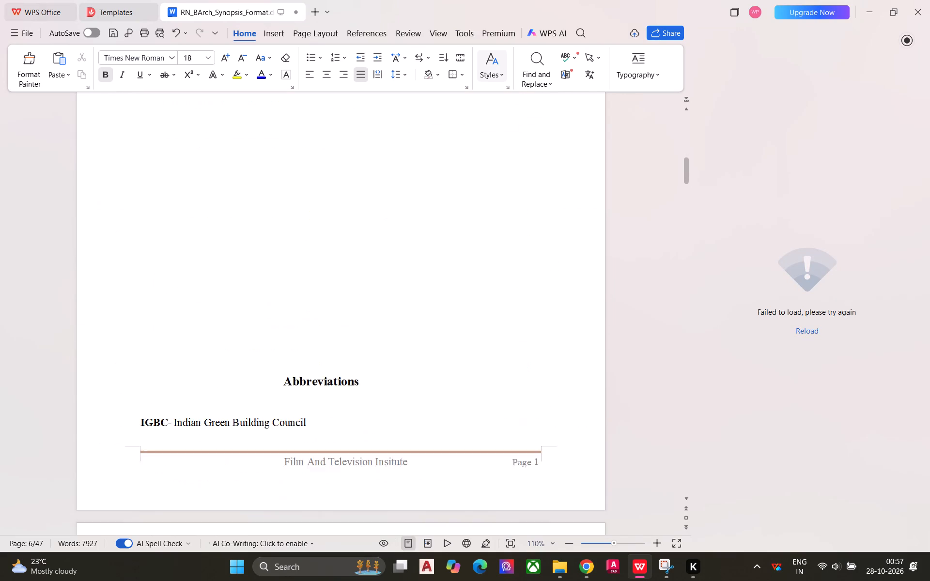
scroll(635, 376, "down", 20)
scroll(635, 376, "down", 9)
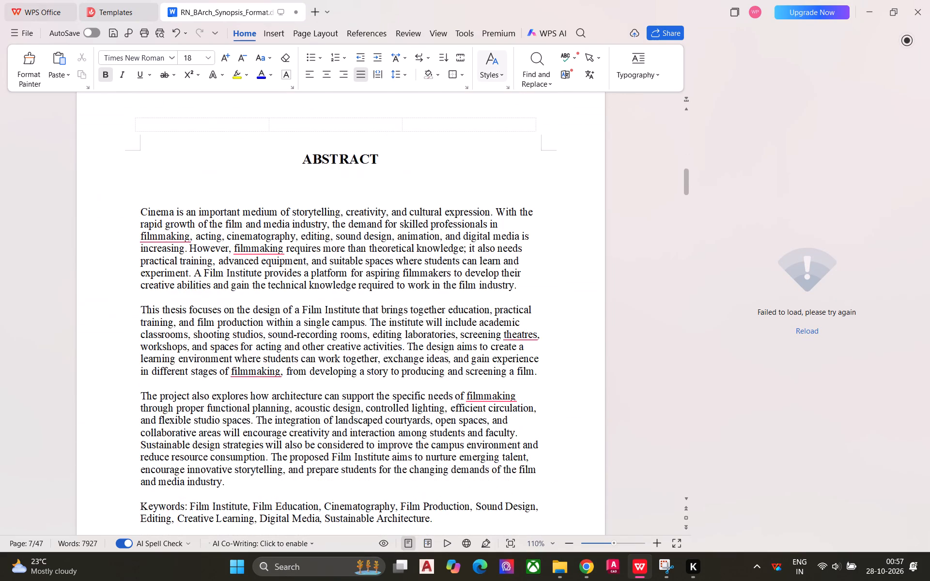
scroll(635, 376, "down", 20)
scroll(635, 376, "down", 8)
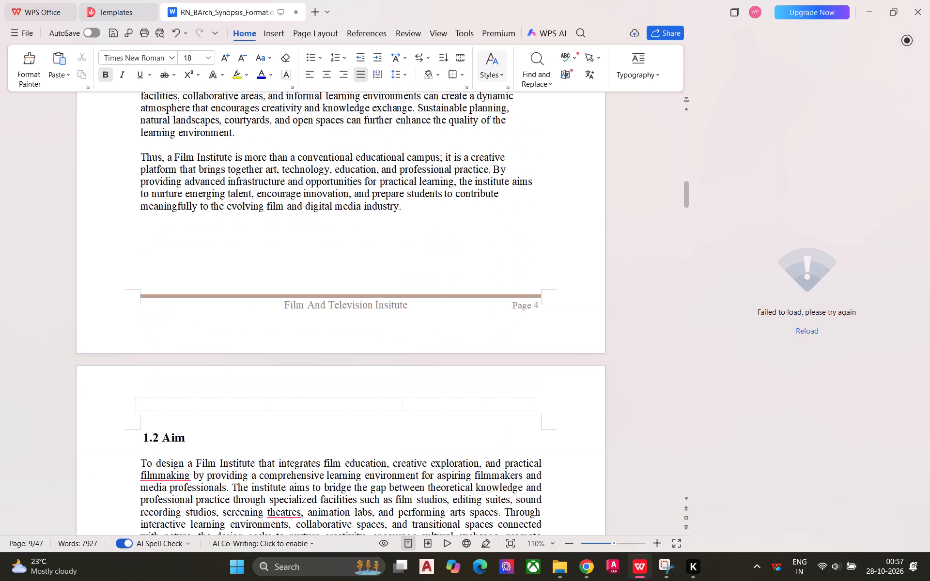
scroll(635, 376, "down", 18)
scroll(635, 376, "down", 7)
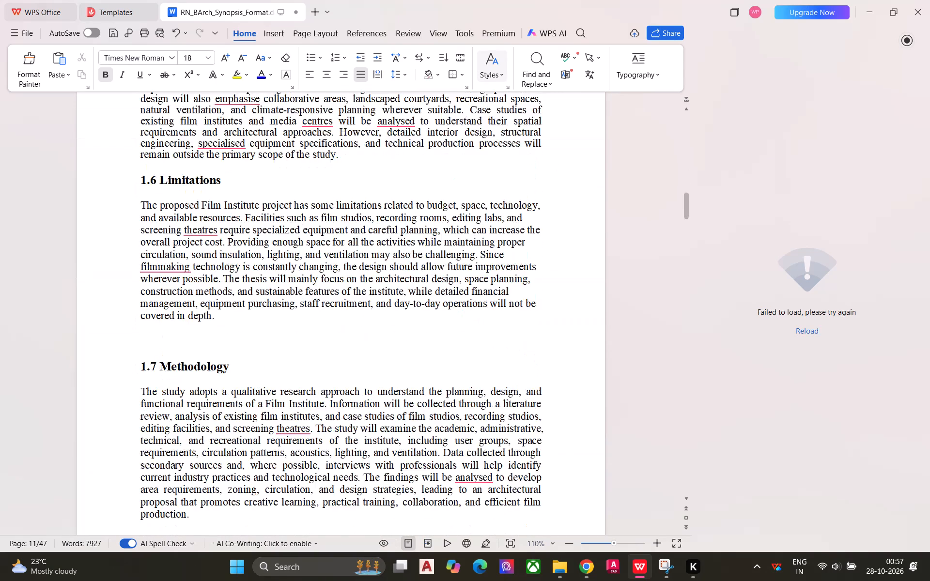
scroll(635, 376, "down", 20)
scroll(635, 376, "down", 8)
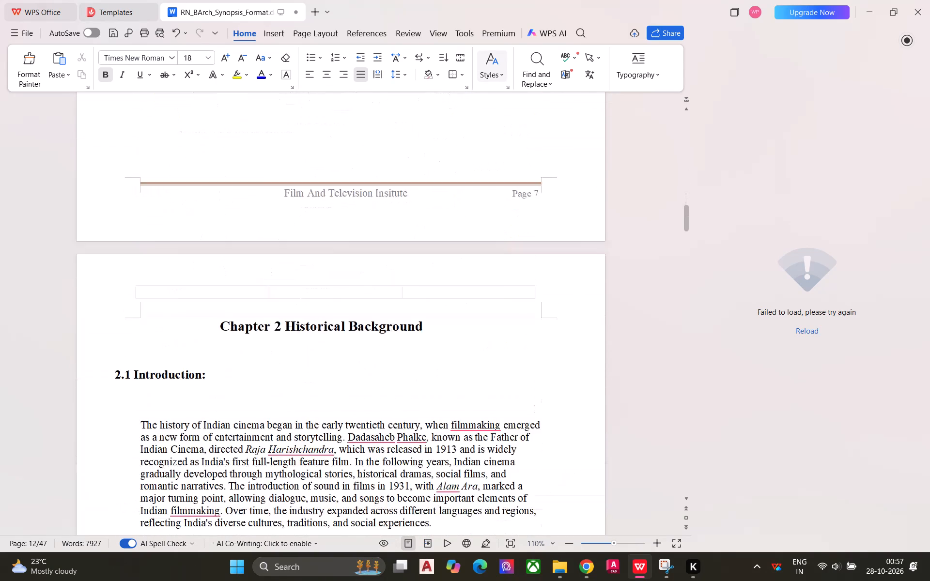
scroll(635, 376, "down", 20)
scroll(635, 376, "down", 7)
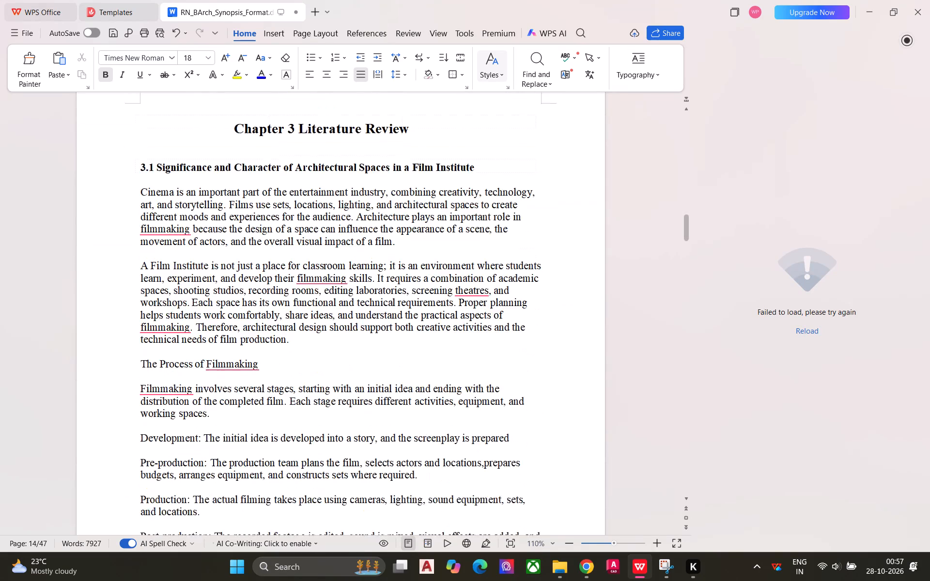
scroll(635, 376, "down", 20)
scroll(635, 376, "down", 6)
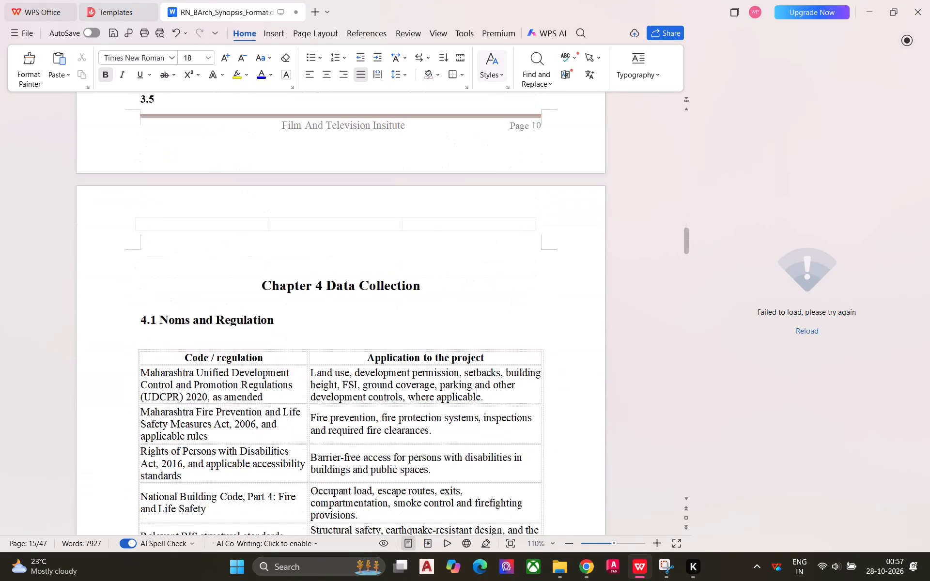
scroll(635, 378, "down", 14)
scroll(639, 375, "down", 11)
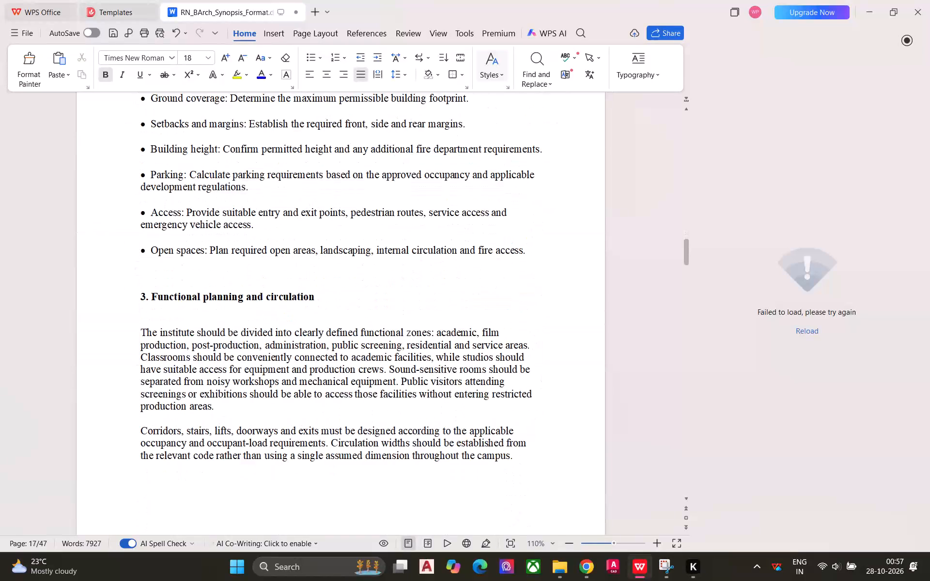
scroll(638, 376, "down", 14)
scroll(638, 376, "down", 10)
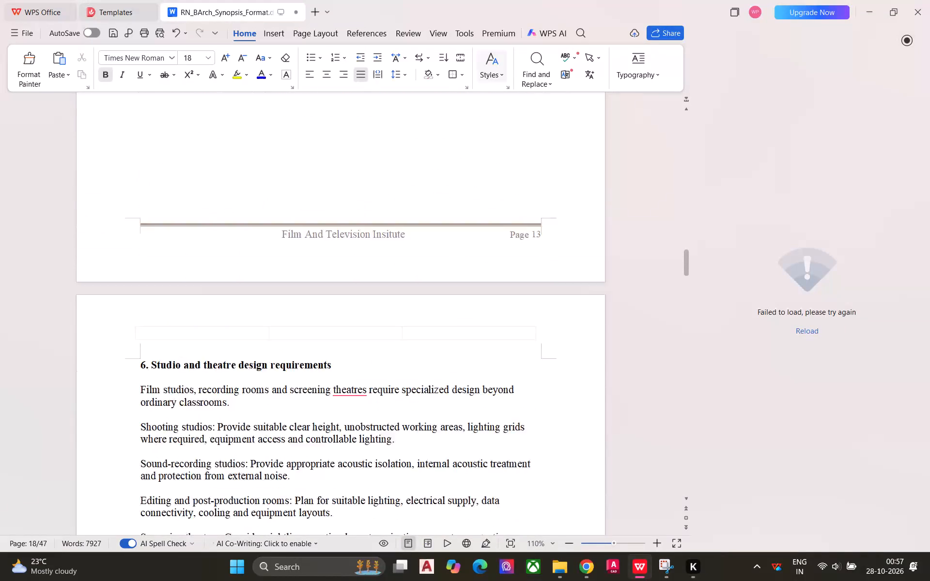
Review the footer page numbers and page layout from Chapter 5 Case Study through to the References.
scroll(638, 377, "down", 5)
scroll(638, 377, "down", 18)
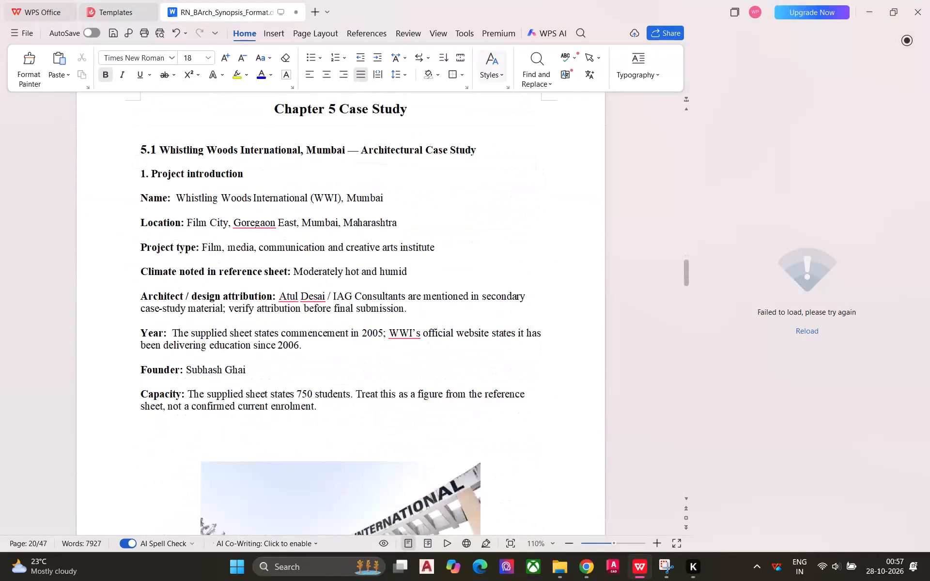
scroll(637, 379, "down", 20)
scroll(637, 379, "down", 10)
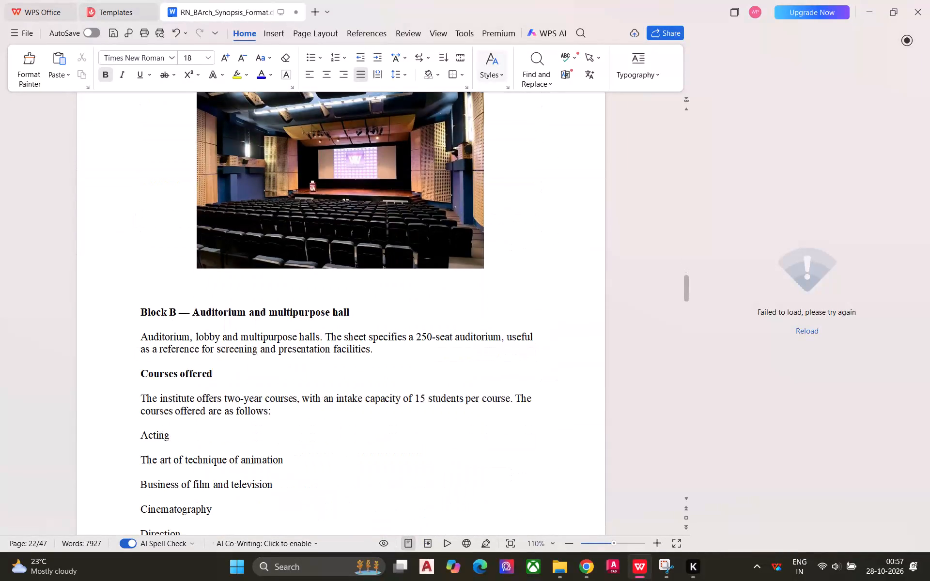
scroll(637, 383, "down", 20)
scroll(637, 383, "down", 10)
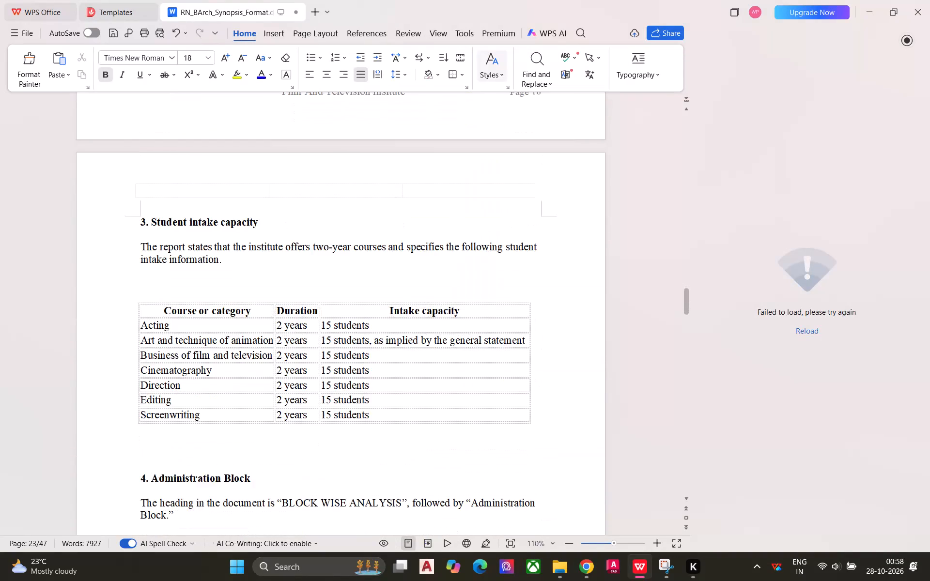
scroll(639, 383, "down", 20)
scroll(639, 383, "down", 10)
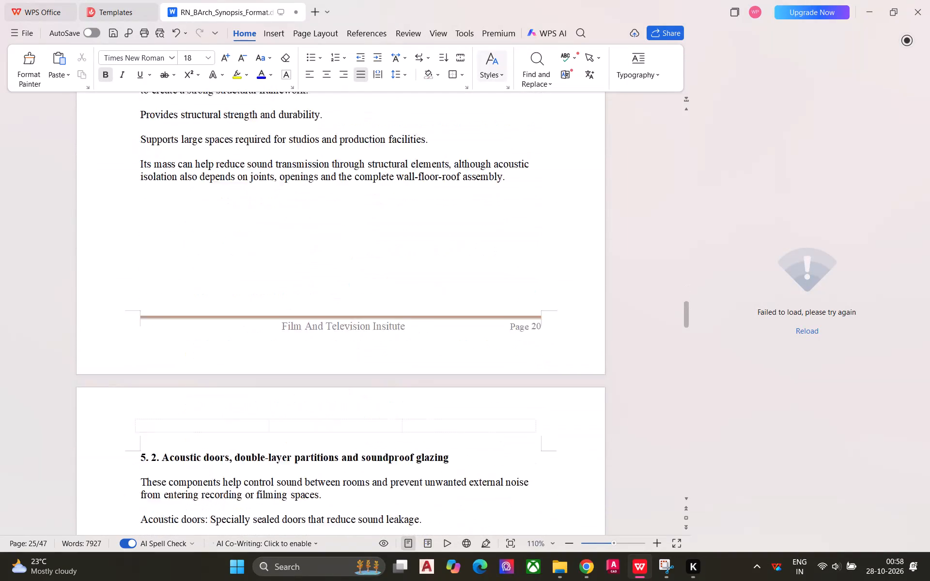
scroll(639, 383, "down", 20)
scroll(639, 383, "down", 9)
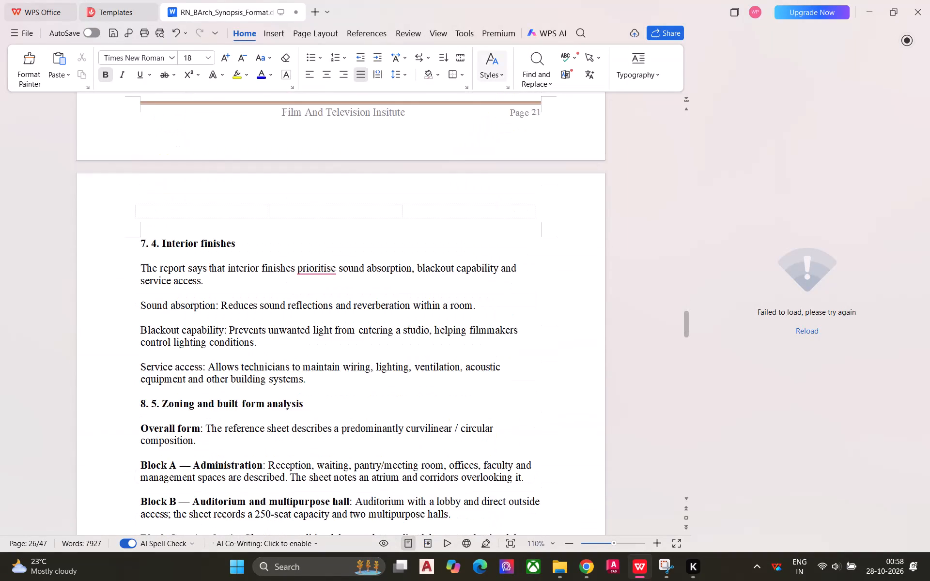
scroll(639, 384, "down", 11)
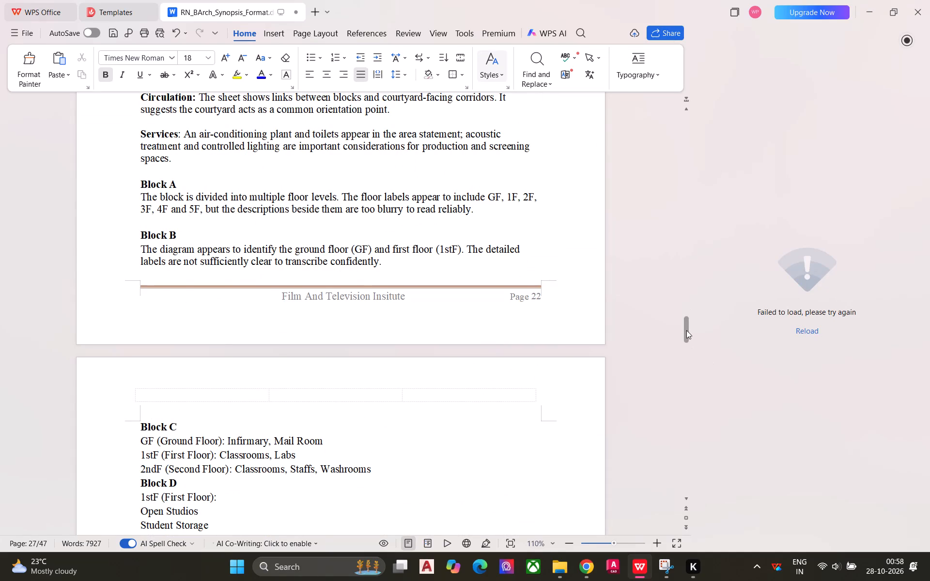
left_click_drag(687, 330, 688, 383)
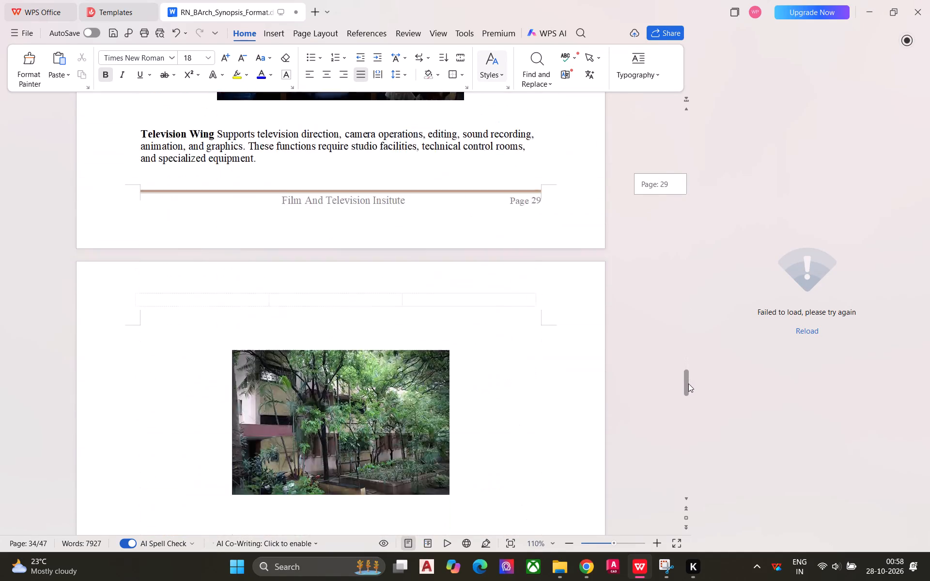
left_click_drag(688, 383, 692, 419)
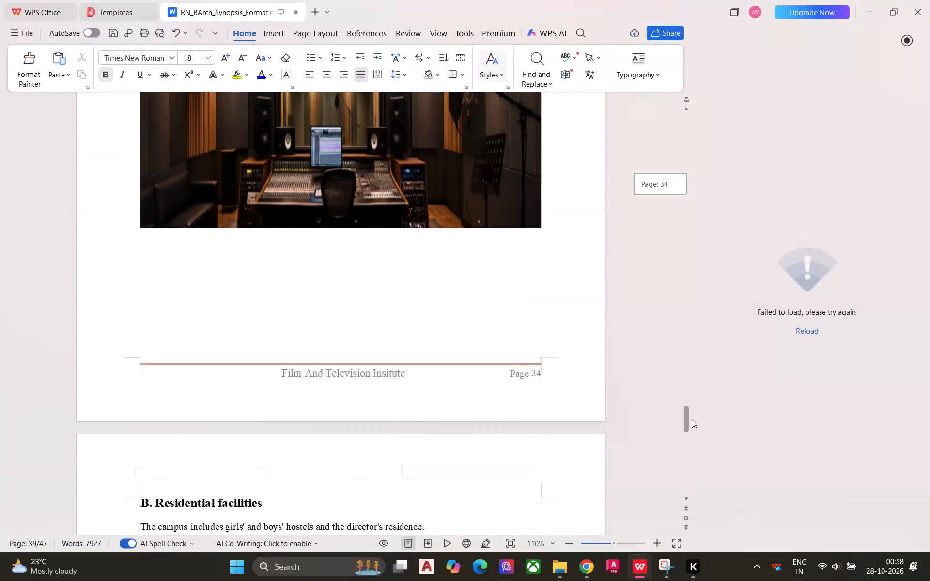
left_click_drag(692, 419, 695, 457)
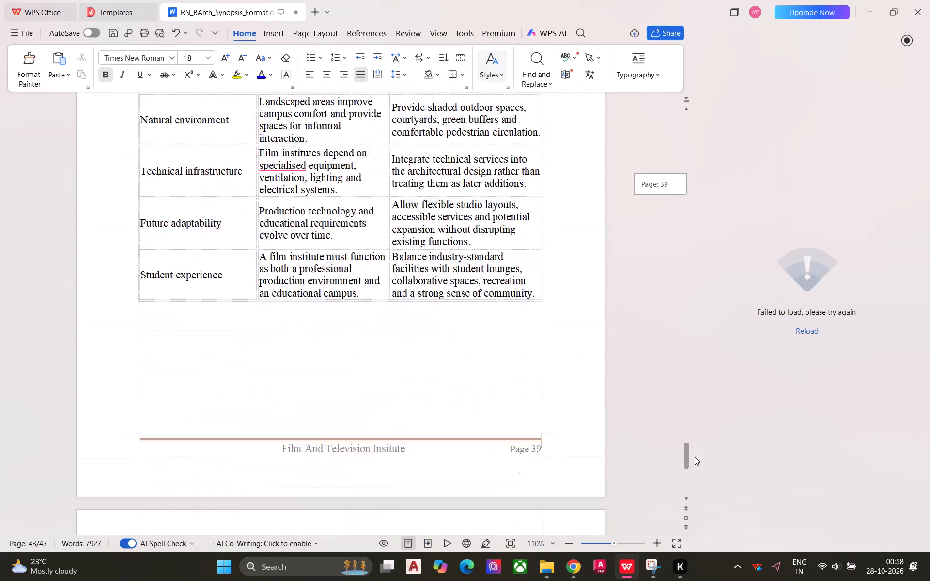
left_click_drag(695, 457, 696, 473)
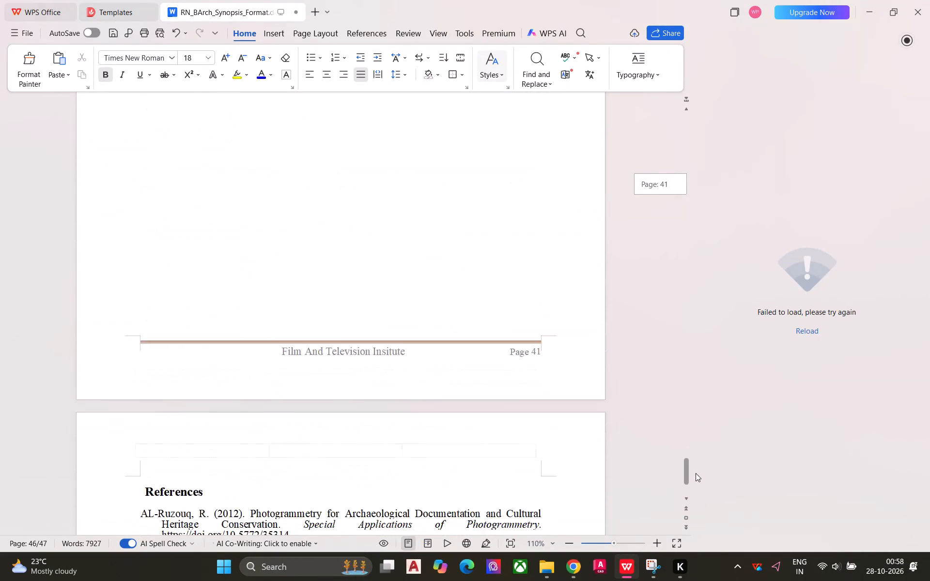
Review the page layout, comparison tables and footer page numbers backwards from the References to the 5.4 OFFLINE page.
left_click_drag(696, 473, 695, 465)
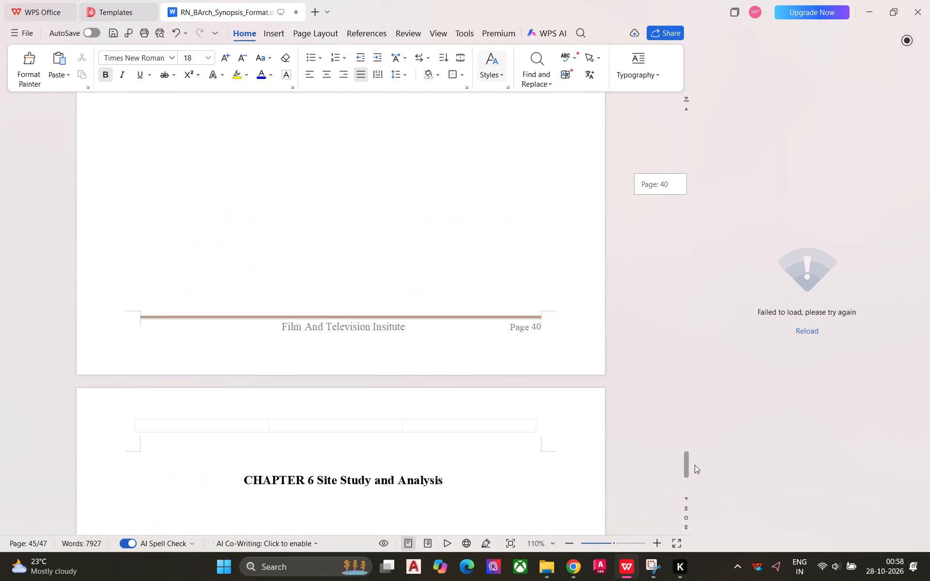
left_click_drag(695, 465, 692, 457)
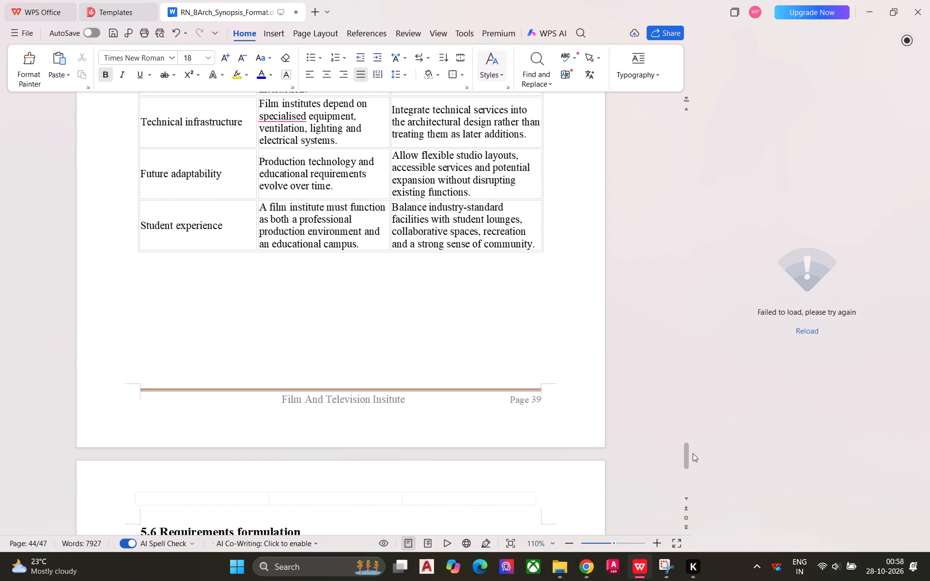
scroll(655, 435, "down", 2)
scroll(652, 435, "up", 7)
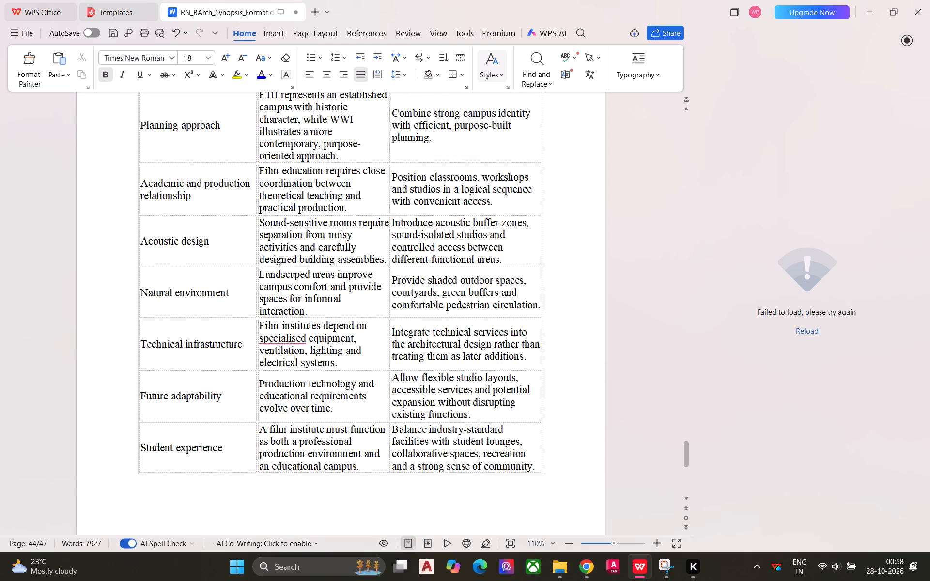
scroll(650, 434, "up", 17)
scroll(650, 434, "down", 4)
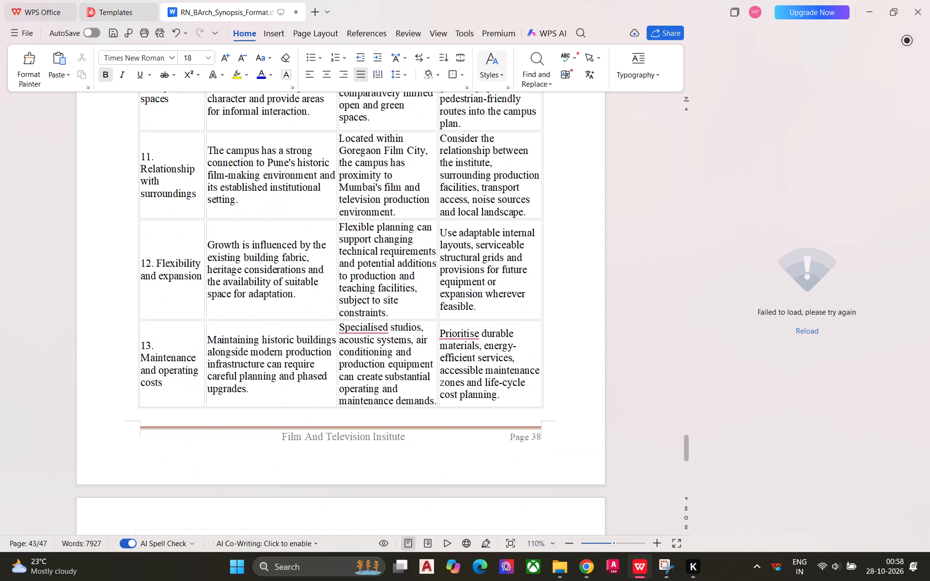
scroll(656, 430, "down", 1)
scroll(655, 430, "up", 3)
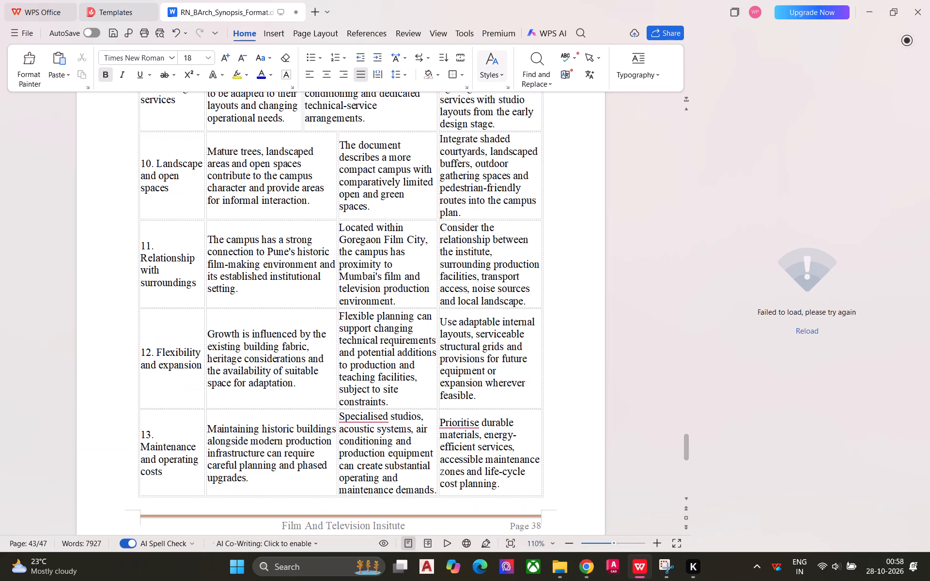
scroll(654, 430, "up", 20)
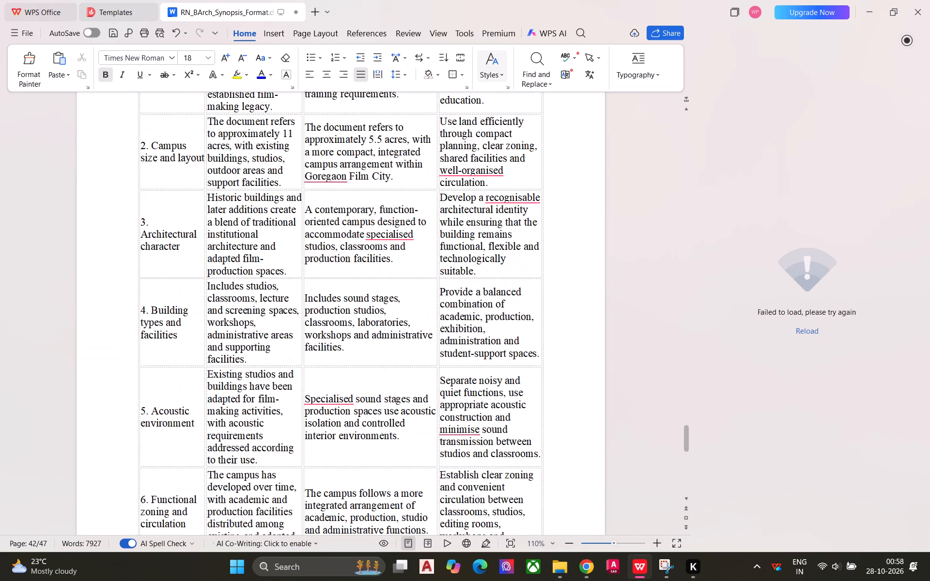
scroll(654, 430, "up", 20)
scroll(650, 433, "up", 2)
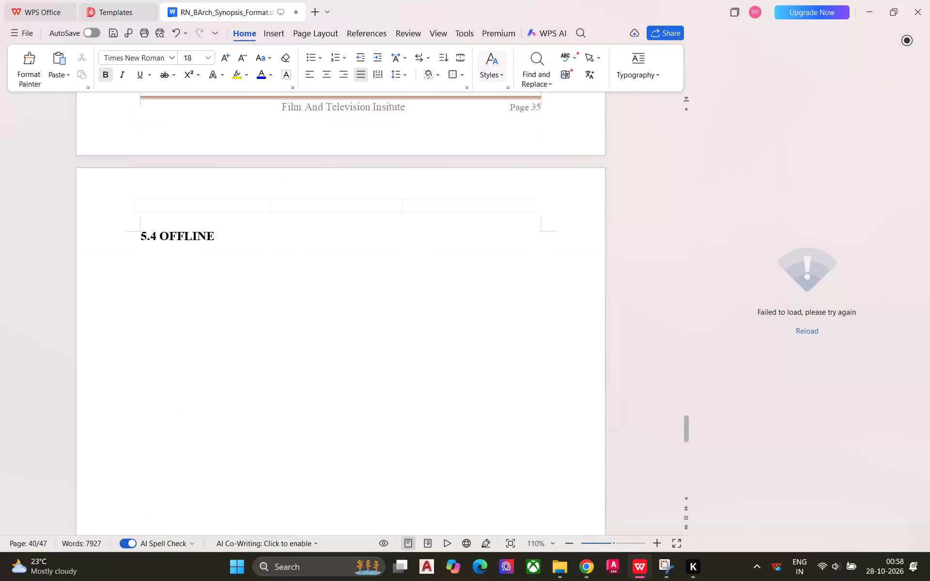
scroll(650, 433, "up", 1)
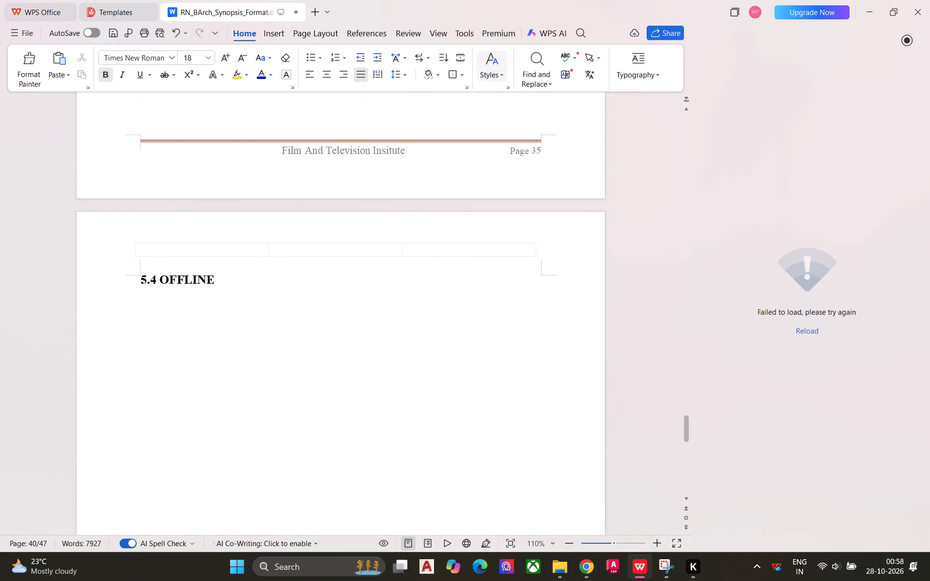
scroll(358, 406, "up", 5)
scroll(358, 406, "down", 4)
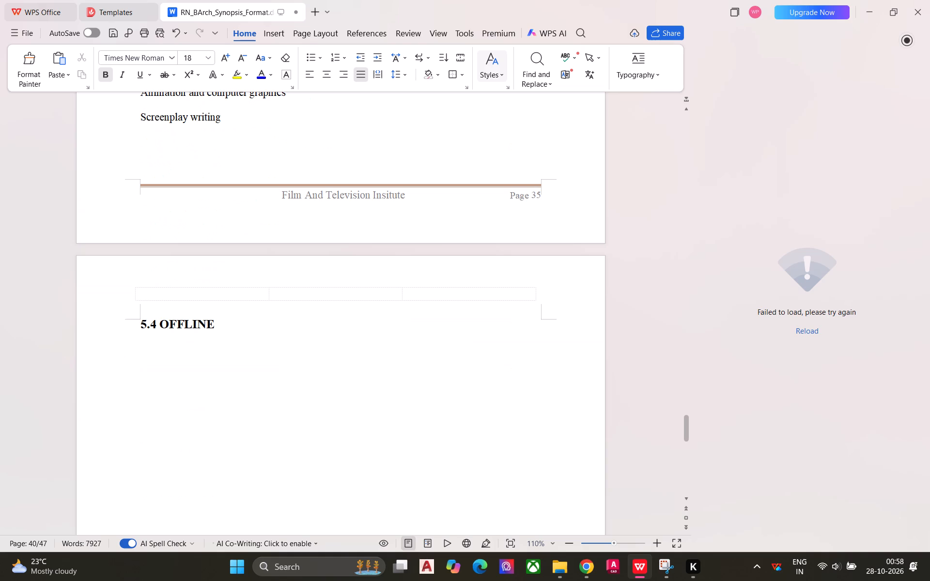
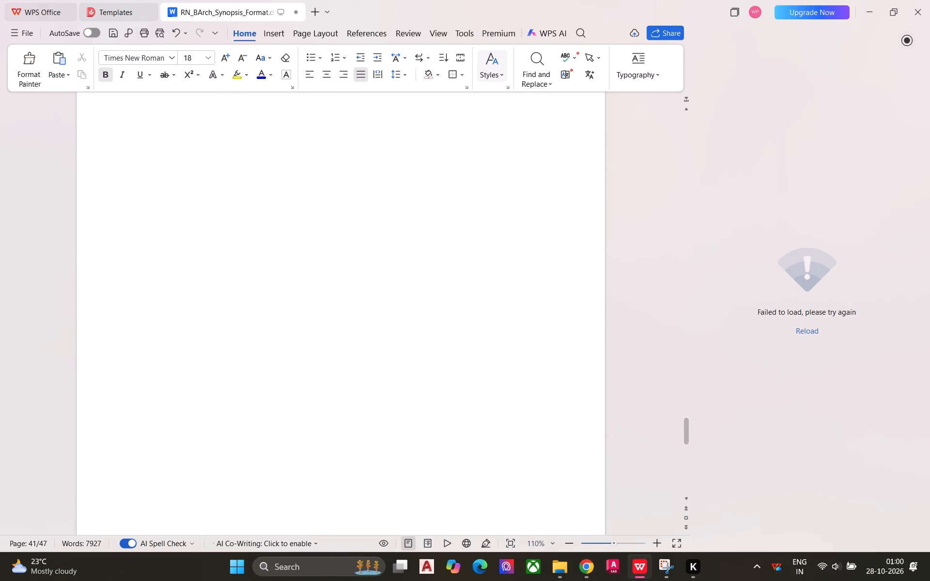
scroll(270, 300, "down", 20)
scroll(270, 300, "down", 15)
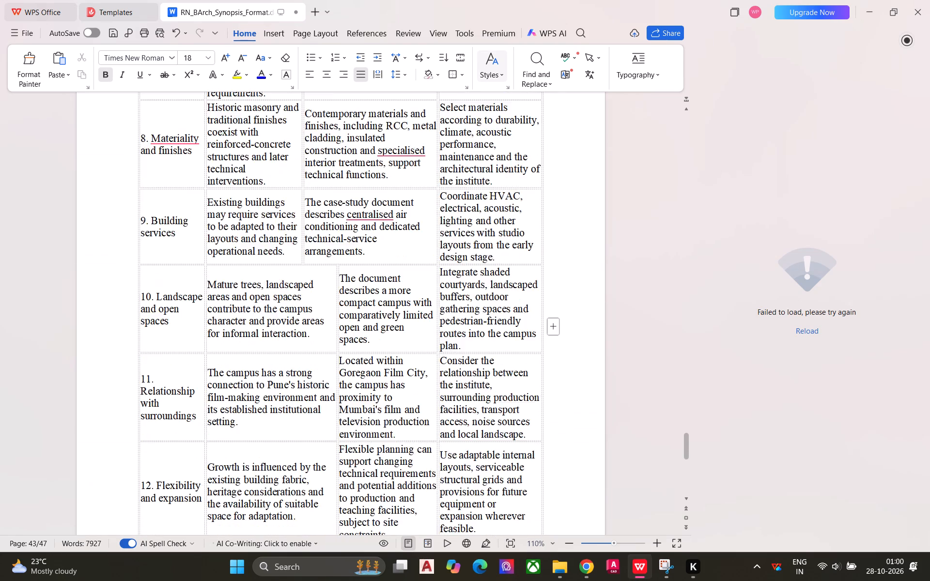
scroll(278, 294, "down", 20)
scroll(278, 294, "down", 9)
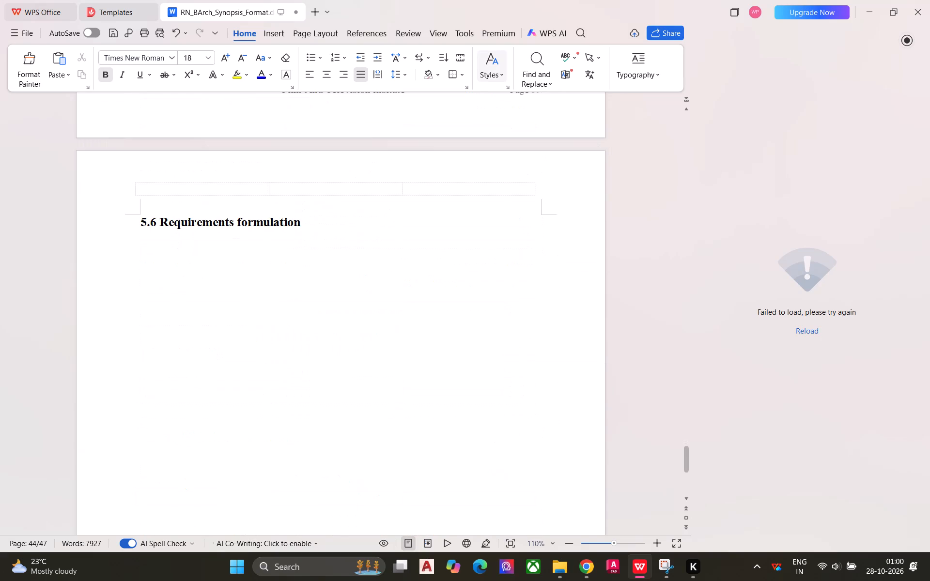
scroll(283, 288, "down", 3)
scroll(282, 288, "up", 20)
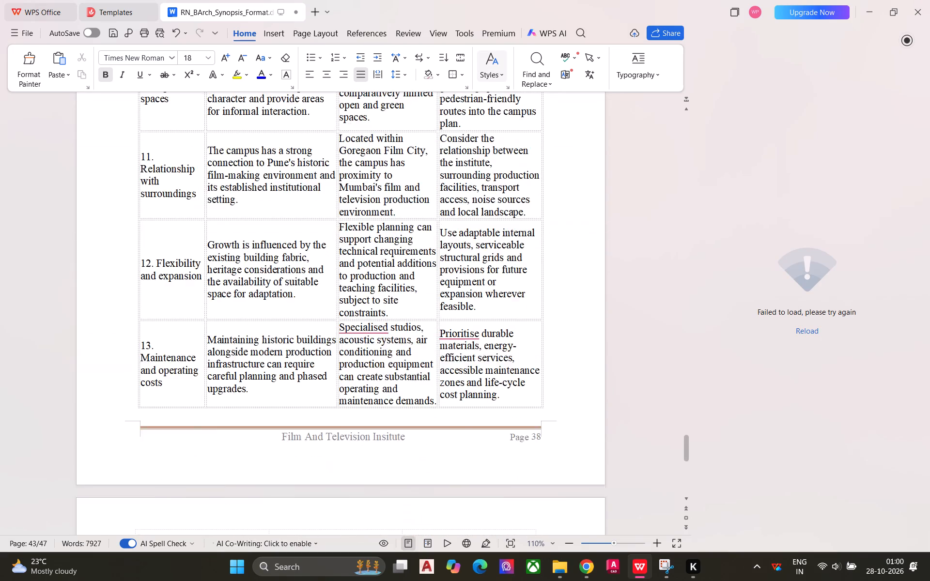
scroll(282, 288, "up", 20)
scroll(282, 288, "up", 11)
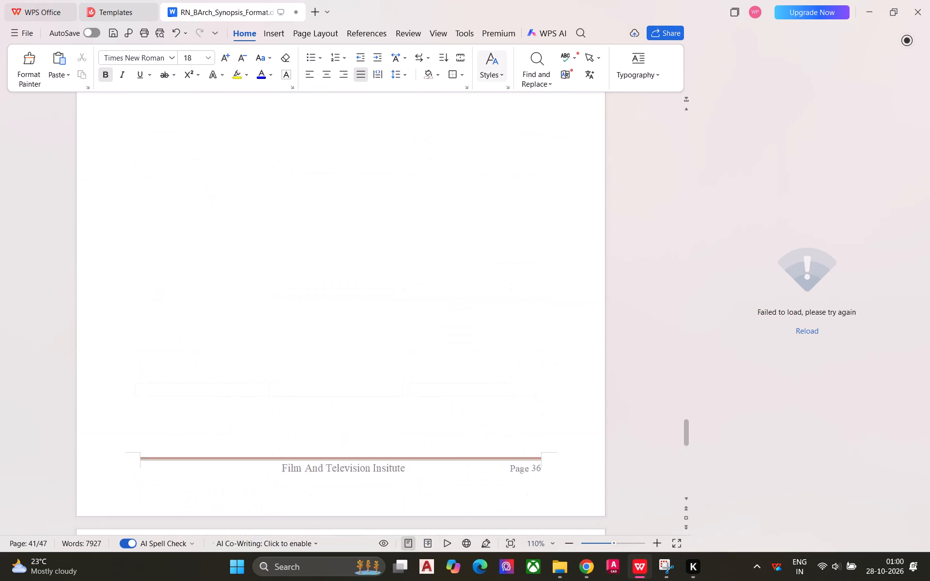
scroll(282, 288, "up", 20)
scroll(282, 288, "up", 11)
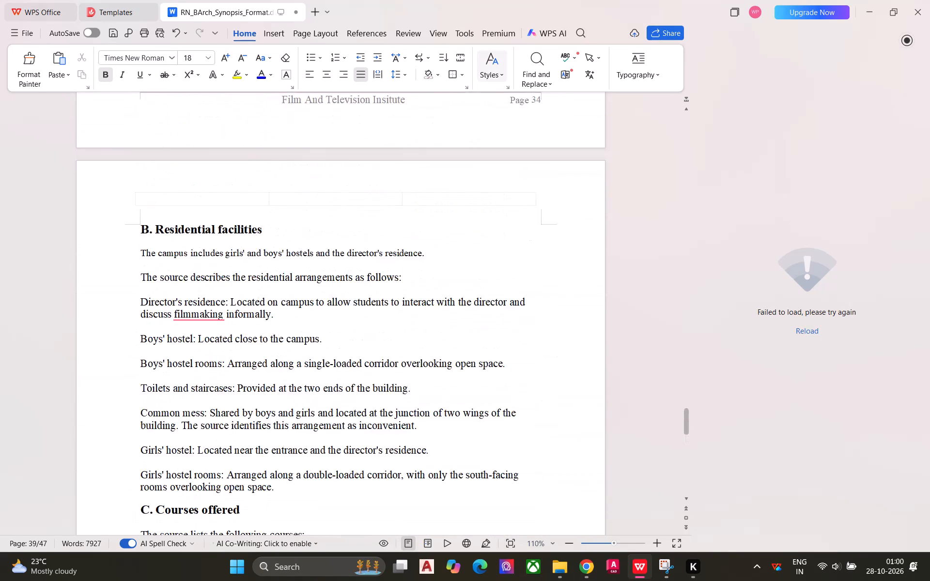
scroll(282, 288, "up", 20)
scroll(282, 288, "up", 11)
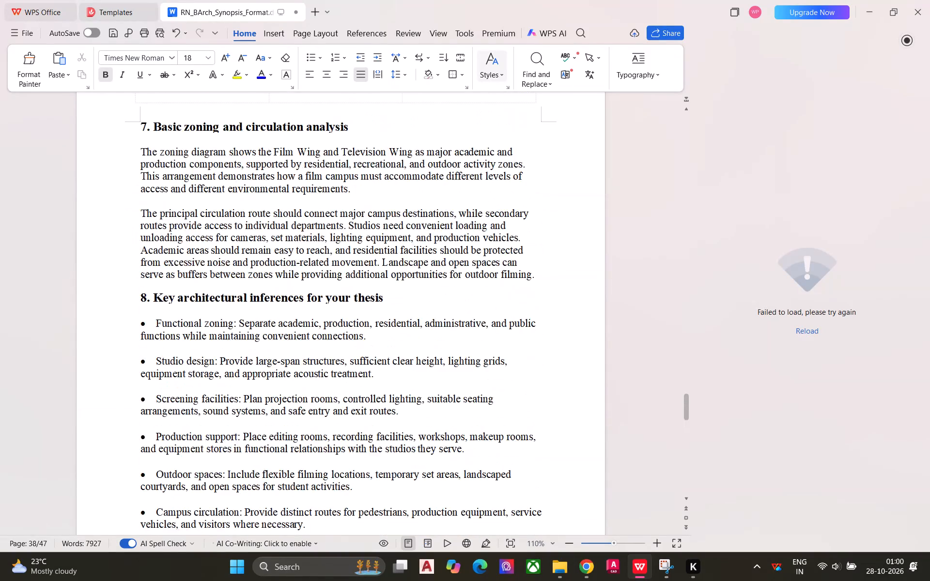
scroll(282, 288, "up", 20)
scroll(282, 288, "up", 11)
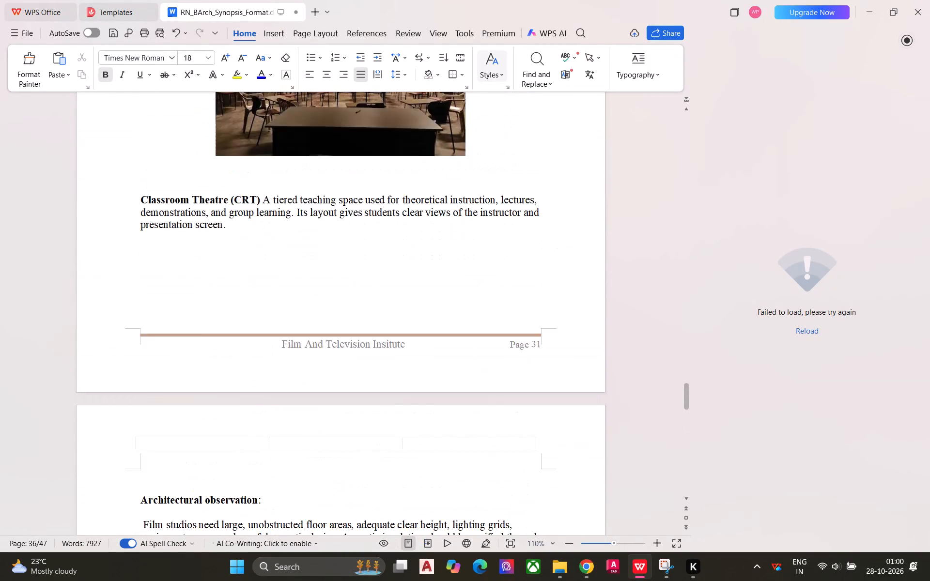
scroll(282, 288, "up", 20)
scroll(282, 288, "up", 10)
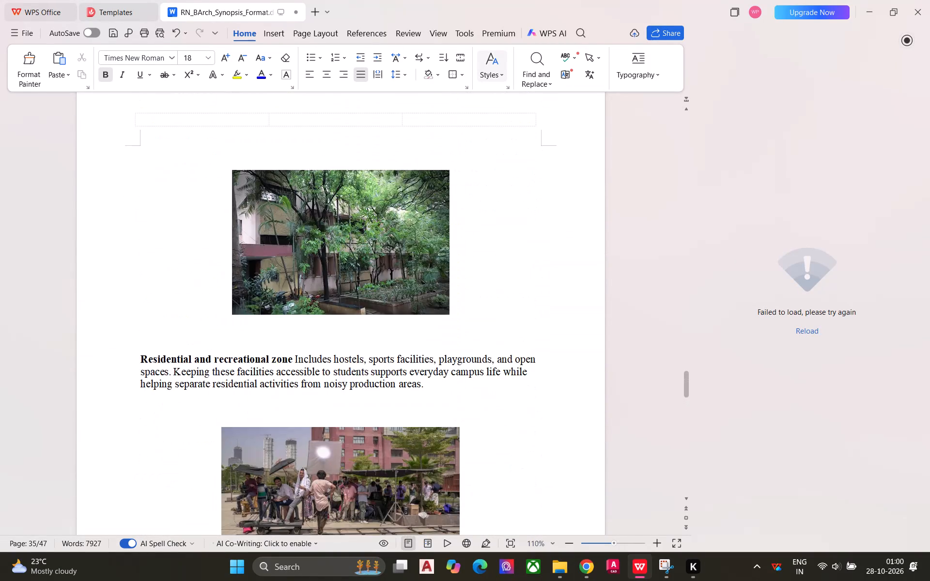
scroll(282, 288, "up", 7)
scroll(282, 292, "down", 17)
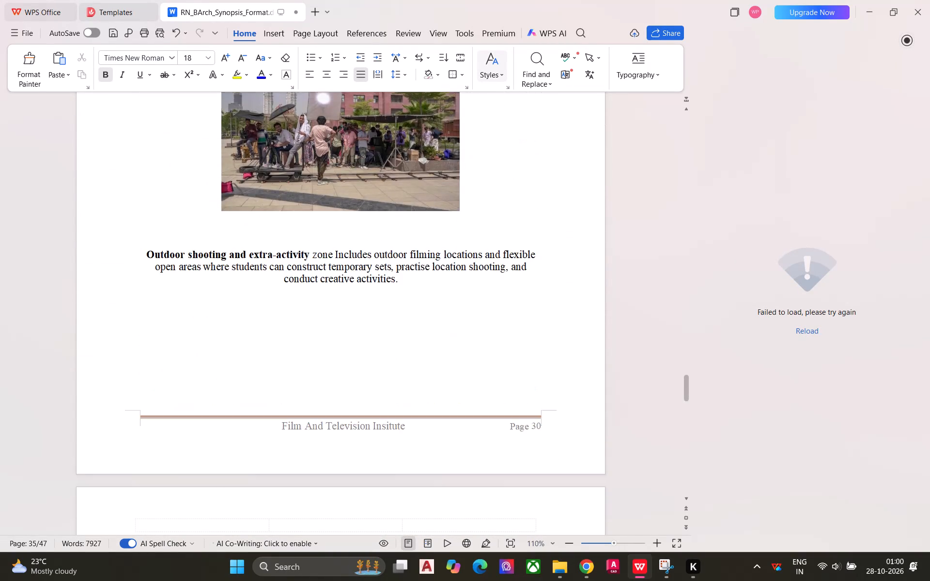
scroll(283, 304, "up", 20)
scroll(283, 304, "up", 10)
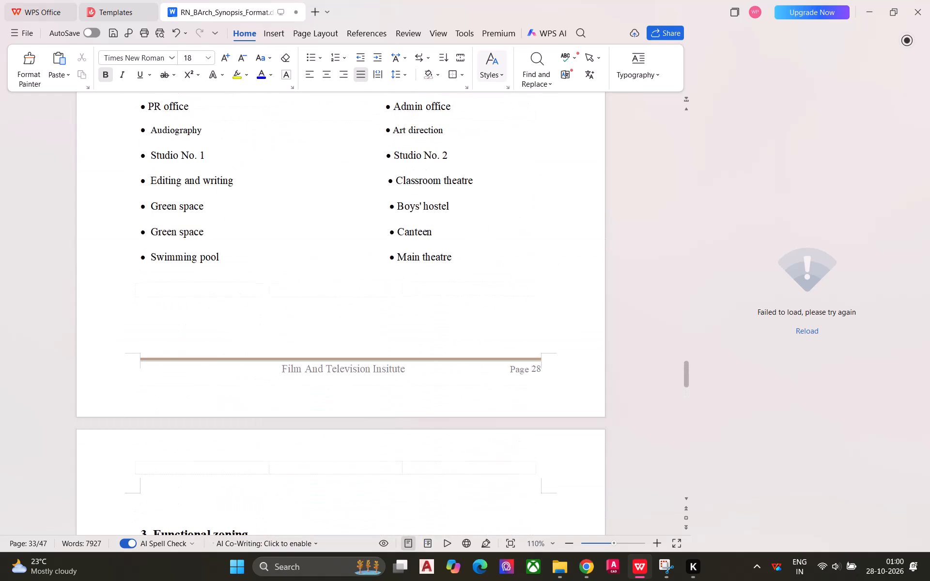
scroll(282, 304, "up", 20)
scroll(282, 304, "up", 10)
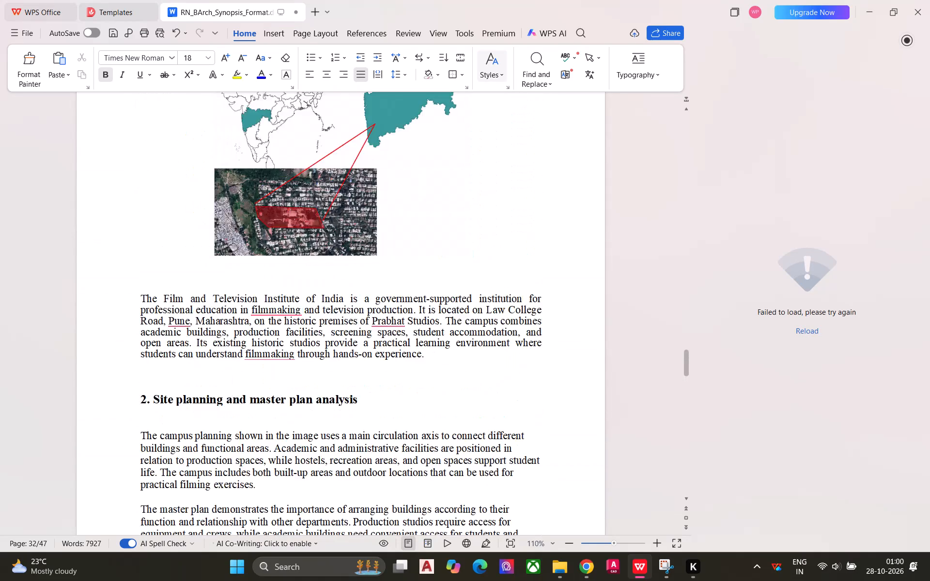
scroll(277, 306, "up", 20)
scroll(277, 306, "up", 3)
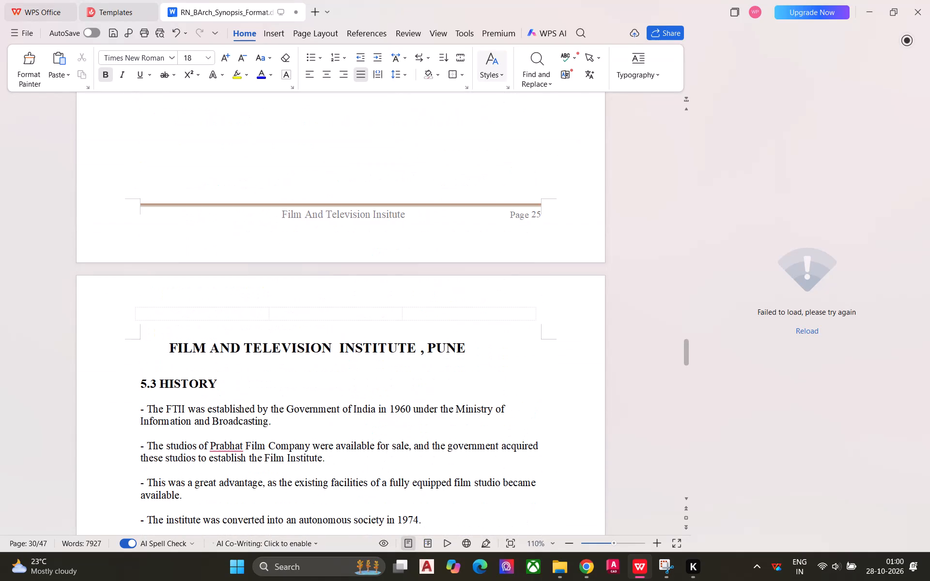
scroll(270, 310, "up", 6)
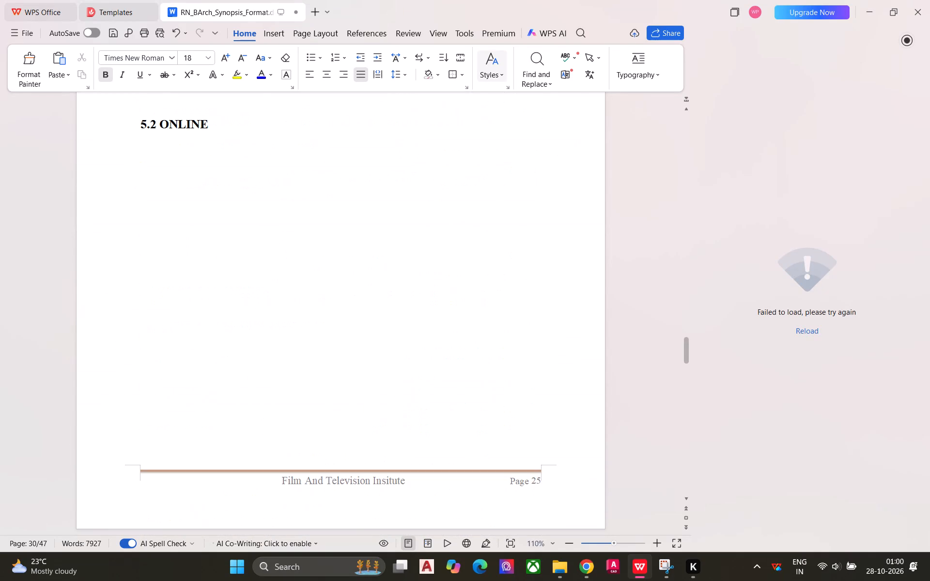
scroll(270, 310, "up", 4)
scroll(250, 355, "up", 12)
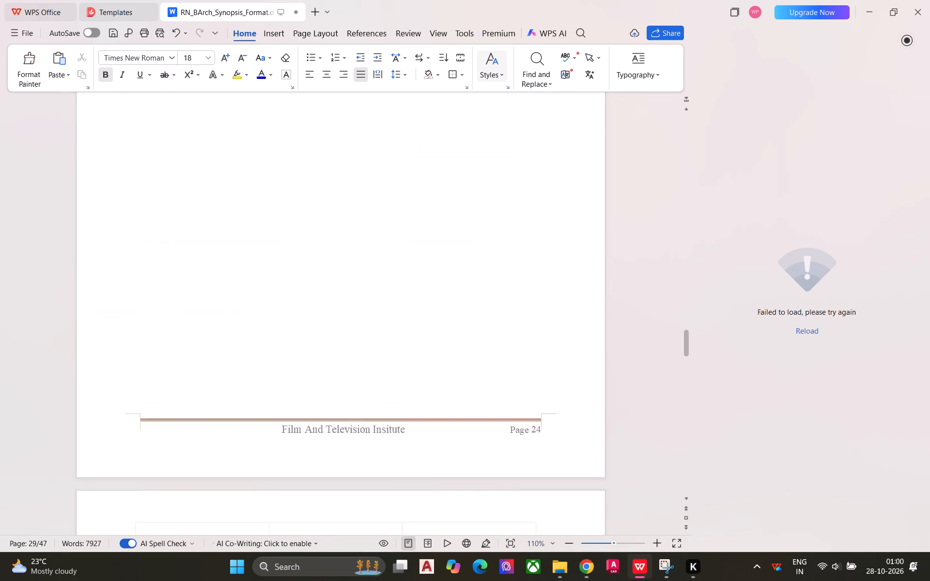
scroll(251, 354, "up", 11)
left_click(185, 337)
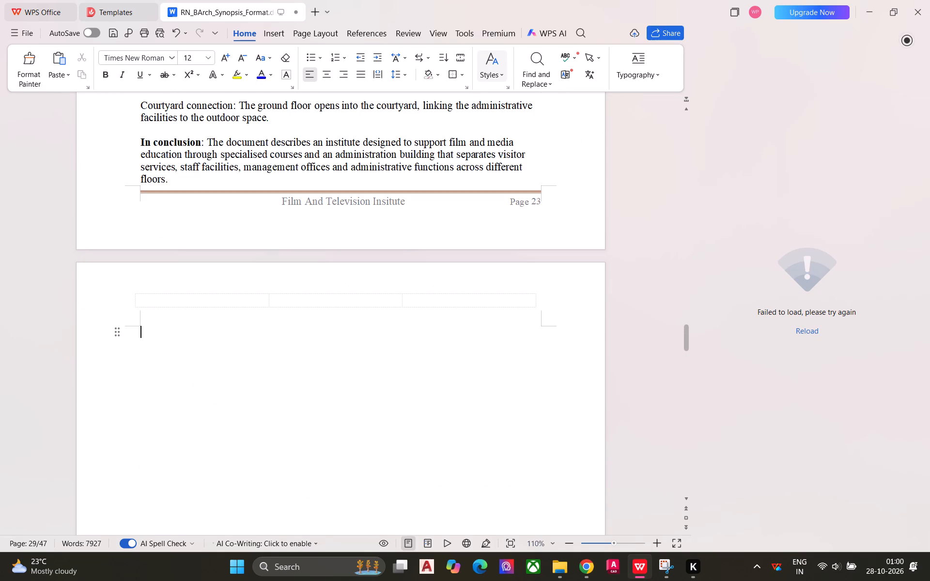
scroll(185, 337, "up", 3)
scroll(185, 337, "down", 5)
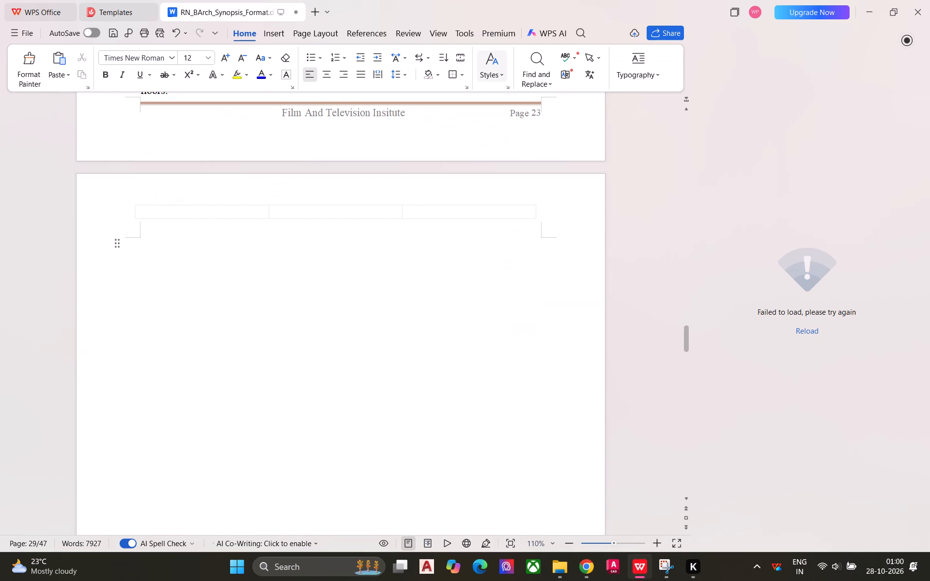
key("ctrl+v")
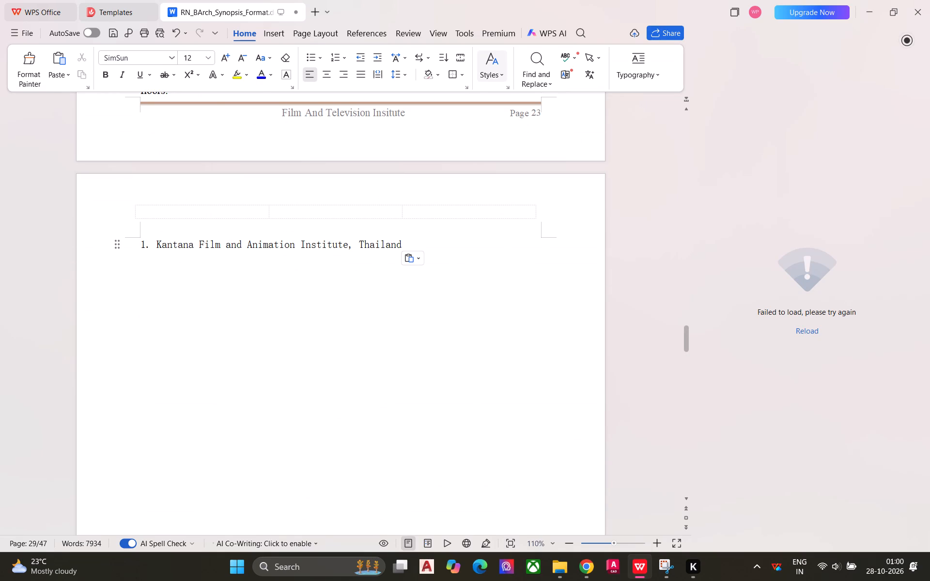
Copy the formatting of the "5.2 ONLINE" heading onto the pasted Kantana Film and Animation Institute heading with Format Painter.
scroll(316, 294, "up", 7)
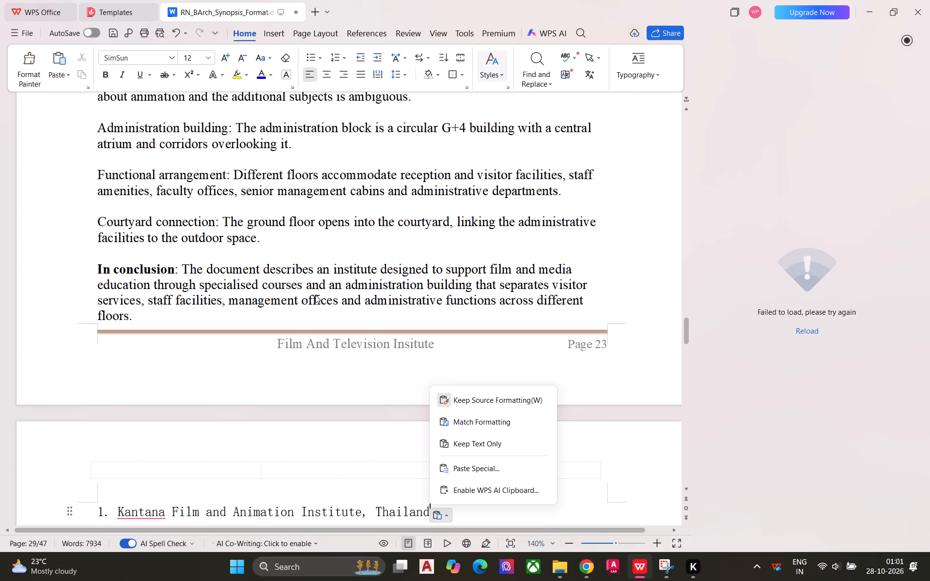
scroll(315, 295, "down", 2, "ctrl")
scroll(315, 295, "down", 6)
scroll(315, 295, "down", 2, "ctrl")
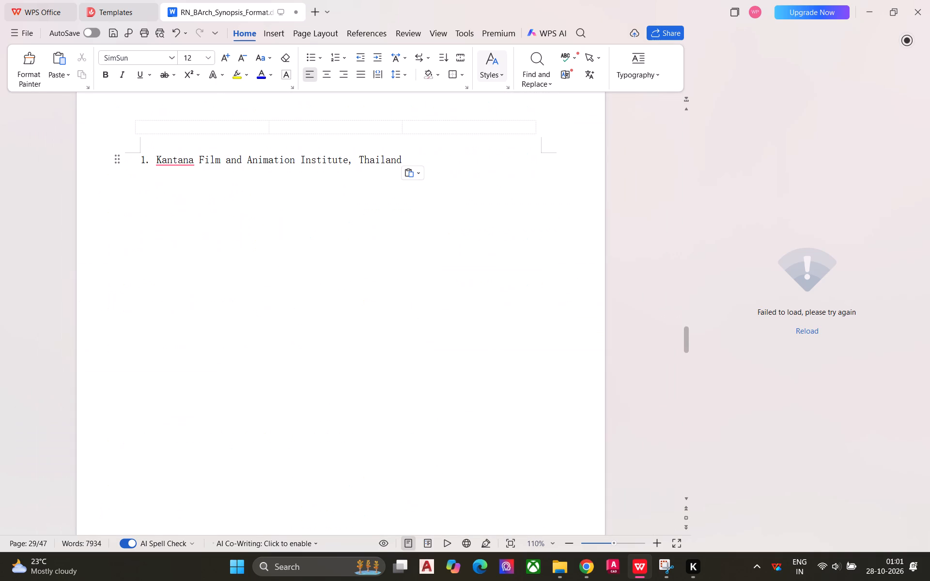
scroll(315, 295, "up", 18)
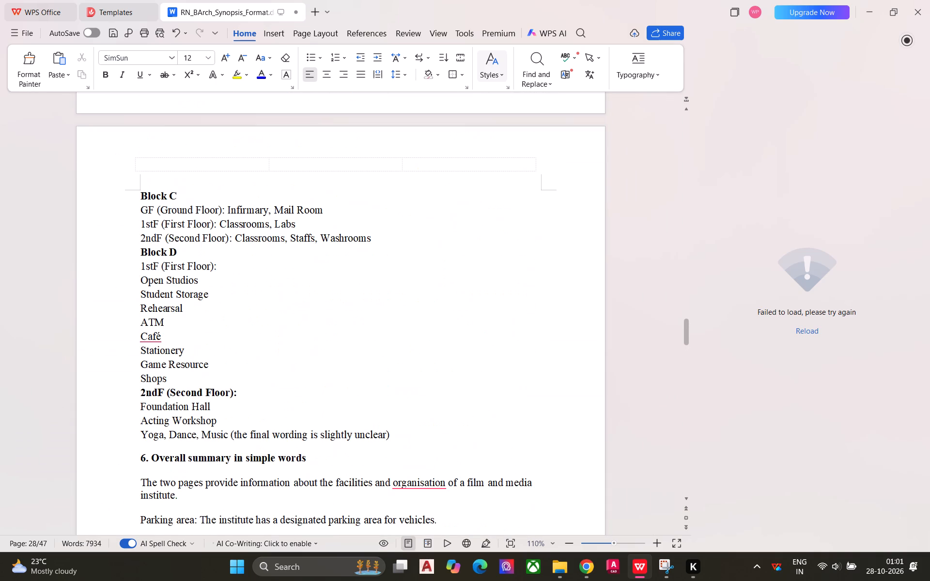
scroll(313, 295, "up", 19)
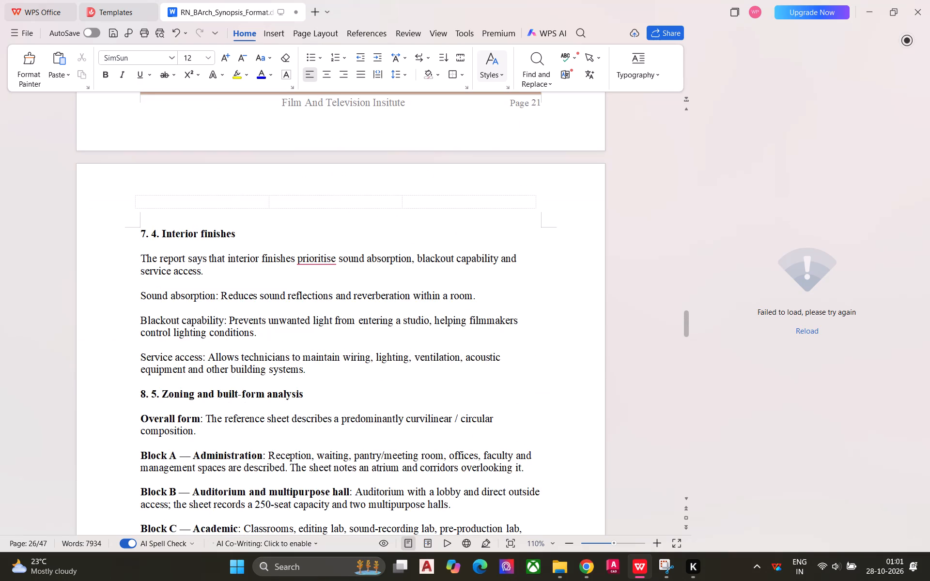
left_click(264, 290)
scroll(280, 288, "down", 5)
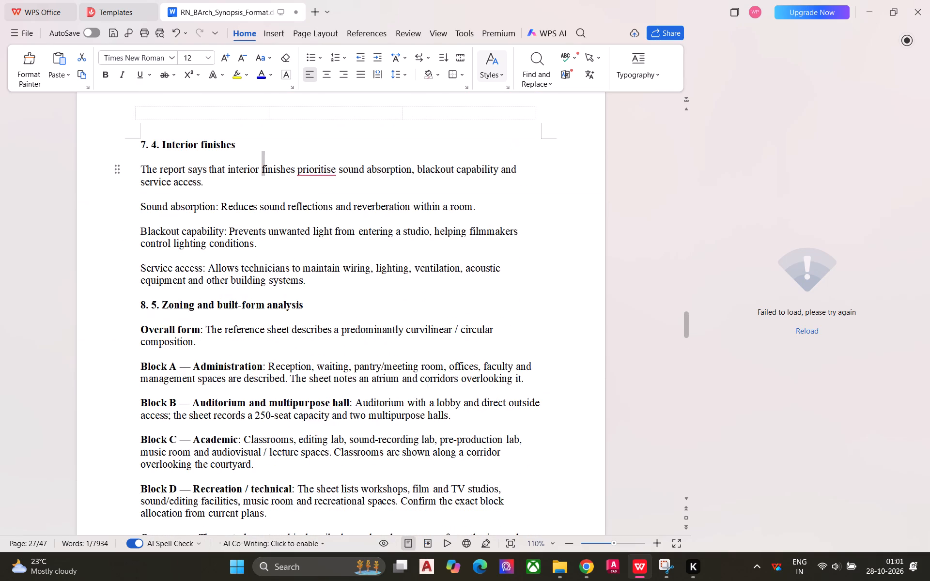
scroll(303, 290, "down", 20)
scroll(303, 290, "down", 10)
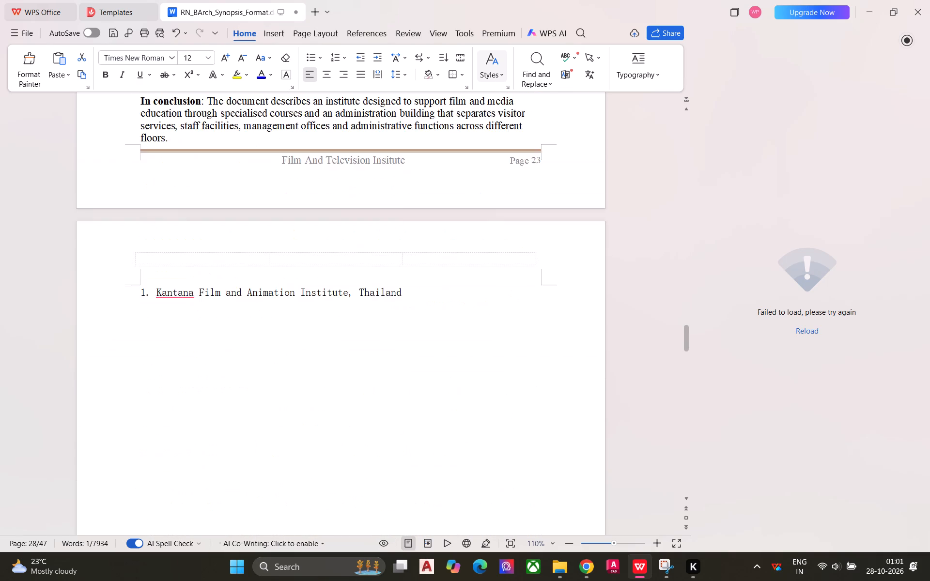
scroll(316, 302, "down", 20)
scroll(316, 302, "down", 4)
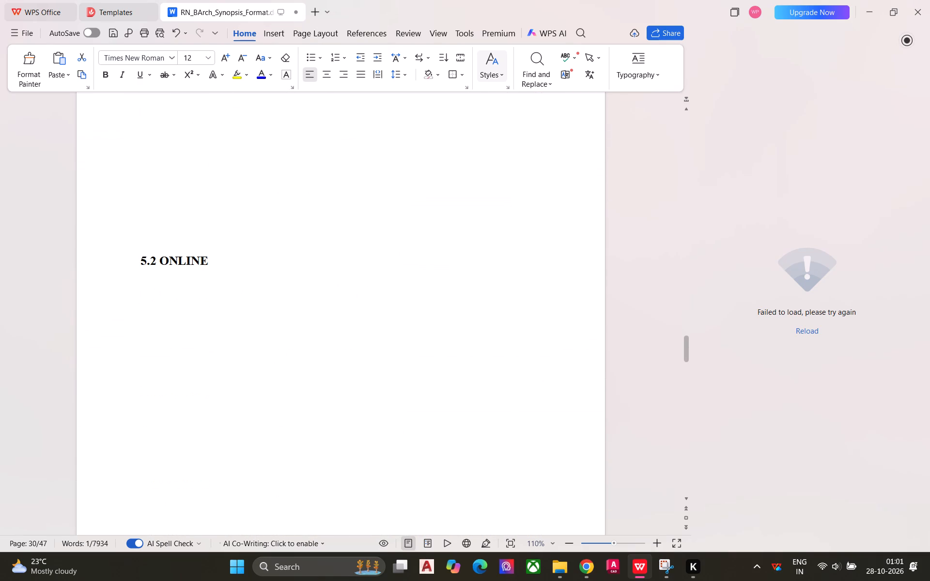
left_click_drag(235, 269, 133, 260)
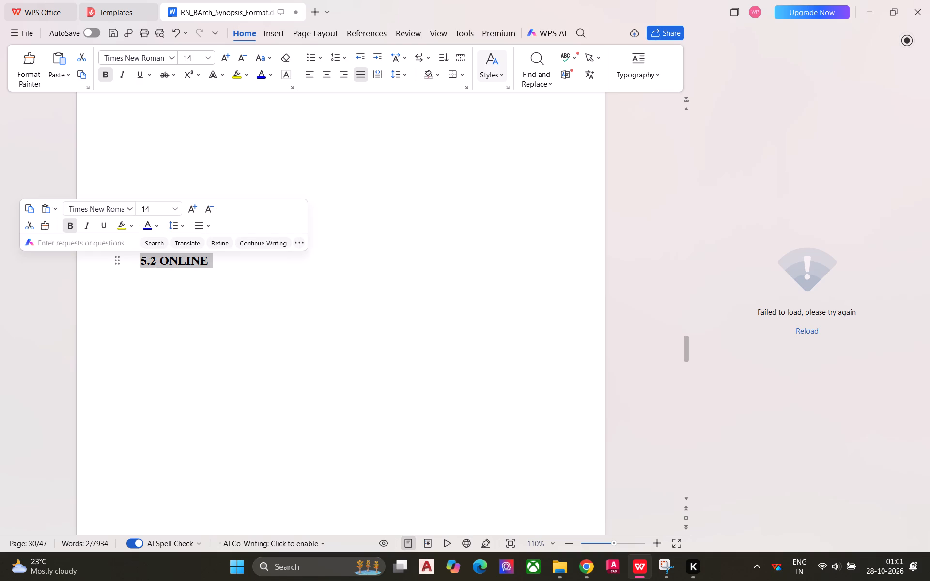
left_click(43, 224)
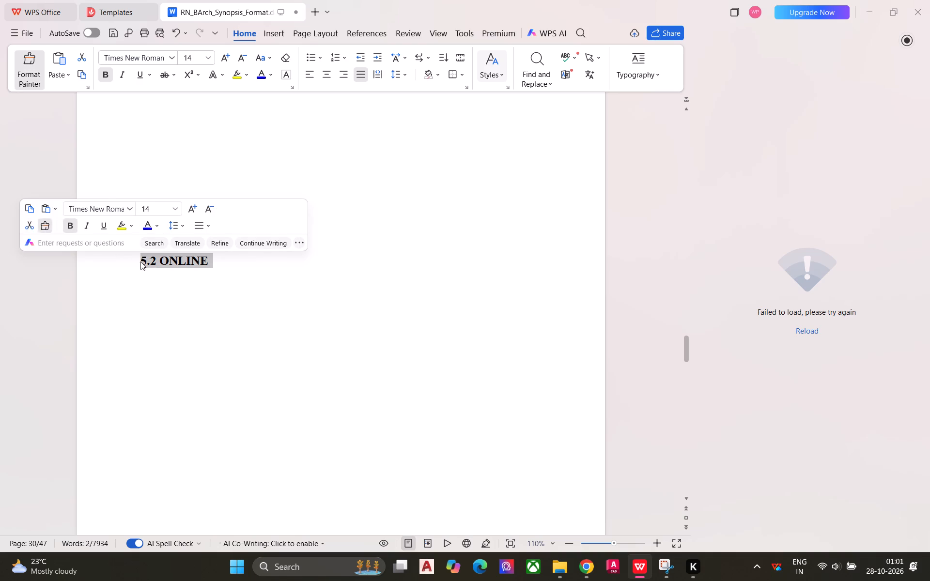
scroll(302, 273, "up", 20)
scroll(302, 273, "up", 5)
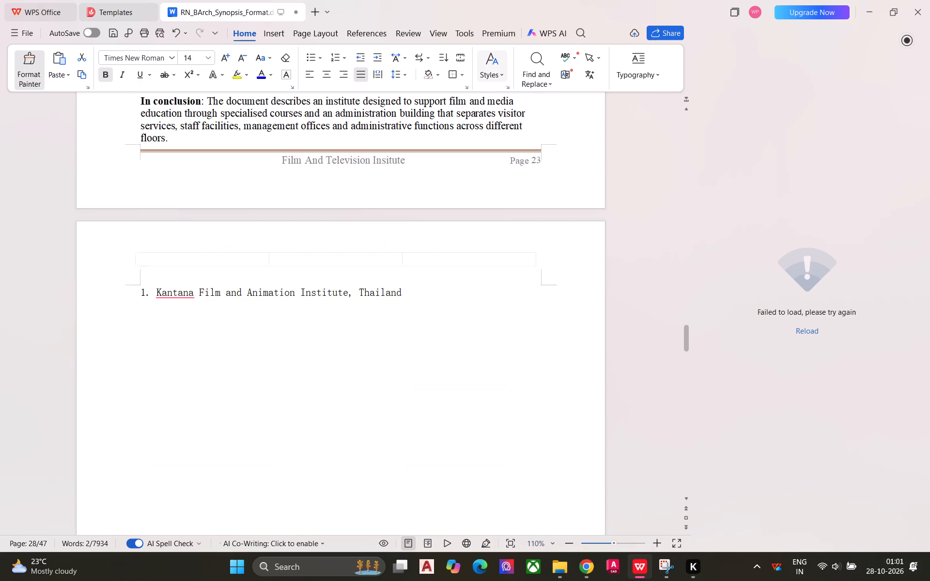
left_click_drag(441, 307, 106, 305)
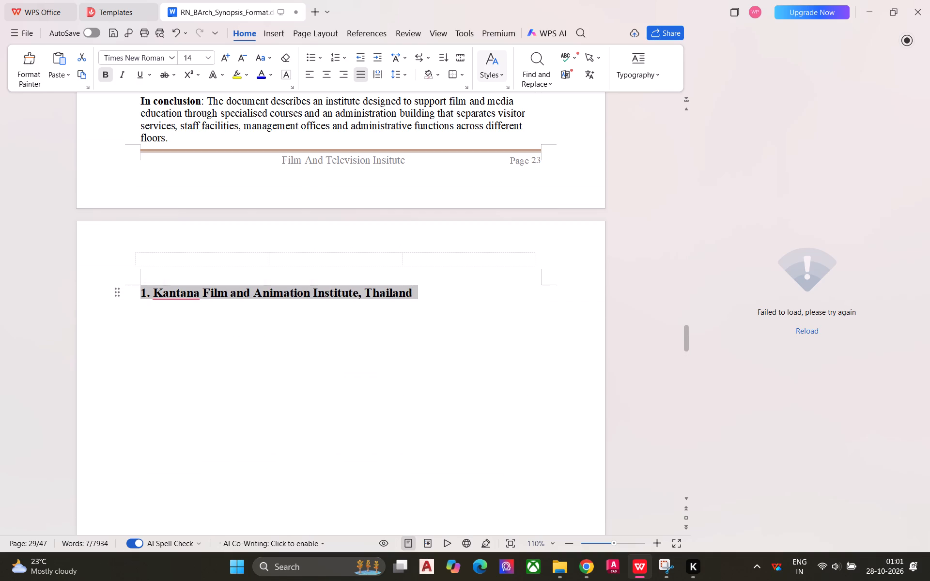
left_click(632, 276)
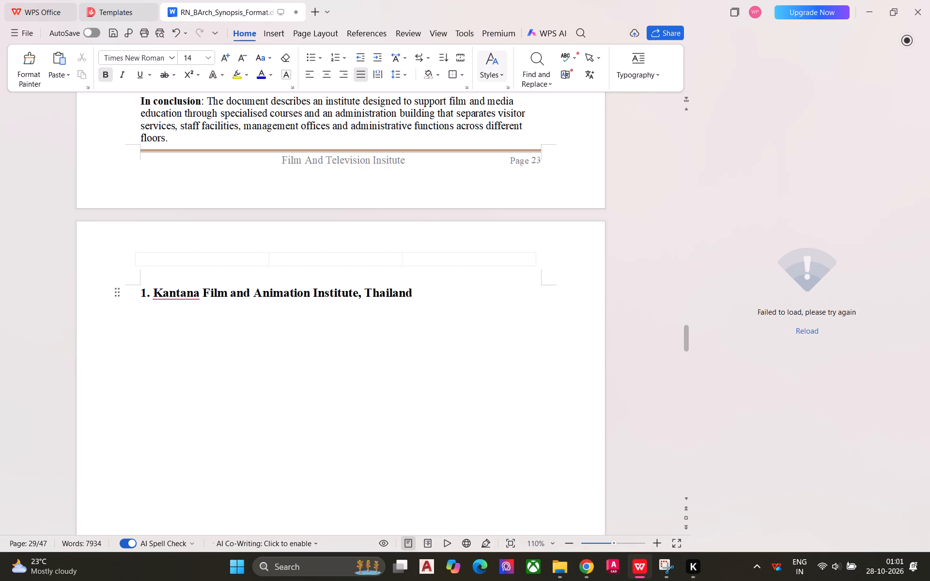
Insert two blank lines above the Kantana Film and Animation Institute, Thailand heading.
left_click(150, 274)
left_click(145, 281)
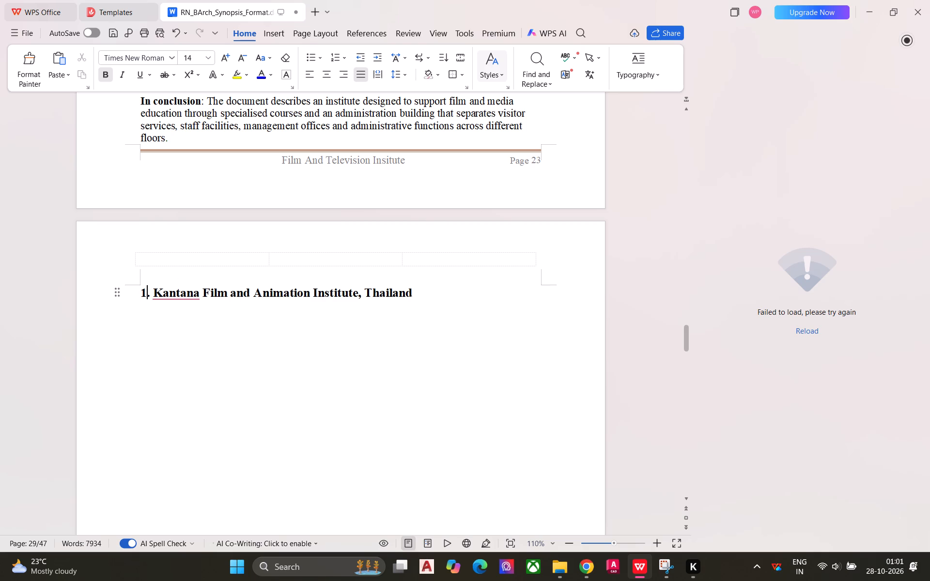
left_click(136, 293)
key("Return")
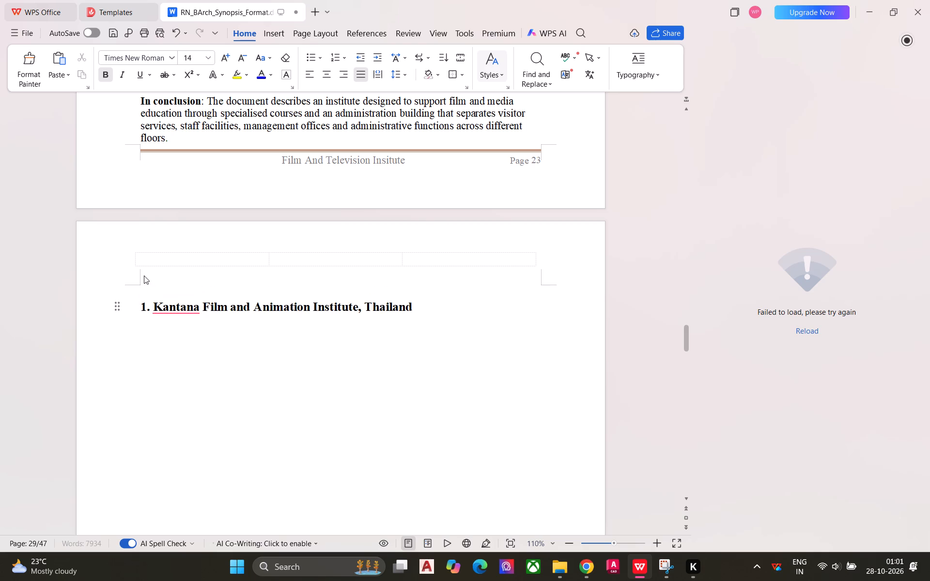
key("Return")
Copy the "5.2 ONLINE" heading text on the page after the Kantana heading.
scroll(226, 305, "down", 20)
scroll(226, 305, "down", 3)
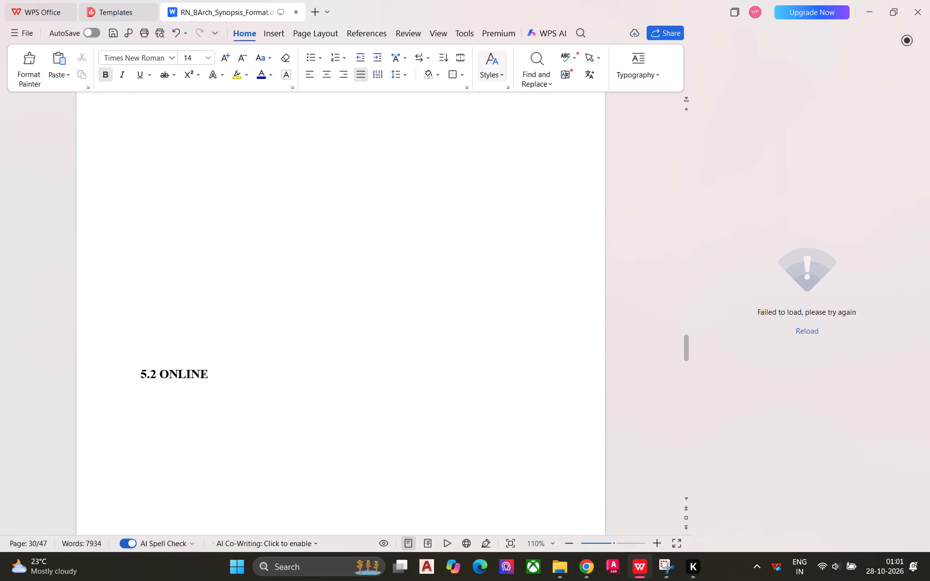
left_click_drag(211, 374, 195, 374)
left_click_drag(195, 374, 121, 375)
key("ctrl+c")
Append "Online case study" to the end of the "1. Kantana Film and Animation Institute, Thailand" heading on page 24.
scroll(219, 357, "up", 11)
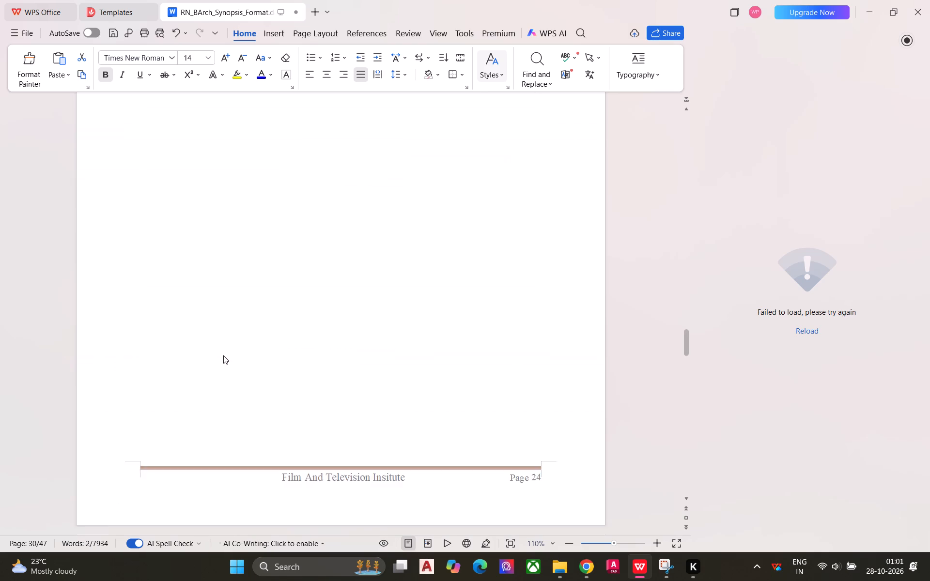
scroll(223, 355, "up", 10)
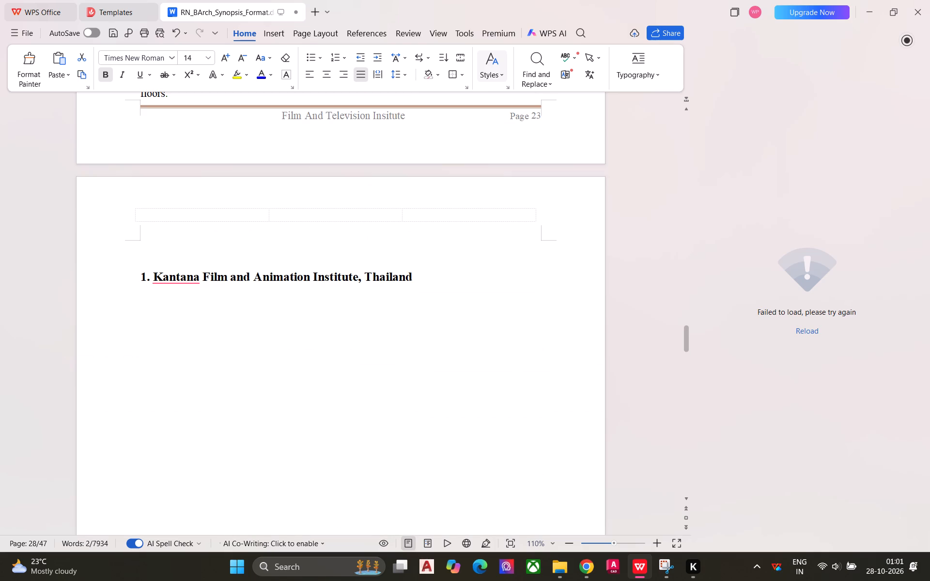
left_click(412, 275)
key("space")
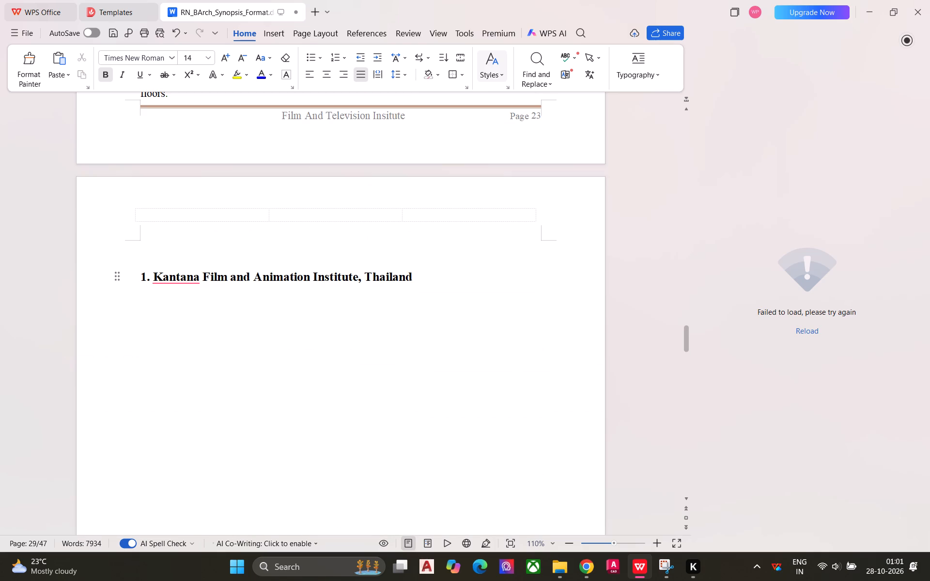
type("nline")
key("space")
type("case study")
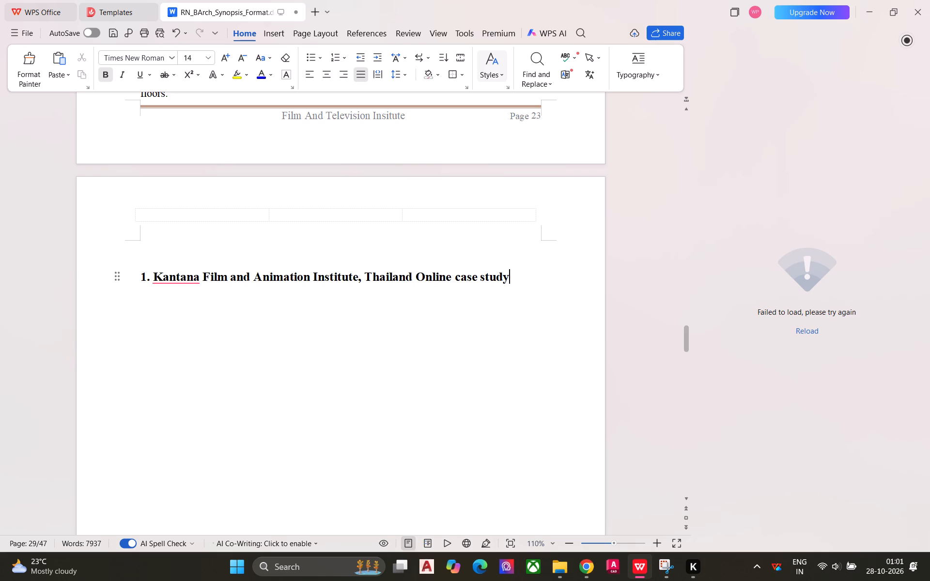
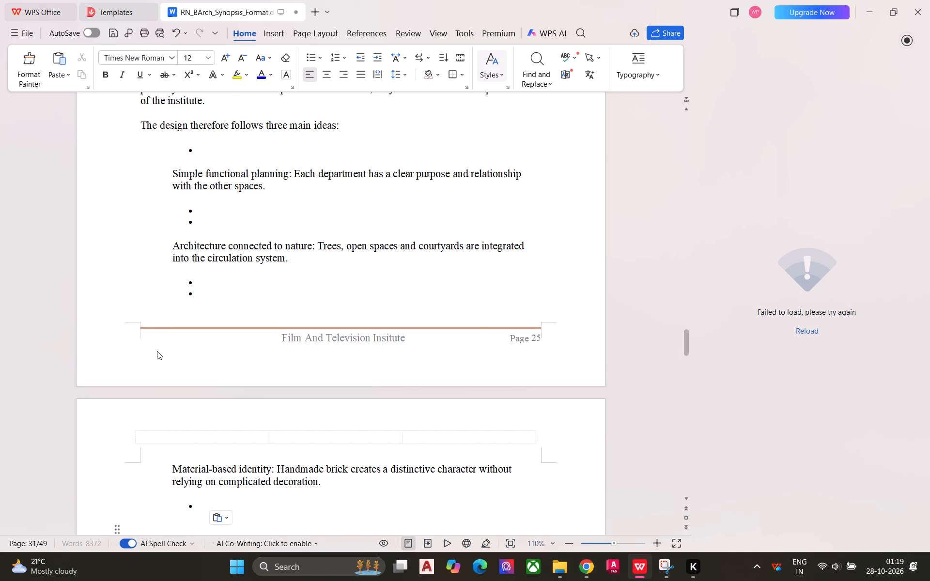
Remove the empty bullets and the indents from the three design idea paragraphs, from material-based identity up to simple functional planning.
scroll(177, 361, "down", 3)
left_click(202, 375)
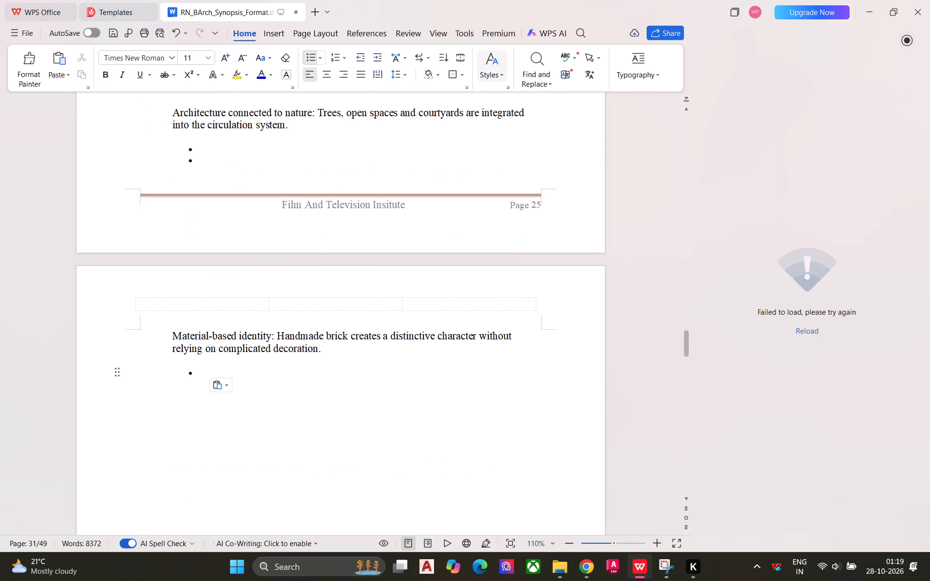
key("BackSpace")
key("BackSpace")
key("BackSpace")
left_click(168, 337)
key("BackSpace")
key("BackSpace")
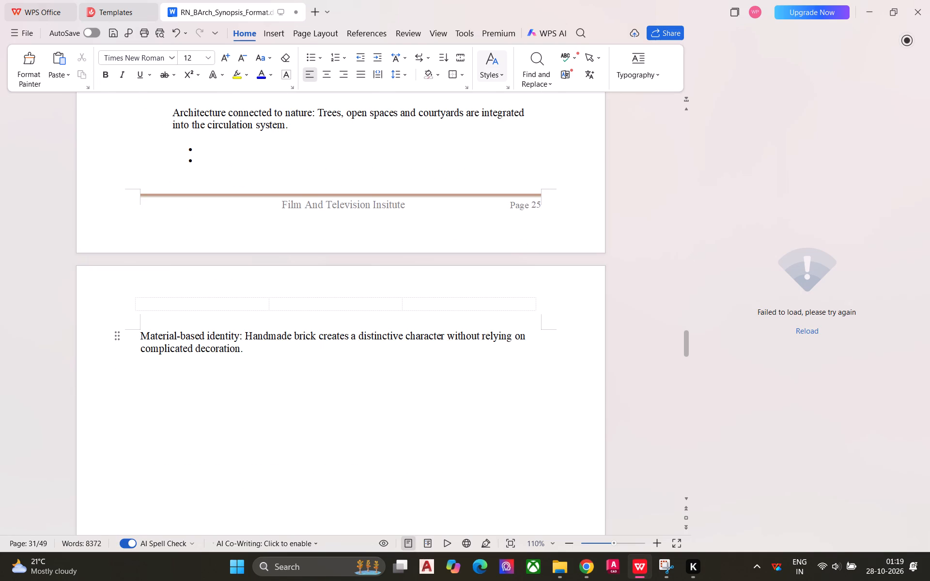
key("BackSpace")
scroll(170, 335, "up", 5)
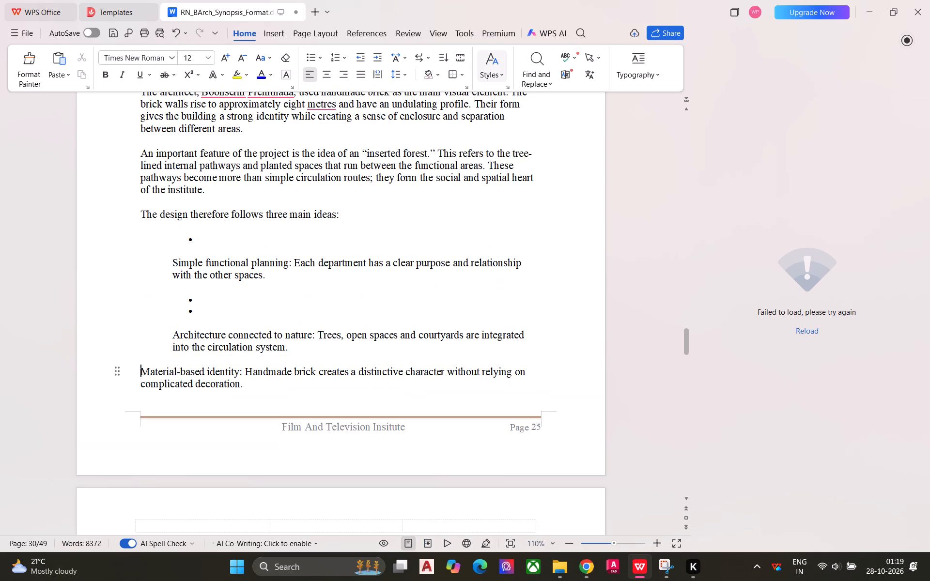
left_click(173, 336)
key("BackSpace")
key("BackSpace")
key("BackSpace")
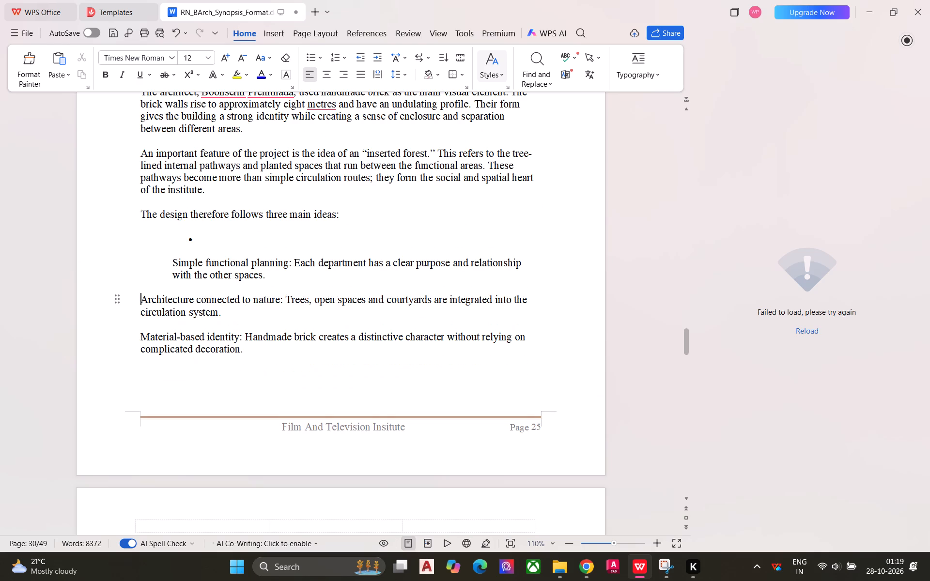
left_click(173, 261)
key("BackSpace")
key("BackSpace")
Remove the indent from the "3. Aim and design concept" heading.
scroll(174, 266, "up", 3)
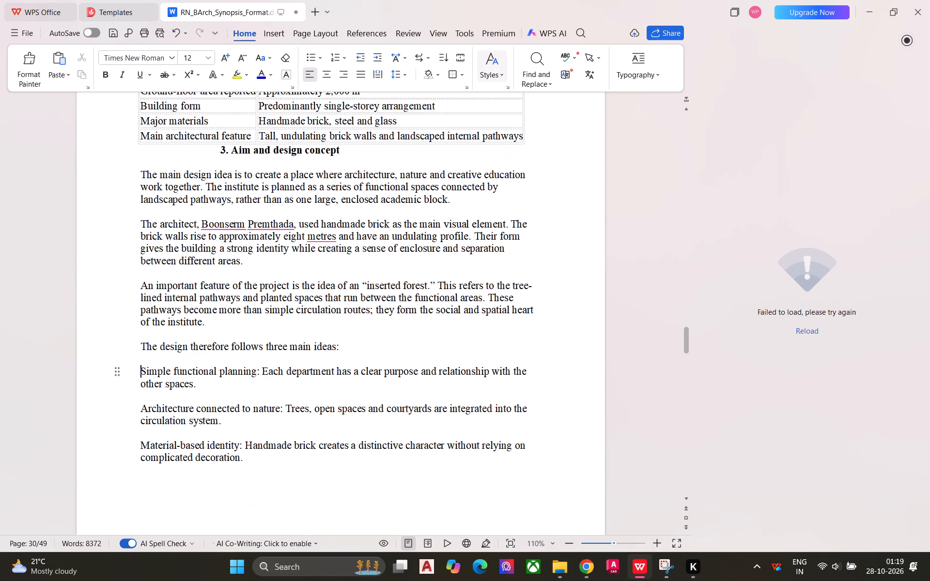
scroll(177, 267, "up", 2)
left_click(217, 239)
key("BackSpace")
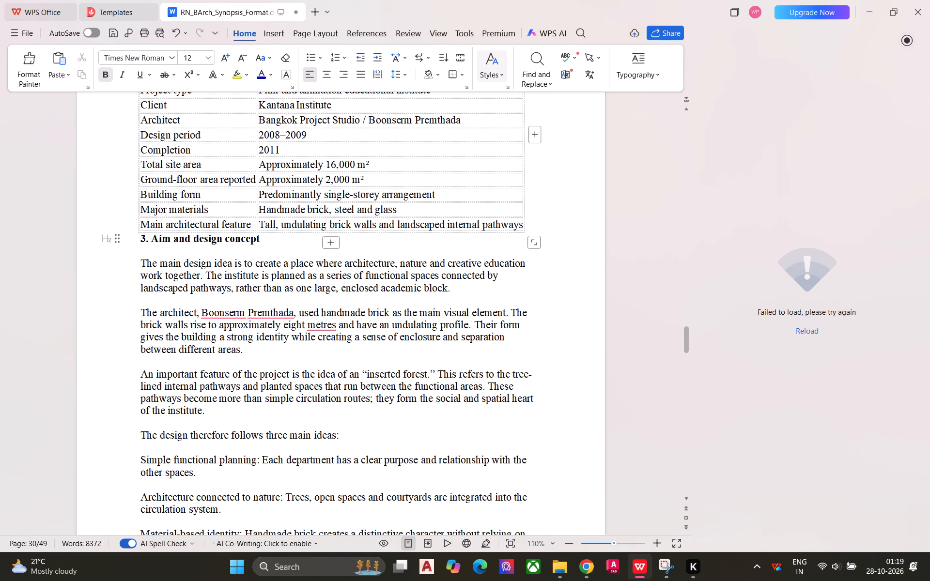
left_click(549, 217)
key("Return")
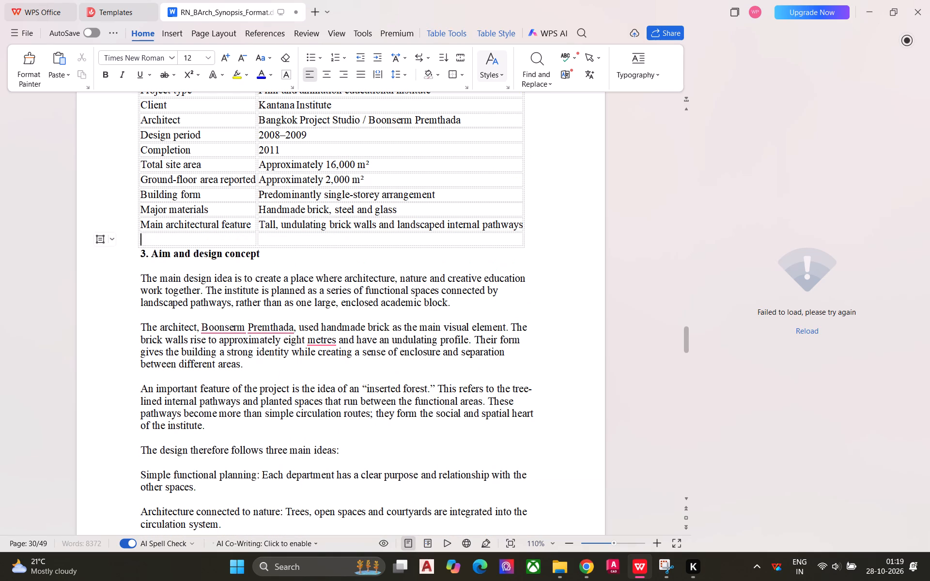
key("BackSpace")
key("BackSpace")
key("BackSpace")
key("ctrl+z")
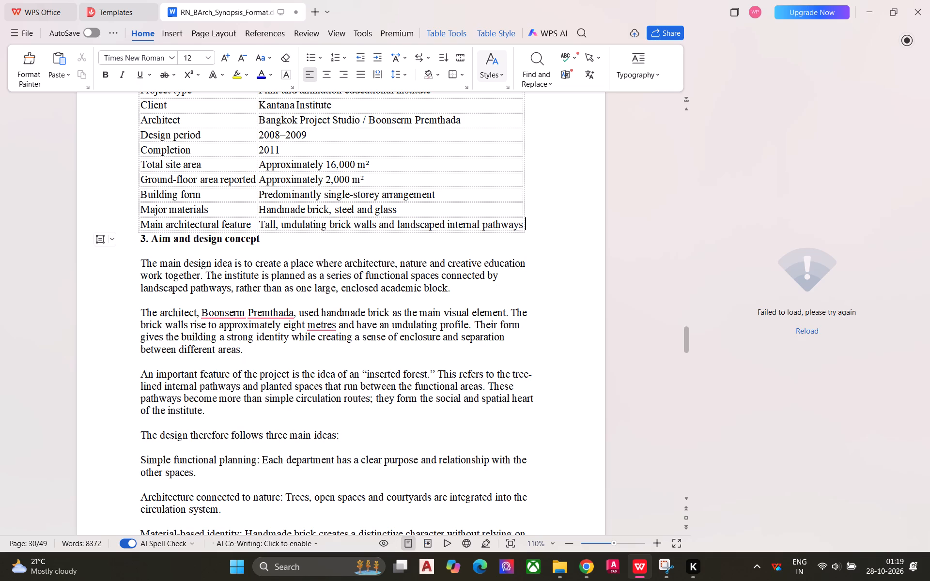
Insert two blank lines between the general information table and the "3. Aim and design concept" heading.
left_click(126, 238)
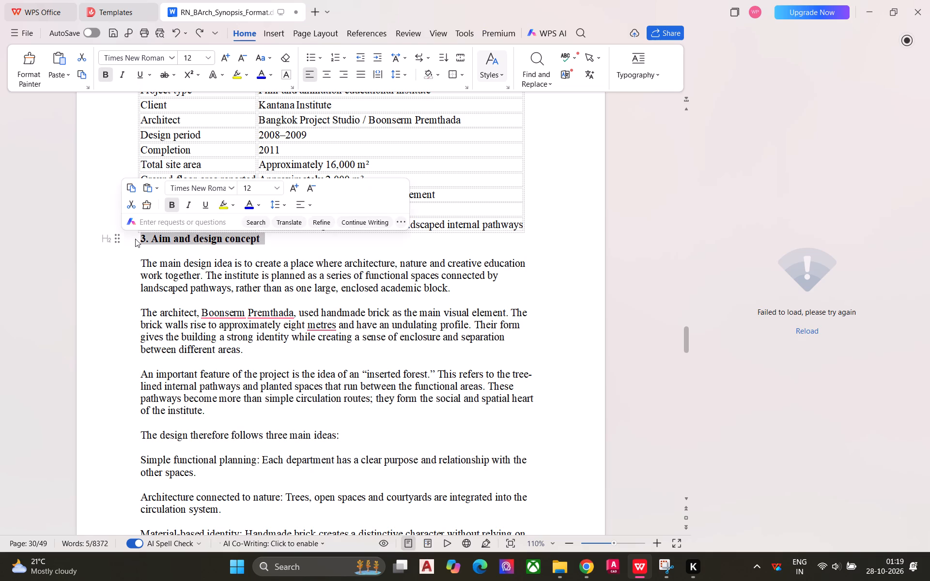
left_click(135, 239)
key("Return")
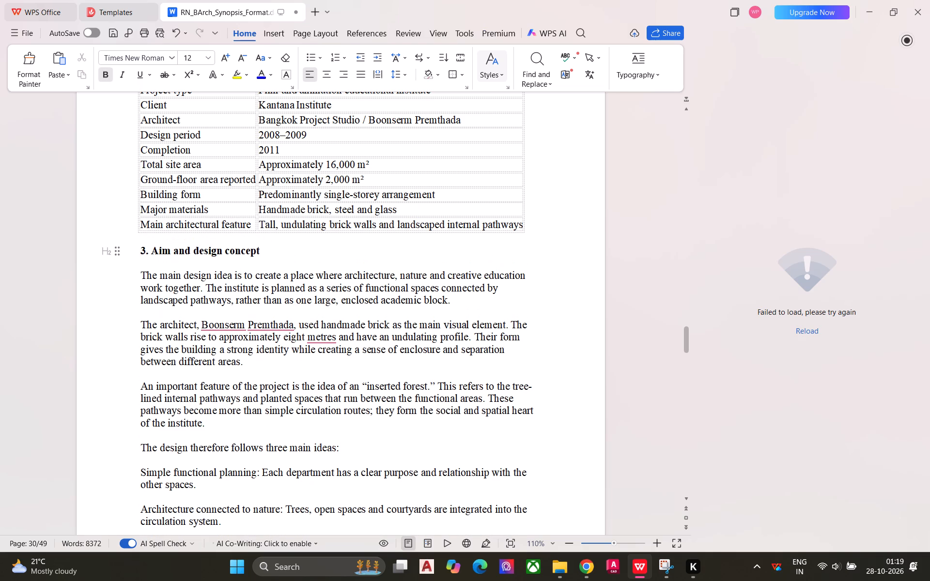
left_click(138, 239)
key("Return")
Remove the surplus blank lines above "2. General information" to bring the heading and its table up beneath the introduction text.
scroll(203, 268, "down", 4)
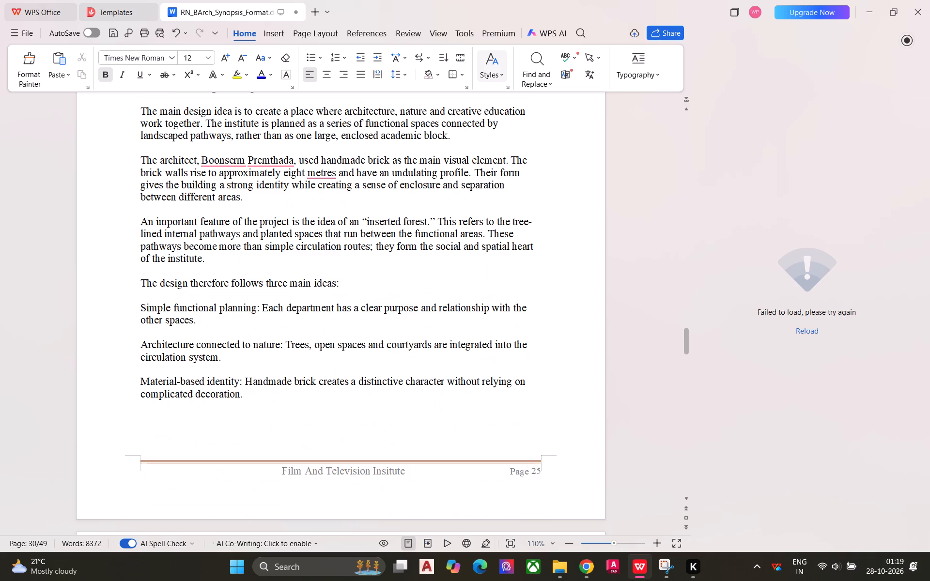
scroll(206, 277, "down", 4)
scroll(206, 279, "up", 8)
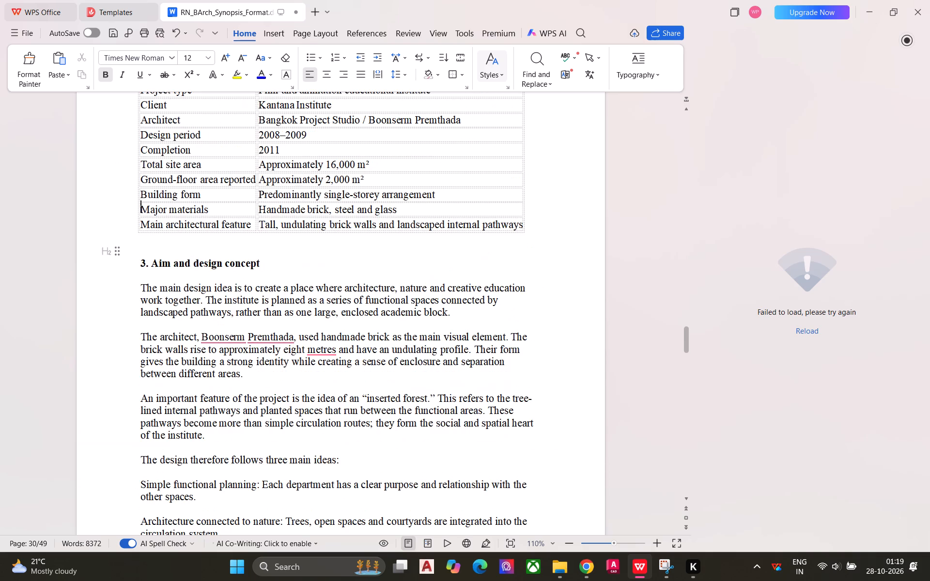
scroll(206, 279, "down", 6)
scroll(214, 299, "up", 15)
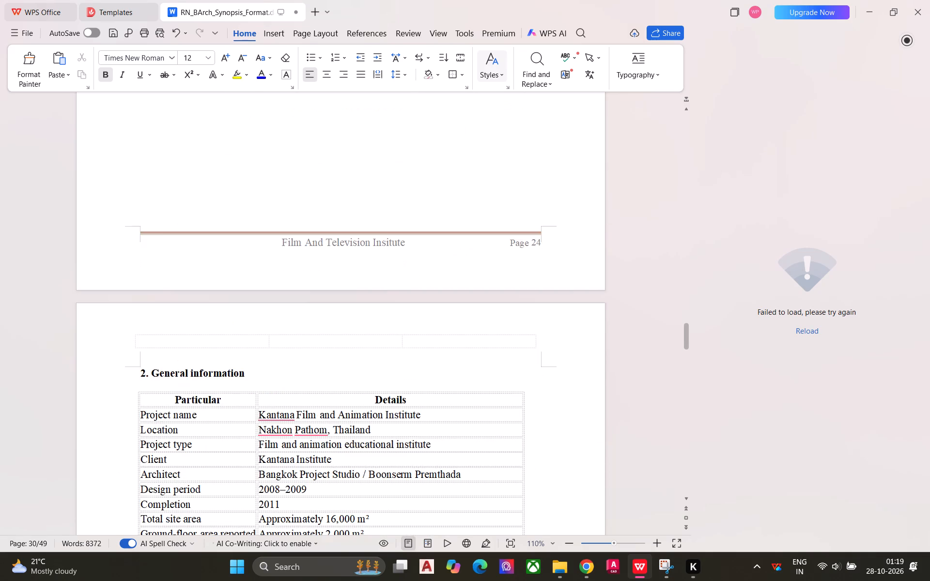
scroll(214, 299, "up", 3)
scroll(214, 299, "down", 4)
scroll(213, 303, "up", 12)
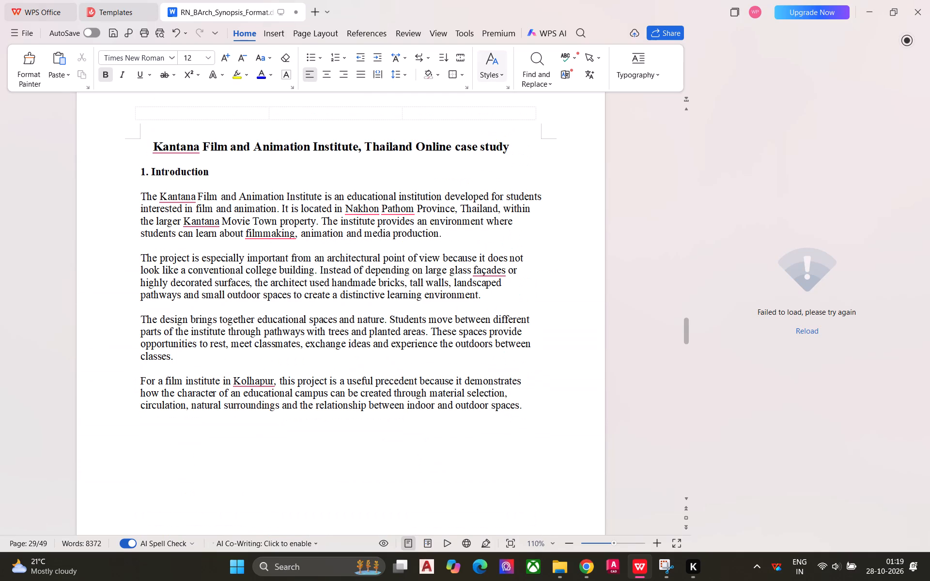
scroll(213, 303, "up", 3)
scroll(213, 303, "down", 13)
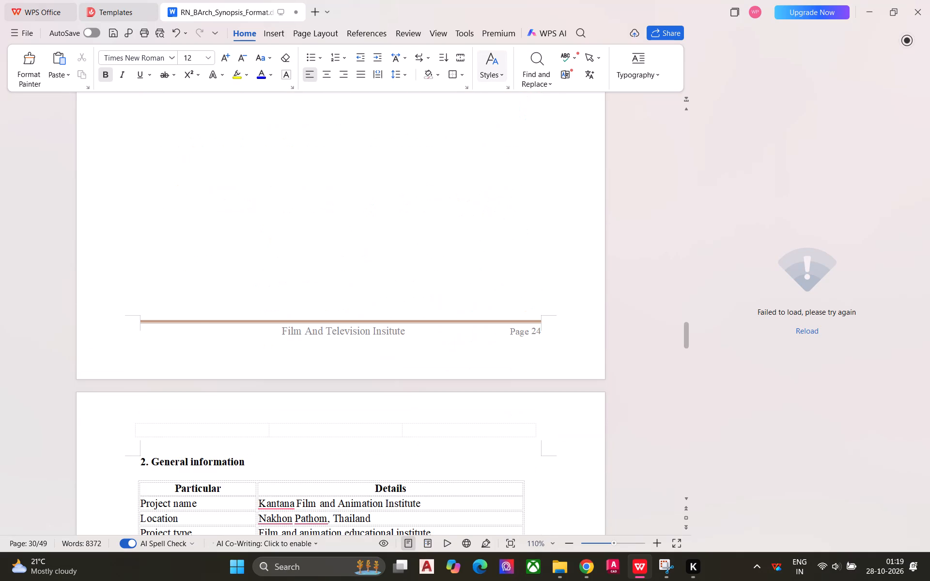
left_click(134, 463)
left_click(136, 461)
left_click(145, 308)
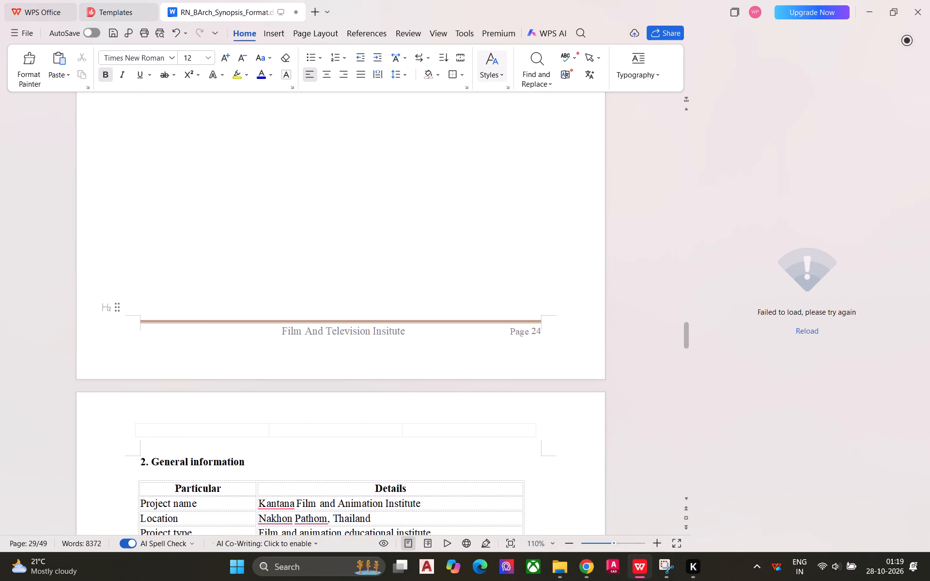
key("BackSpace")
key("BackSpace")
key("BackSpace")
key("BackSpace")
key("BackSpace")
key("BackSpace")
key("BackSpace")
key("BackSpace")
key("BackSpace")
key("BackSpace")
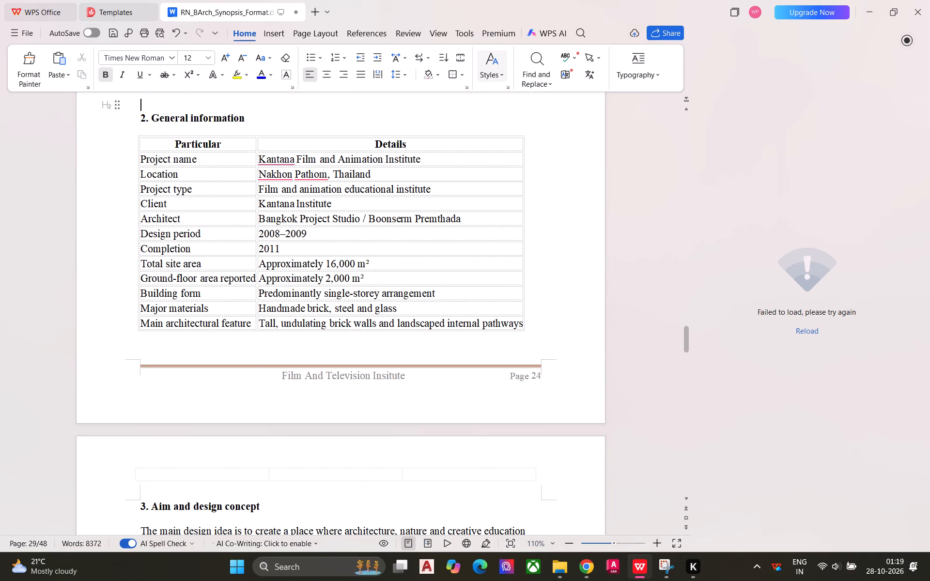
key("BackSpace")
key("BackSpace")
key("BackSpace")
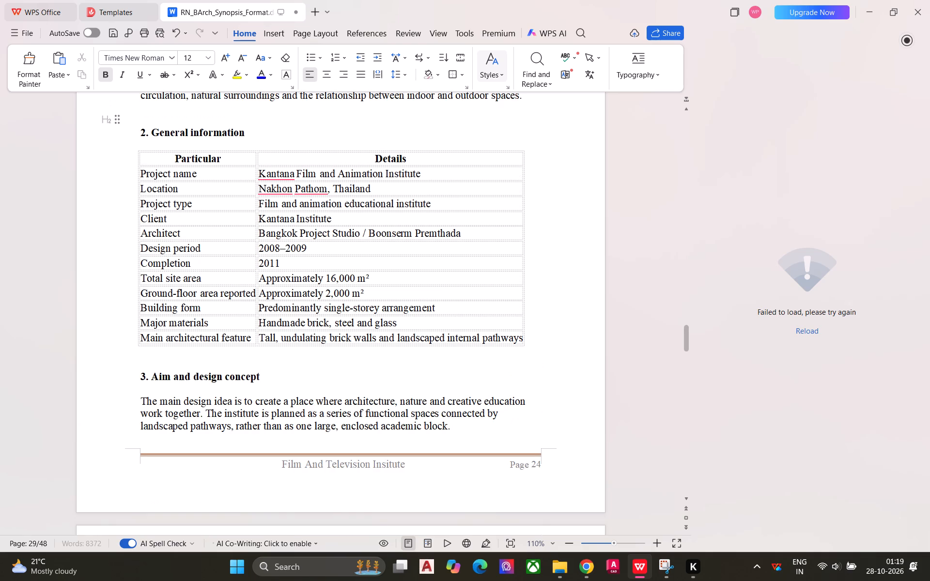
Insert six blank lines above "3. Aim and design concept" to push the heading onto the next page.
scroll(163, 323, "up", 3)
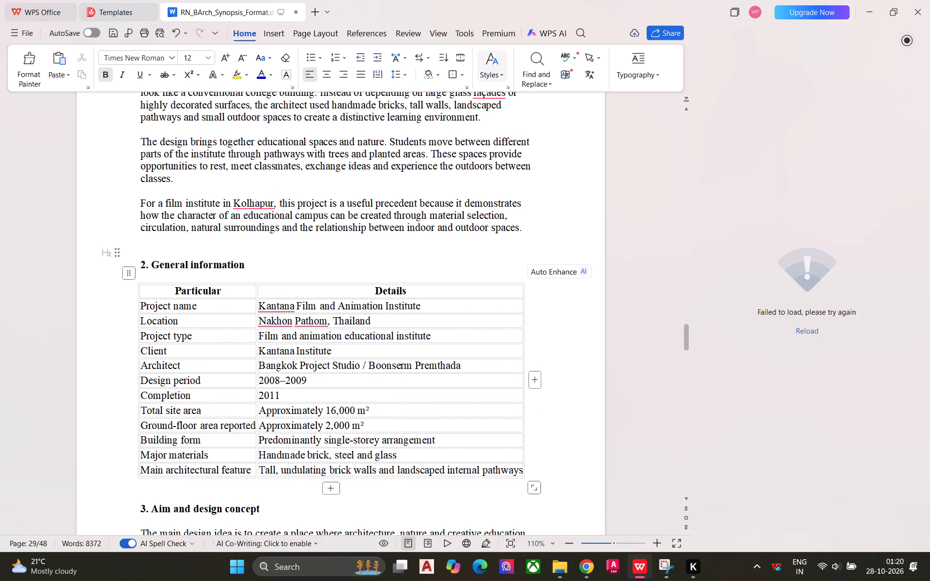
scroll(208, 425, "down", 3)
left_click(144, 361)
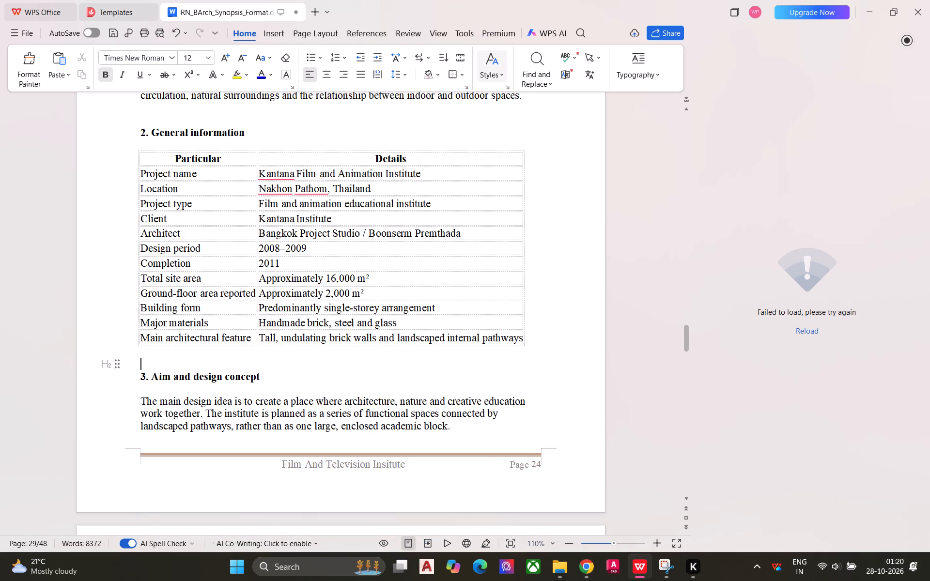
key("Return")
key("Return")
key("Return")
key("Return")
key("Return")
key("Return")
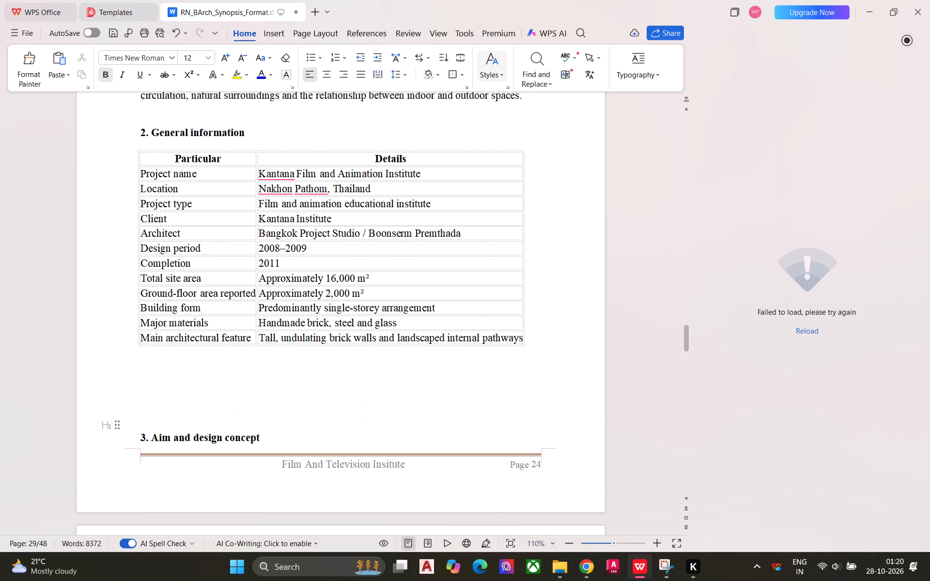
Review the layout of the aim and design concept page and the page break before it.
scroll(135, 362, "down", 5)
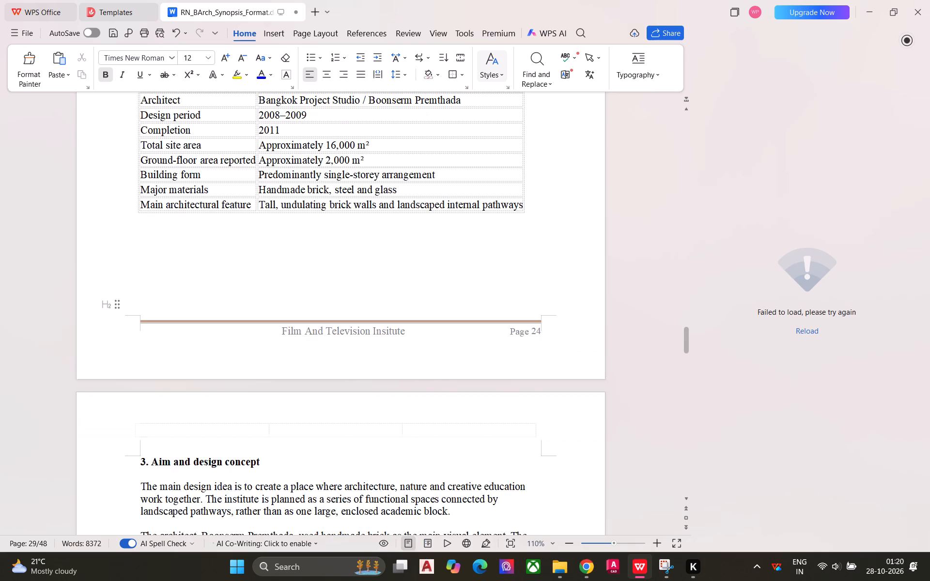
scroll(133, 365, "down", 2)
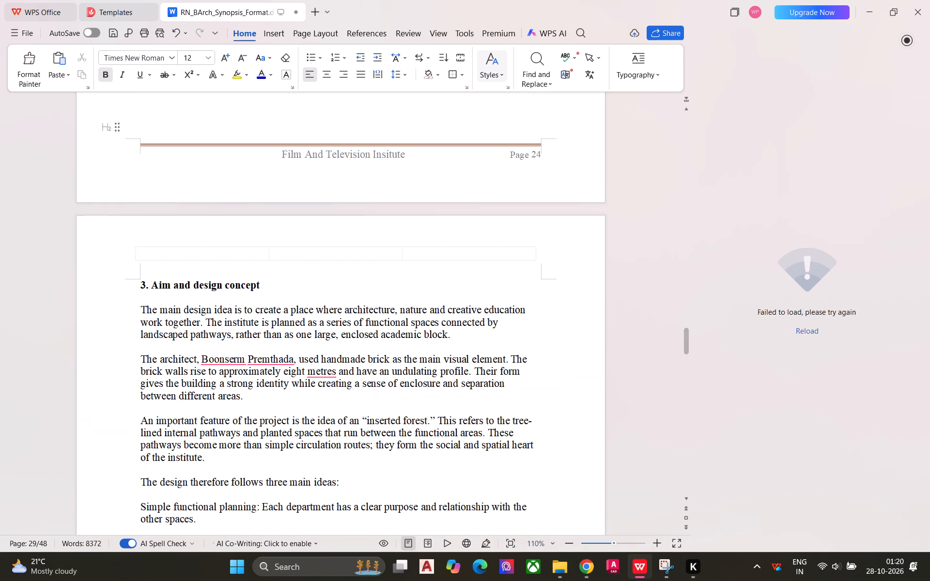
scroll(133, 365, "down", 6)
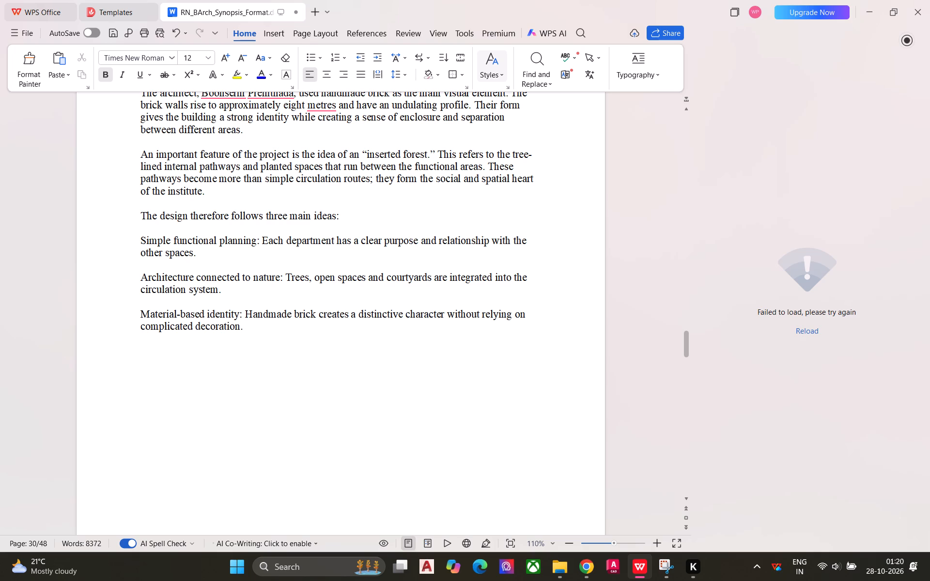
scroll(252, 352, "up", 3)
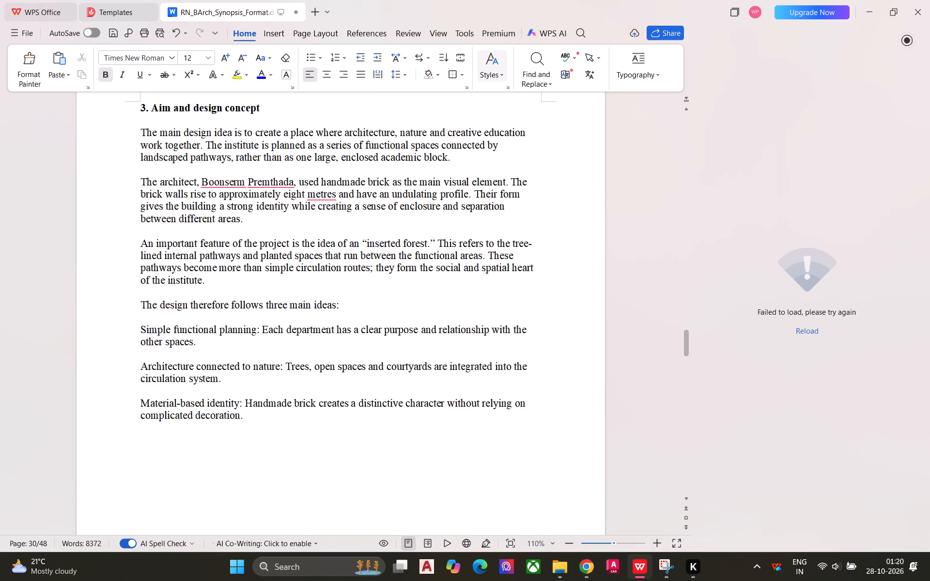
scroll(253, 351, "up", 3)
scroll(253, 351, "down", 7)
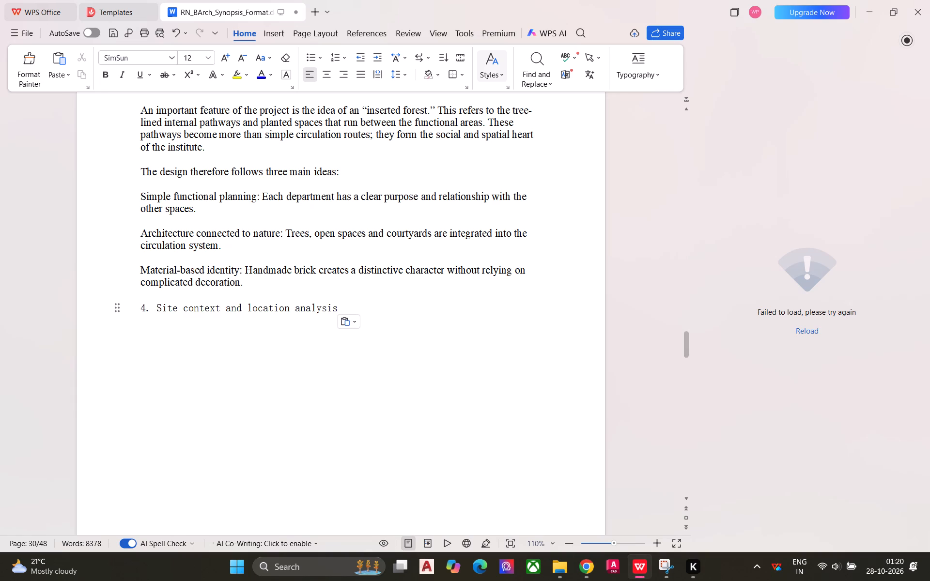
Apply the formatting of the "3. Aim and design concept" heading to "4. Site context and location analysis" with Format Painter.
scroll(300, 304, "up", 4)
left_click_drag(283, 159, 97, 166)
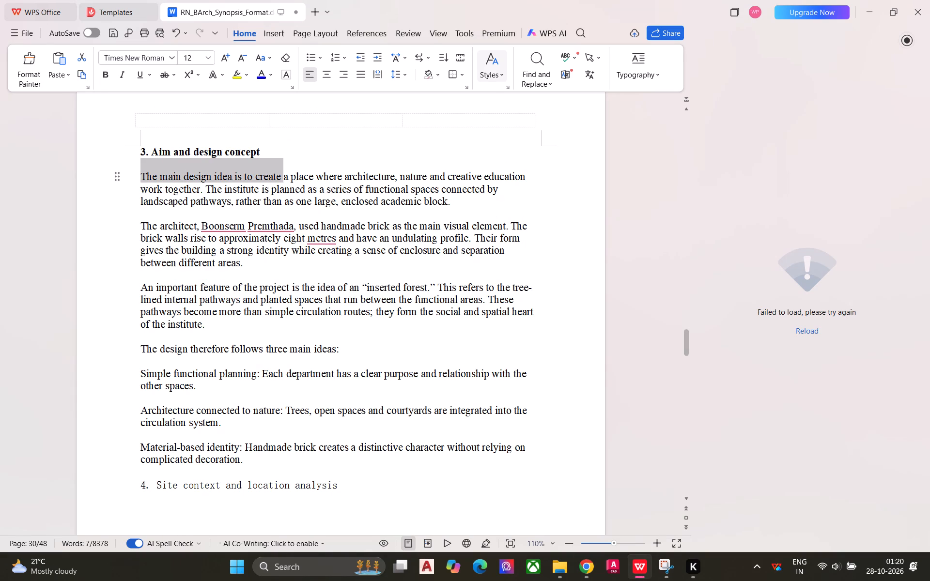
left_click_drag(97, 166, 133, 154)
left_click(255, 150)
left_click_drag(271, 149, 121, 158)
left_click(48, 123)
scroll(353, 448, "down", 2)
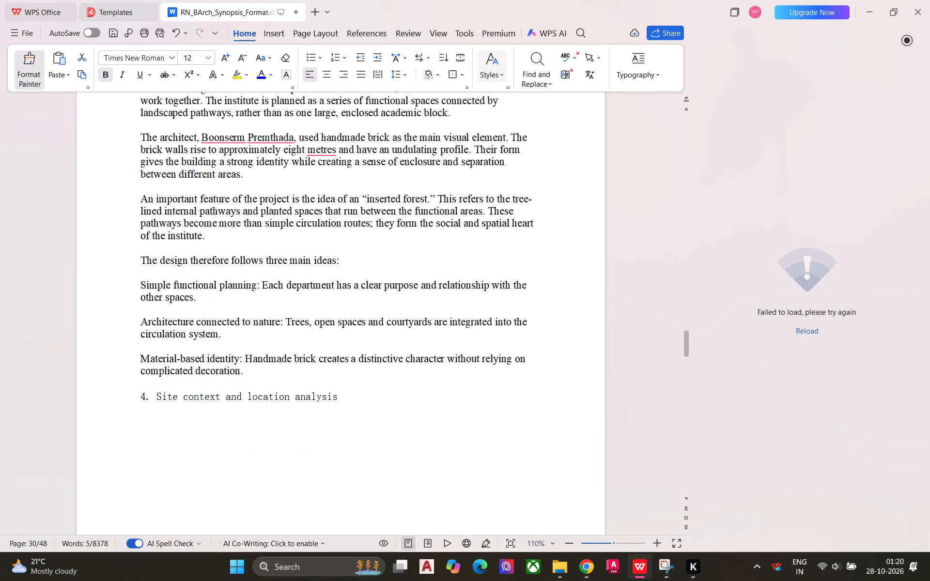
left_click_drag(369, 403, 96, 402)
left_click(48, 418)
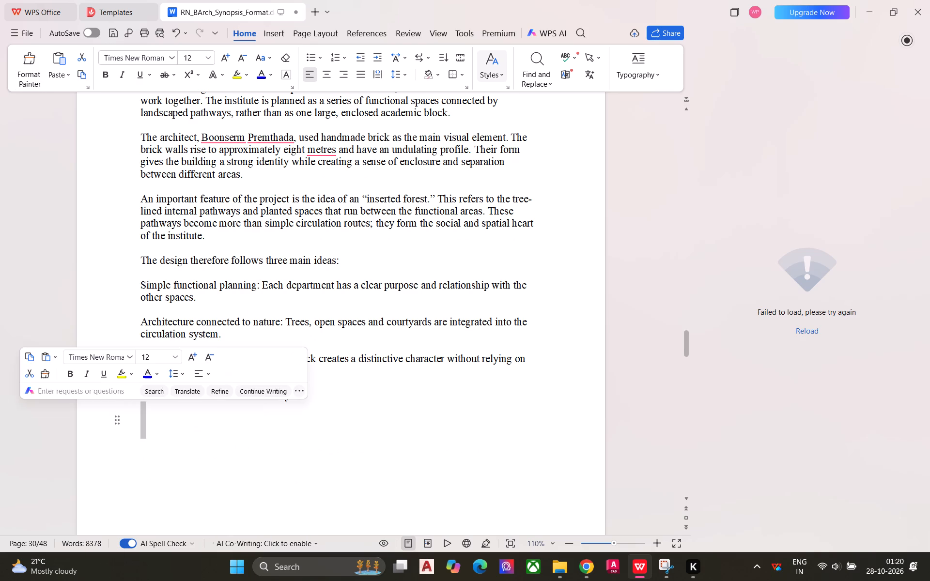
key("Escape")
key("Escape")
scroll(165, 412, "down", 2)
key("Escape")
key("Escape")
key("Escape")
key("Escape")
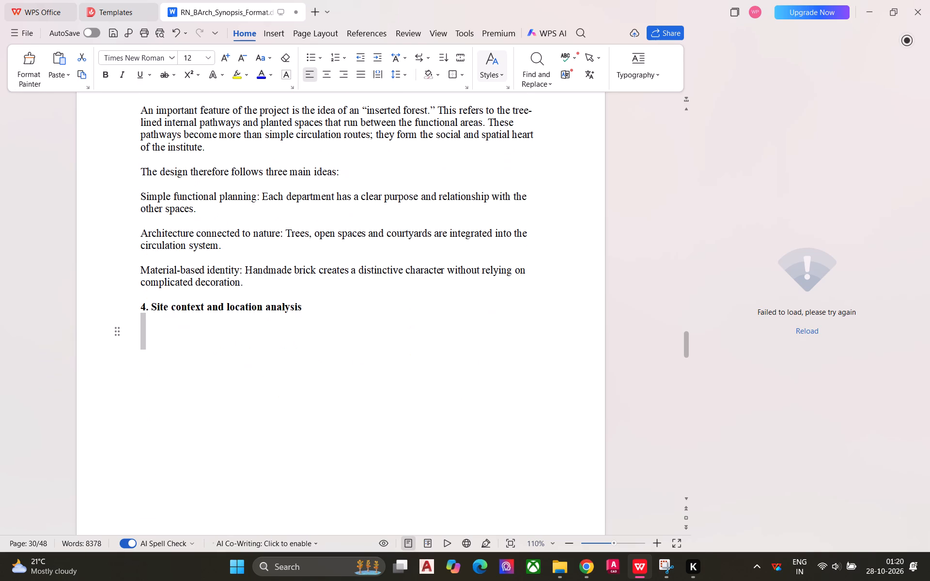
key("Escape")
Switch to the Google Images results for the Kantana Film and Animation Institute and open the Kantana Institute aerial photo preview.
left_click(568, 505)
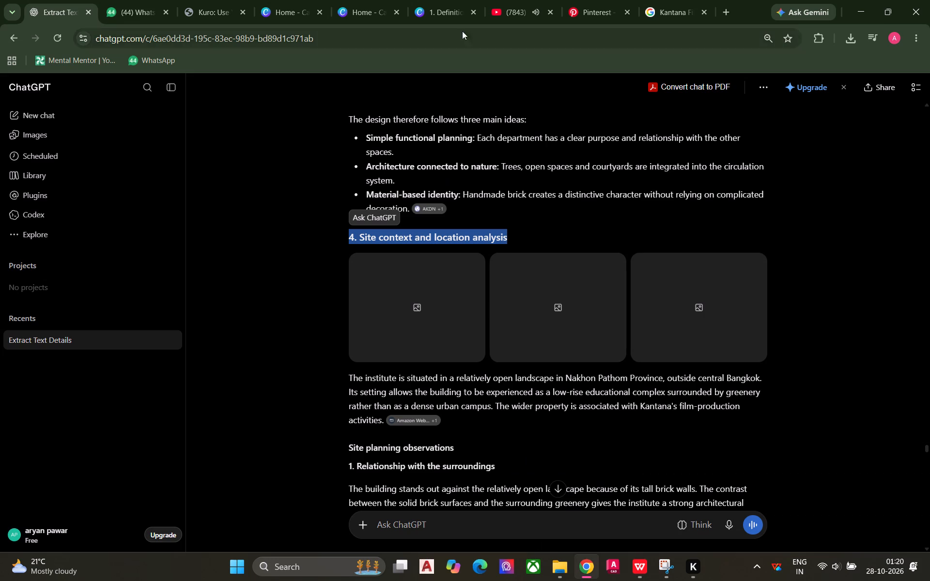
left_click(682, 5)
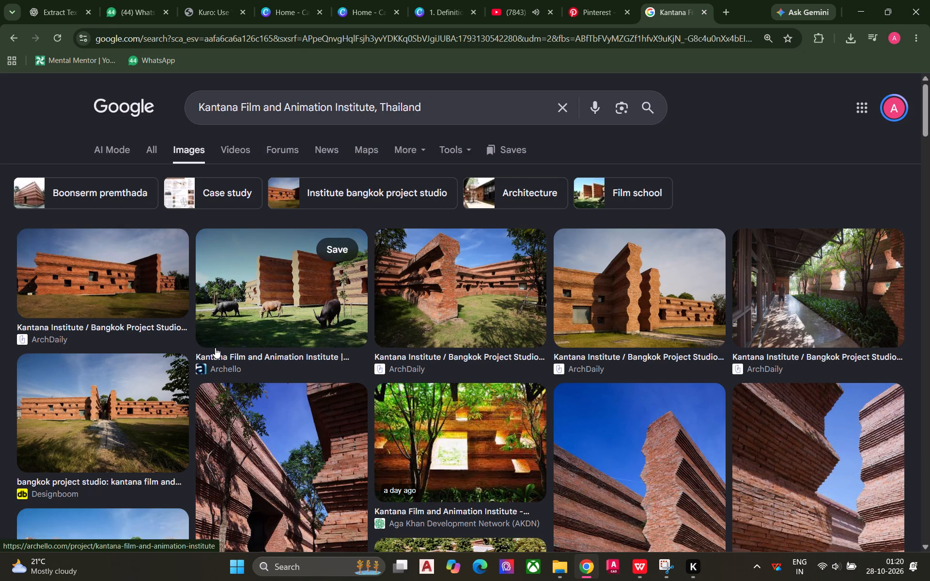
scroll(220, 347, "down", 3)
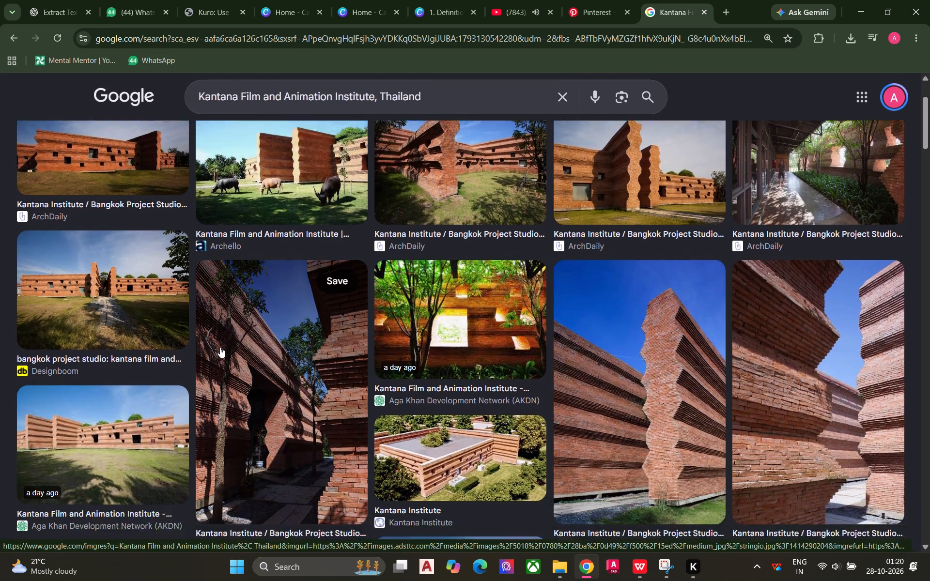
left_click(446, 388)
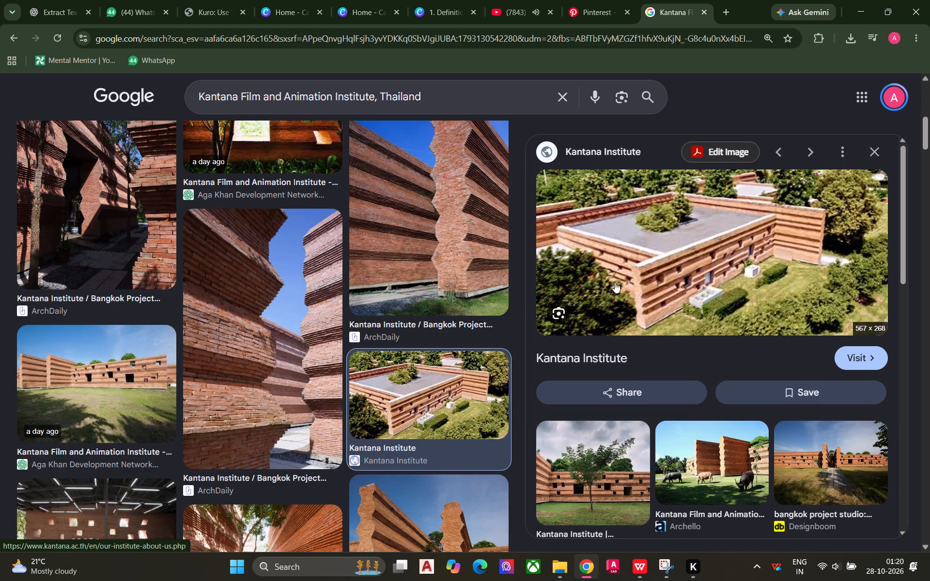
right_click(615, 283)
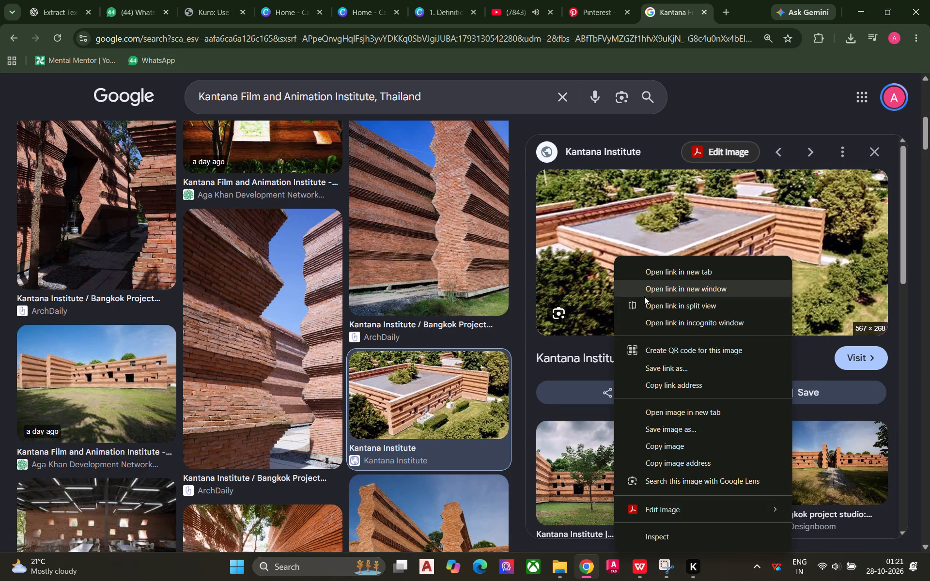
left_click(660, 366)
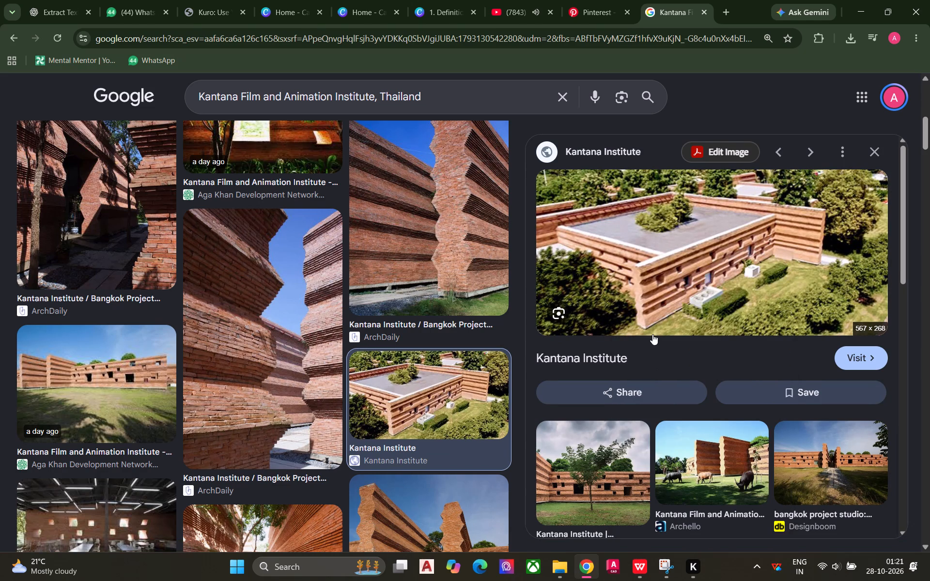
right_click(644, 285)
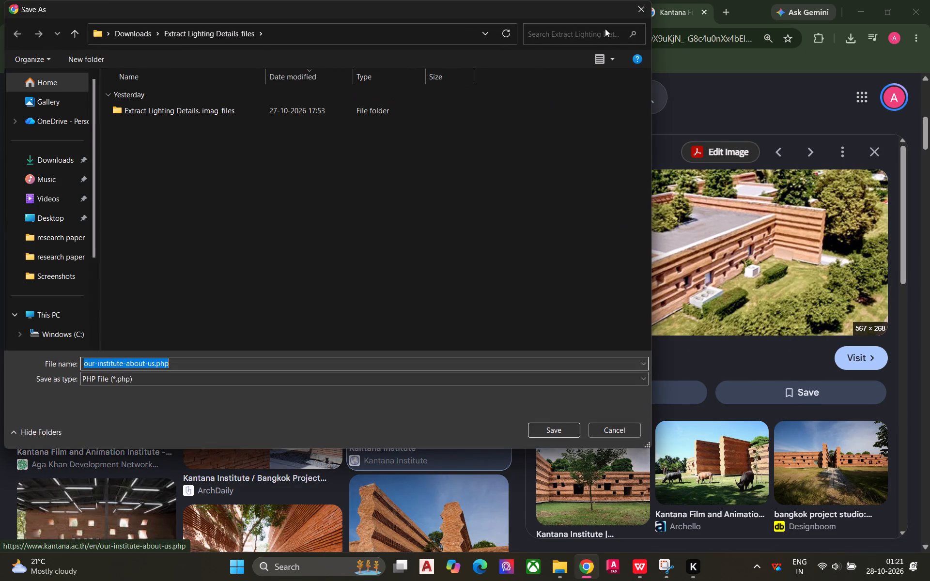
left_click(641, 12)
Save the Kantana Institute aerial photo as "kantara" in the Downloads folder.
right_click(720, 288)
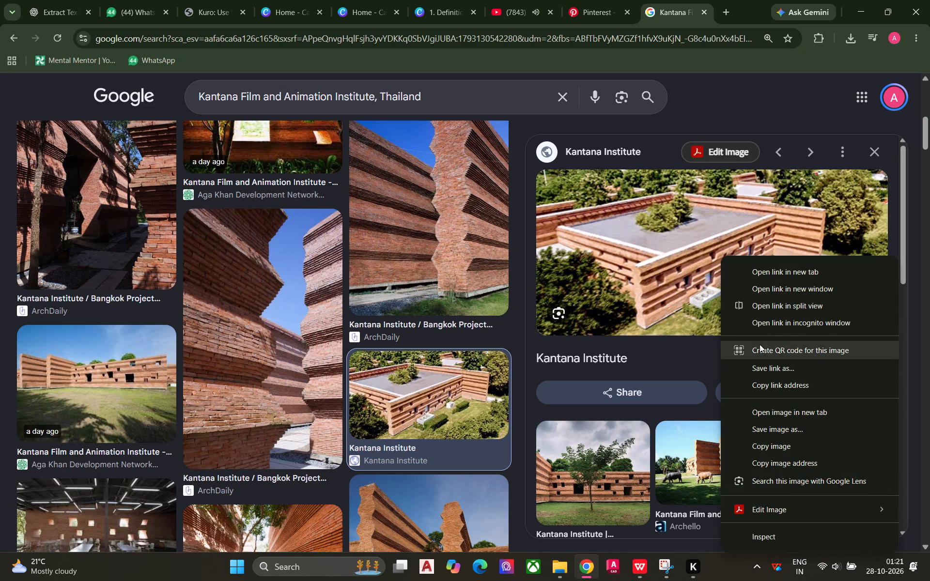
left_click(762, 427)
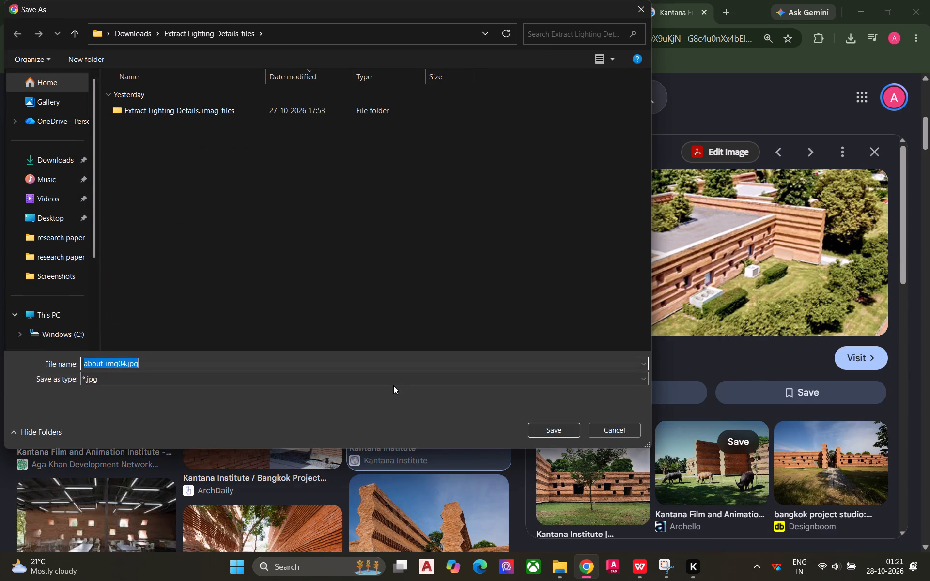
type("kantara")
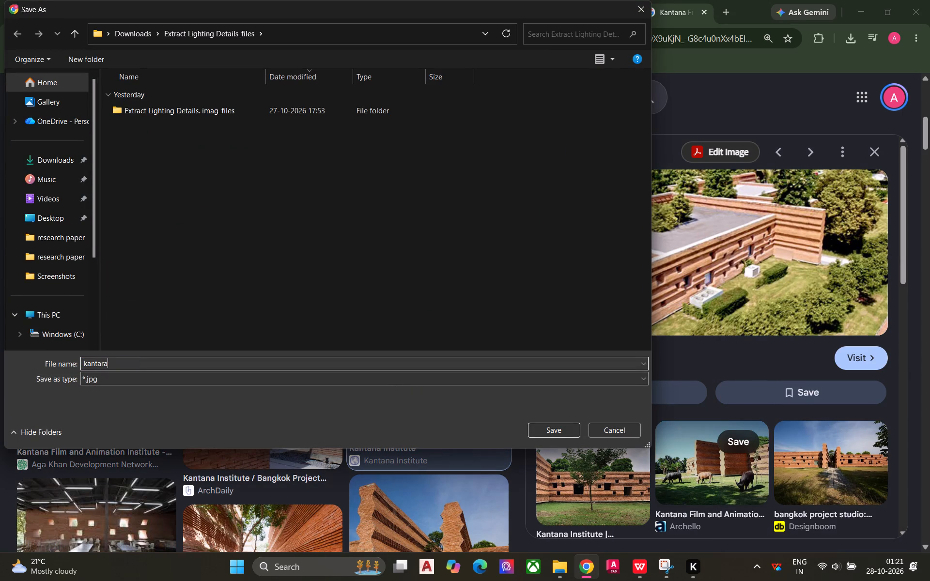
left_click(50, 157)
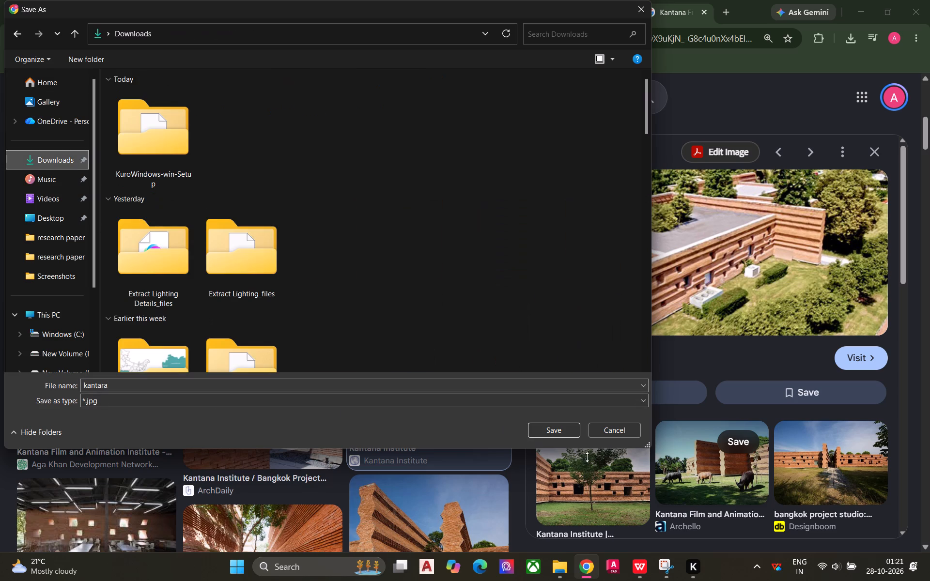
left_click(559, 427)
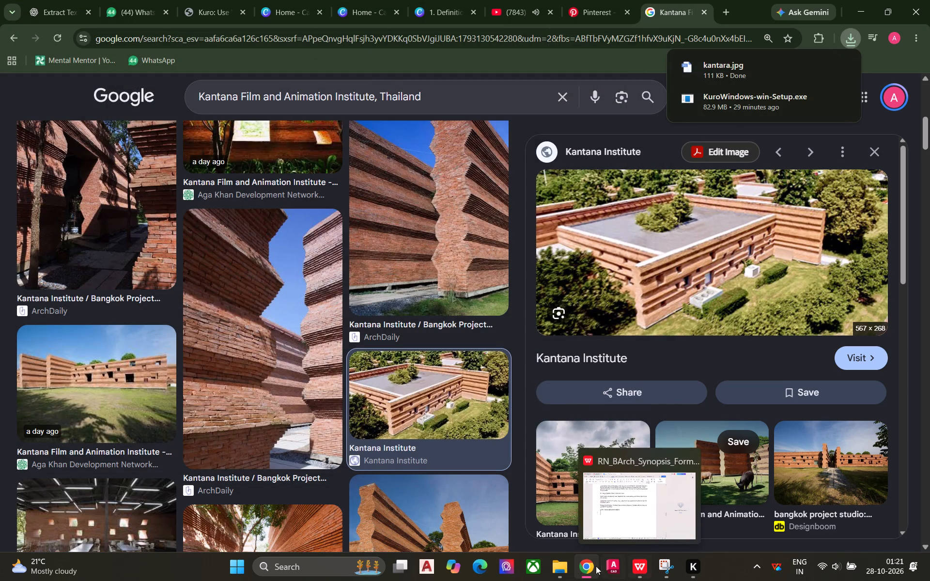
Copy kantara.jpg in the Downloads folder and insert that picture below "4. Site context and location analysis" in the WPS document.
left_click(559, 566)
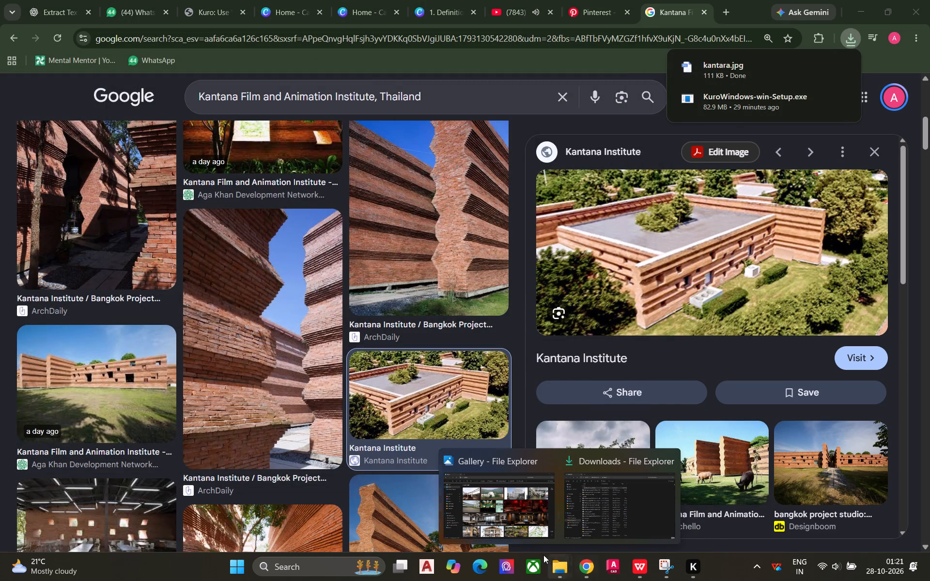
left_click(493, 493)
left_click(80, 185)
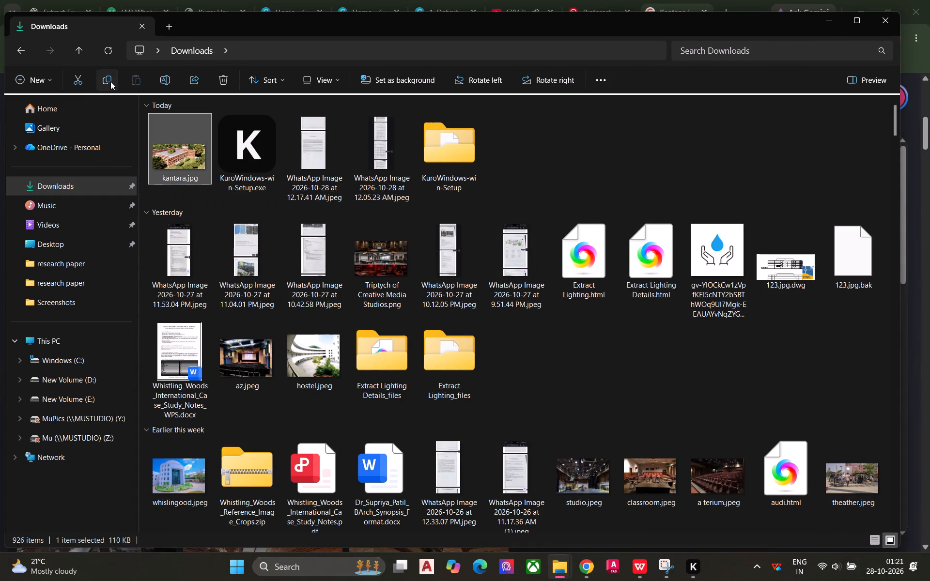
left_click(111, 81)
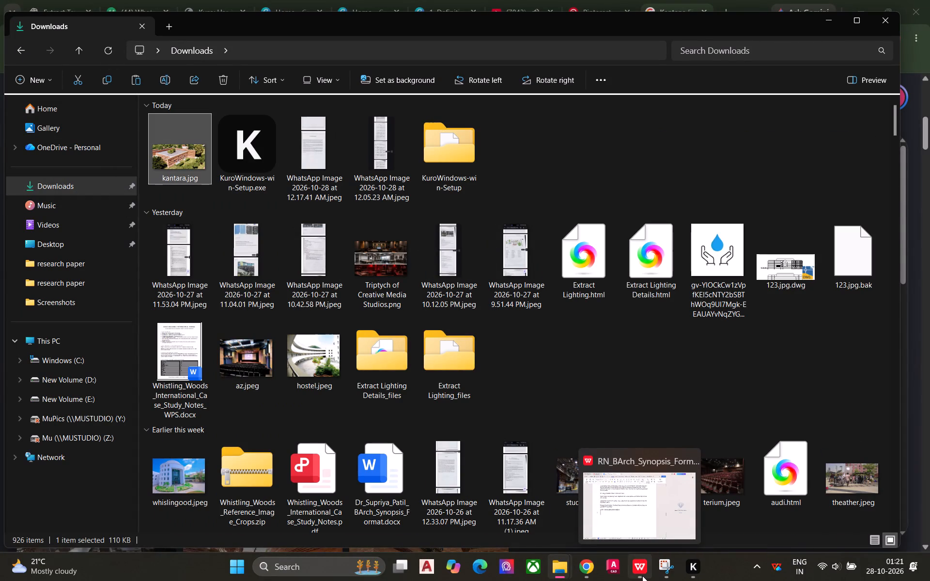
left_click(632, 510)
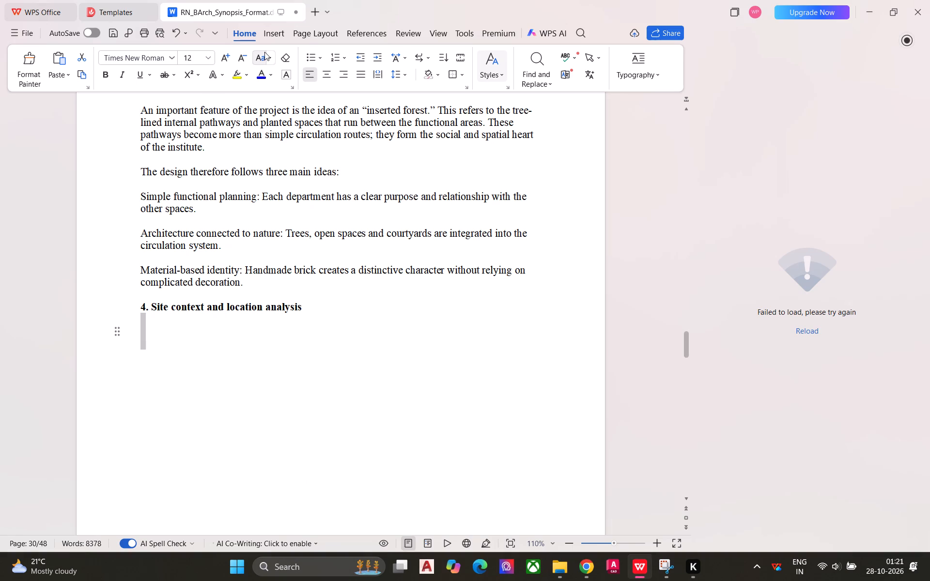
left_click(270, 32)
left_click(234, 70)
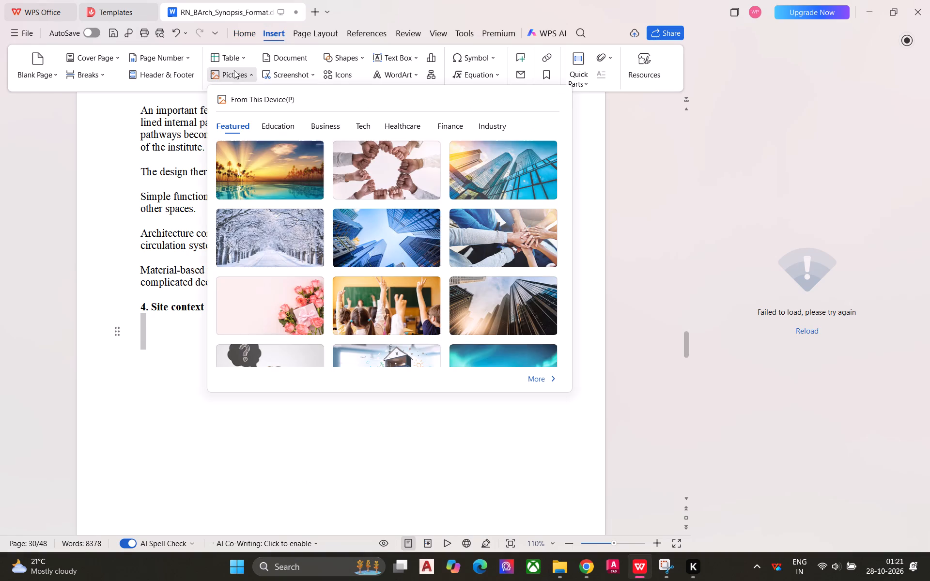
left_click(288, 103)
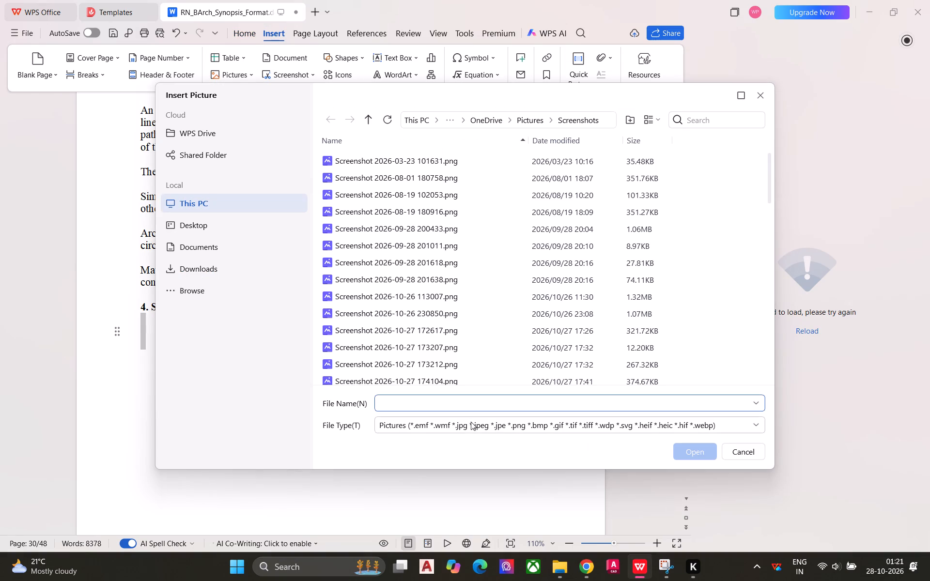
left_click(459, 402)
key("ctrl+v")
left_click(704, 456)
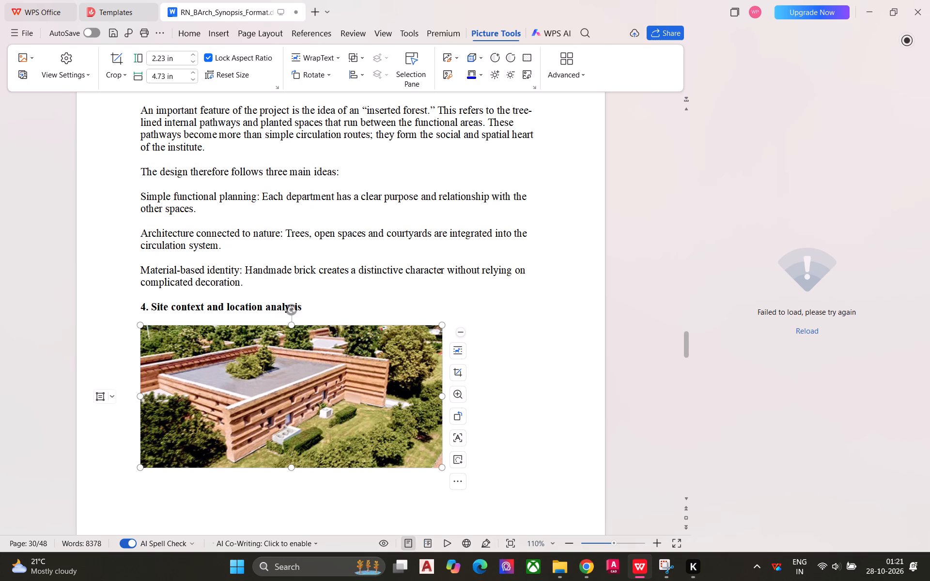
Insert fifteen blank lines after the introduction's last paragraph, pushing "2. General information" onto the next page.
scroll(373, 399, "up", 18)
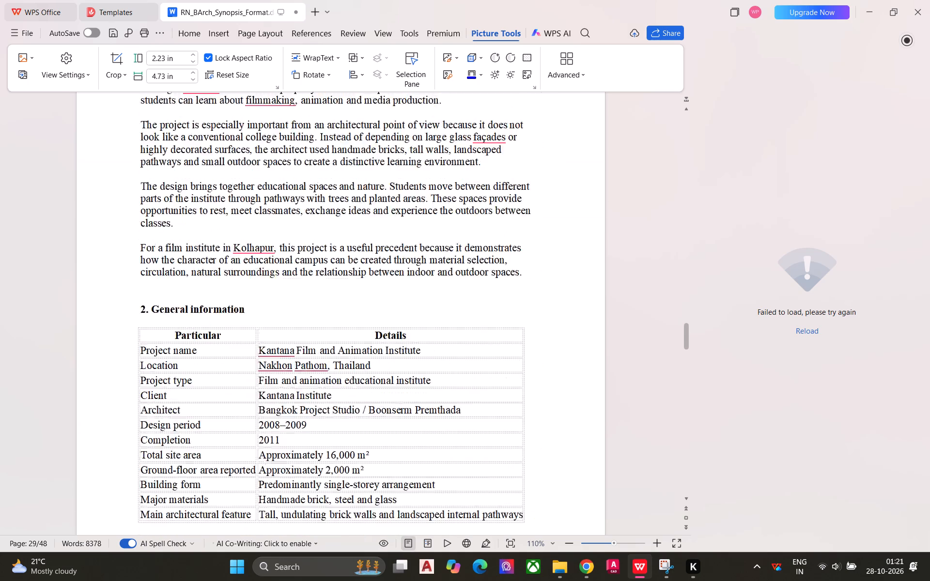
scroll(374, 402, "up", 6)
scroll(374, 402, "down", 4)
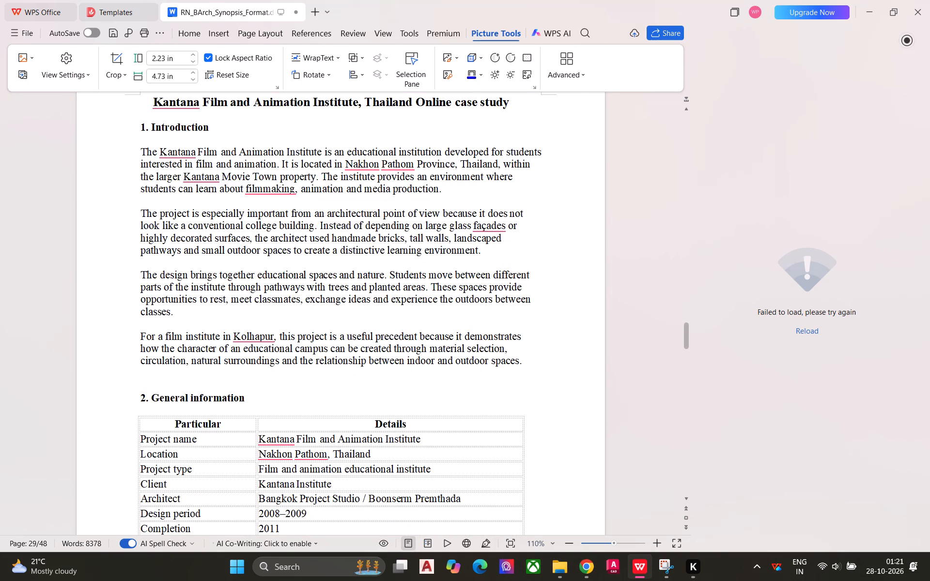
left_click(537, 371)
key("Return")
key("Return")
key("Return")
key("Return")
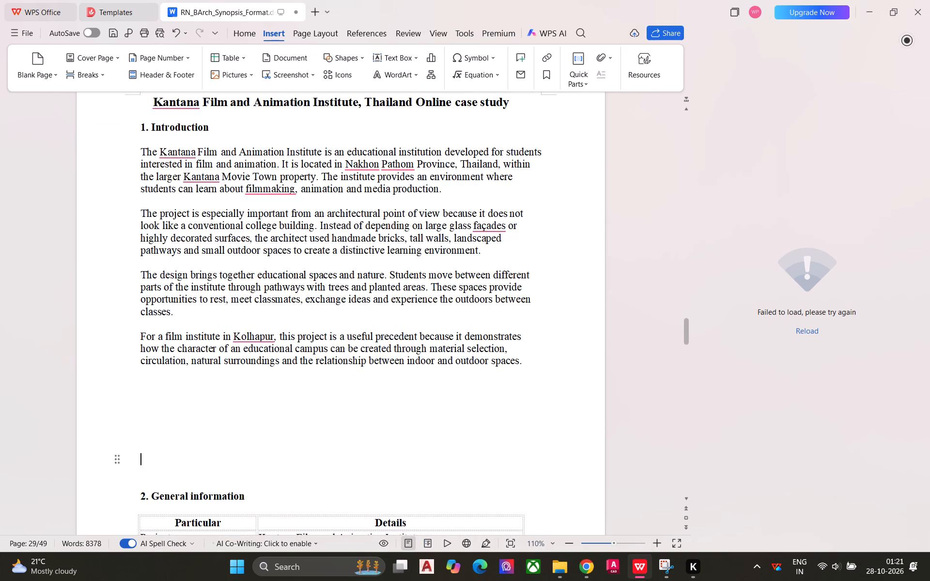
key("Return")
key("Return")
key("Return")
key("Return")
key("Return")
key("Return")
key("Return")
key("Return")
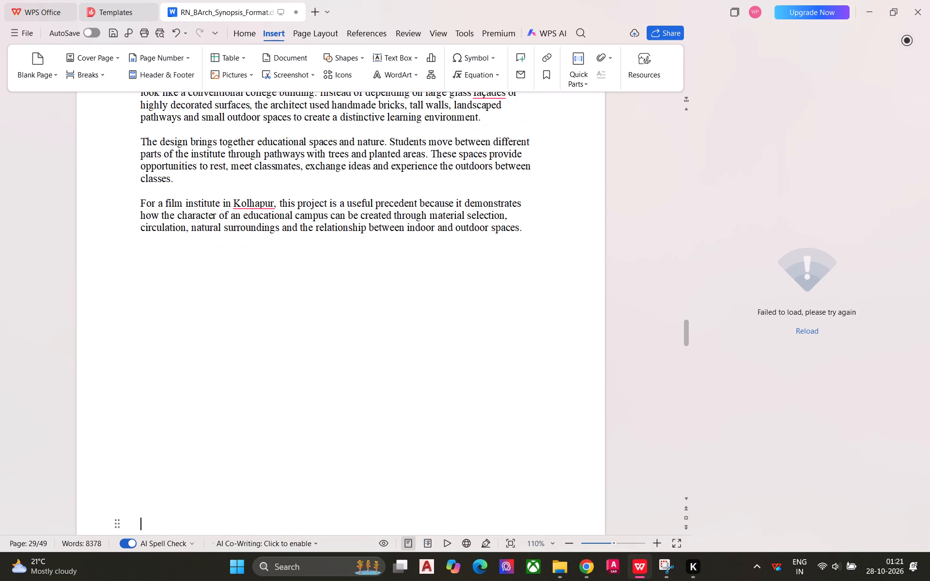
key("Return")
key("Return")
key("Return")
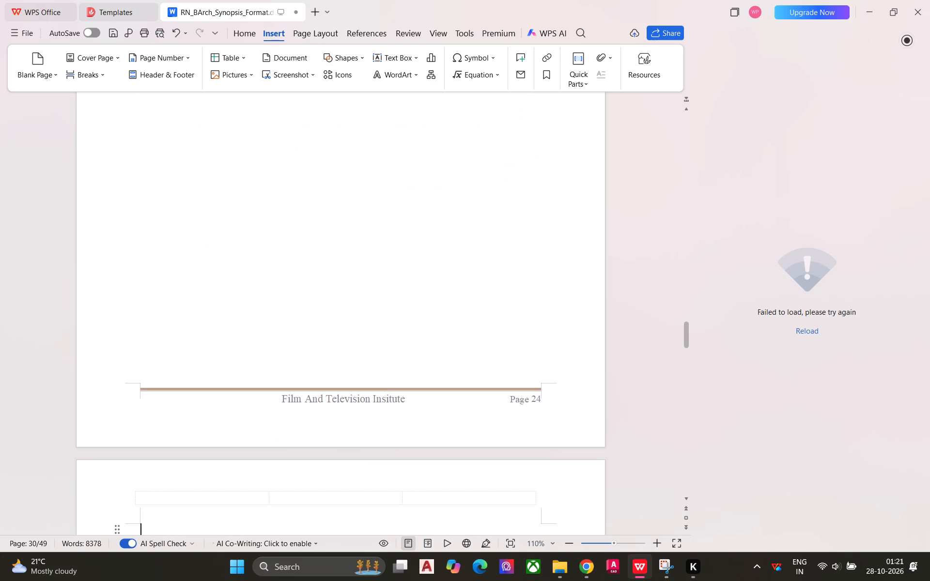
scroll(540, 309, "down", 20)
scroll(540, 309, "down", 3)
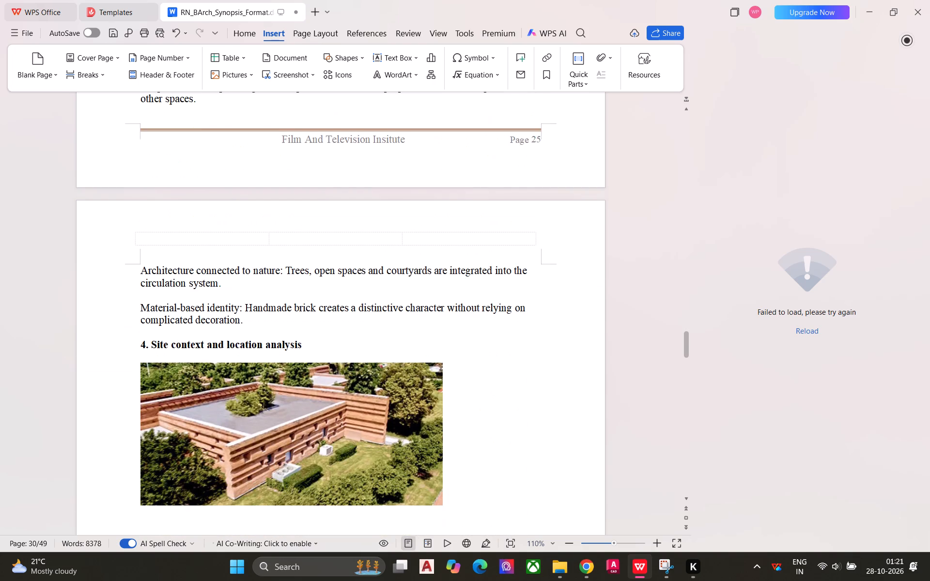
key("Escape")
key("space")
Copy the aerial photo from below the section 4 heading and paste it into the blank space under the introduction.
scroll(362, 393, "up", 3)
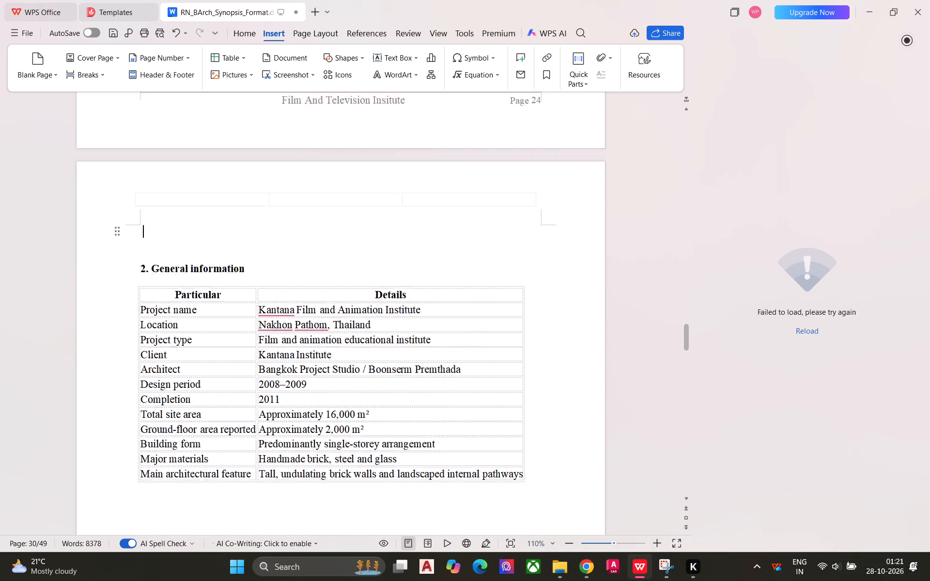
scroll(362, 393, "up", 13)
scroll(363, 391, "down", 20)
scroll(363, 391, "down", 1)
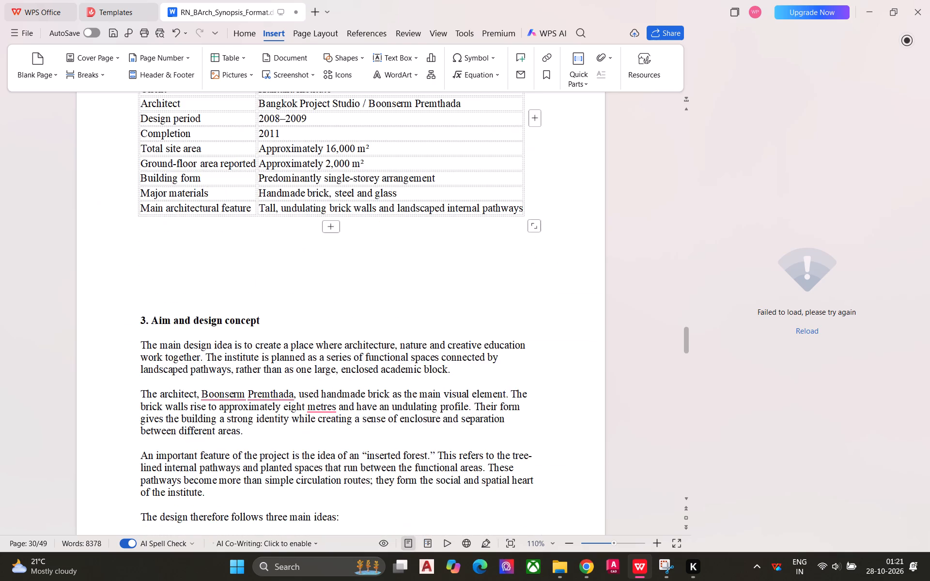
scroll(367, 367, "down", 12)
left_click(325, 325)
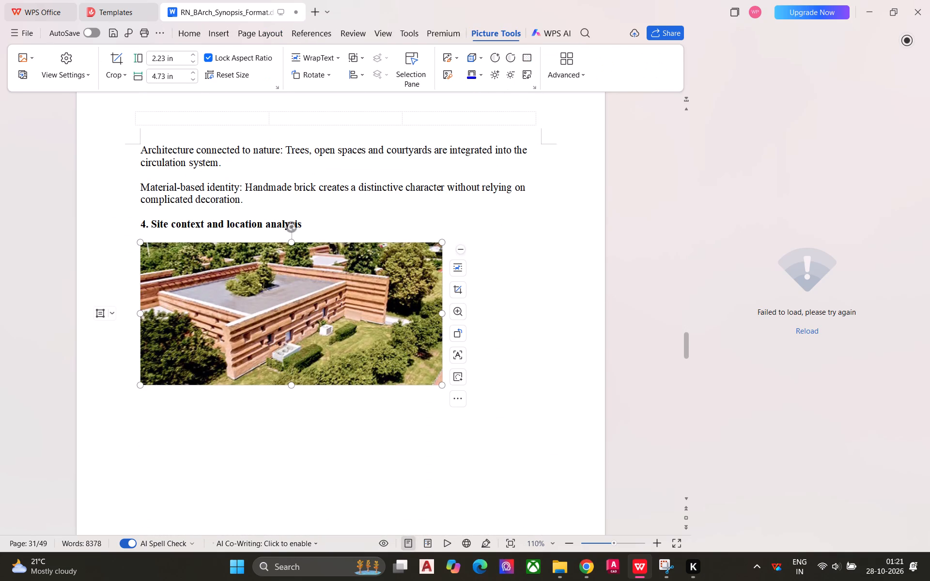
key("ctrl+c")
scroll(326, 325, "up", 20)
scroll(326, 325, "up", 8)
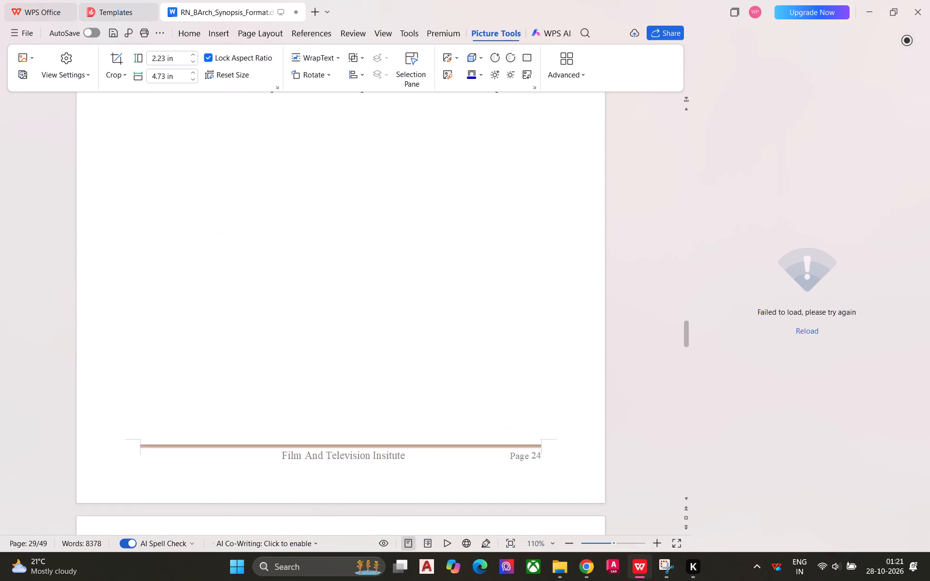
left_click(247, 277)
key("ctrl+v")
Delete the original aerial photo below "4. Site context and location analysis".
scroll(310, 281, "down", 2)
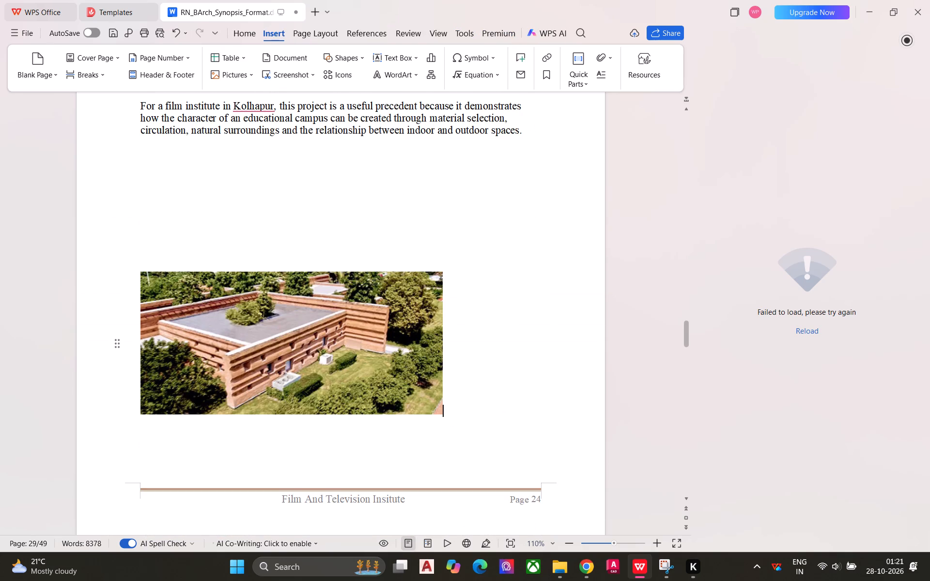
scroll(310, 281, "down", 20)
scroll(310, 281, "down", 12)
left_click(325, 300)
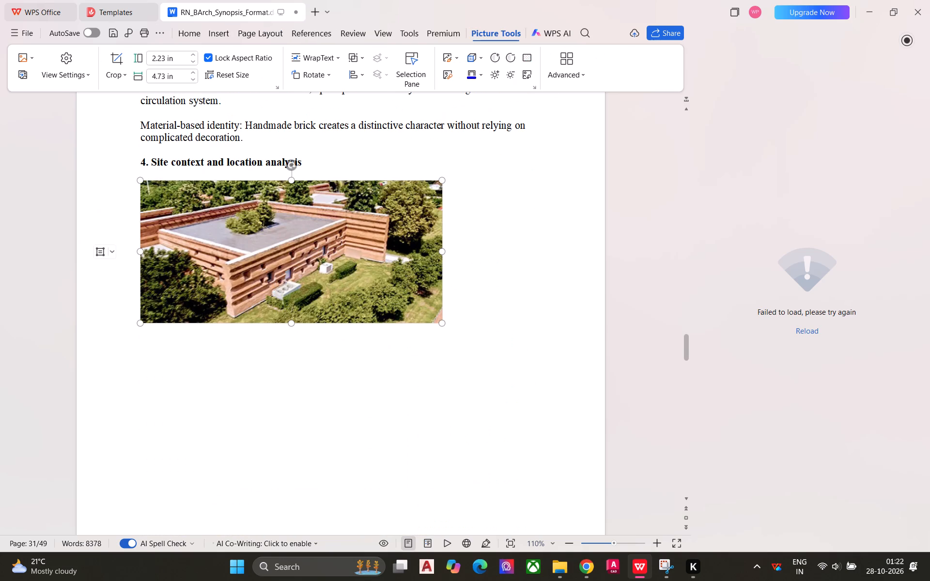
key("Delete")
Enlarge the aerial photo below the introduction to about 2.76 in high by 5.84 in wide, keeping its proportions.
scroll(327, 300, "up", 20)
scroll(327, 300, "up", 2)
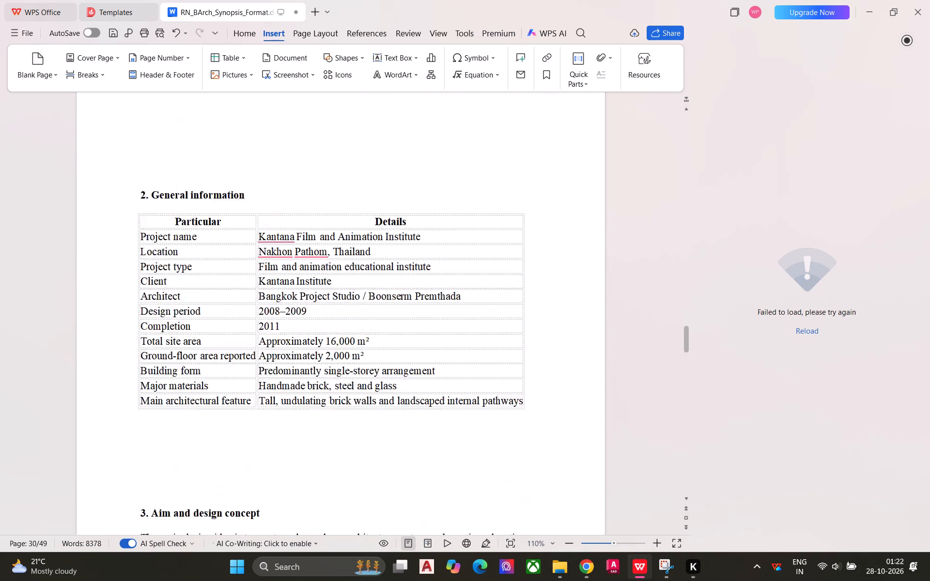
scroll(327, 300, "up", 12)
left_click(299, 343)
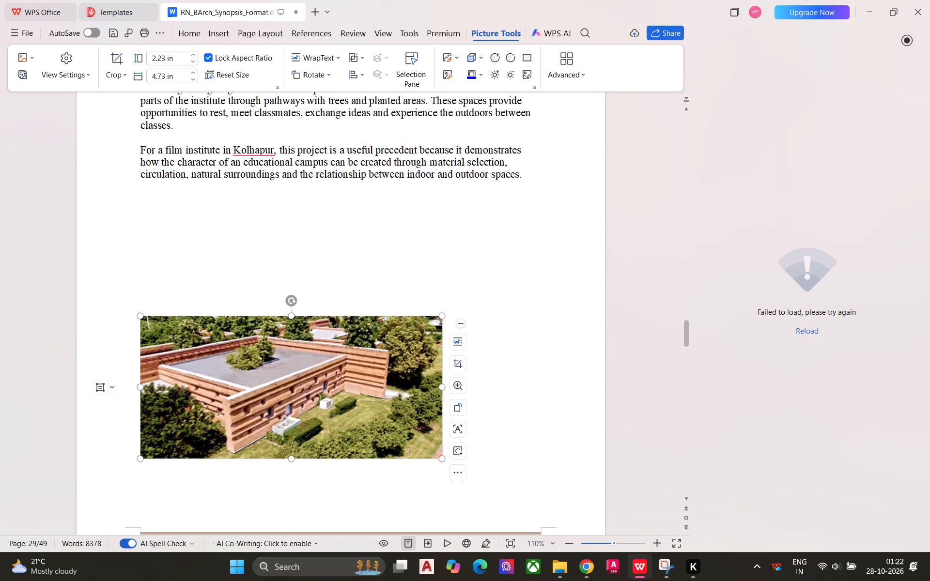
left_click_drag(442, 318, 475, 284)
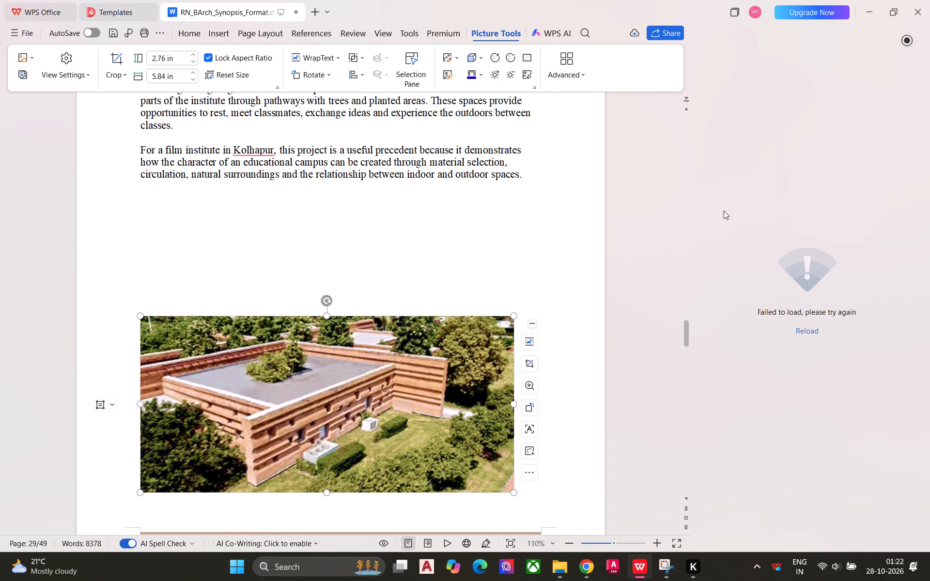
left_click(724, 211)
Stretch the aerial photo below the introduction upward to about 3.20 in high, keeping its width at 5.84 in.
left_click_drag(335, 341, 341, 301)
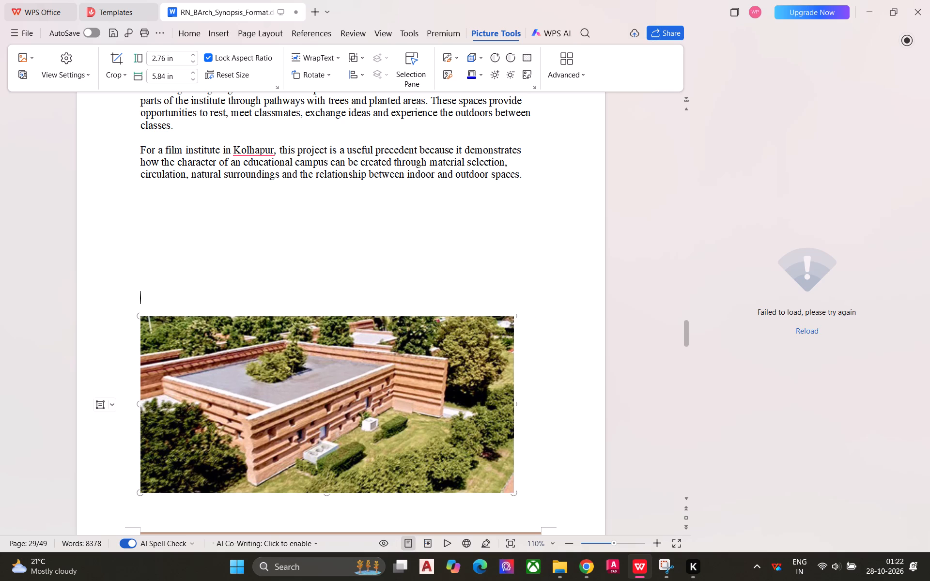
left_click_drag(328, 291, 327, 272)
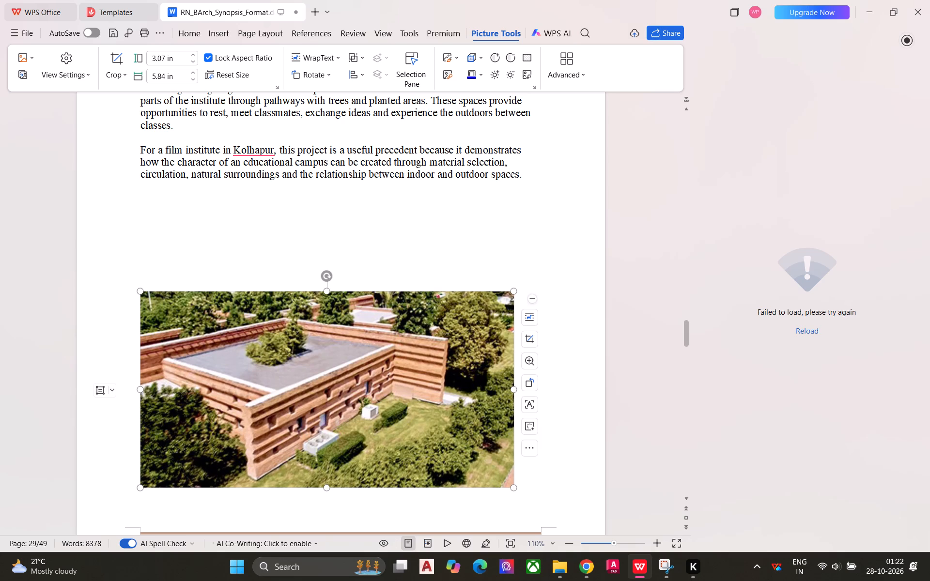
left_click_drag(325, 291, 327, 283)
Delete two blank lines between the introduction's last paragraph and the aerial photo.
scroll(391, 271, "up", 3)
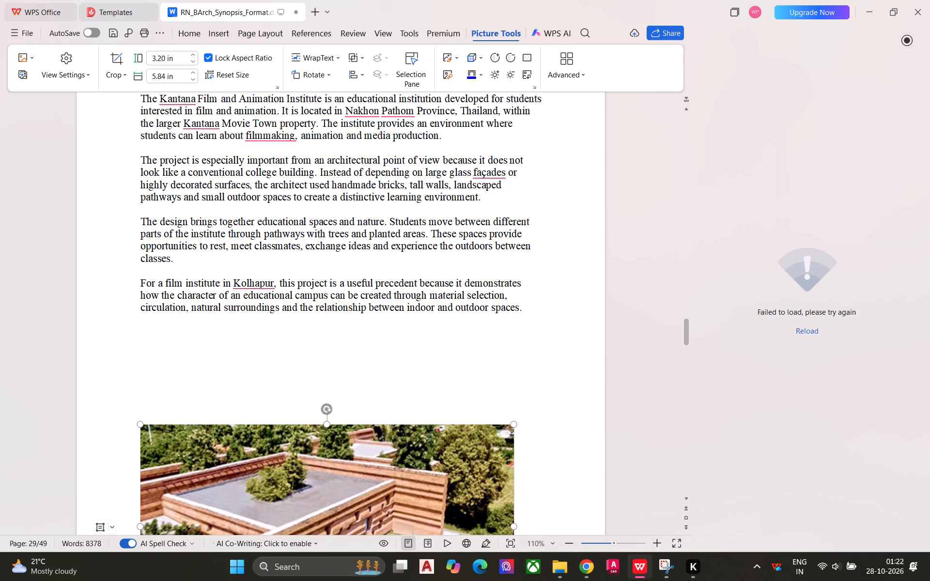
left_click(155, 401)
key("BackSpace")
key("BackSpace")
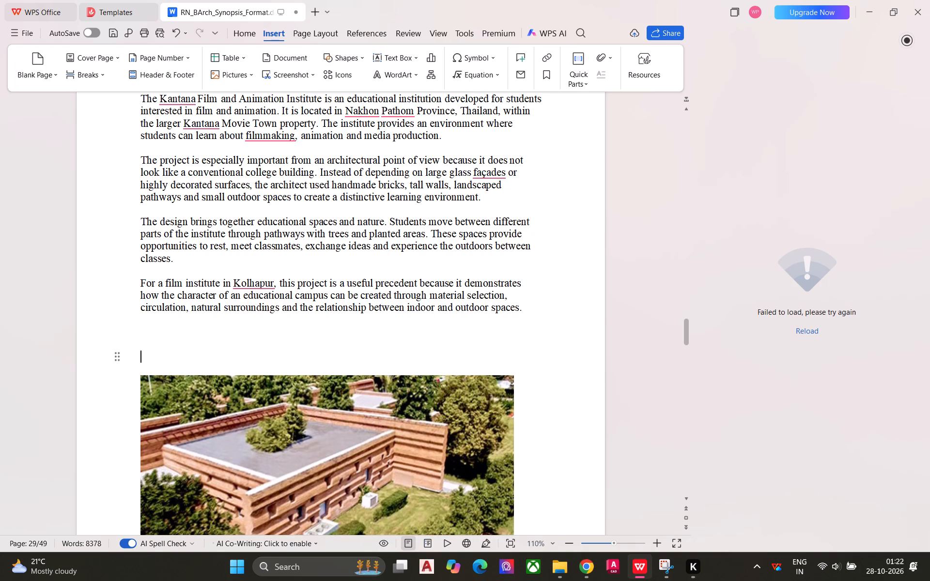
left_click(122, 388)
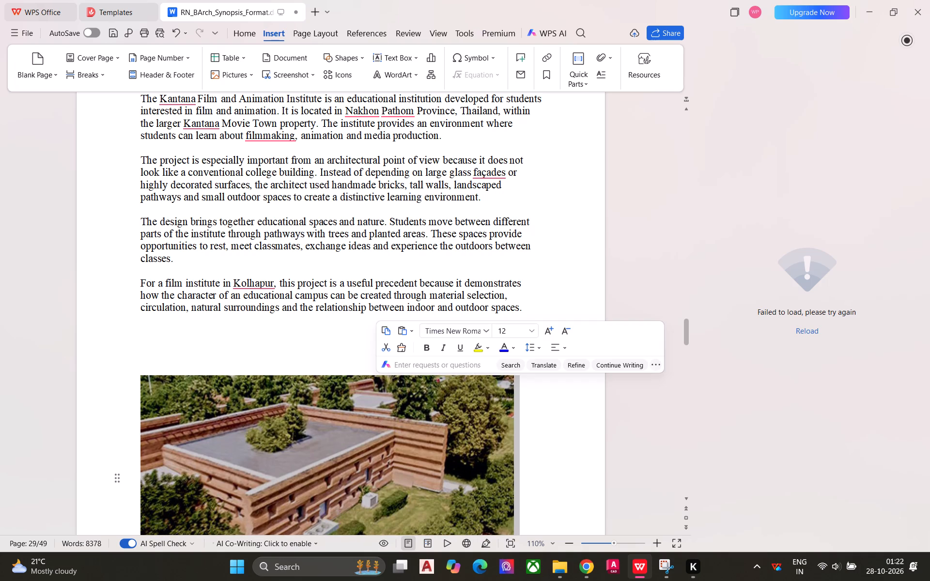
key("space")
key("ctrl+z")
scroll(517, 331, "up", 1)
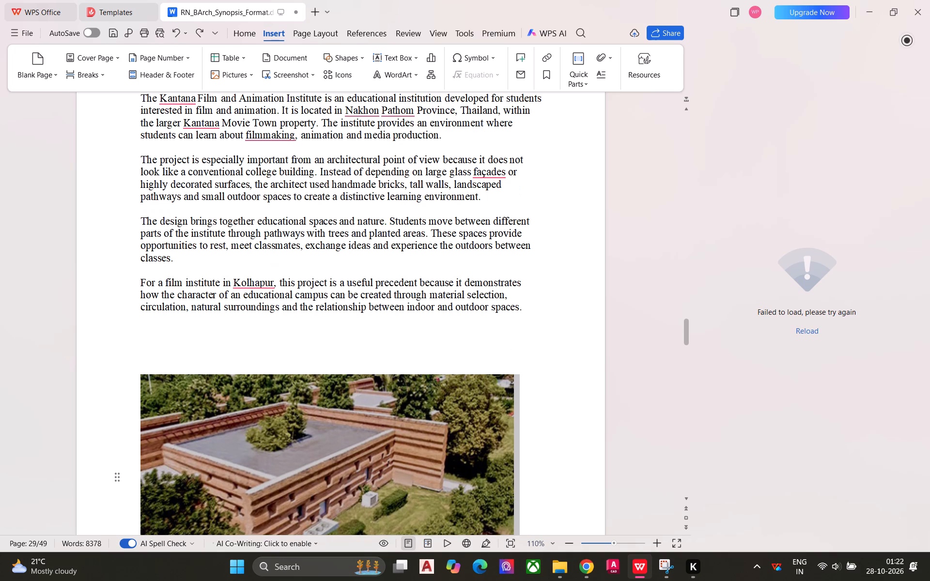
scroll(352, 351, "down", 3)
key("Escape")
Centre the aerial photo below the introduction horizontally on the page.
left_click(370, 334)
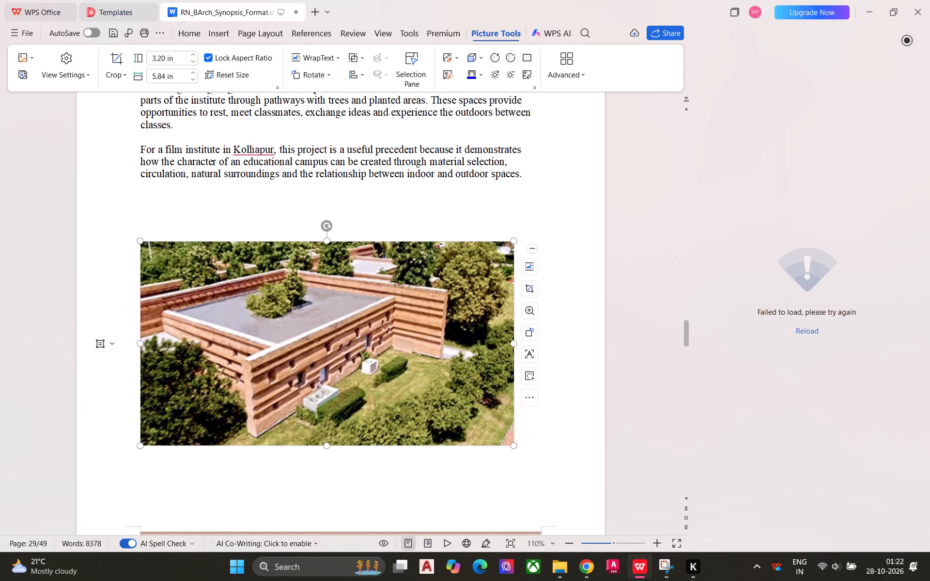
left_click(192, 31)
left_click(330, 79)
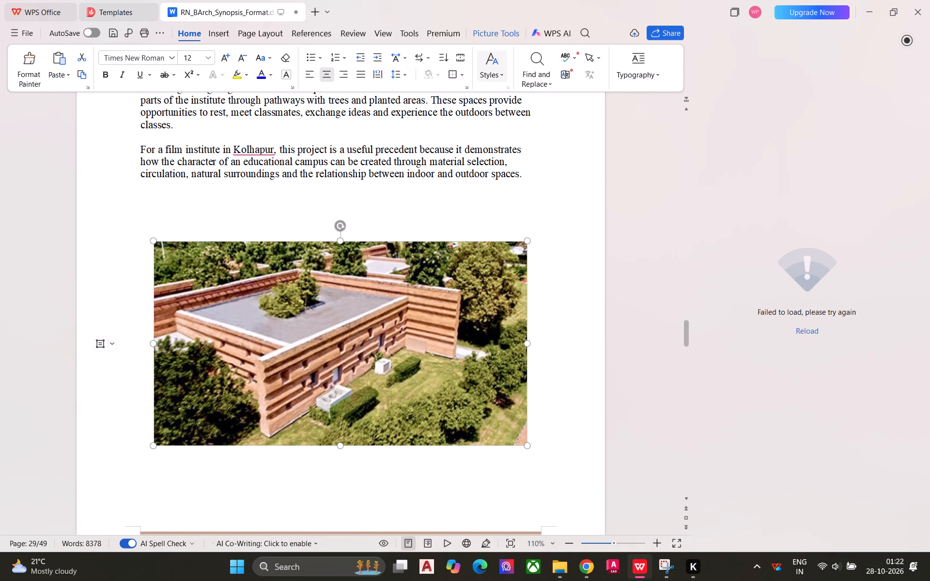
Look through the document's pages, including the other case studies and tables, and return to the Kantana case study.
left_click(684, 203)
scroll(680, 208, "up", 16)
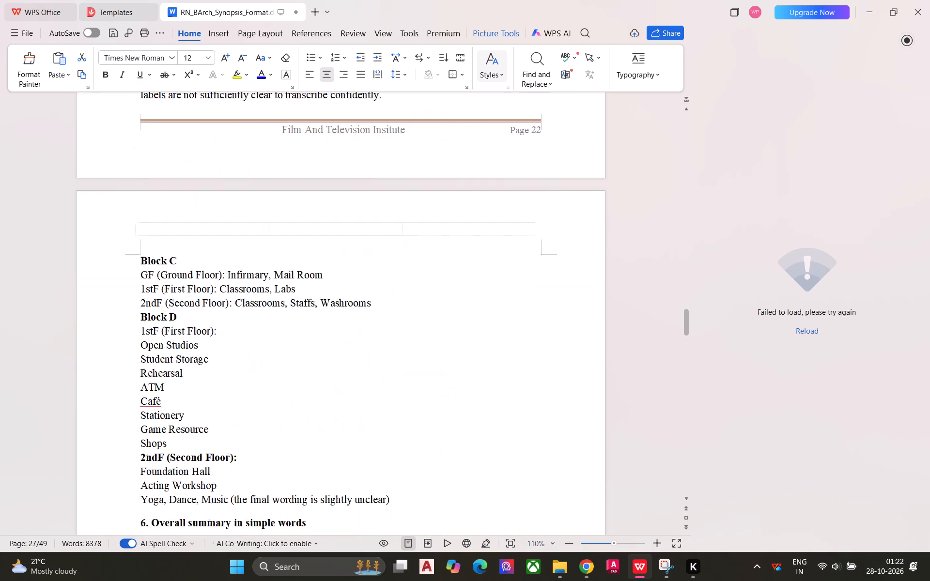
scroll(680, 208, "up", 20)
scroll(680, 208, "up", 6)
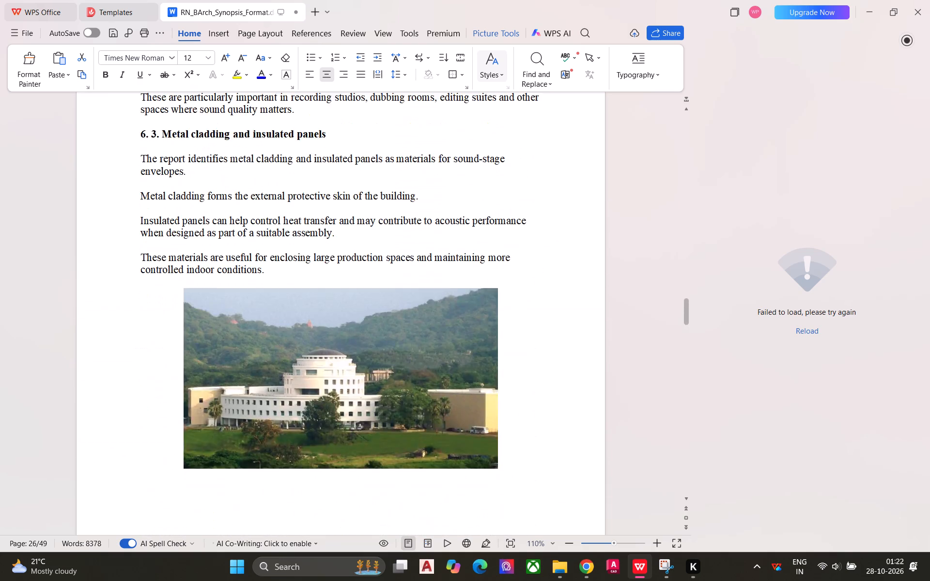
scroll(676, 215, "down", 20)
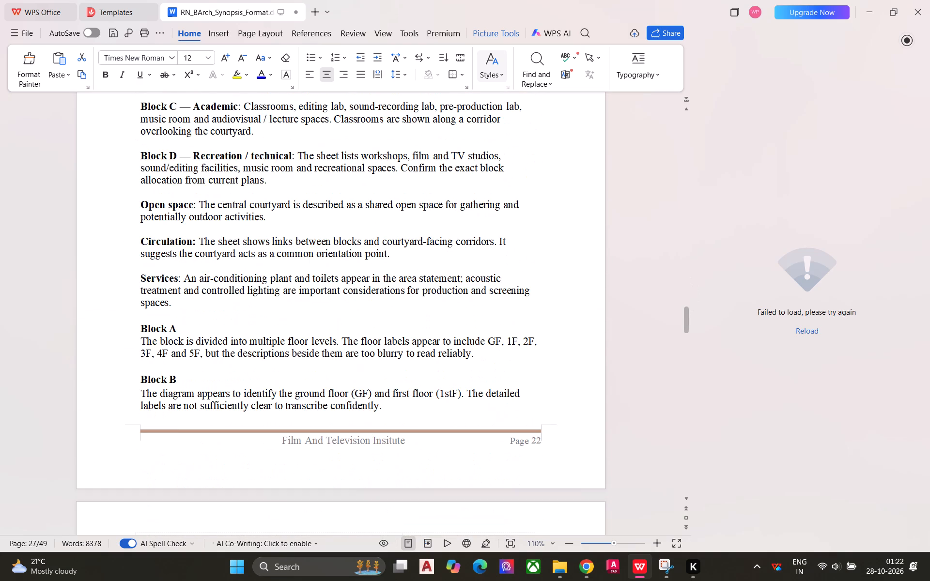
left_click_drag(687, 315, 681, 390)
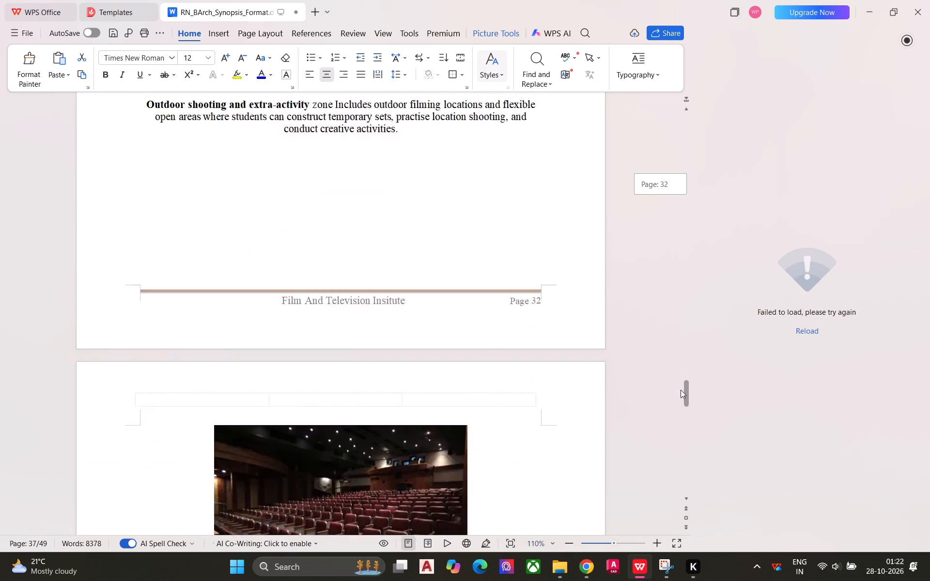
left_click_drag(681, 390, 674, 423)
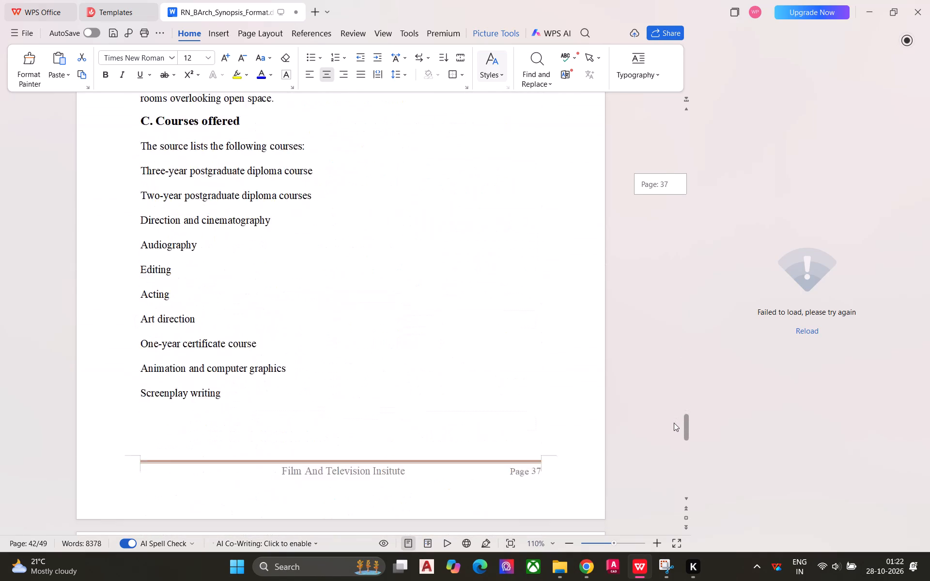
left_click_drag(674, 423, 662, 452)
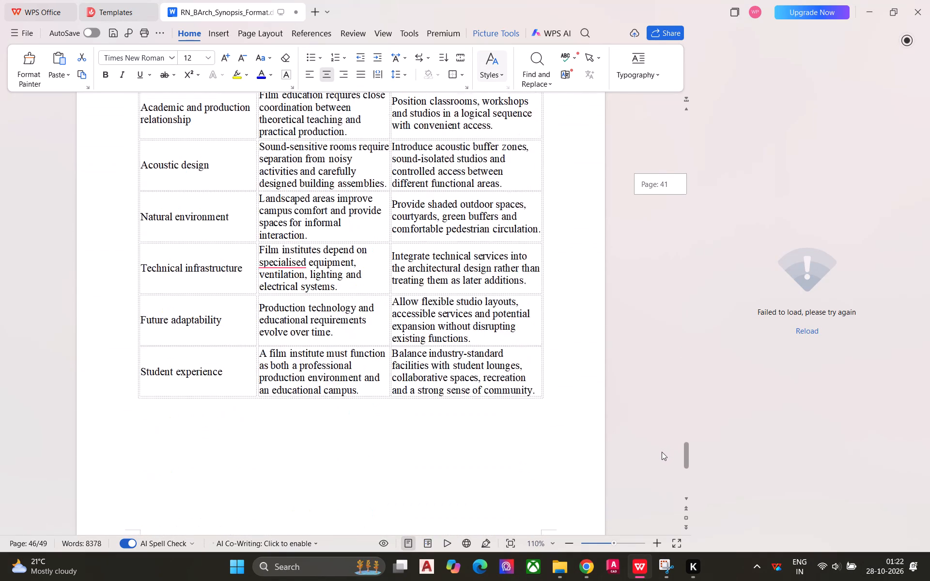
left_click_drag(662, 452, 651, 330)
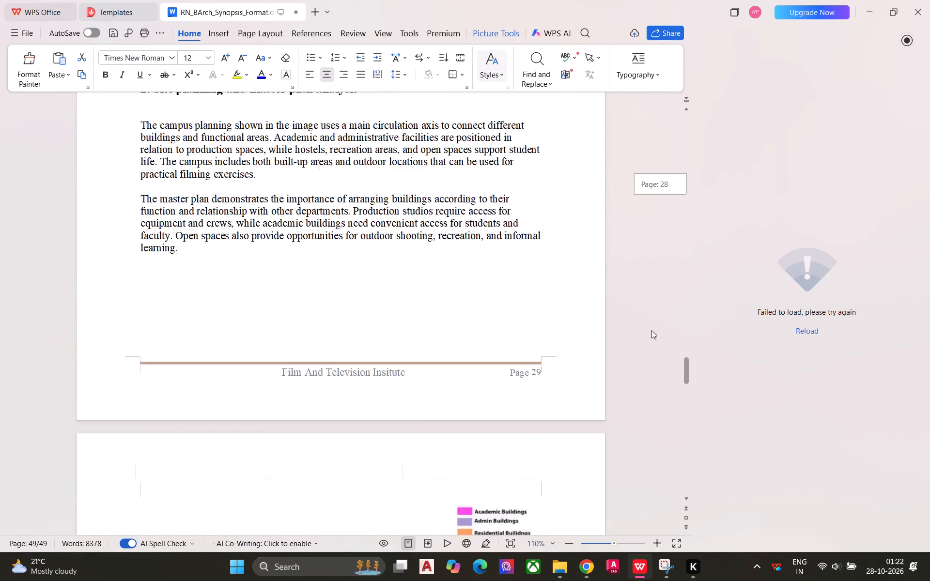
left_click_drag(651, 330, 646, 234)
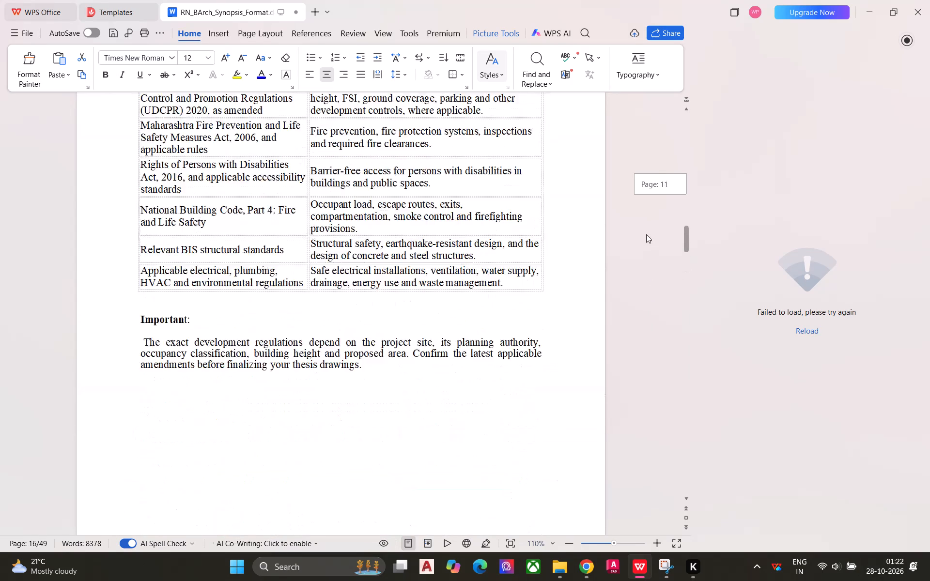
left_click_drag(646, 234, 646, 178)
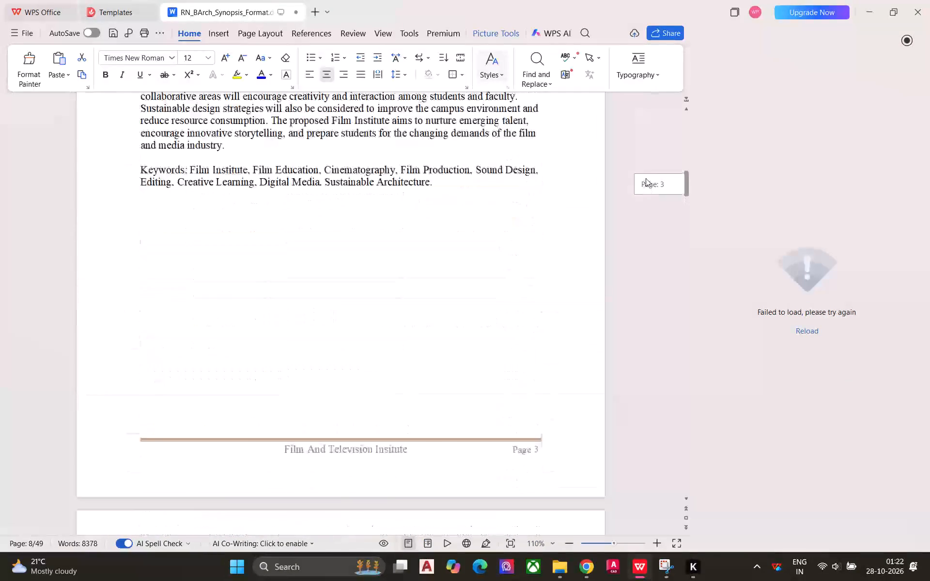
left_click_drag(646, 178, 656, 351)
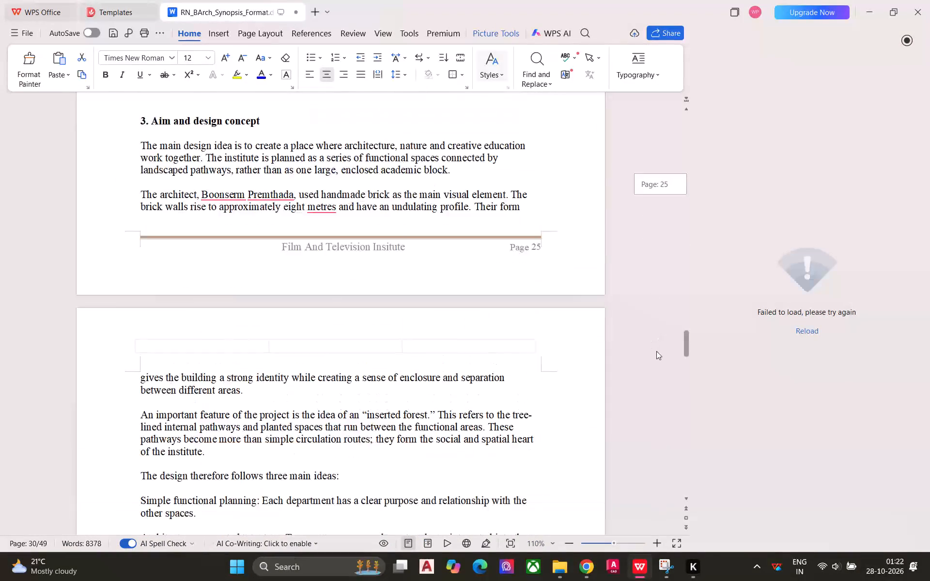
left_click_drag(656, 351, 656, 423)
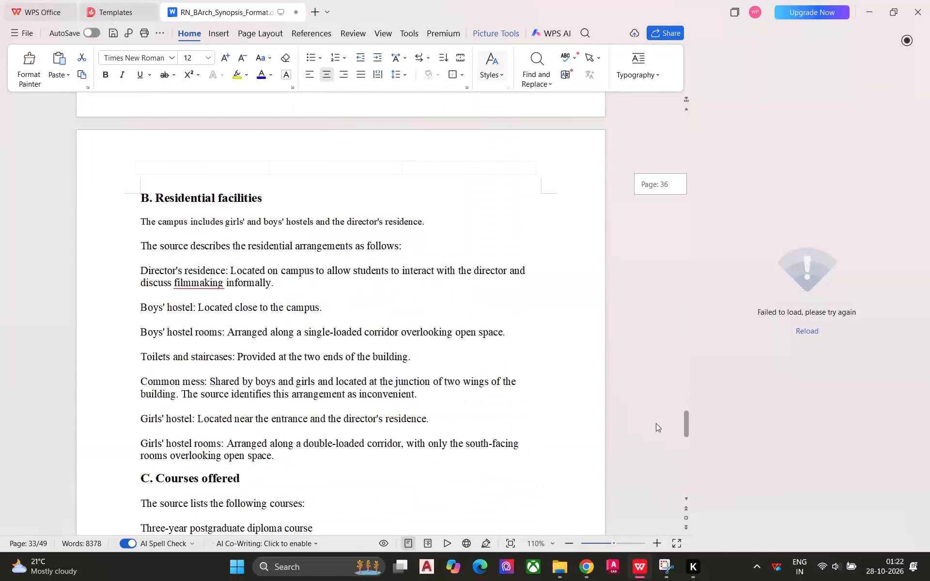
left_click_drag(656, 423, 663, 416)
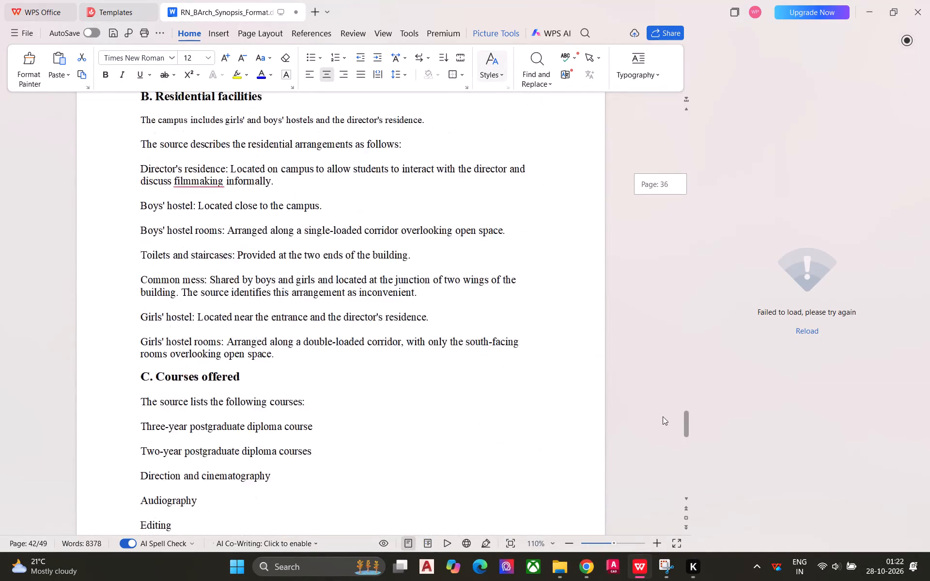
left_click_drag(663, 416, 667, 415)
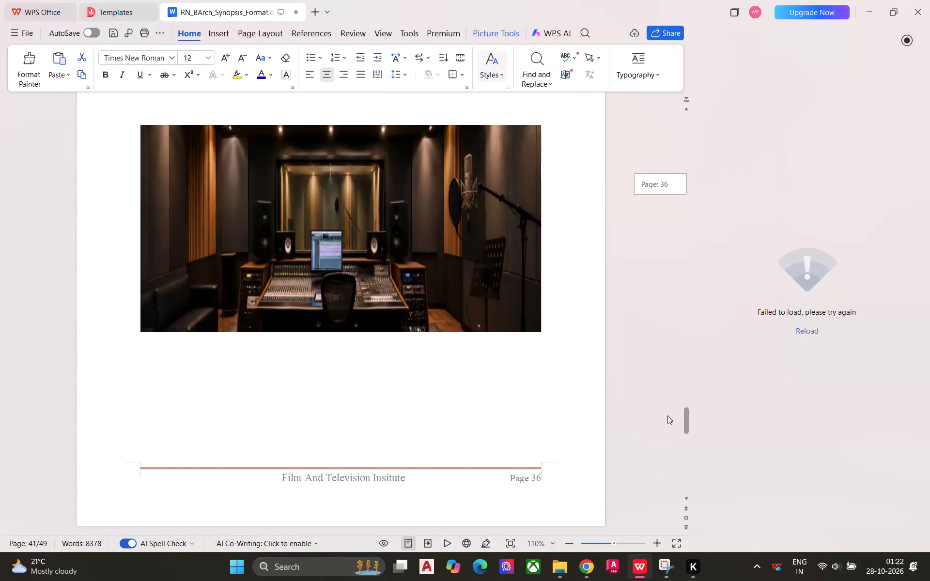
left_click_drag(667, 415, 665, 374)
scroll(372, 302, "up", 5)
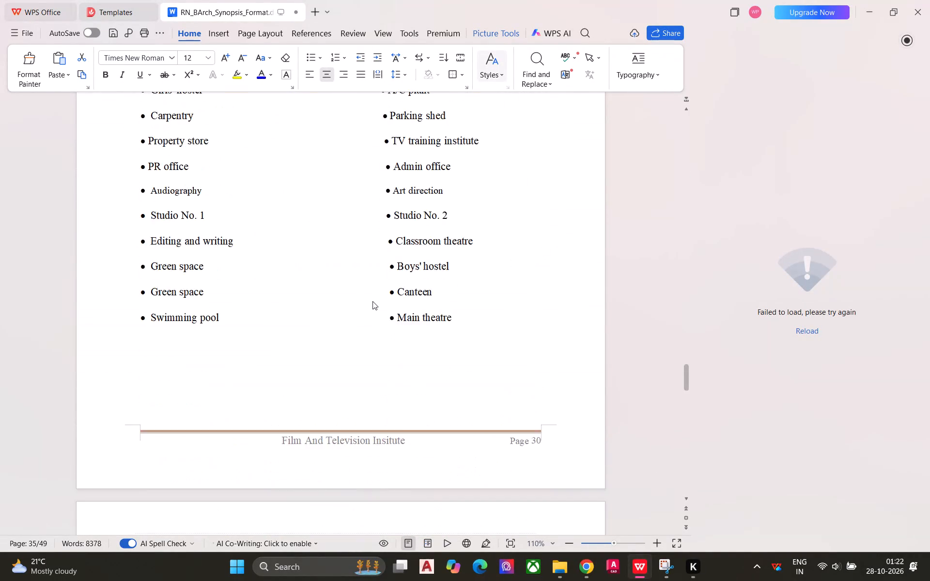
scroll(372, 301, "up", 20)
scroll(372, 301, "up", 13)
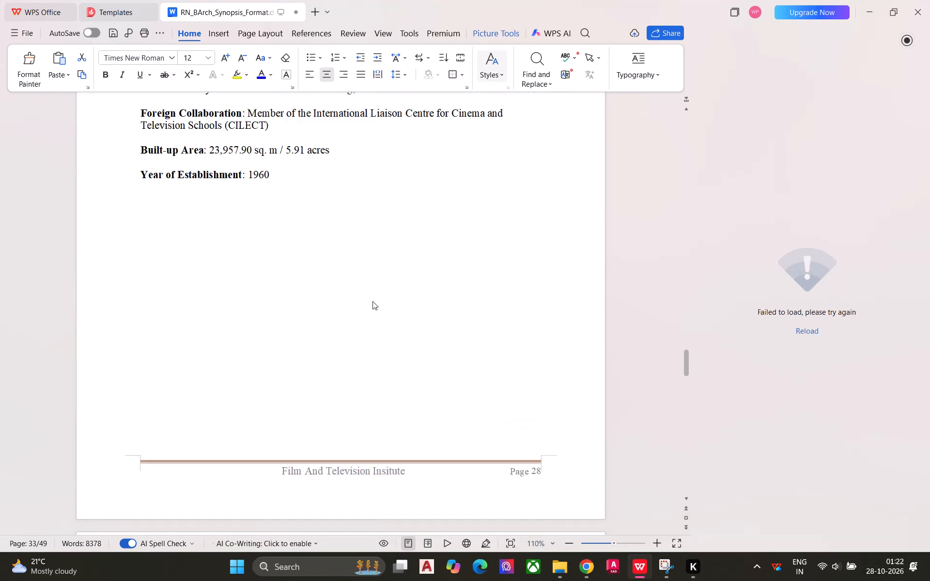
scroll(372, 301, "up", 20)
scroll(372, 301, "up", 12)
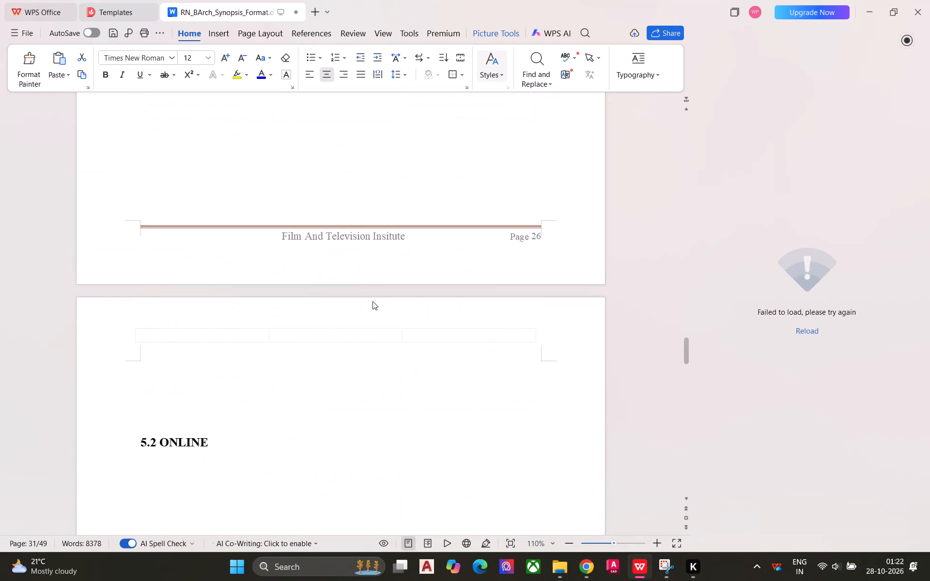
scroll(372, 301, "up", 20)
scroll(372, 301, "up", 12)
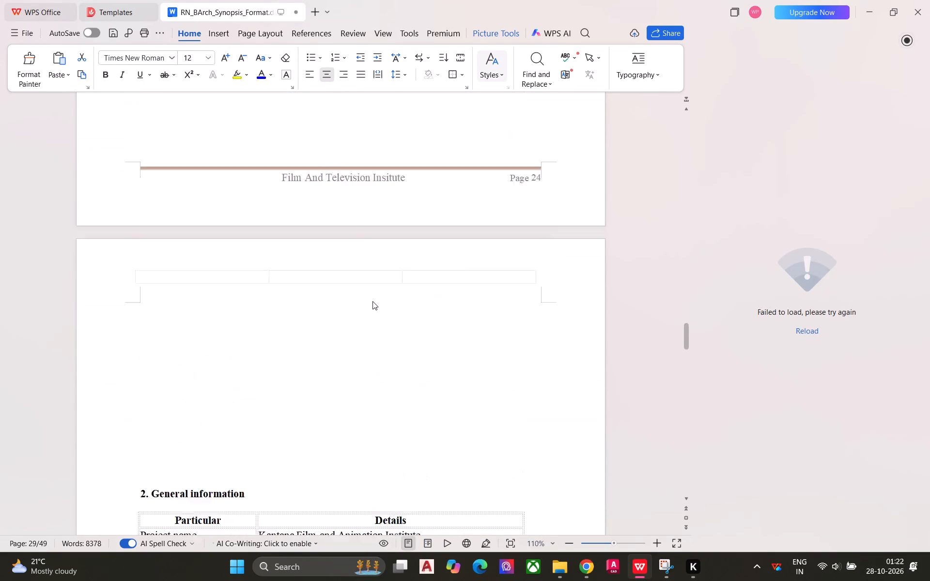
scroll(372, 301, "up", 6)
Delete the blank lines above "2. General information" so that the heading starts at the top of its page.
scroll(372, 301, "down", 9)
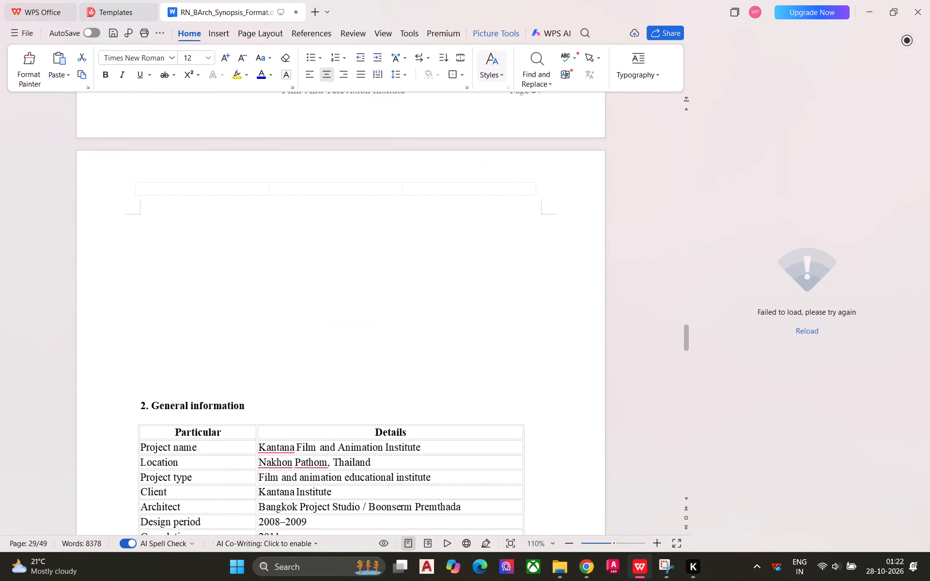
left_click(153, 389)
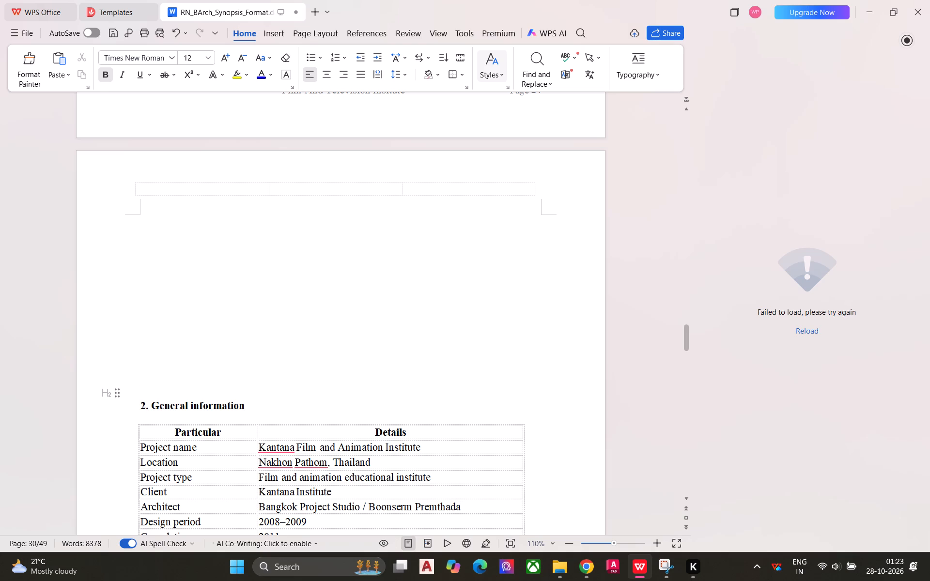
key("BackSpace")
key("BackSpace")
key("BackSpace")
key("BackSpace")
key("BackSpace")
key("BackSpace")
key("BackSpace")
key("BackSpace")
key("BackSpace")
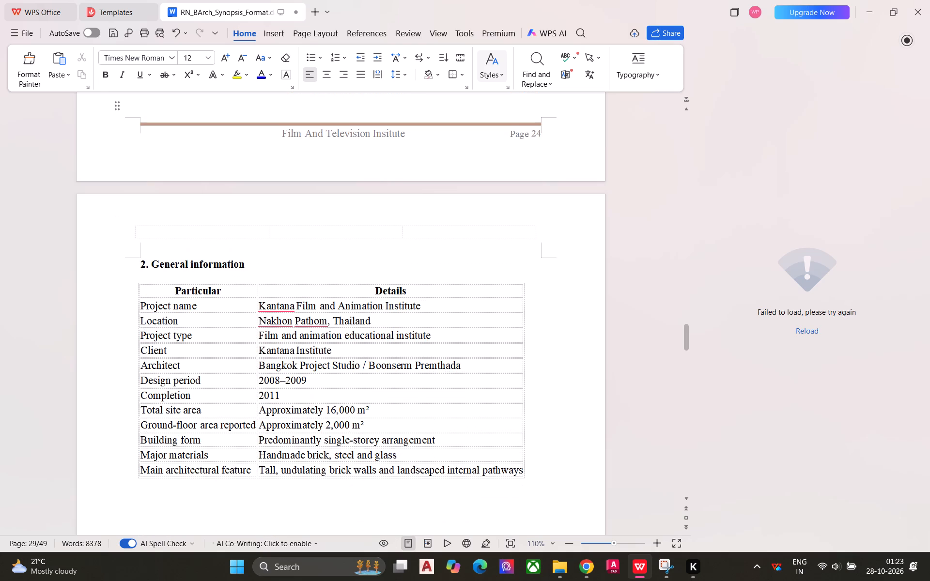
Delete one more blank line between the introduction's last paragraph and the aerial photo.
scroll(169, 426, "up", 10)
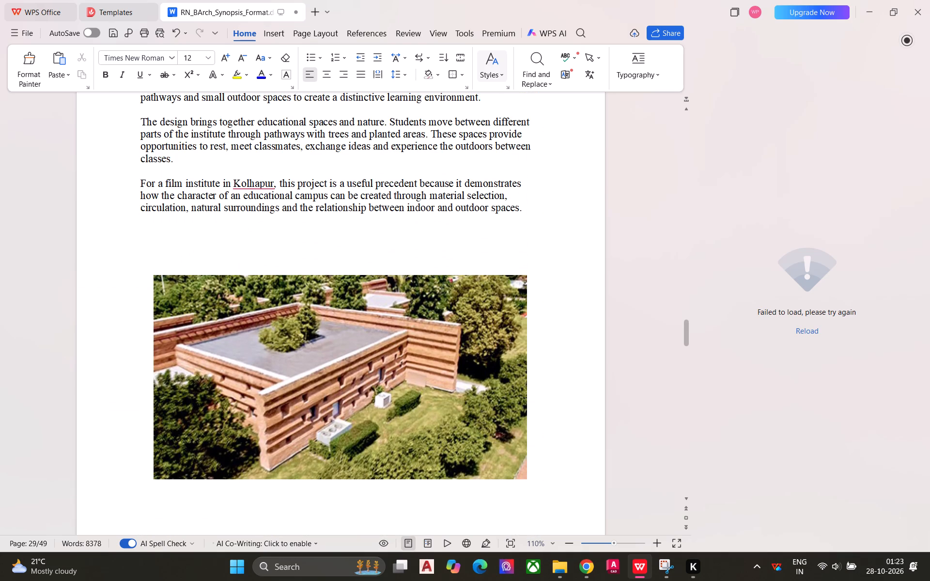
left_click(157, 257)
key("BackSpace")
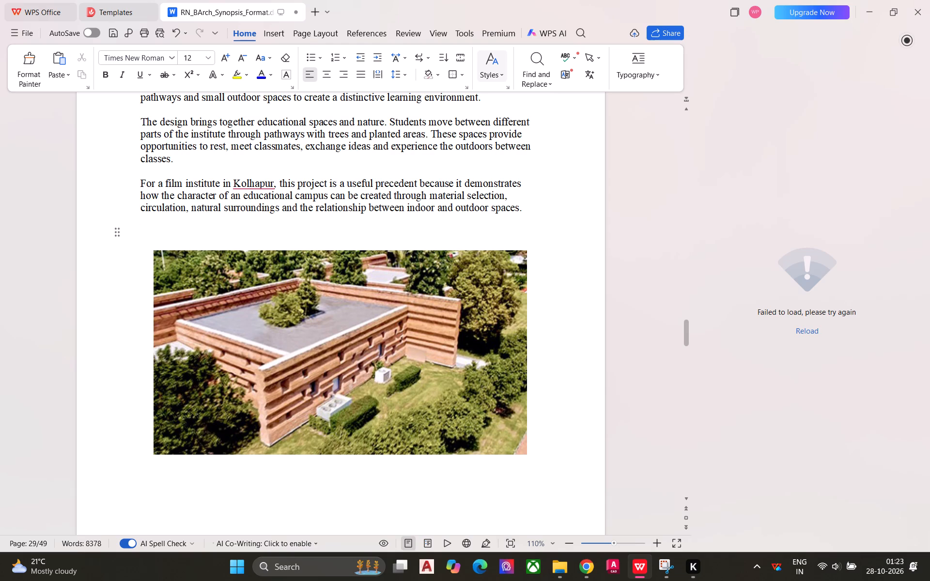
Add a blank line between the aerial photo and the heading "2. General information".
scroll(268, 379, "down", 3)
left_click(135, 378)
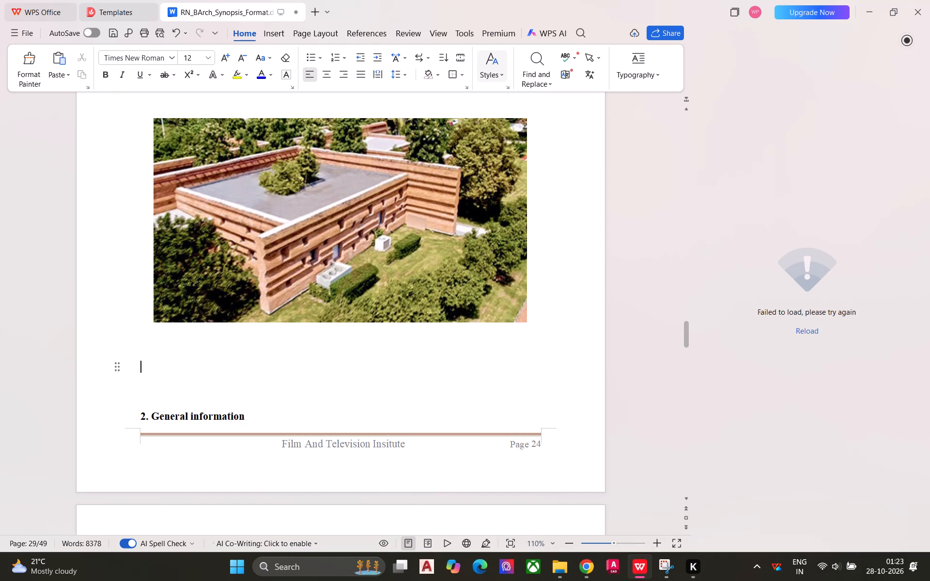
key("Return")
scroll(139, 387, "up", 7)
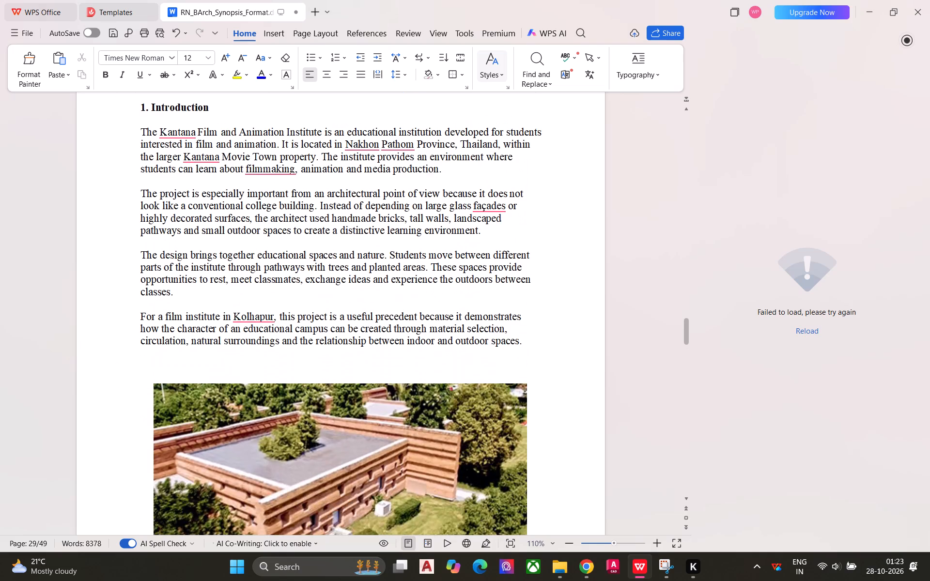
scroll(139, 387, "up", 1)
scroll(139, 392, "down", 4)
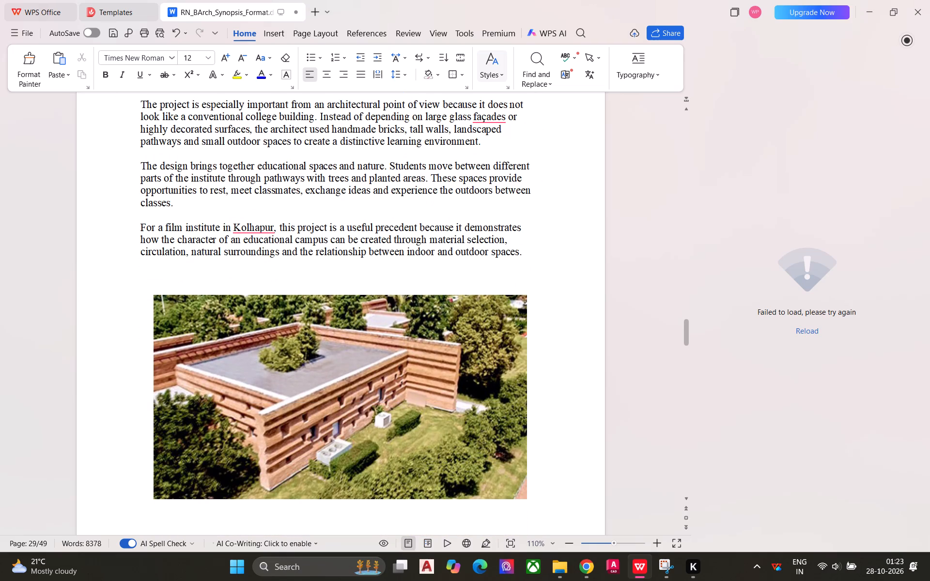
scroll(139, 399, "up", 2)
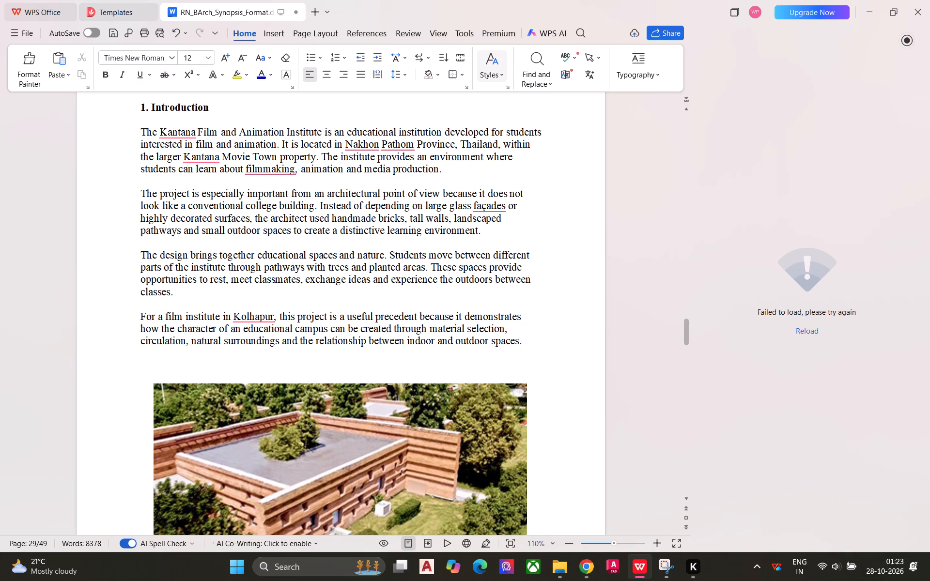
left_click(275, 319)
Delete "in Kolhapur" from the introduction's last paragraph so that it begins "For a film institute, this project".
key("BackSpace")
key("BackSpace")
key("BackSpace")
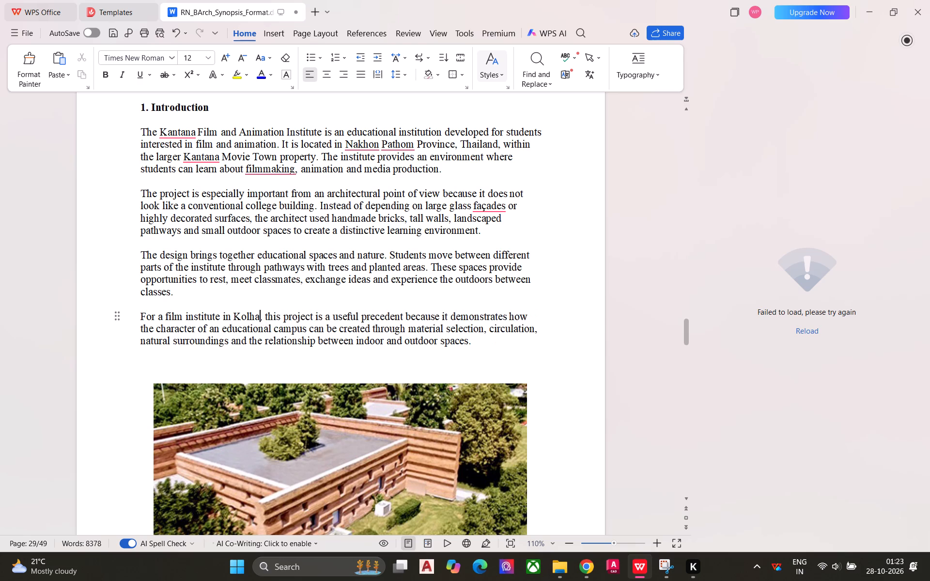
key("BackSpace")
key("BackSpace")
key("BackSpace")
key("BackSpace")
key("BackSpace")
key("BackSpace")
key("BackSpace")
key("BackSpace")
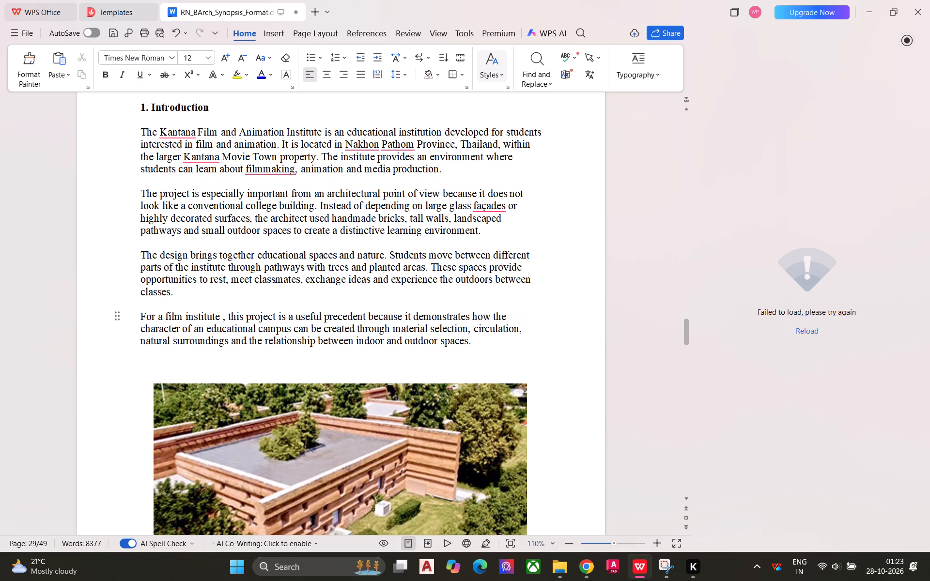
key("BackSpace")
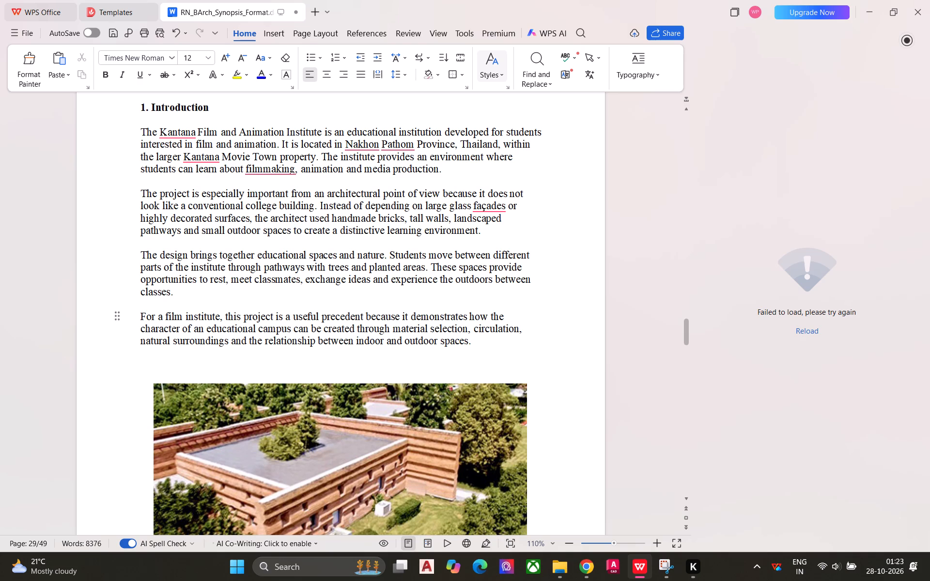
Look through the aerial photo page, the general information table and the start of "3. Aim and design concept".
left_click(169, 371)
scroll(347, 420, "down", 8)
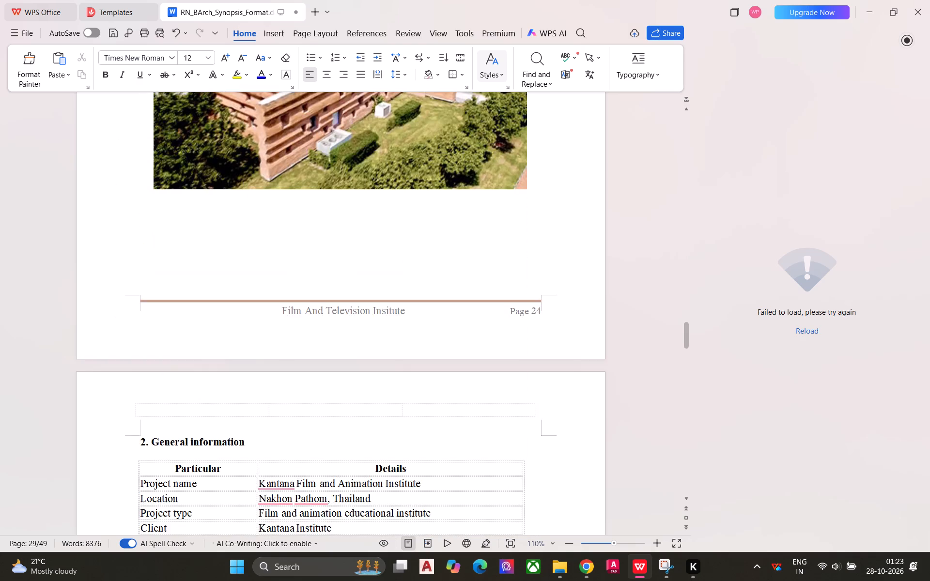
scroll(349, 419, "down", 8)
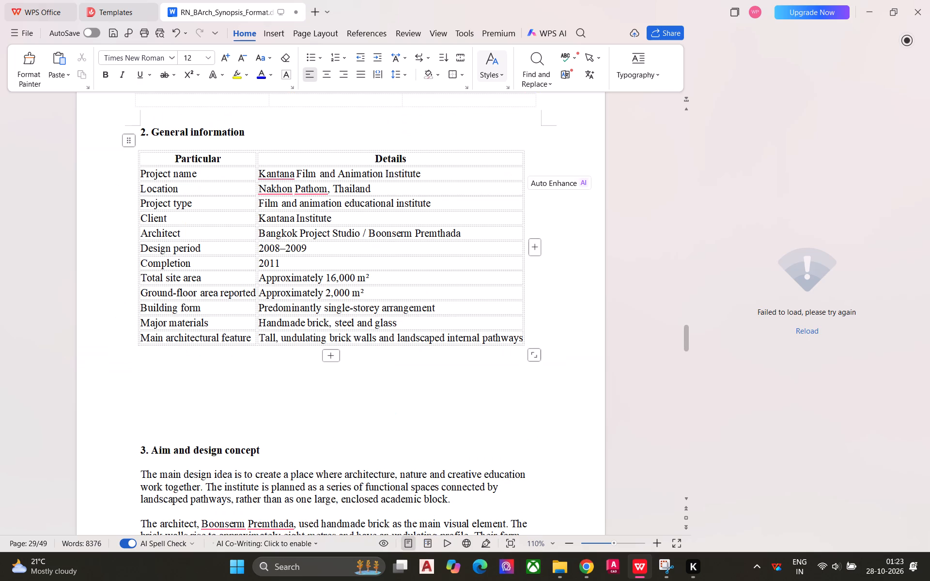
scroll(351, 418, "down", 4)
left_click(139, 272)
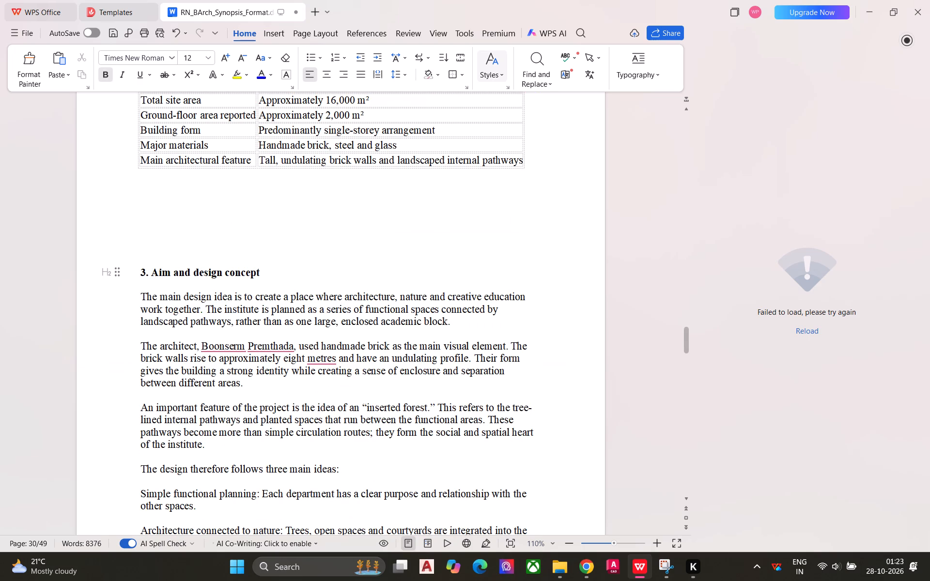
scroll(139, 272, "up", 3)
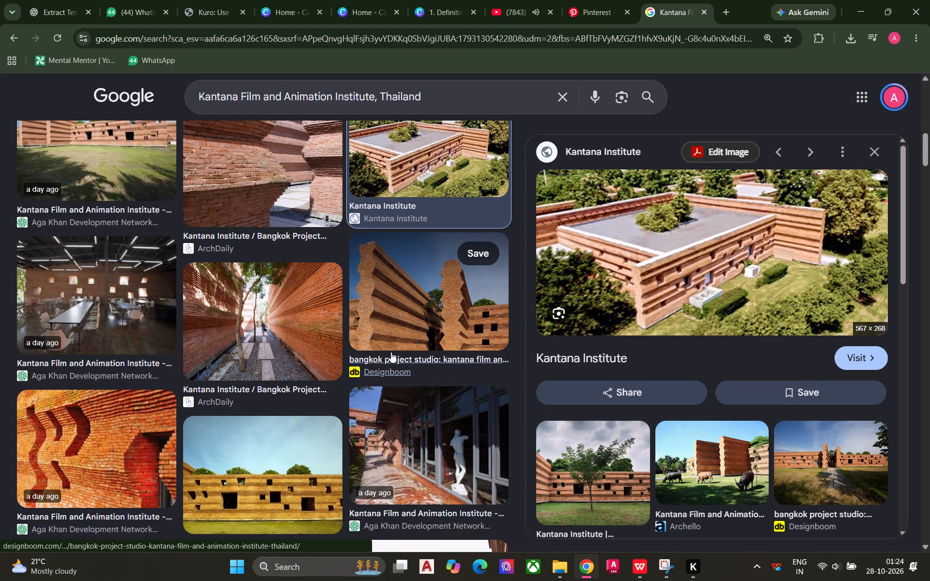
left_click(282, 474)
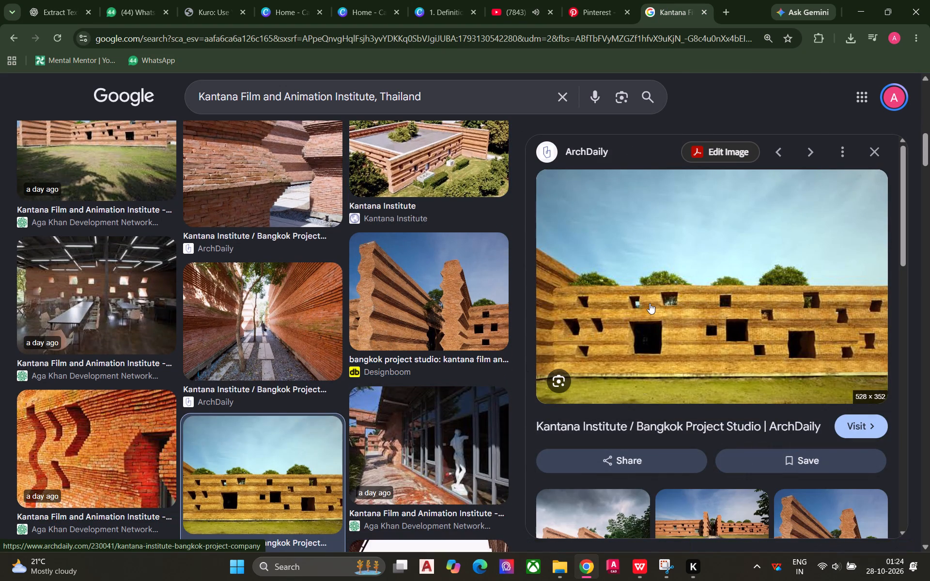
right_click(650, 303)
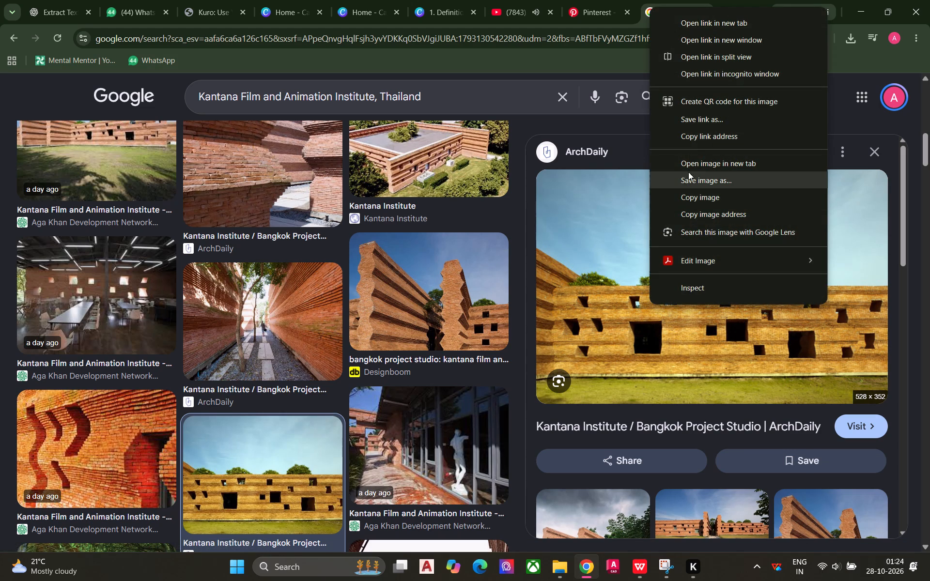
left_click(688, 182)
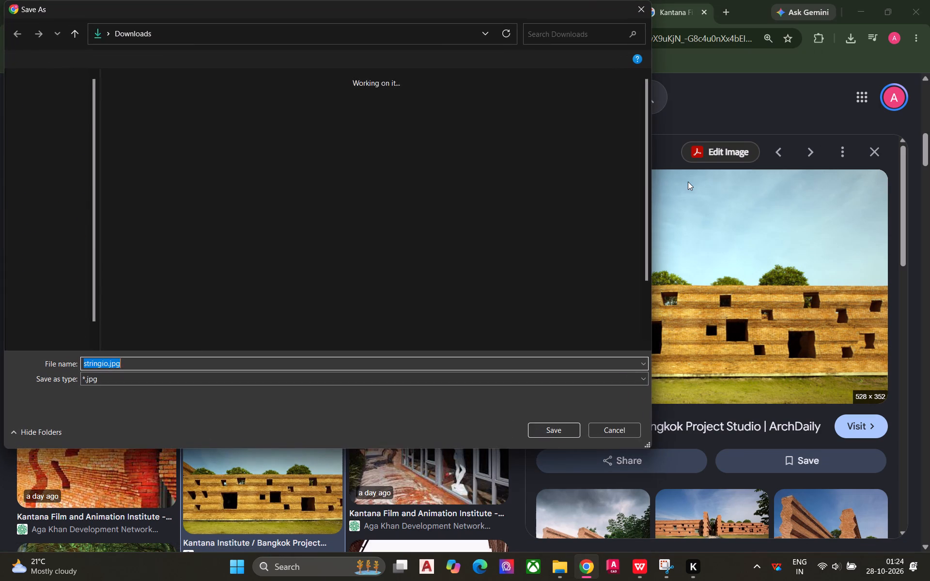
type("k 1")
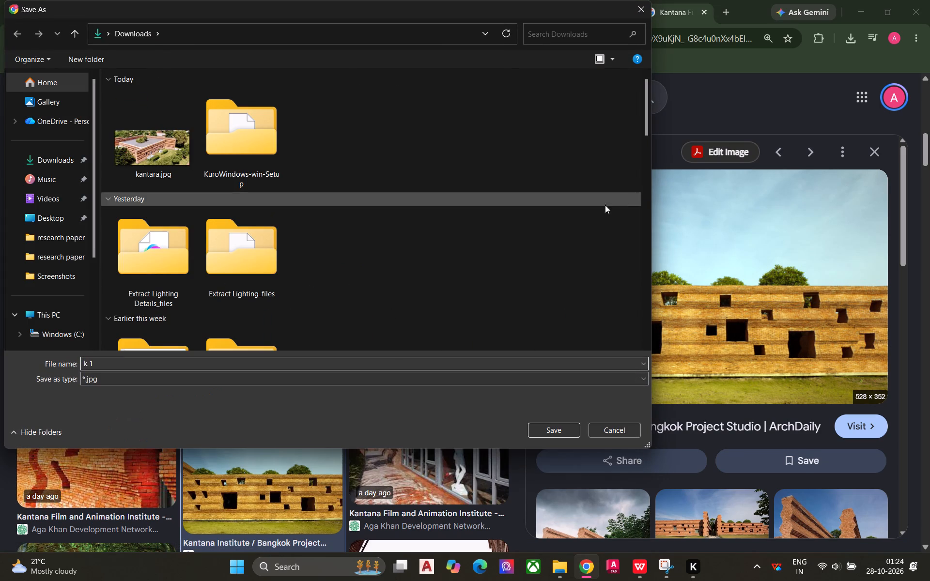
left_click(56, 152)
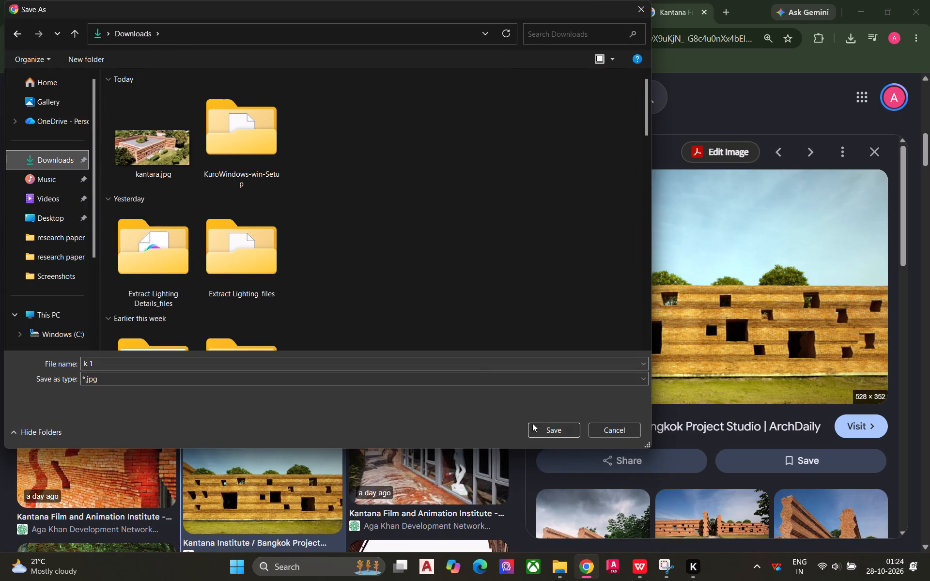
left_click(541, 432)
Copy the k 1.jpg file from the Downloads folder in File Explorer and return to the synopsis in WPS Office.
left_click(557, 580)
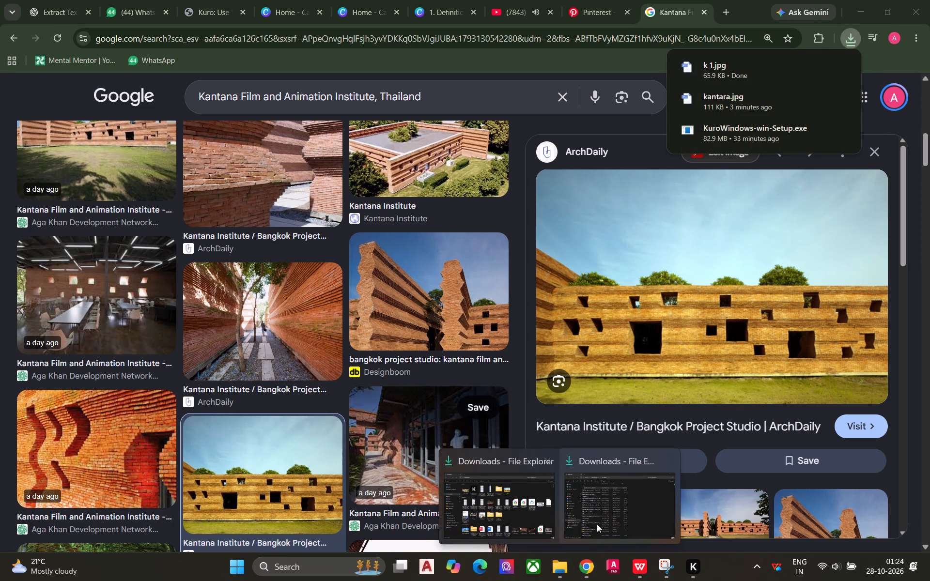
left_click(480, 496)
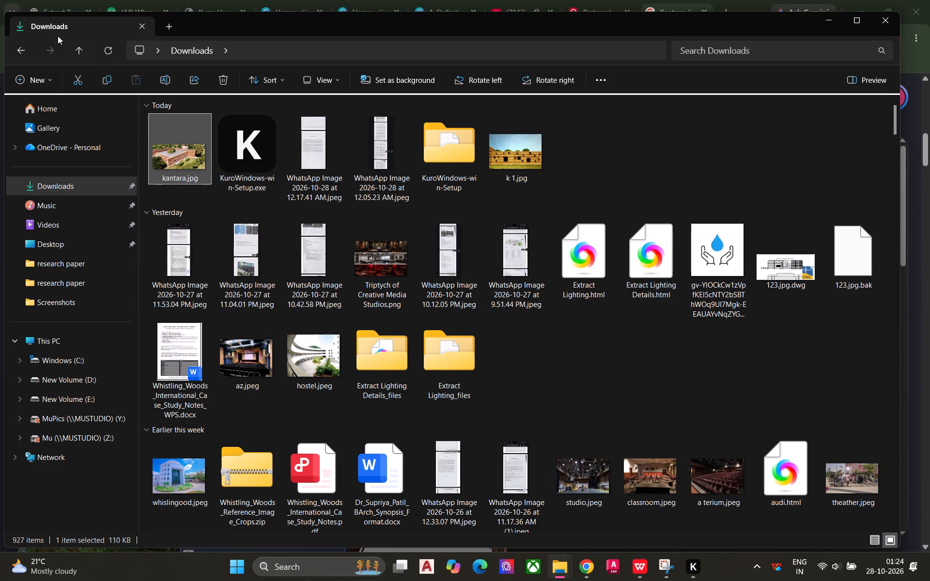
left_click(110, 47)
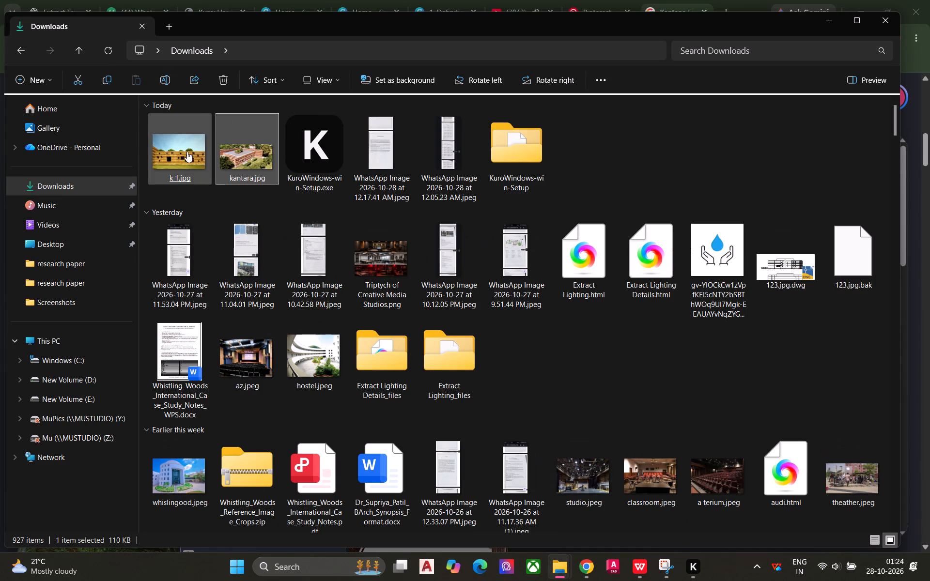
left_click(108, 77)
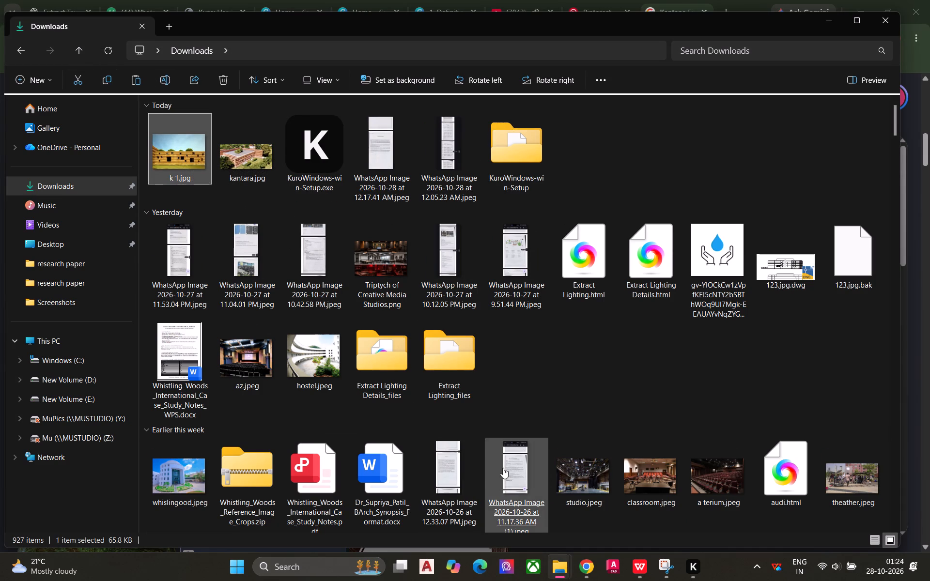
left_click(633, 566)
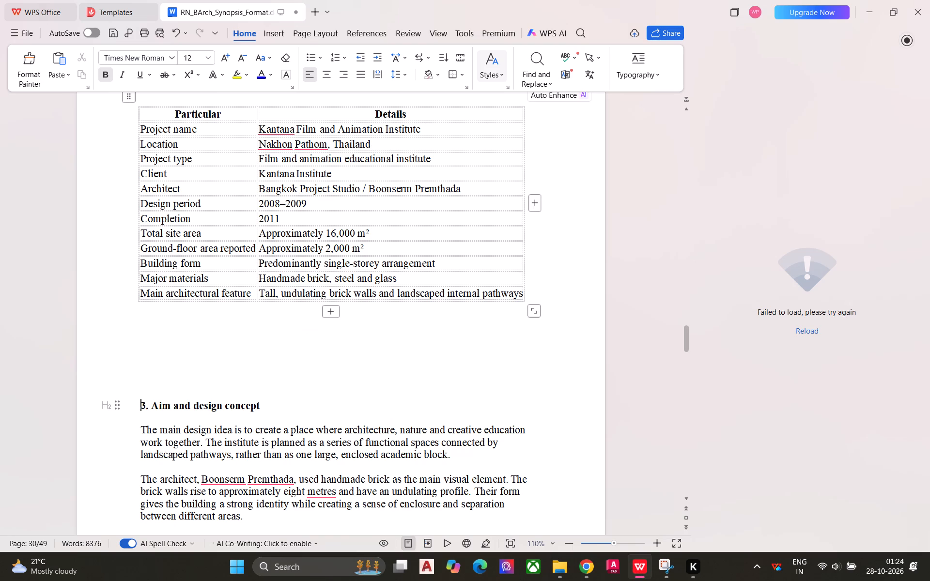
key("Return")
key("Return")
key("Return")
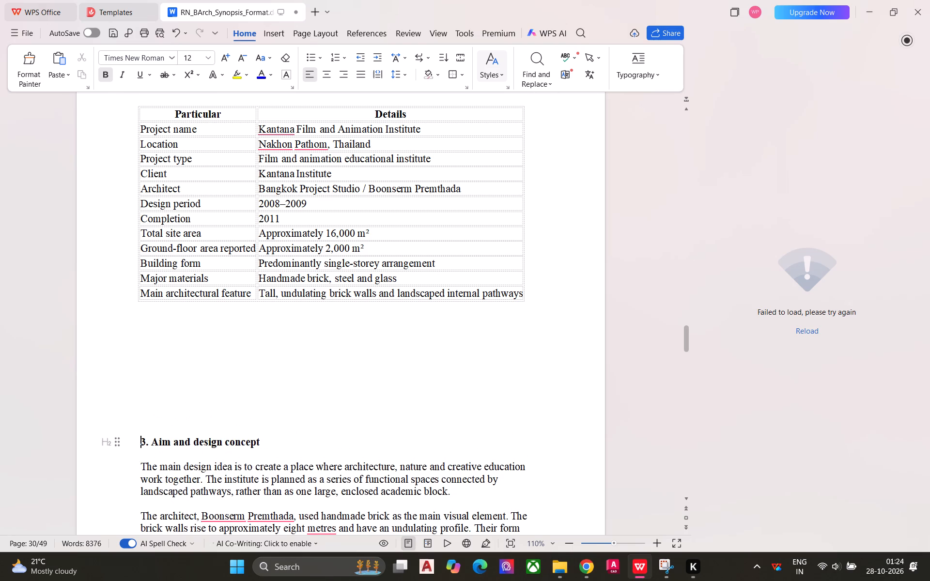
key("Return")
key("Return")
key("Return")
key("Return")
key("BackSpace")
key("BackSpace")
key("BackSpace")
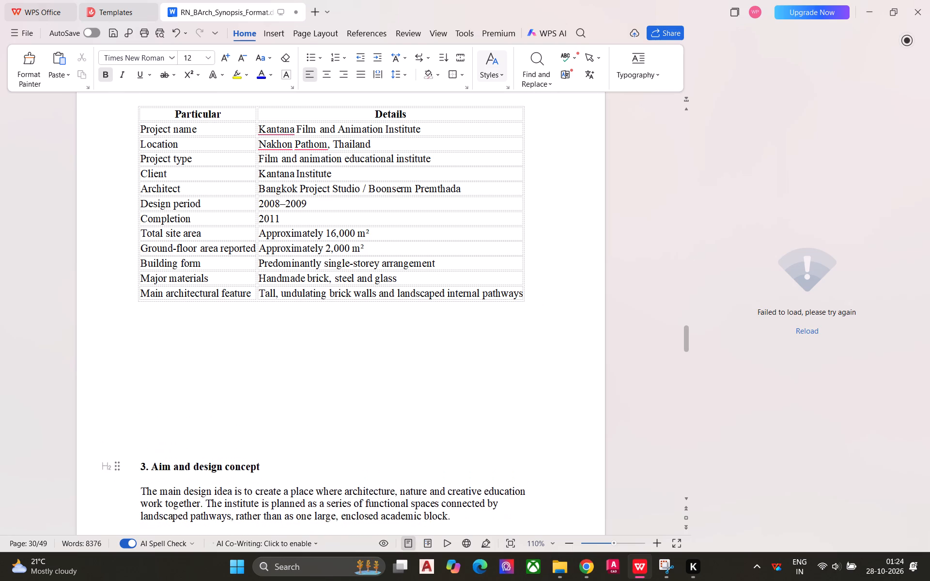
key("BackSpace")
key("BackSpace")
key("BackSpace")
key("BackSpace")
Delete the blank lines between the general information table and the heading "3. Aim and design concept".
key("BackSpace")
key("BackSpace")
key("BackSpace")
key("BackSpace")
key("BackSpace")
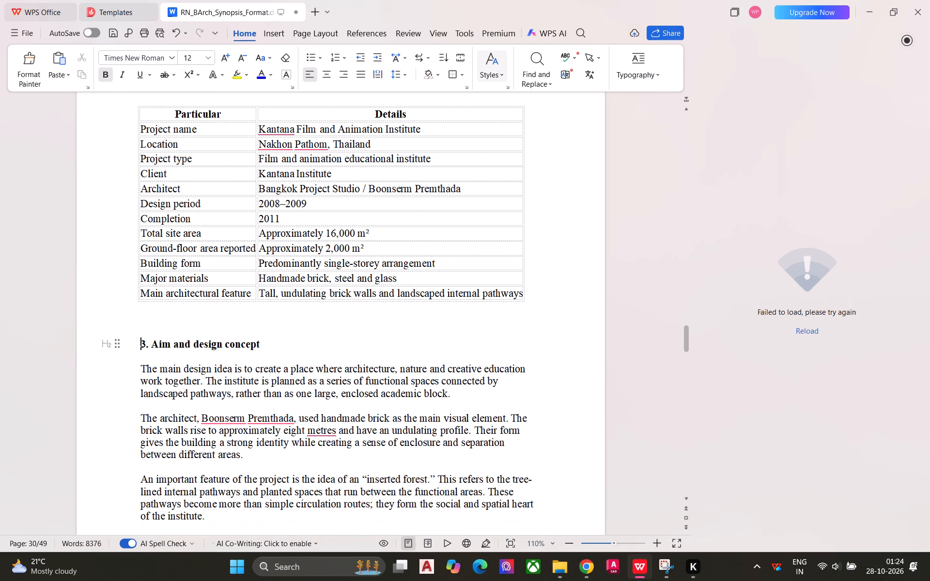
key("BackSpace")
key("BackSpace")
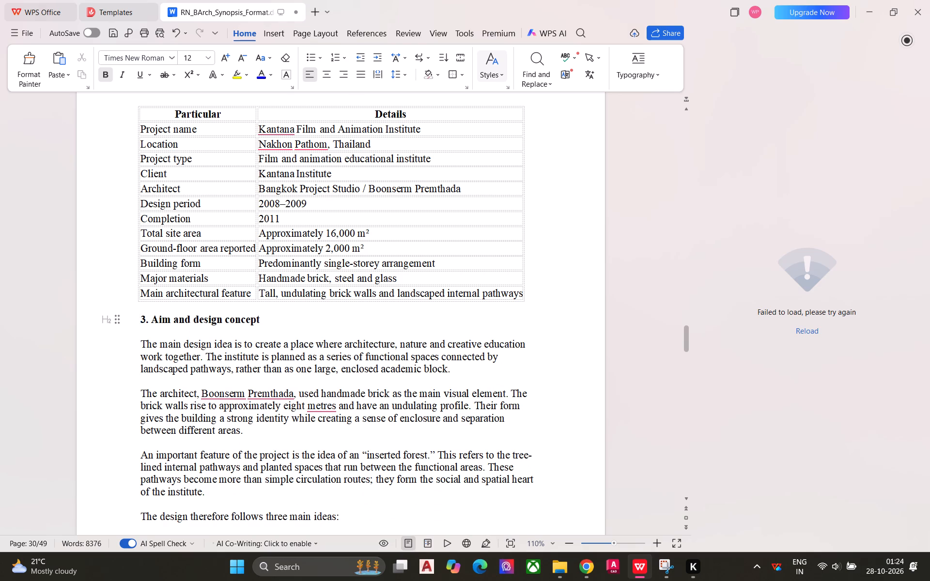
Add blank lines after the "Material-based identity" paragraph to push "4. Site context and location analysis" well down the following page.
scroll(279, 353, "up", 3)
scroll(279, 353, "down", 12)
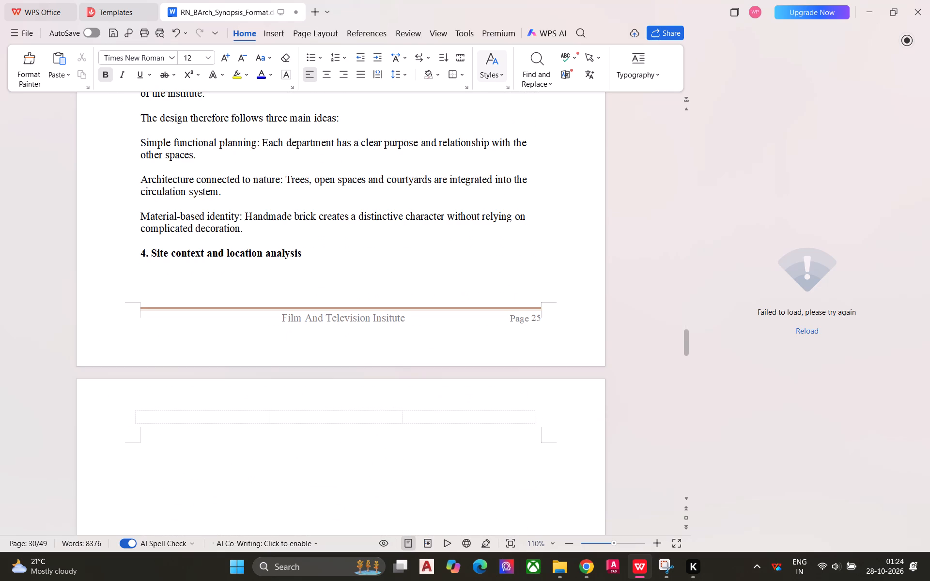
left_click(254, 230)
key("Return")
key("Return")
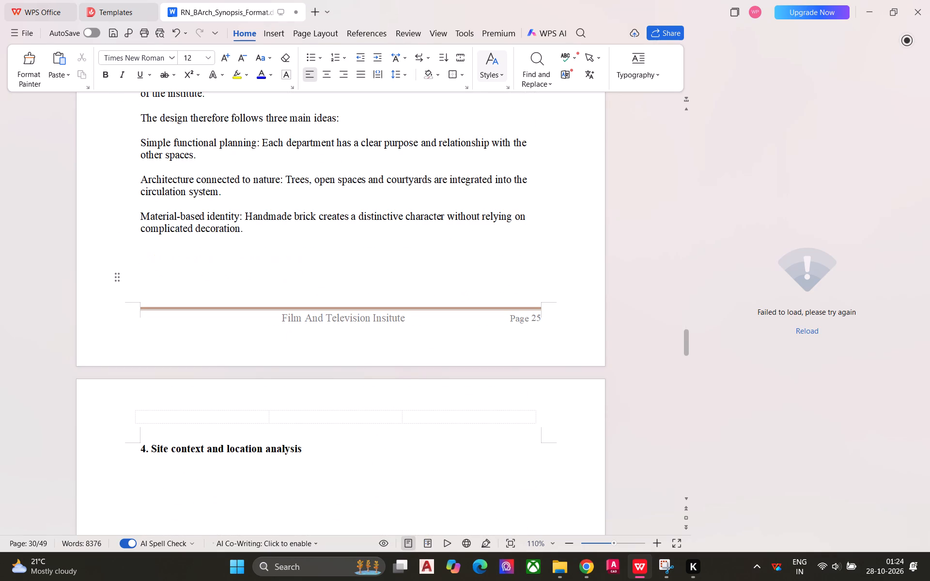
key("Return")
key("Return")
key("Return")
key("Return")
key("Return")
key("Return")
key("Return")
key("Return")
key("Return")
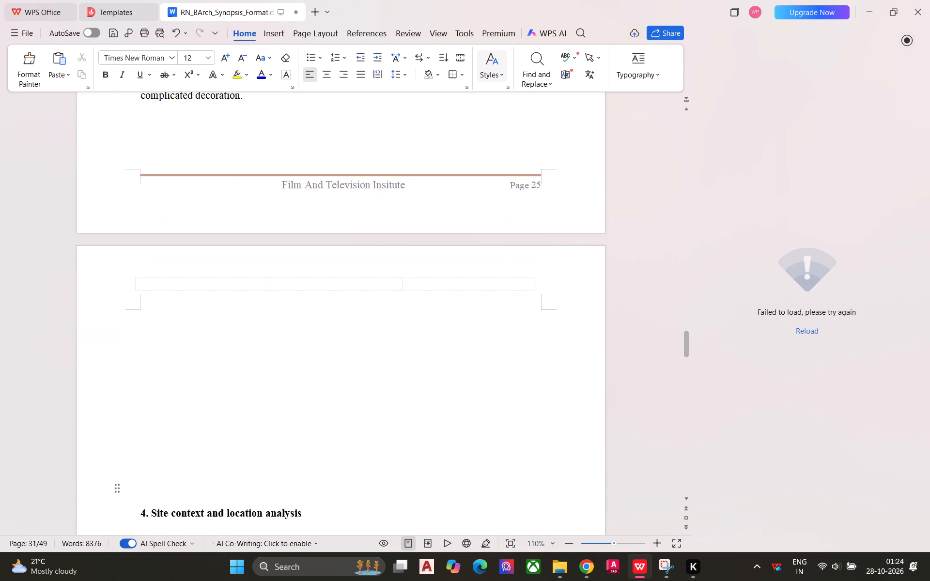
key("Return")
key("Return")
key("Return")
key("Return")
key("Return")
Insert the k 1.jpg picture from this device into the blank space above "4. Site context and location analysis".
left_click(254, 229)
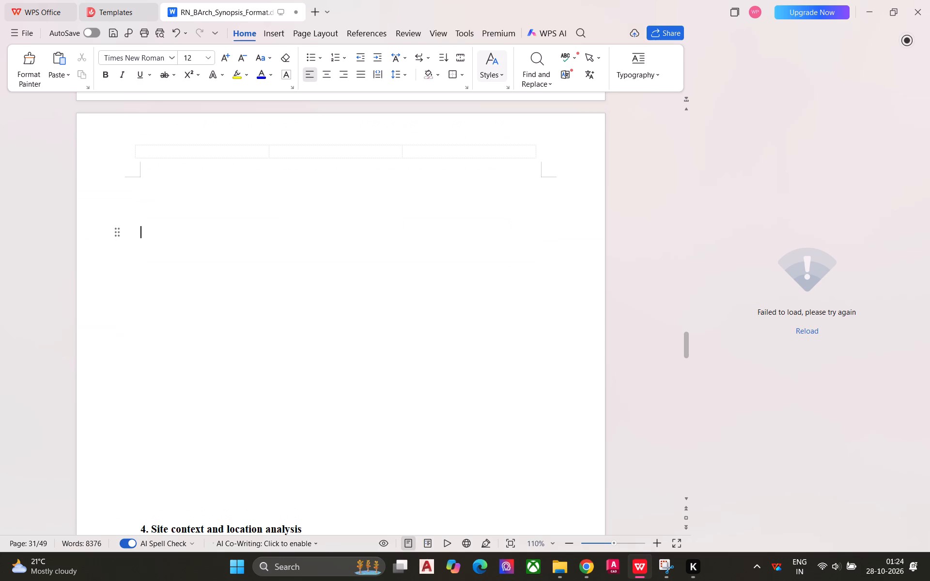
left_click(274, 33)
left_click(226, 72)
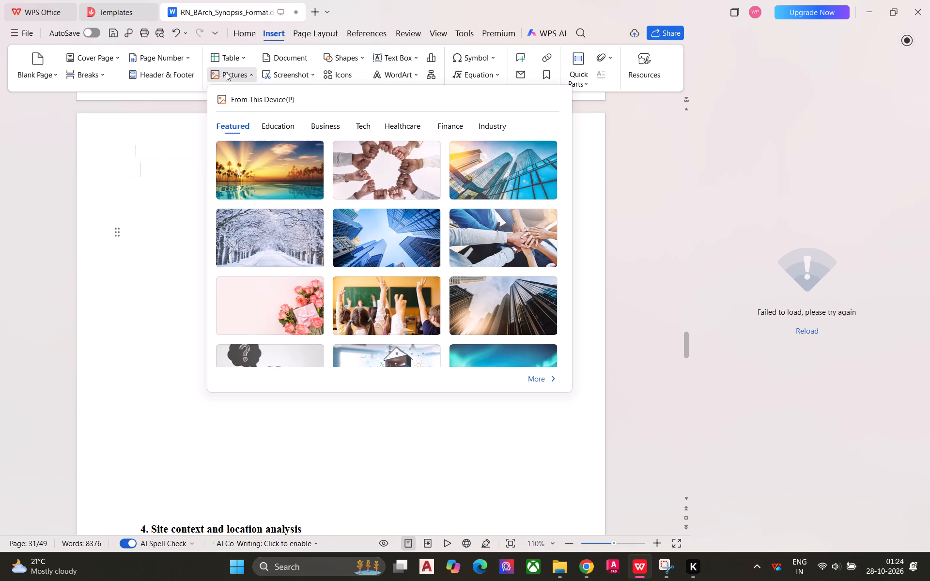
left_click(264, 103)
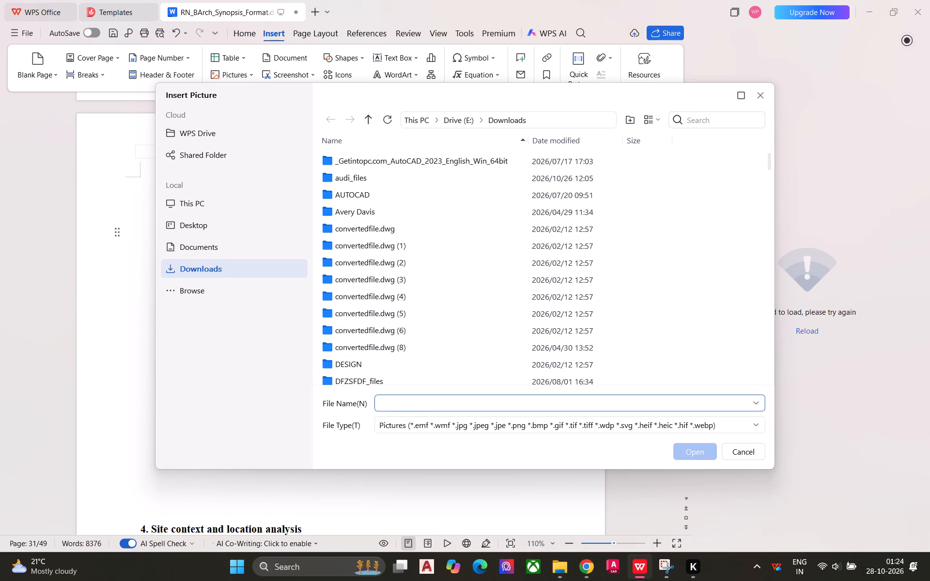
left_click(407, 408)
key("ctrl+v")
left_click(691, 450)
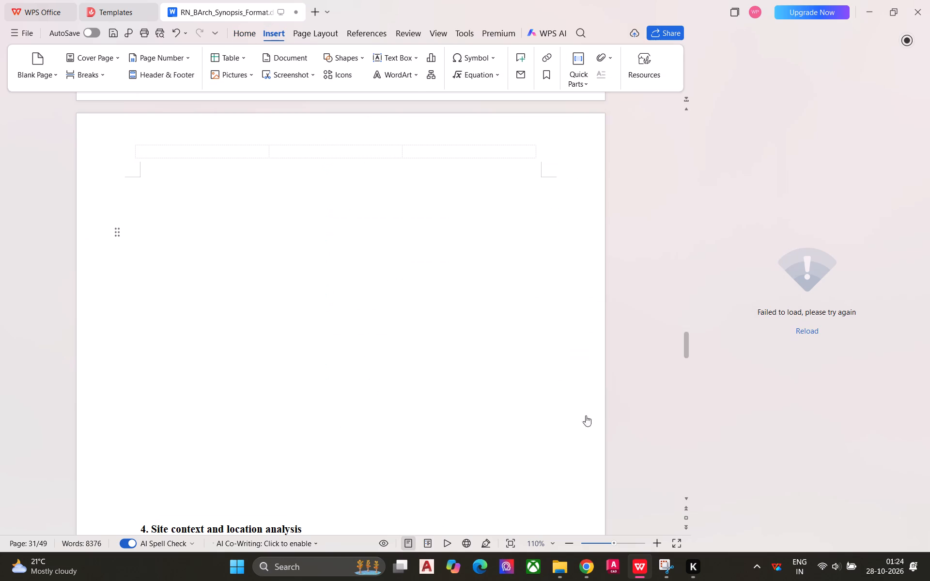
Resize the inserted brick wall picture to about 4.41 in wide by 2.94 in high and centre it on the page.
left_click_drag(255, 302, 353, 351)
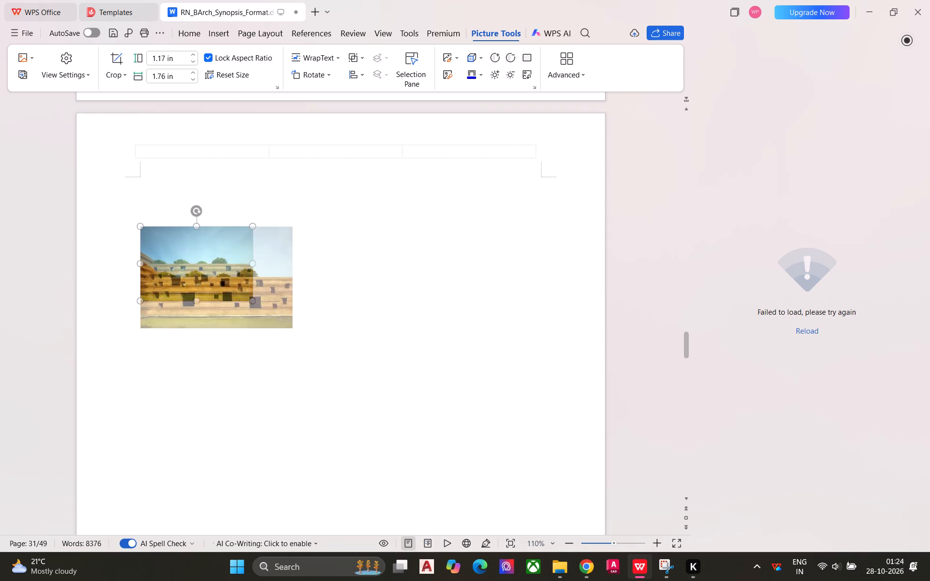
left_click_drag(353, 351, 497, 407)
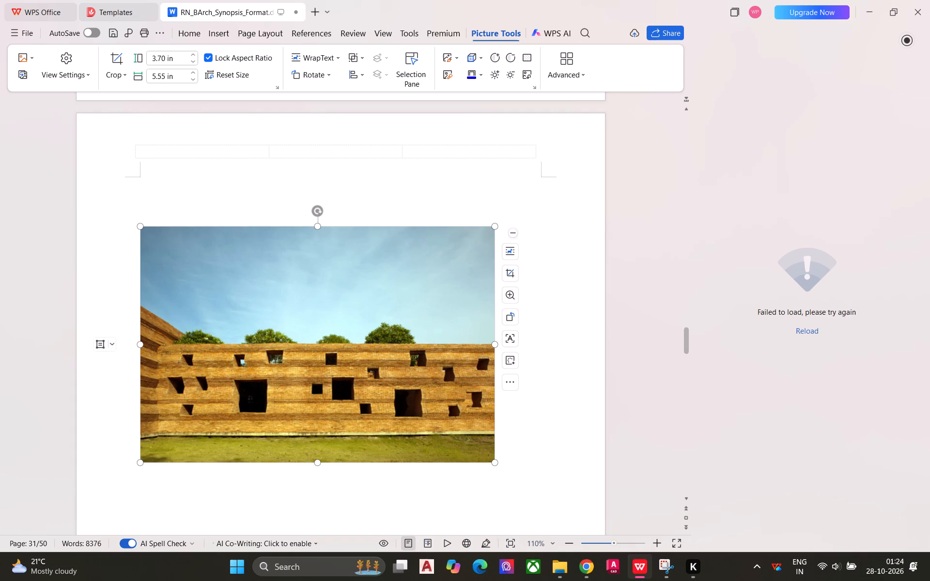
left_click_drag(493, 224, 445, 240)
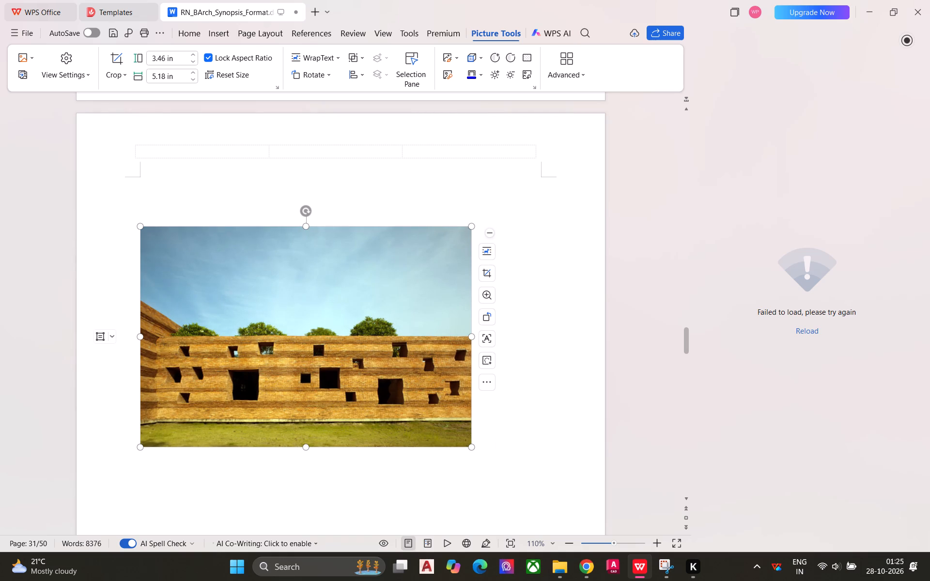
left_click_drag(139, 228, 239, 260)
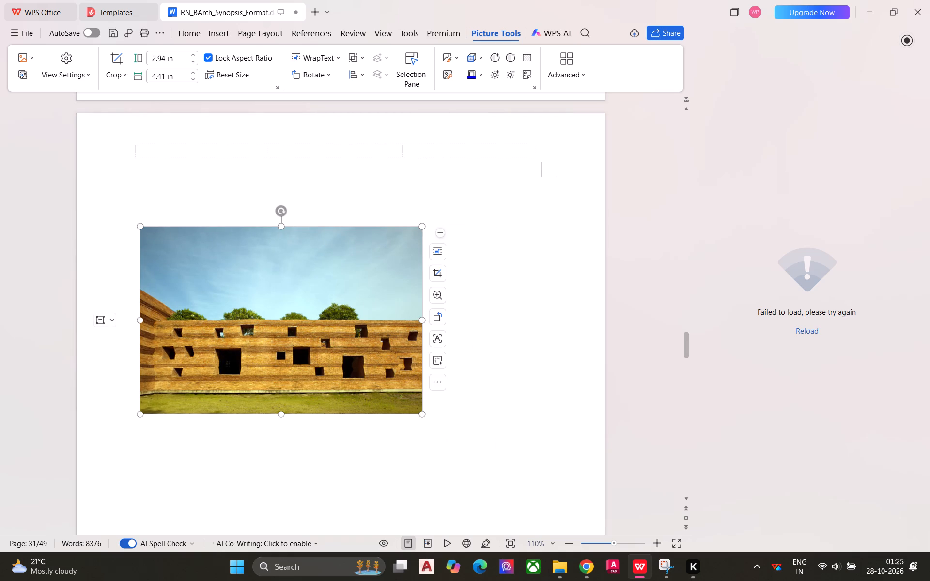
left_click(191, 31)
left_click(328, 77)
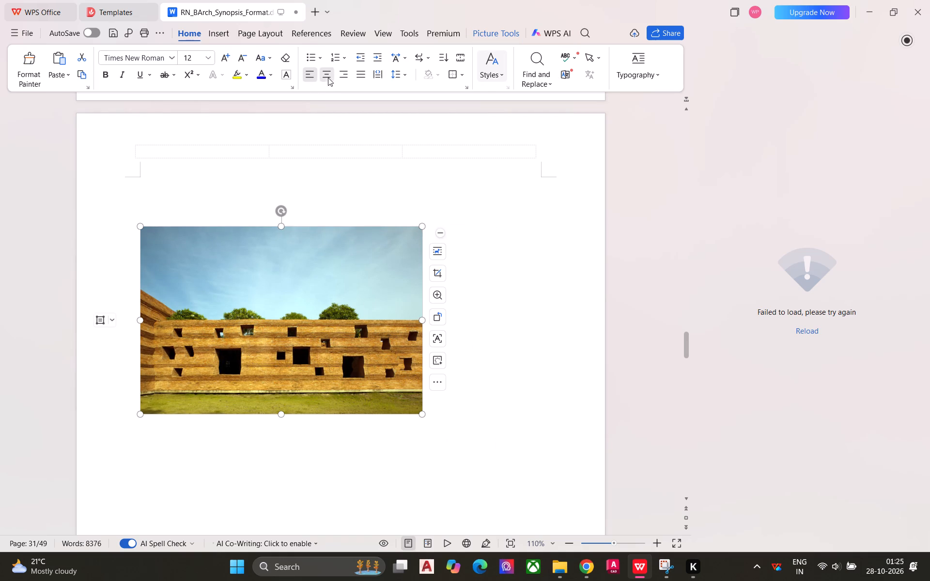
Reduce the blank lines above the brick wall picture to a single one at the top of its page.
left_click(225, 199)
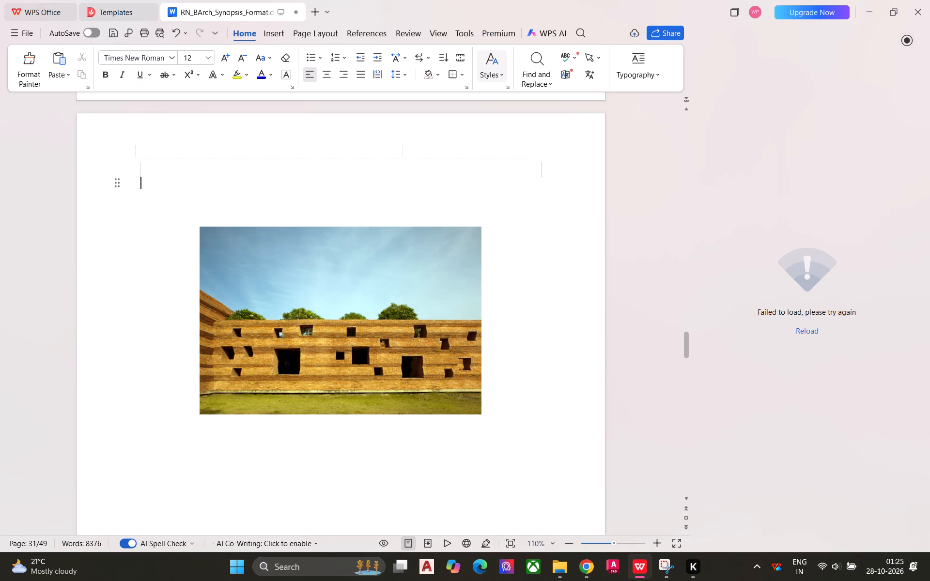
key("BackSpace")
left_click(217, 266)
key("BackSpace")
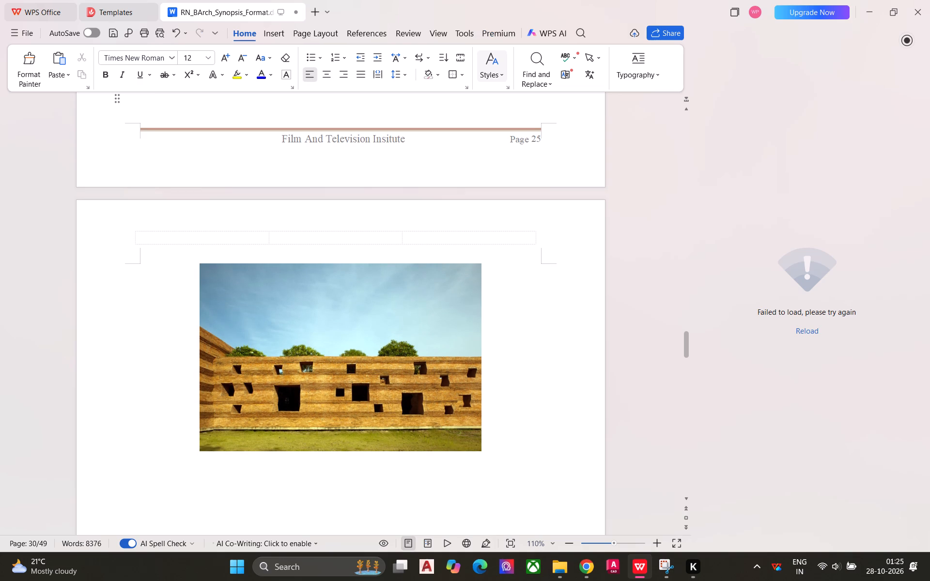
key("Return")
left_click(661, 230)
Delete all the blank lines between the brick wall picture and the heading "4. Site context and location analysis".
scroll(629, 240, "down", 5)
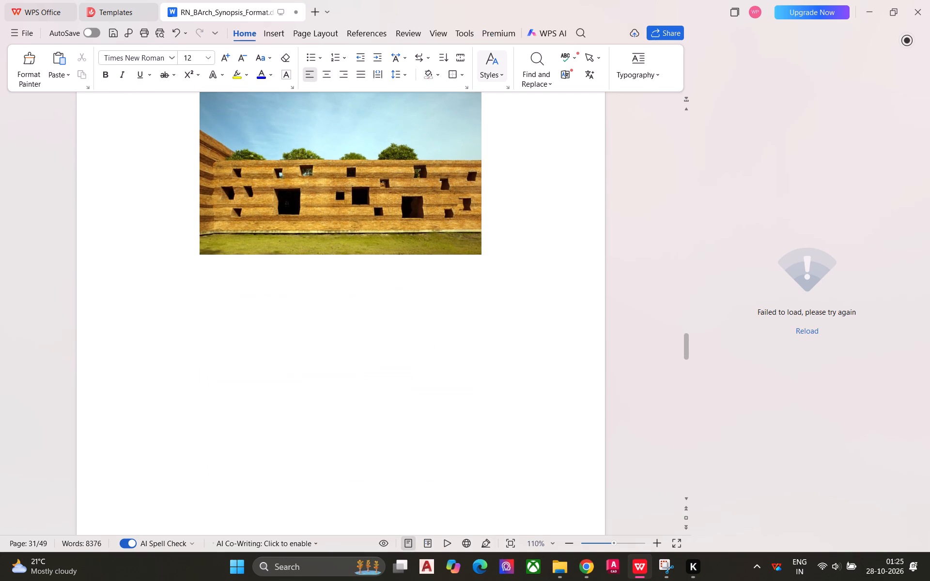
scroll(318, 304, "down", 4)
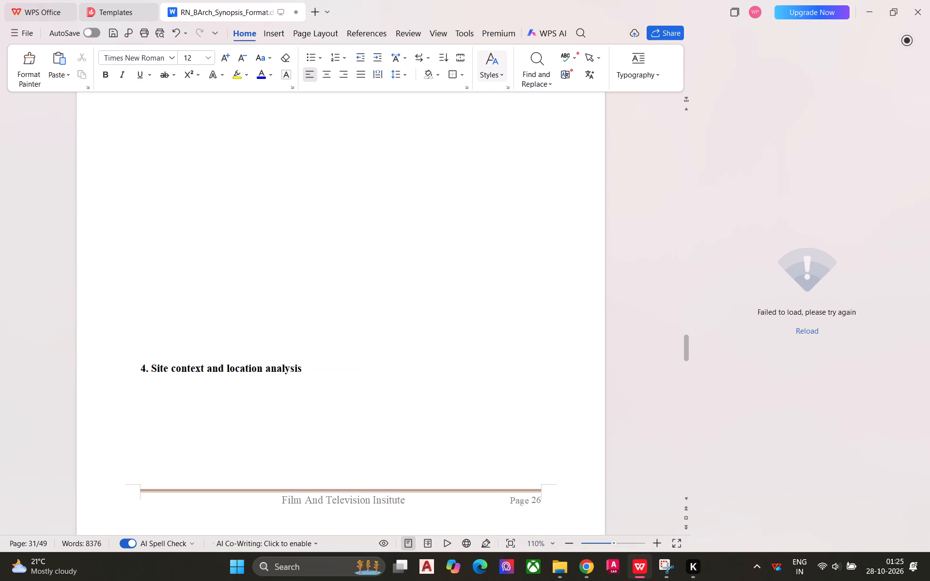
scroll(176, 331, "down", 2)
left_click(132, 283)
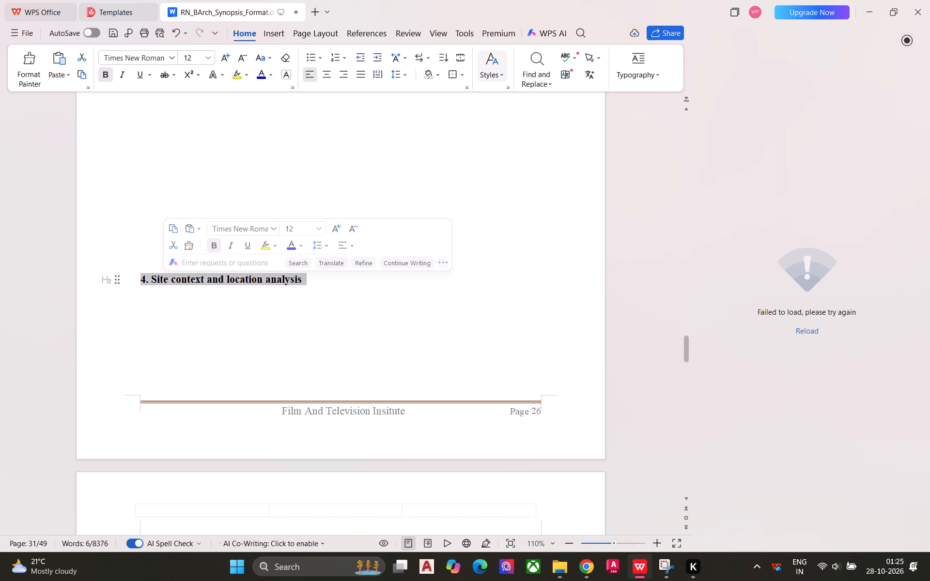
left_click(132, 277)
left_click(138, 258)
left_click(126, 276)
left_click(143, 271)
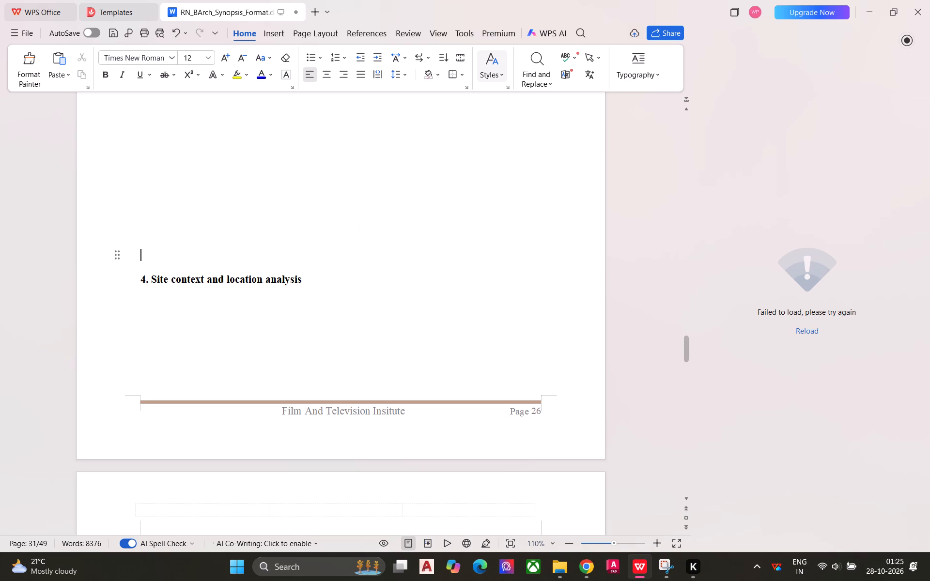
scroll(143, 266, "down", 3)
key("BackSpace")
key("BackSpace")
scroll(143, 265, "up", 3)
key("BackSpace")
key("BackSpace")
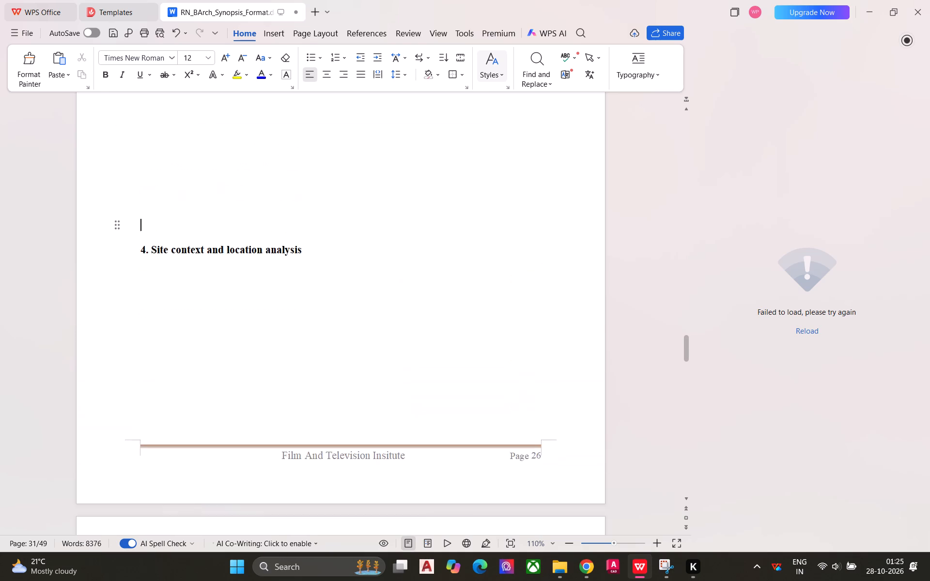
scroll(143, 265, "up", 4)
key("BackSpace")
key("BackSpace")
scroll(143, 265, "up", 2)
key("BackSpace")
key("BackSpace")
key("BackSpace")
key("BackSpace")
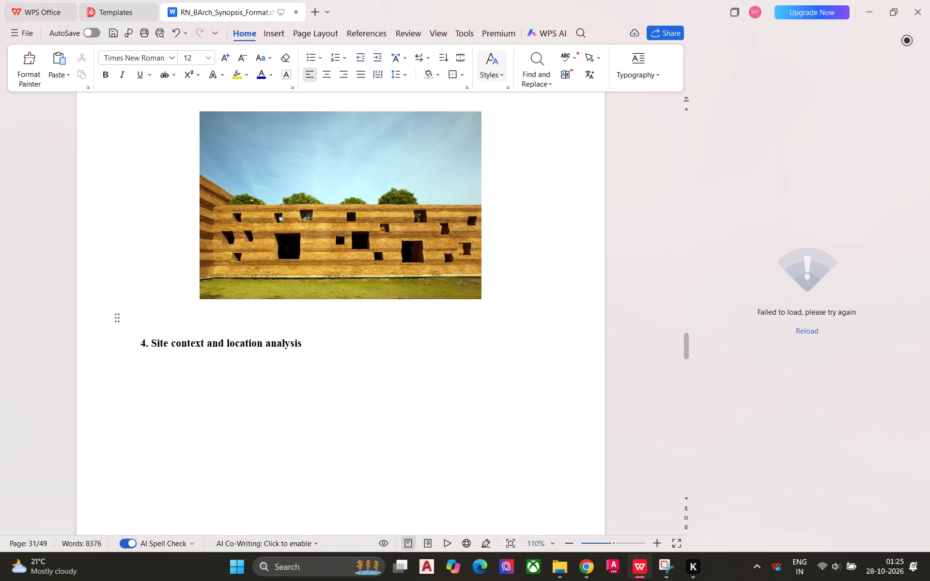
key("BackSpace")
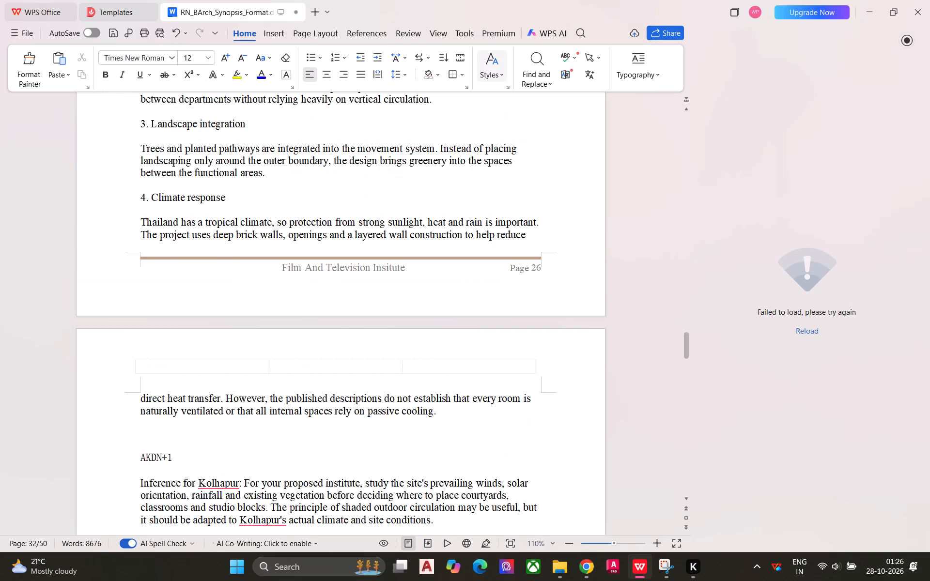
scroll(207, 285, "up", 6)
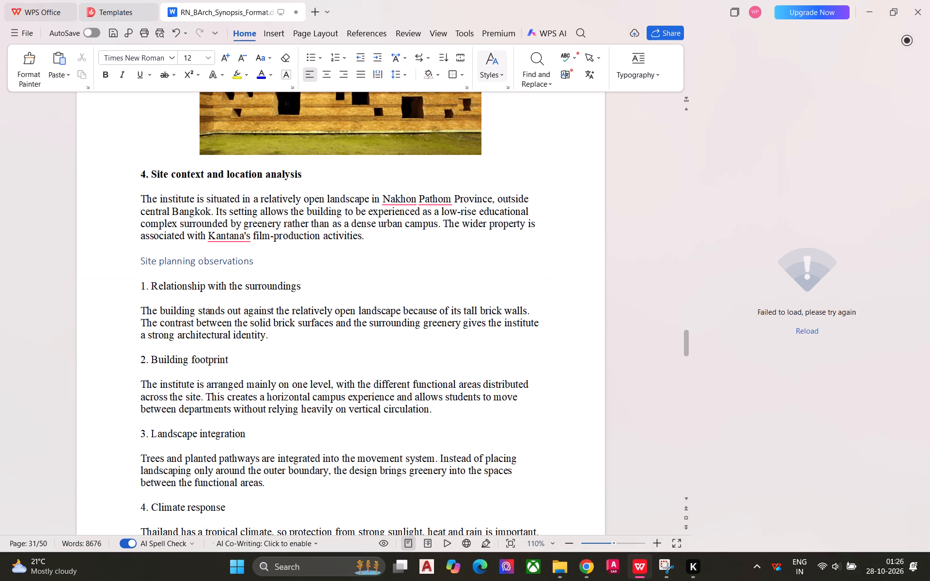
left_click_drag(309, 172, 112, 171)
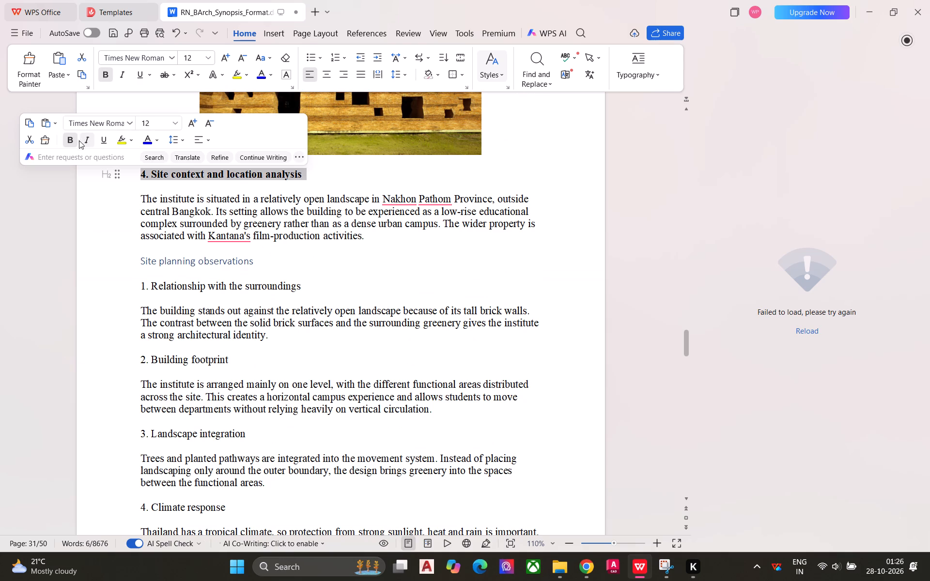
left_click(45, 136)
left_click_drag(271, 260, 122, 256)
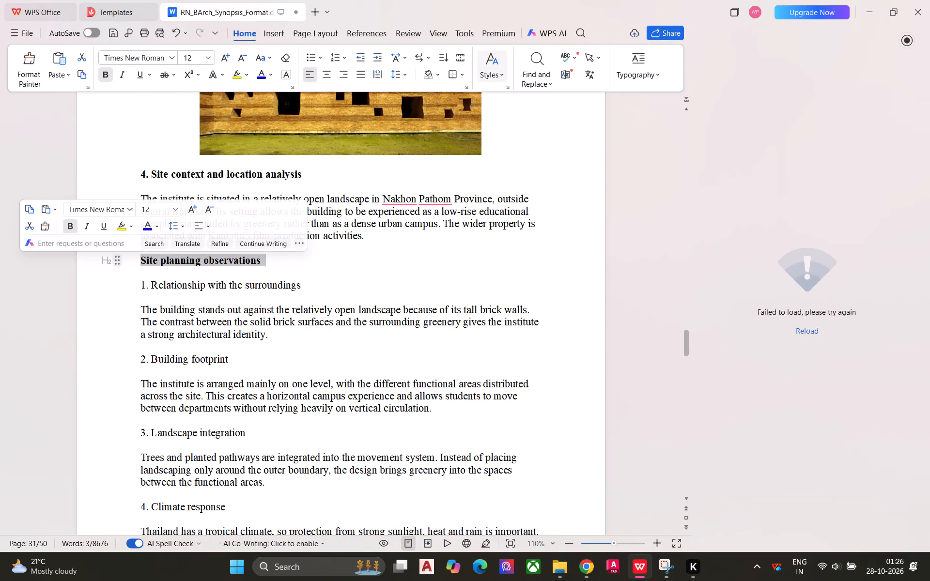
left_click(46, 304)
Insert two blank lines after the "Landscape integration" paragraph so "4. Climate response" starts on the next page.
scroll(138, 317, "down", 3)
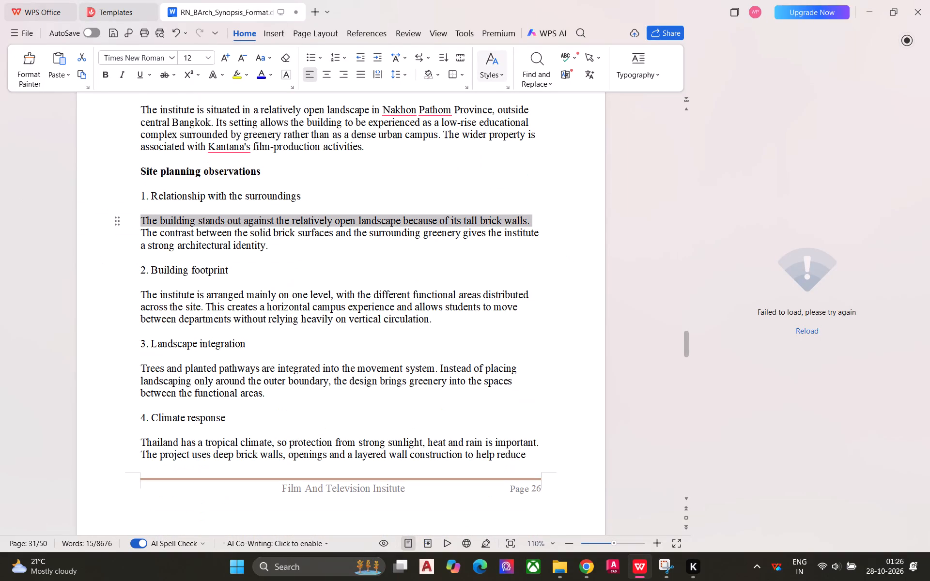
scroll(153, 352, "down", 2)
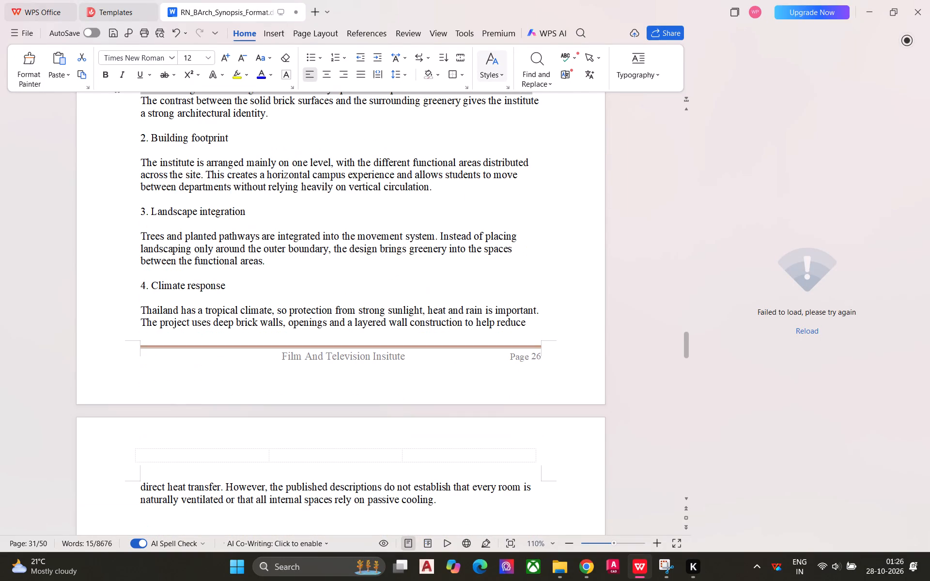
scroll(241, 291, "down", 3)
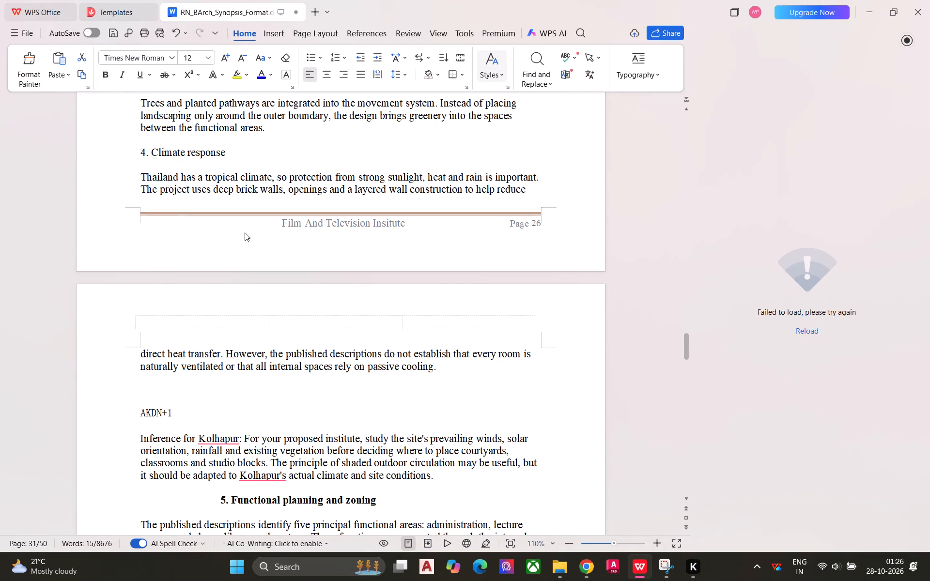
left_click(267, 132)
key("Return")
key("Return")
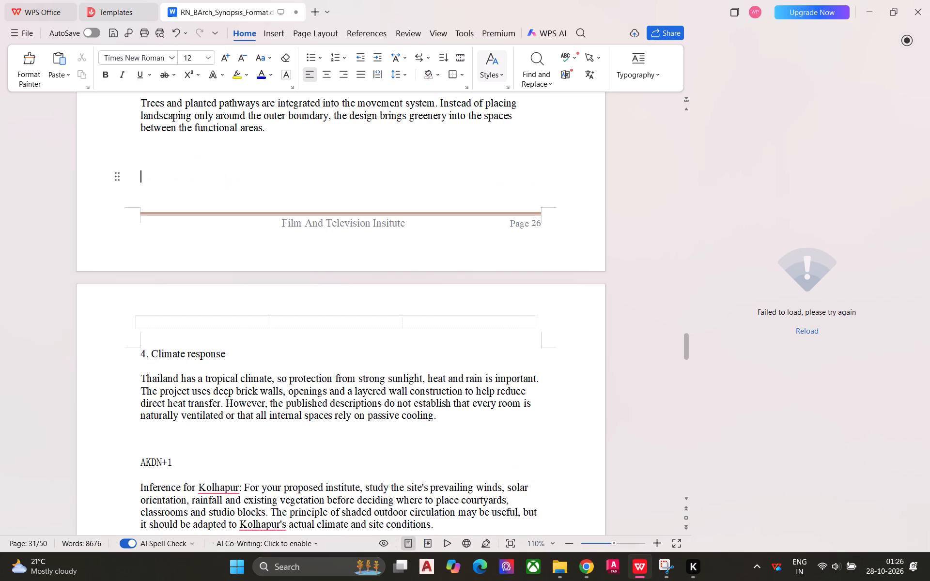
Delete the stray citation text "AKDN+1" above the "Inference for Kolhapur" paragraph.
scroll(336, 219, "up", 3)
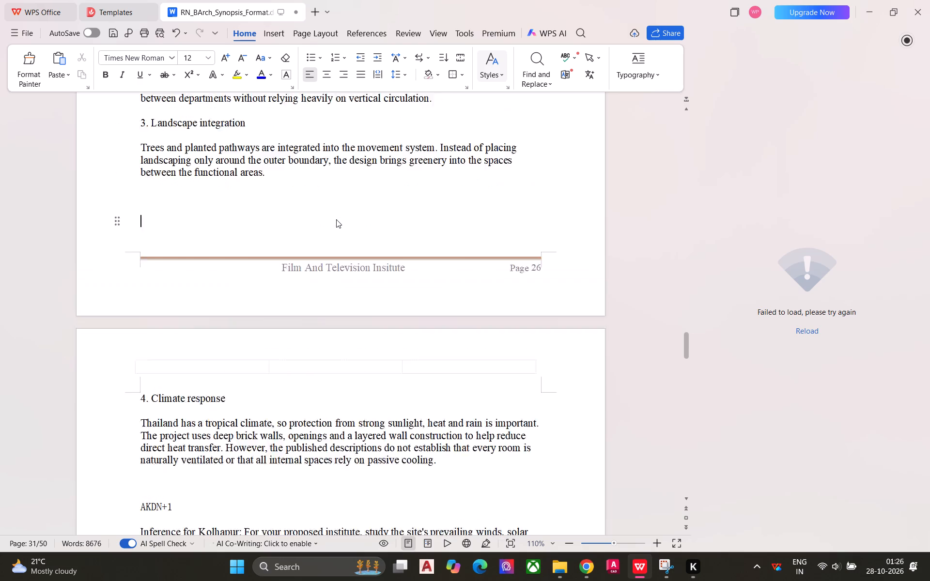
scroll(336, 219, "up", 2)
scroll(336, 219, "down", 6)
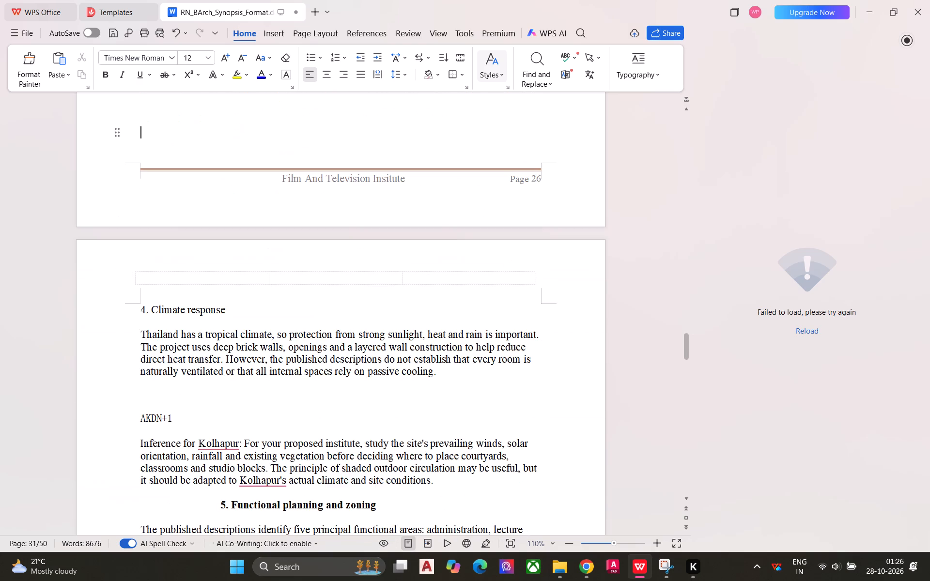
scroll(336, 221, "down", 6)
scroll(336, 221, "up", 3)
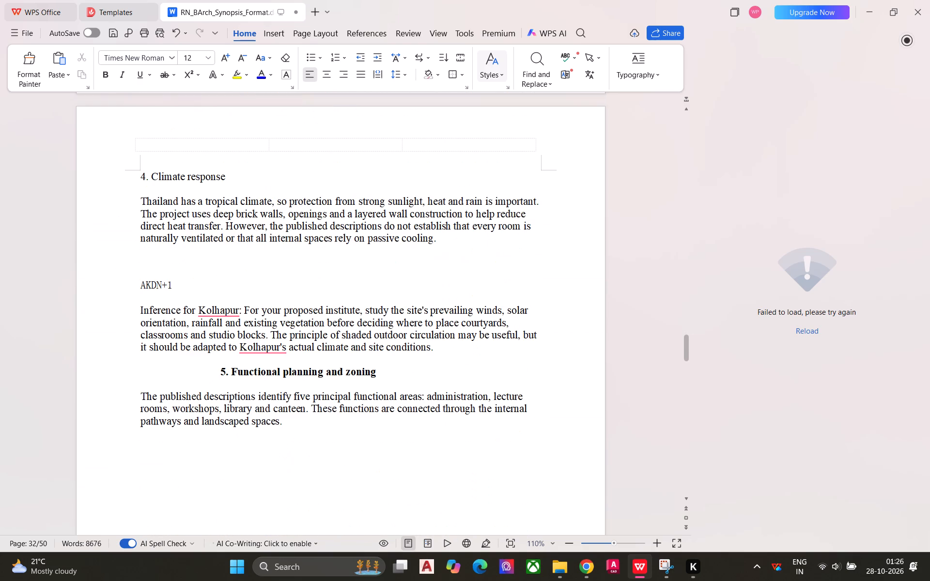
scroll(336, 221, "up", 2)
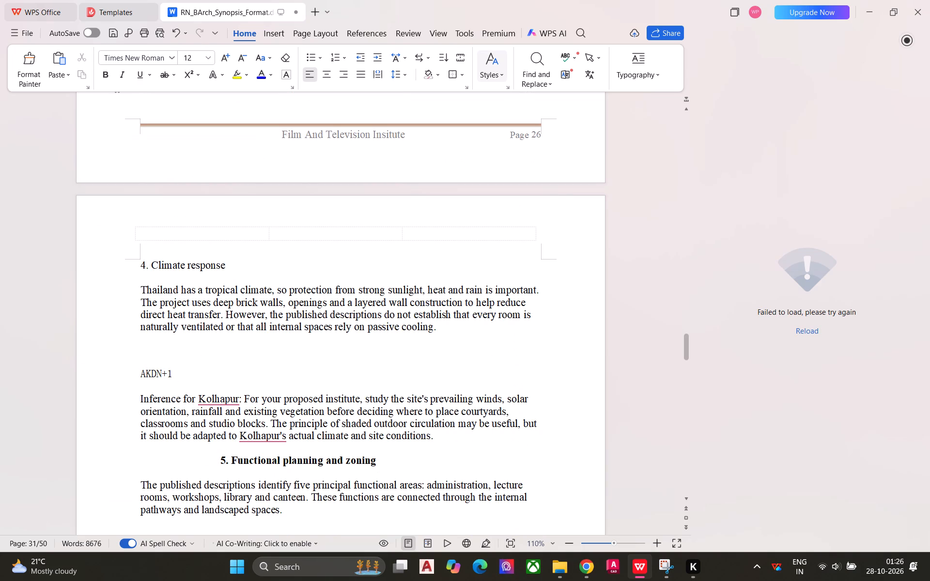
left_click_drag(171, 371, 96, 374)
key("BackSpace")
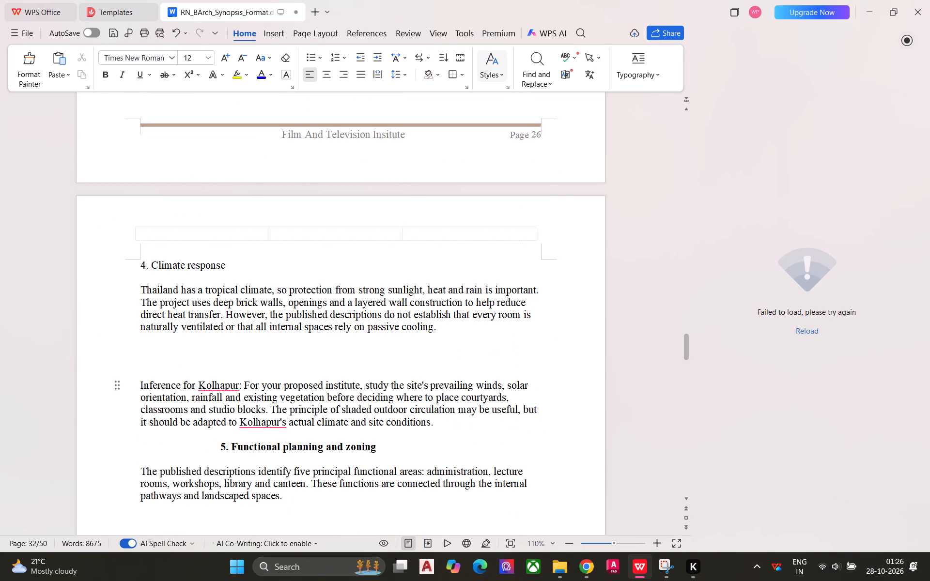
Delete the small empty picture and the leftover blank line between the climate response paragraph and "Inference for Kolhapur".
key("BackSpace")
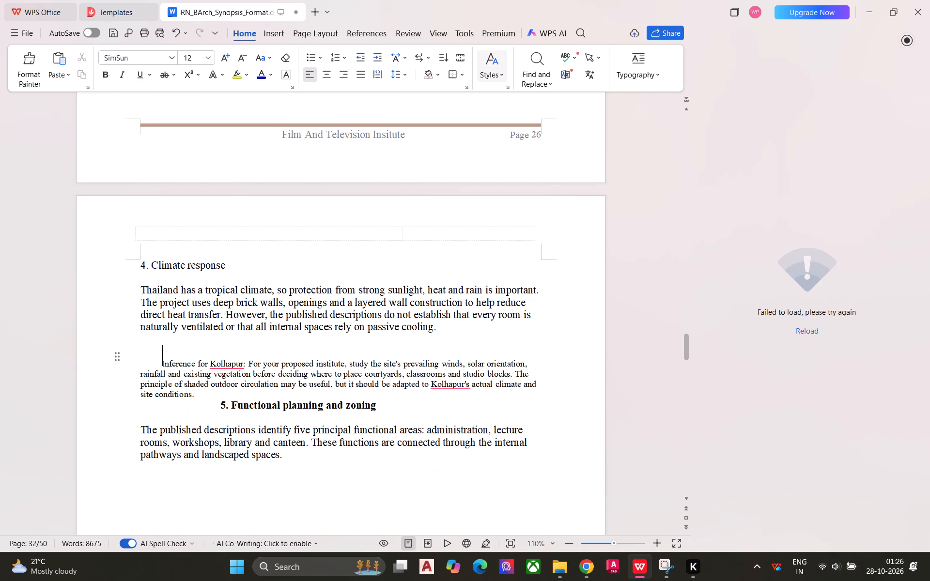
key("ctrl+z")
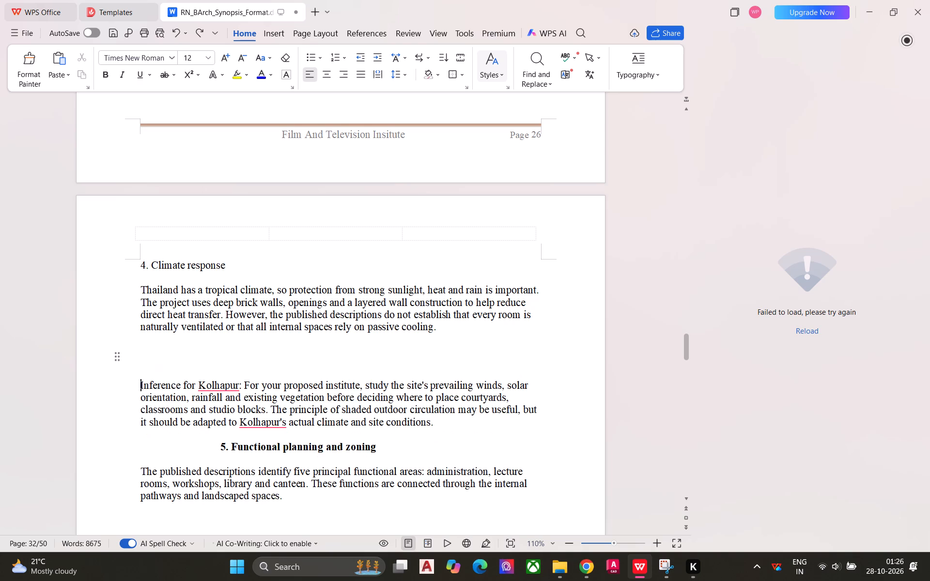
left_click(166, 339)
left_click(151, 354)
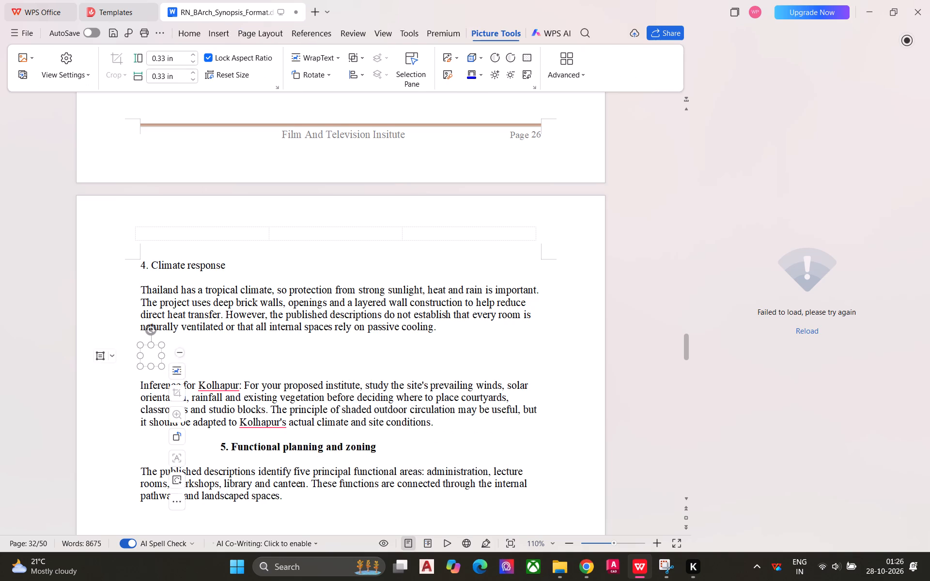
key("BackSpace")
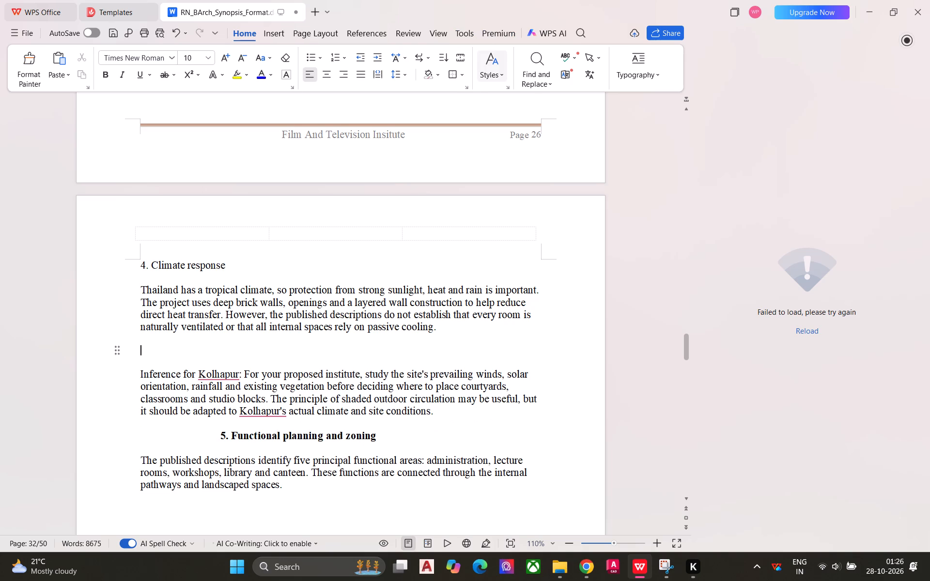
key("BackSpace")
key("Return")
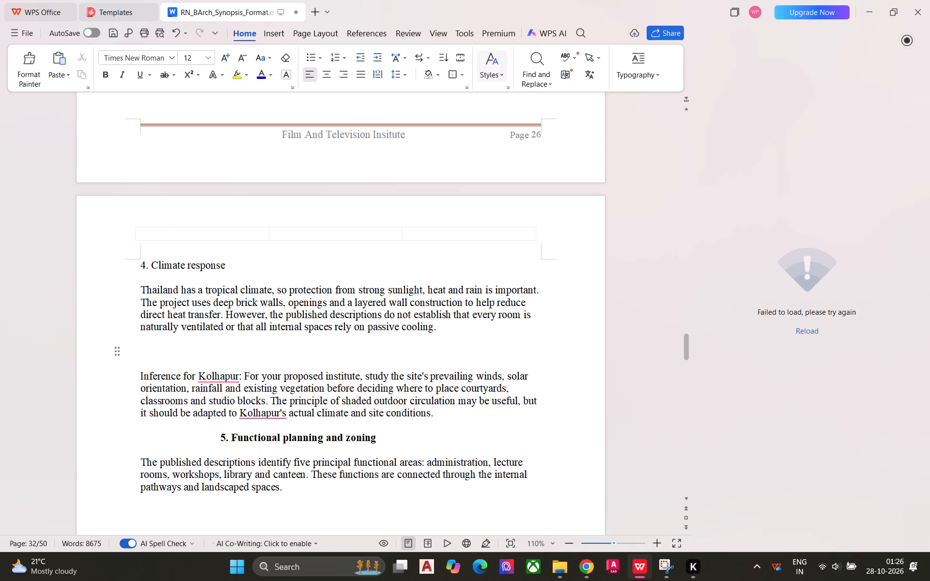
key("BackSpace")
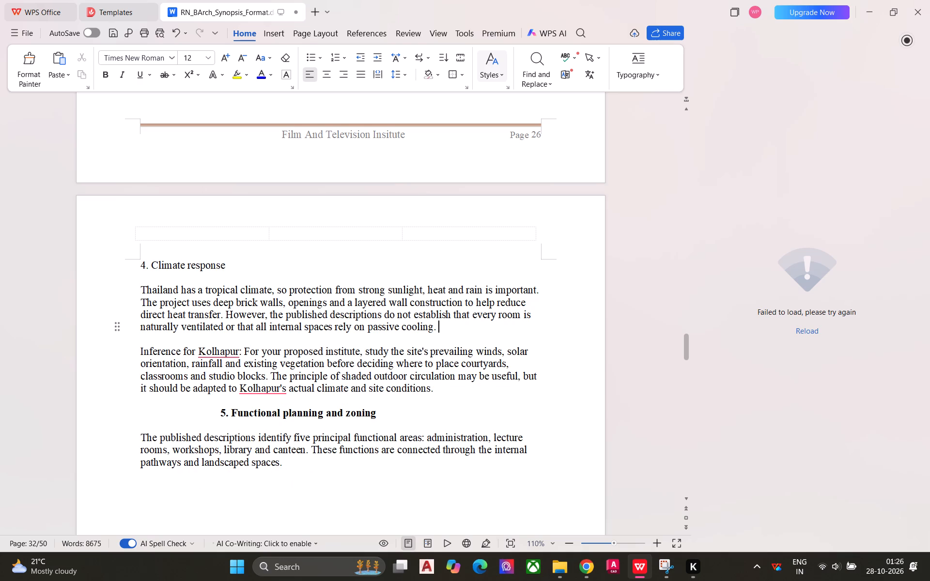
Make the words "Inference for Kolhapur" bold.
left_click_drag(237, 354, 127, 355)
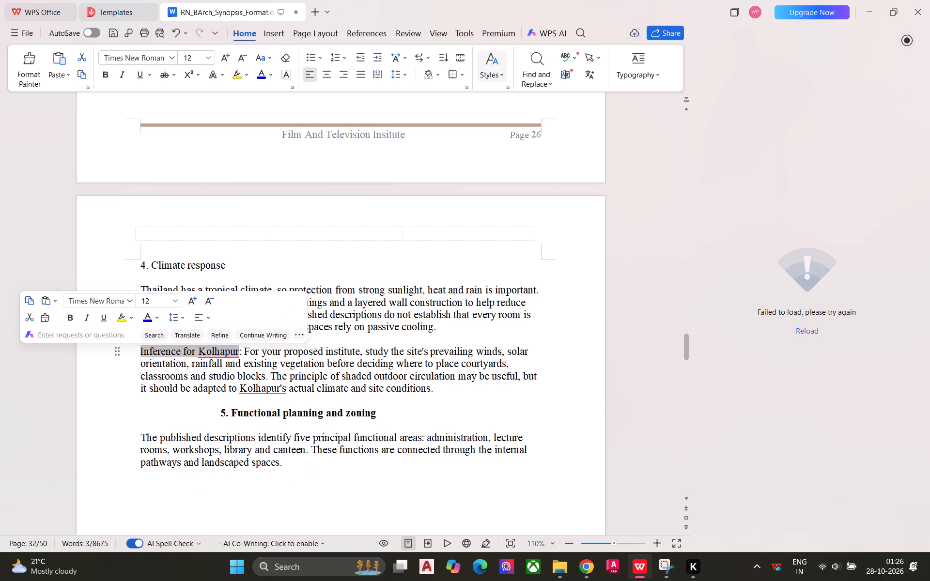
left_click(69, 316)
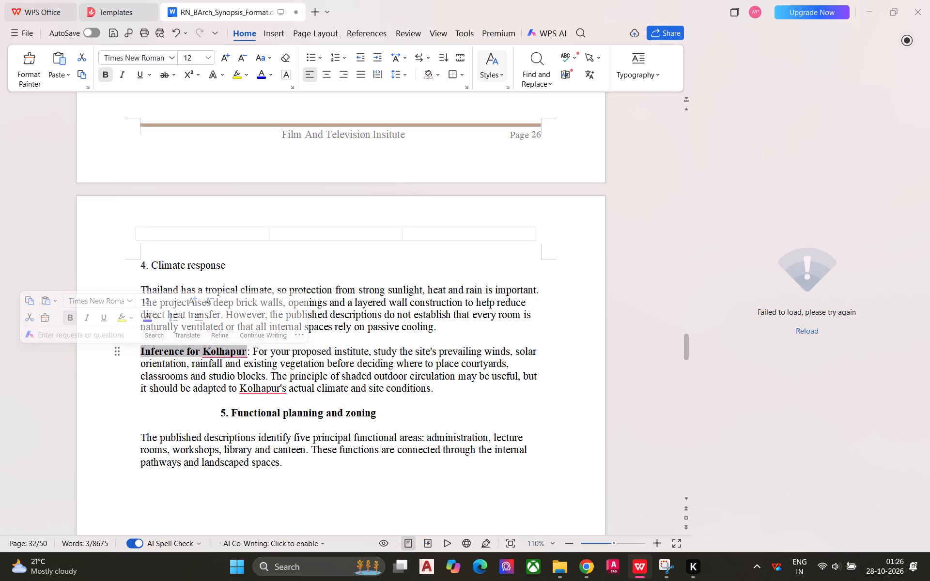
Remove the indent before the heading "5. Functional planning and zoning" so it aligns with the body text margin.
left_click(219, 409)
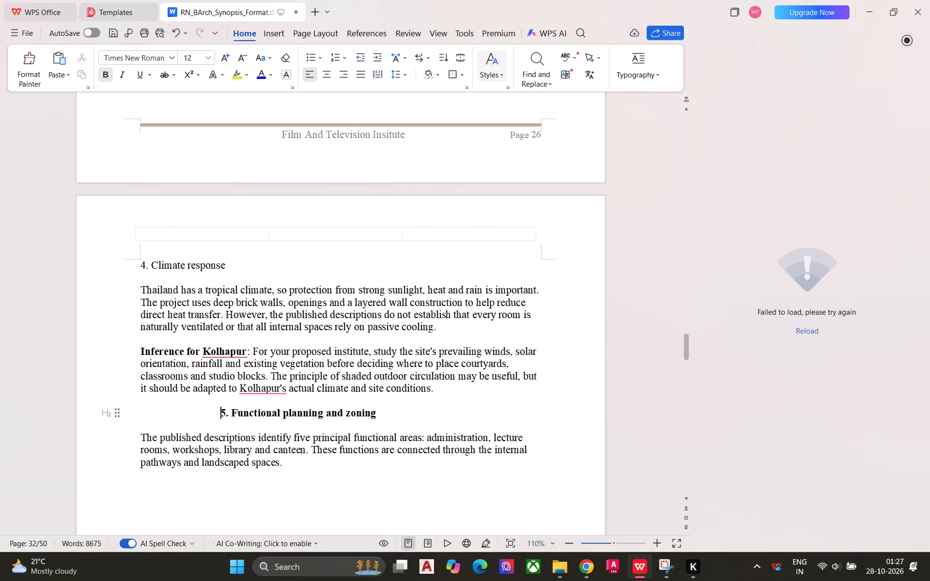
key("Return")
key("BackSpace")
key("BackSpace")
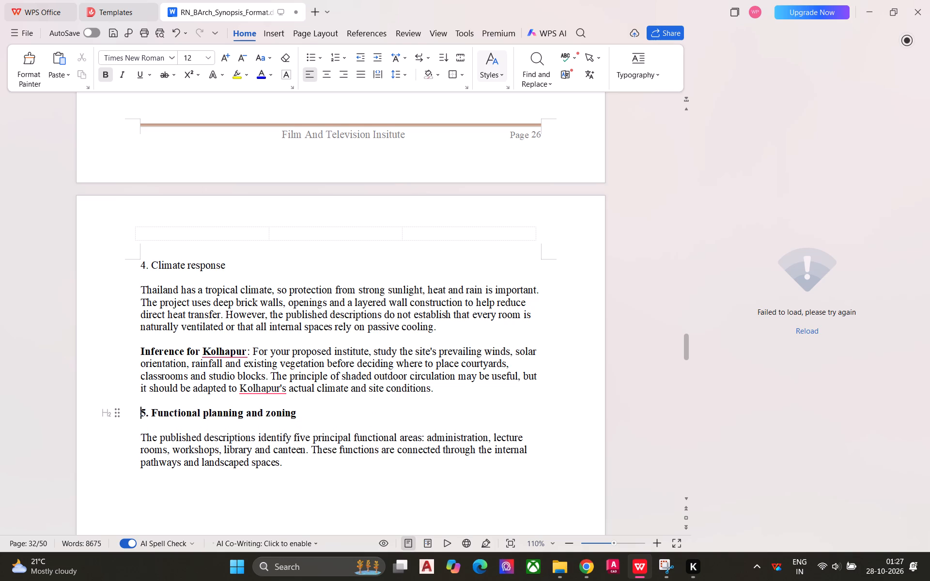
Apply the formatting of the heading "5. Functional planning and zoning" to "4. Climate response" with Format Painter.
left_click_drag(306, 416, 96, 416)
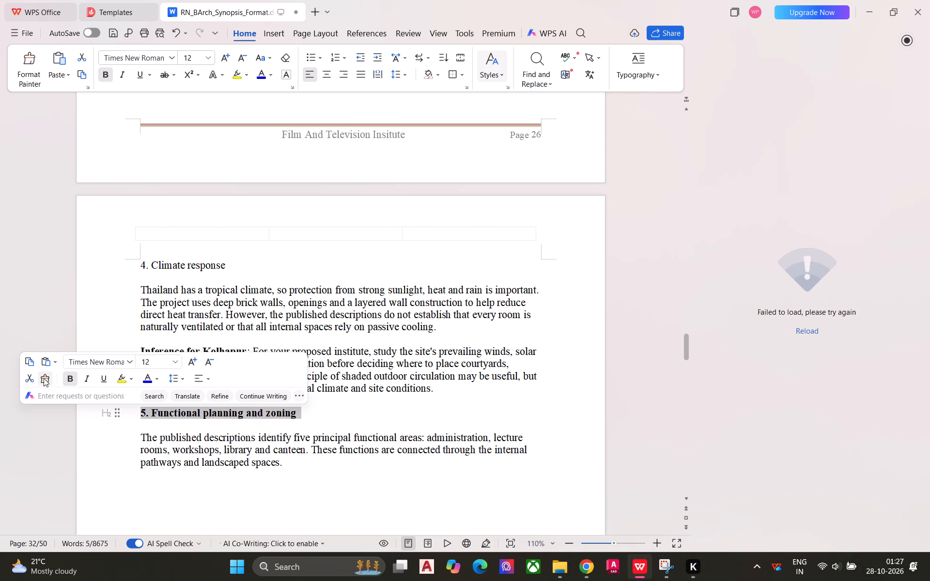
left_click(44, 378)
left_click_drag(243, 272, 102, 266)
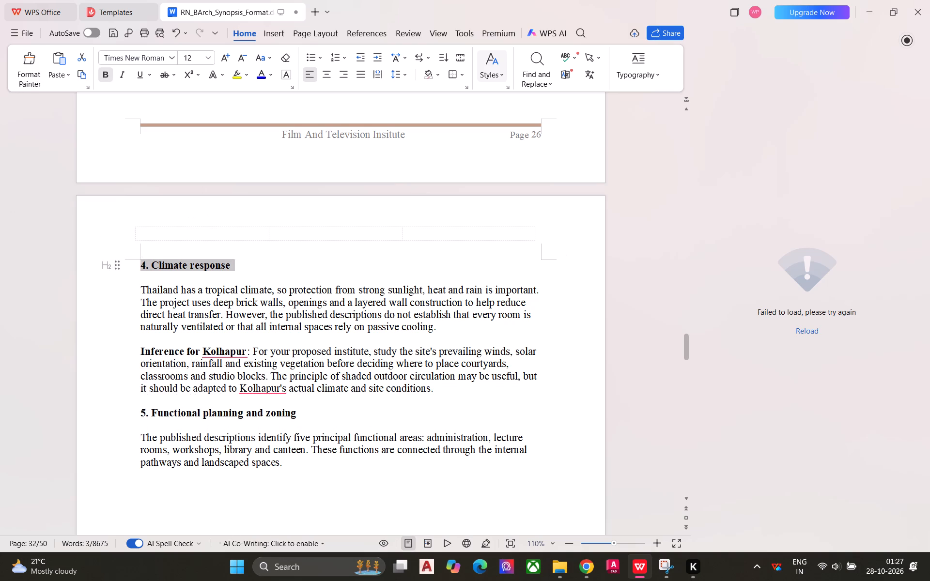
left_click(627, 229)
Apply the "Site planning observations" formatting to the headings "1. Relationship with the surroundings", "2. Building footprint" and "3. Landscape integration" with Format Painter.
scroll(605, 238, "up", 8)
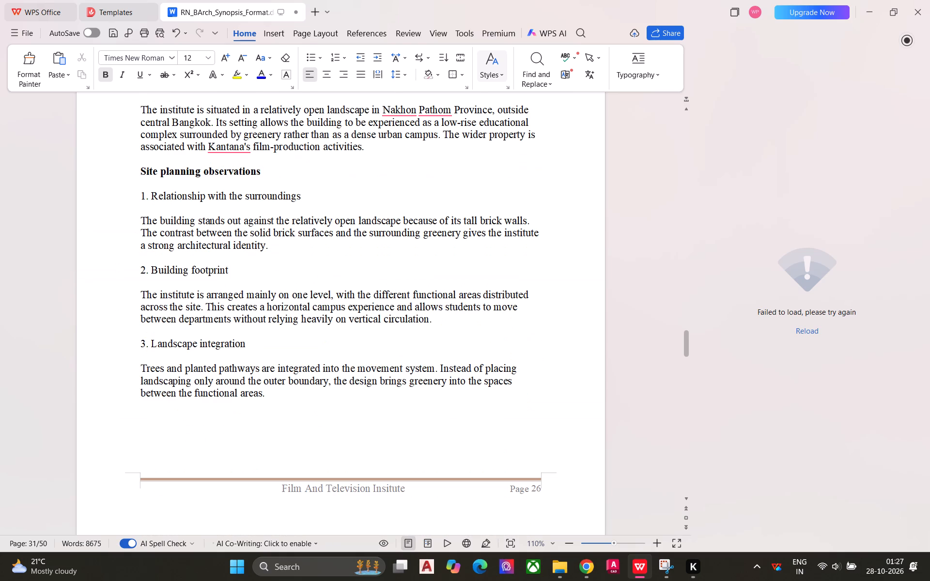
left_click_drag(259, 170, 166, 178)
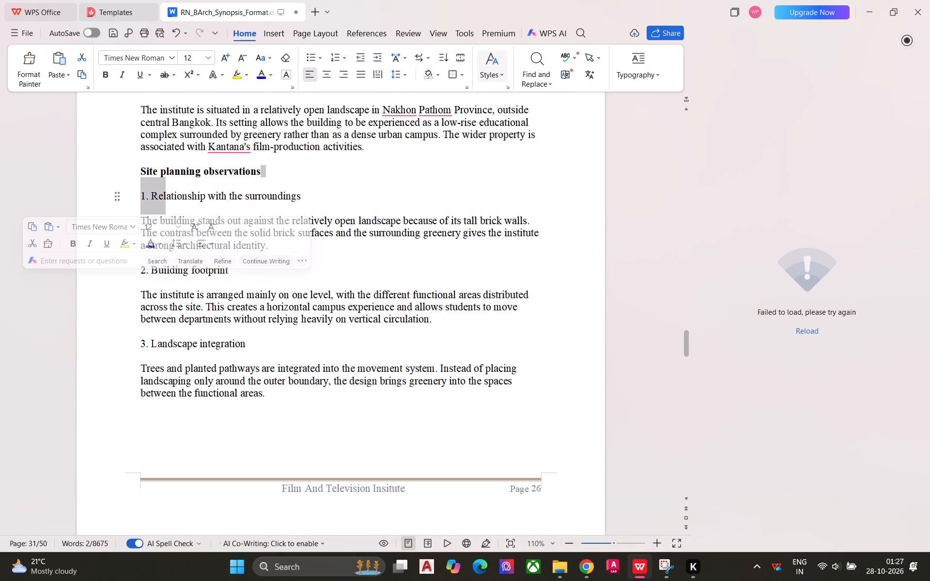
left_click(264, 176)
left_click_drag(268, 171, 118, 172)
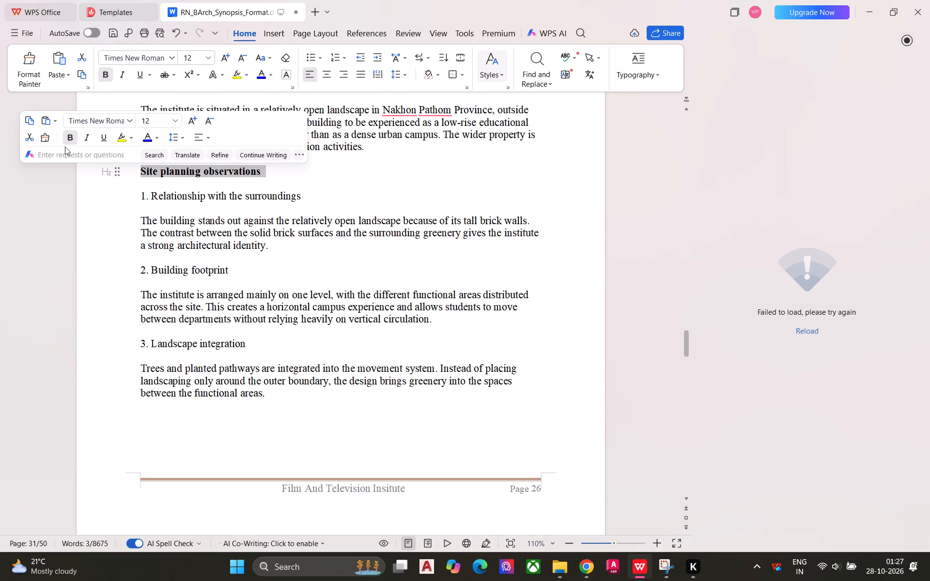
left_click(42, 137)
left_click_drag(244, 277, 120, 273)
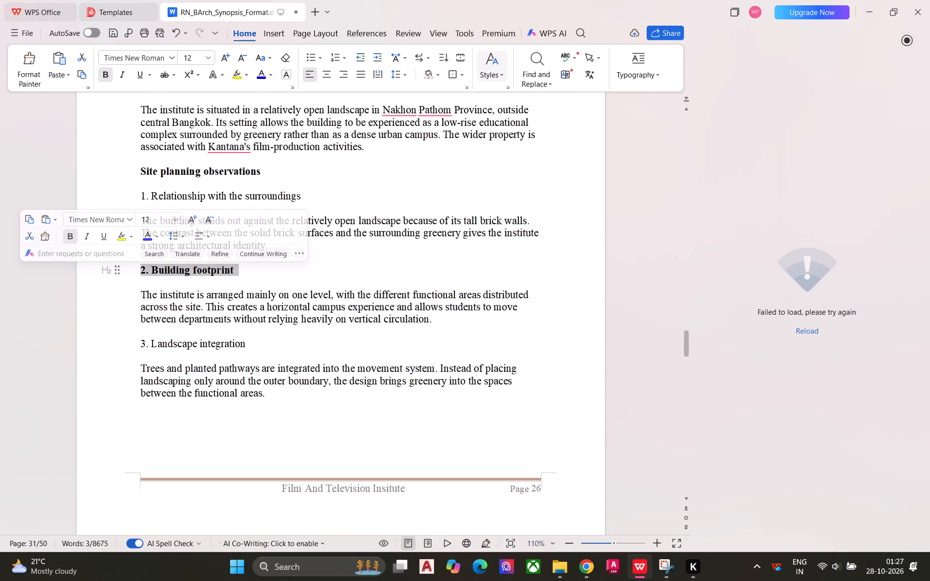
left_click(204, 183)
left_click_drag(272, 170, 132, 173)
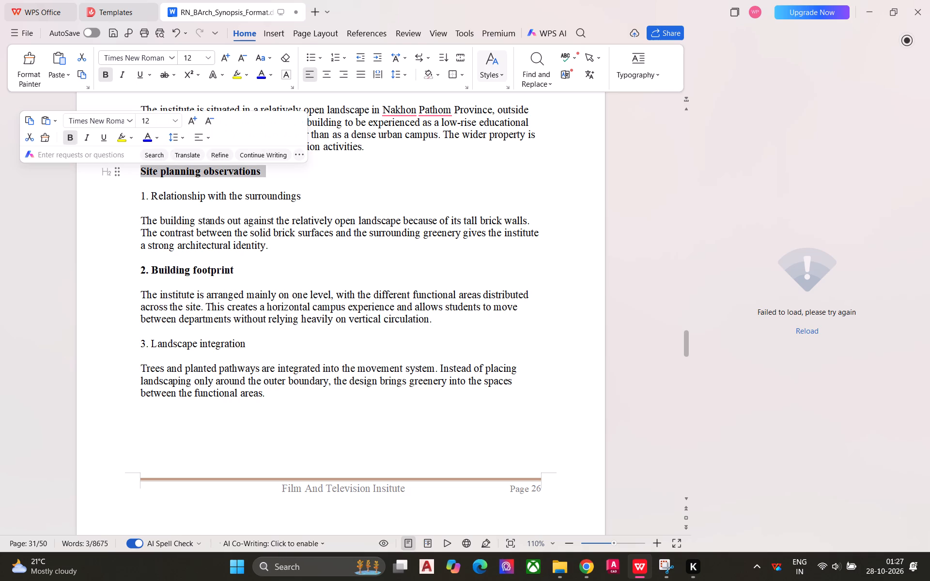
left_click(48, 136)
left_click_drag(317, 206, 134, 204)
left_click(49, 150)
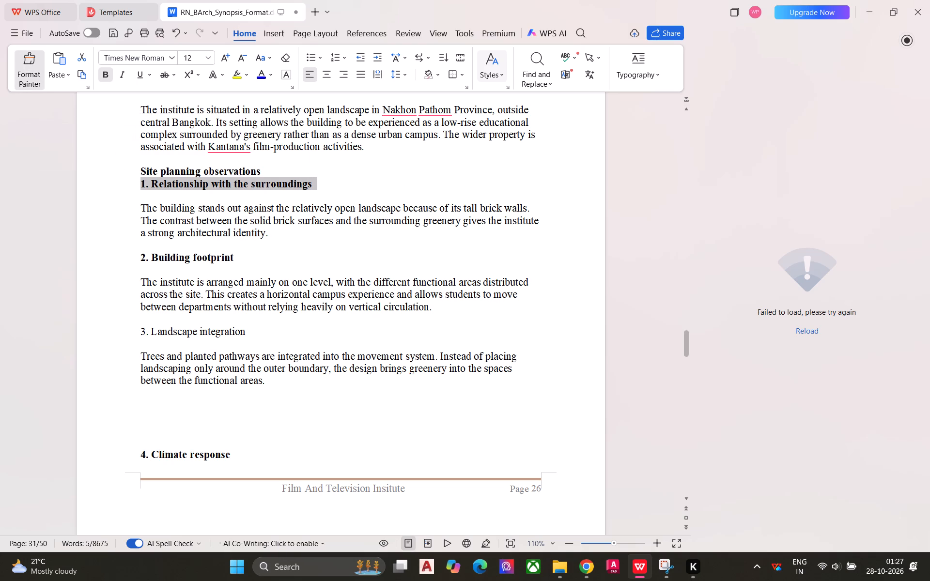
left_click_drag(263, 335, 117, 332)
left_click(46, 340)
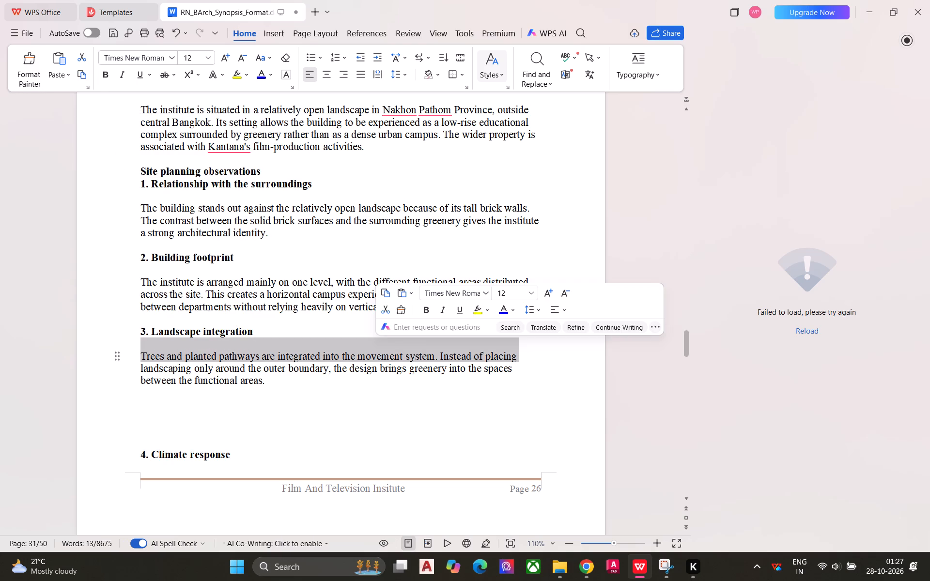
Insert a blank line above "4. Climate response" to push that heading onto the following page.
left_click(168, 421)
key("Return")
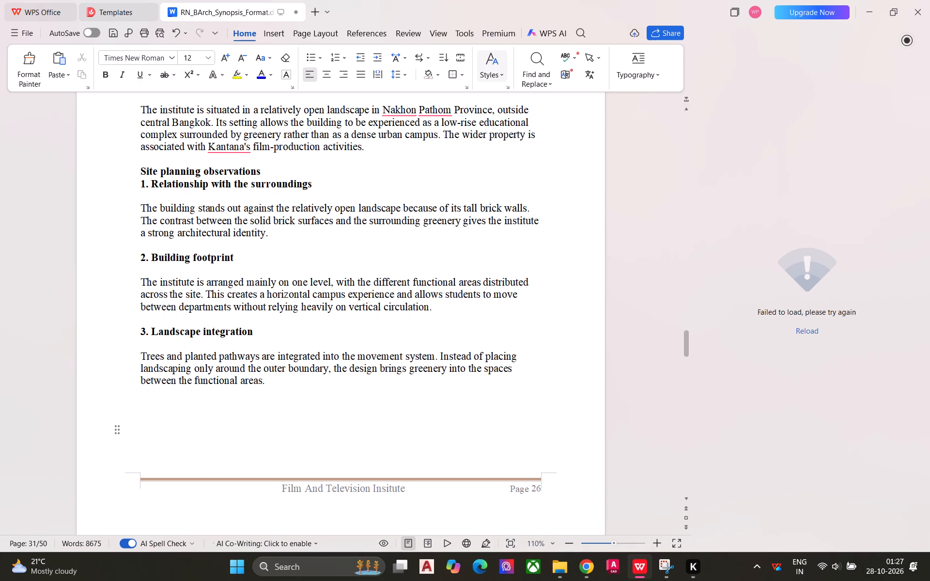
Review the layout of the Kantana case study pages, from the introduction image to the functional planning section.
scroll(179, 419, "down", 13)
scroll(209, 407, "up", 5)
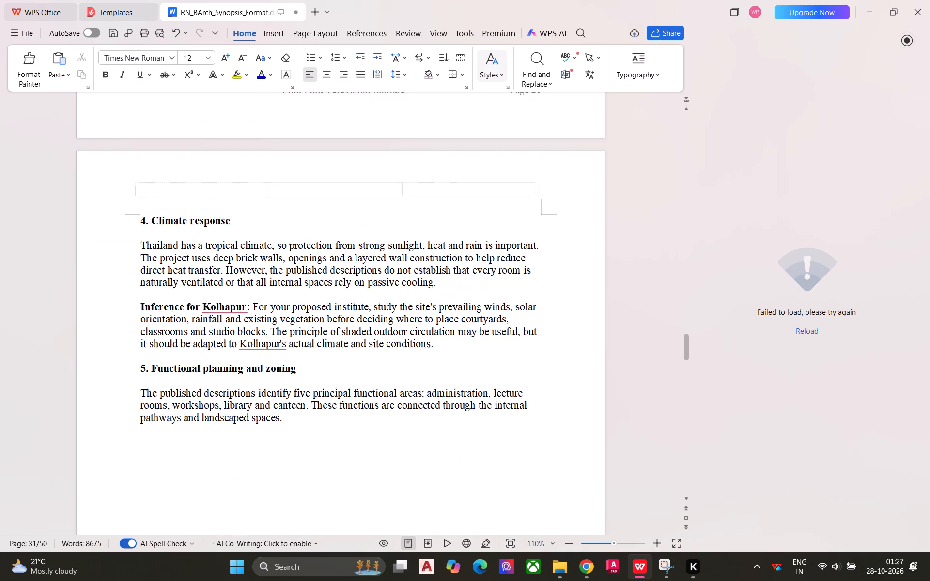
scroll(209, 407, "up", 20)
scroll(209, 407, "up", 12)
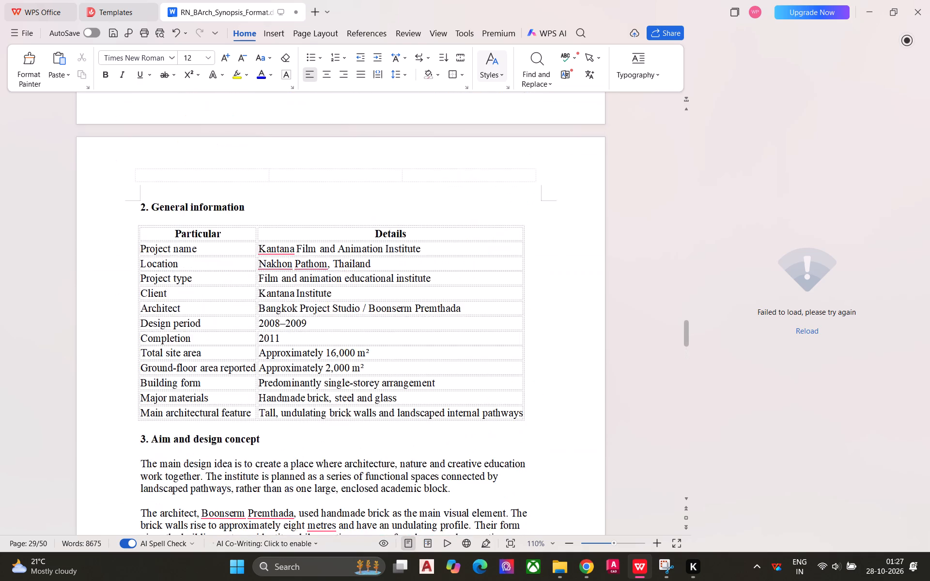
scroll(209, 407, "up", 20)
scroll(209, 407, "down", 9)
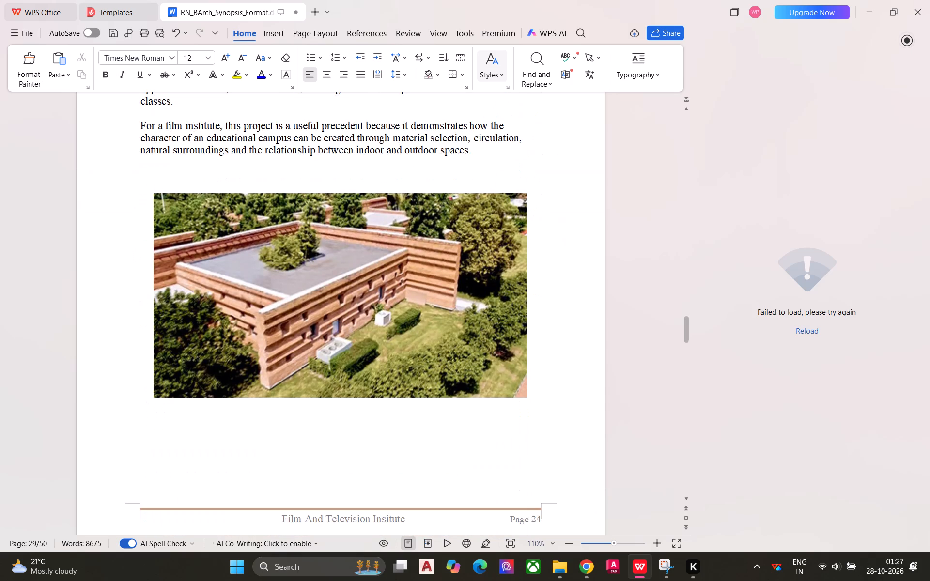
scroll(210, 422, "down", 20)
scroll(210, 422, "down", 5)
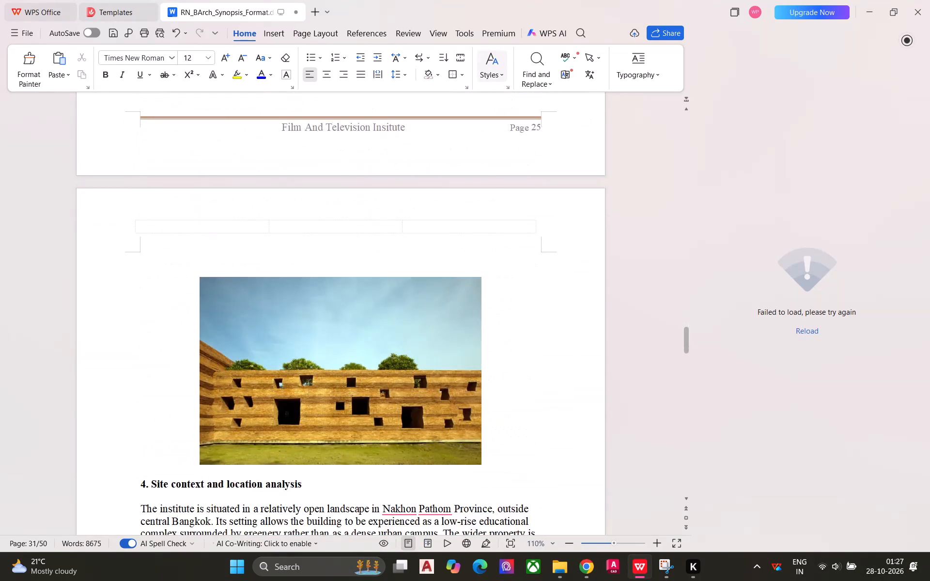
scroll(232, 447, "down", 20)
scroll(232, 447, "down", 8)
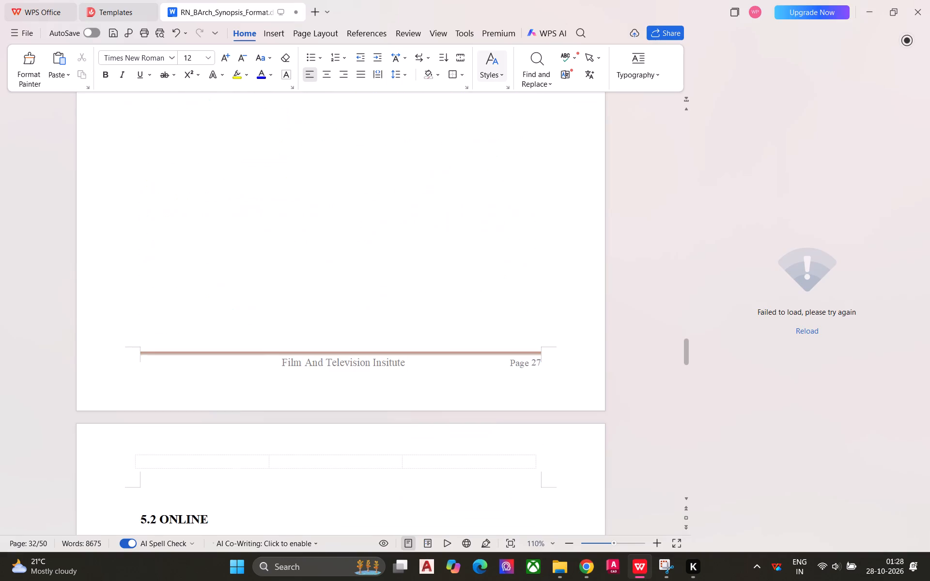
scroll(372, 364, "down", 3)
scroll(270, 380, "down", 6)
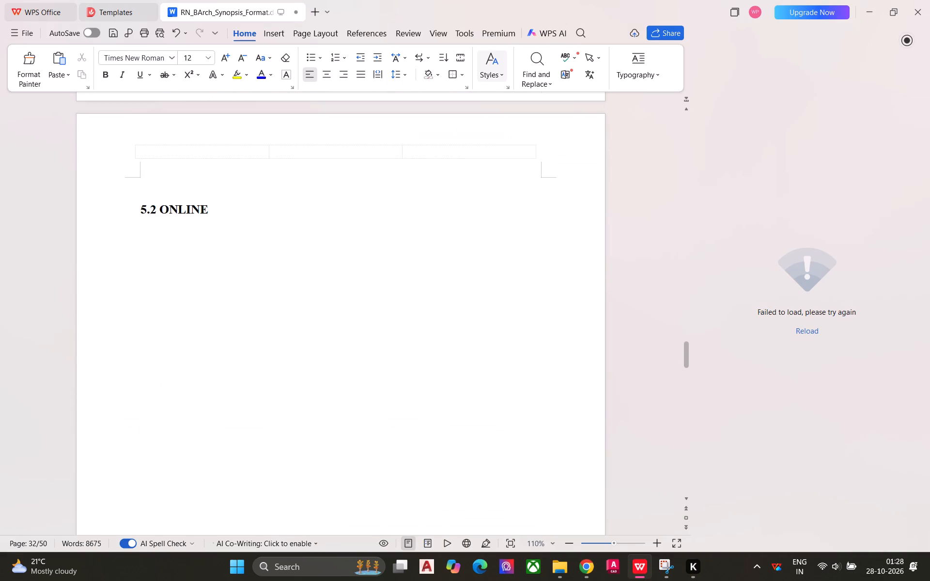
scroll(268, 377, "down", 3)
left_click(175, 303)
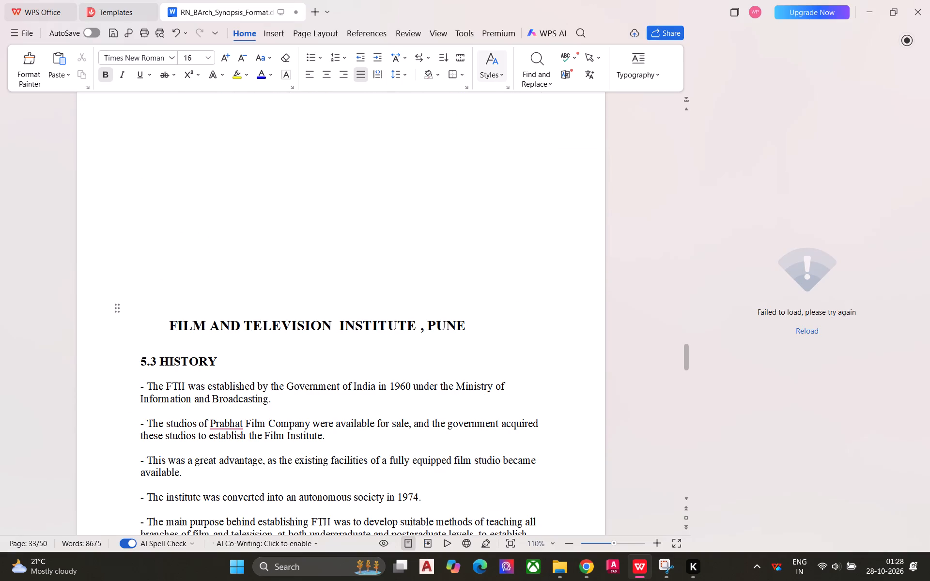
key("Return")
key("Return")
key("Return")
key("Return")
key("Return")
key("Return")
key("Return")
key("Return")
key("Return")
key("Return")
key("Return")
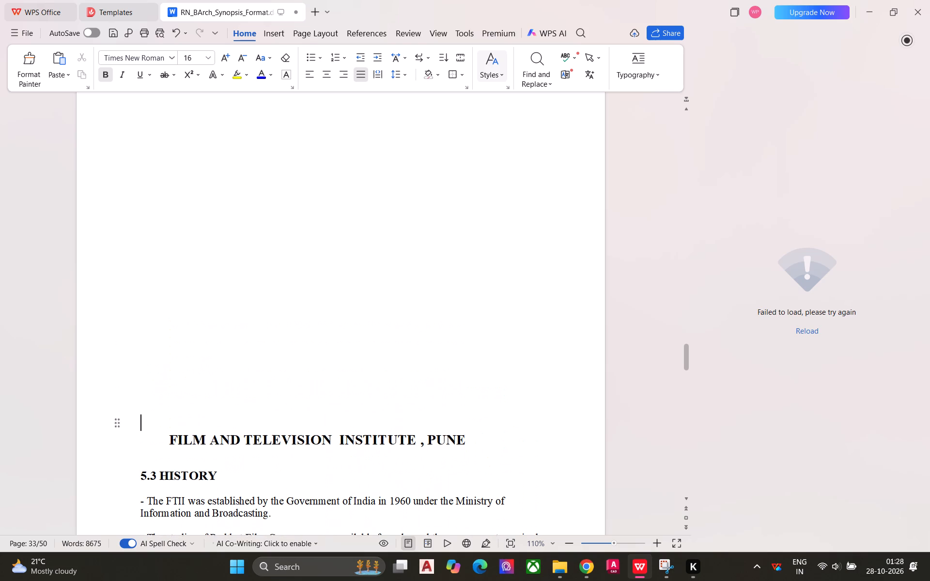
key("Return")
key("Return")
key("Return")
key("Return")
key("Return")
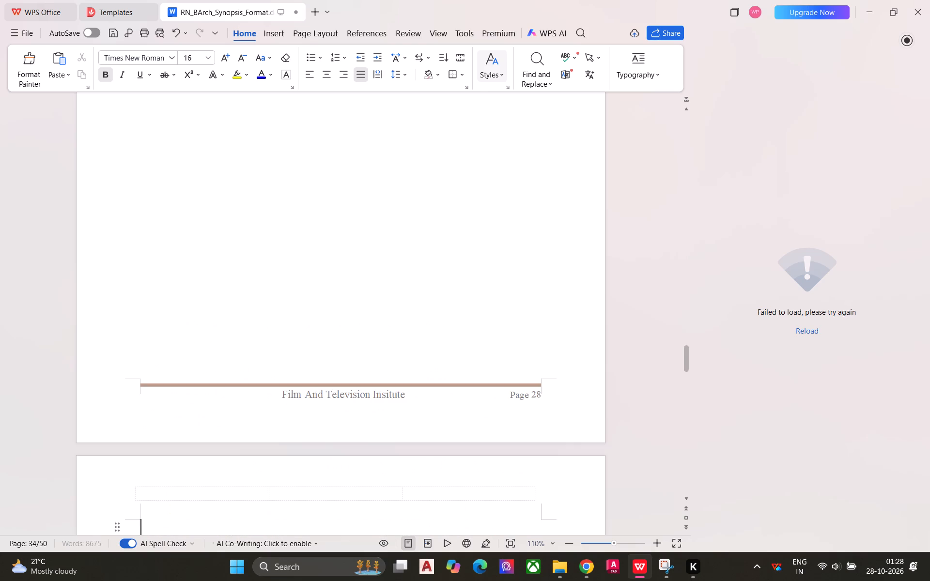
Replace the "5.2 ONLINE" heading and the blank line above it with the copied text on administration, lecture rooms, workshops and library.
scroll(174, 303, "up", 19)
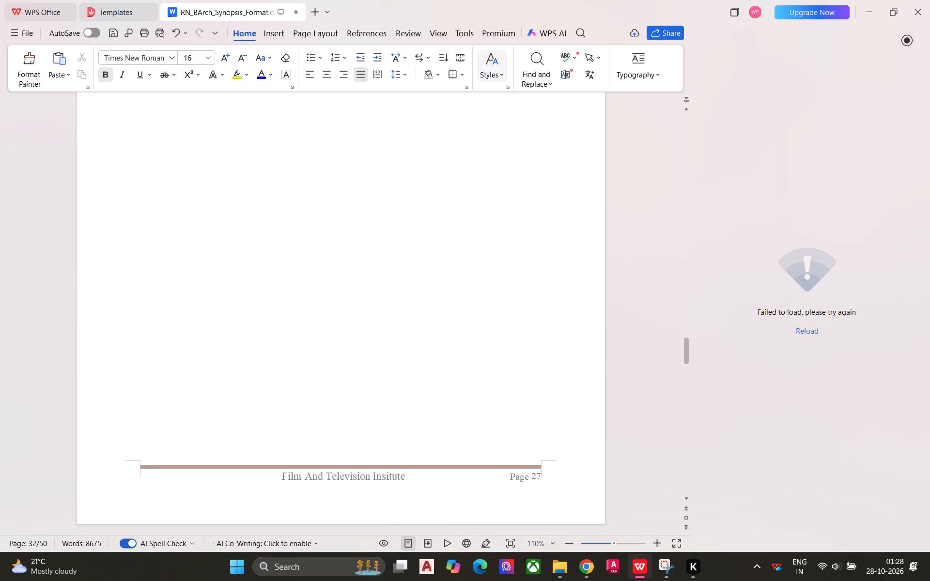
scroll(179, 296, "up", 6)
scroll(179, 299, "down", 14)
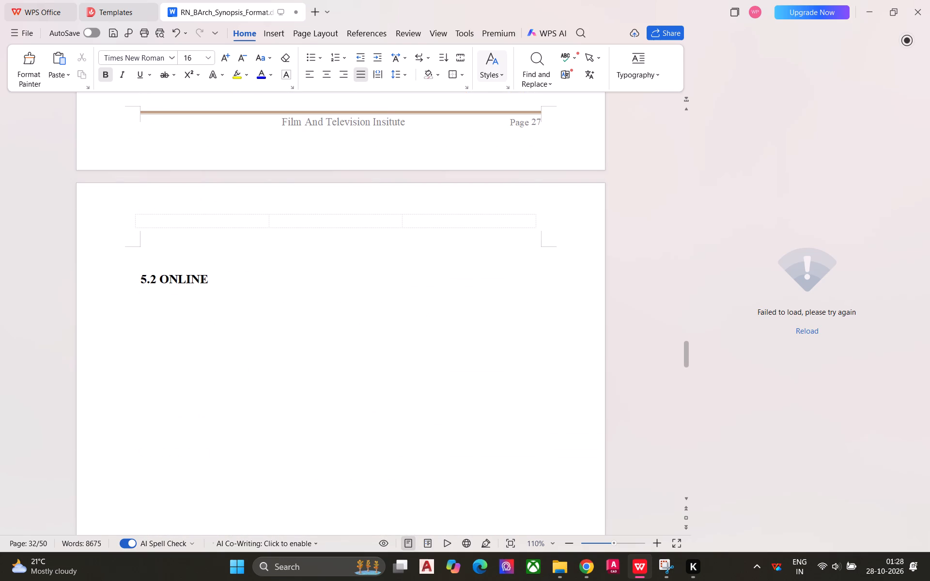
left_click(150, 246)
left_click_drag(219, 283, 93, 271)
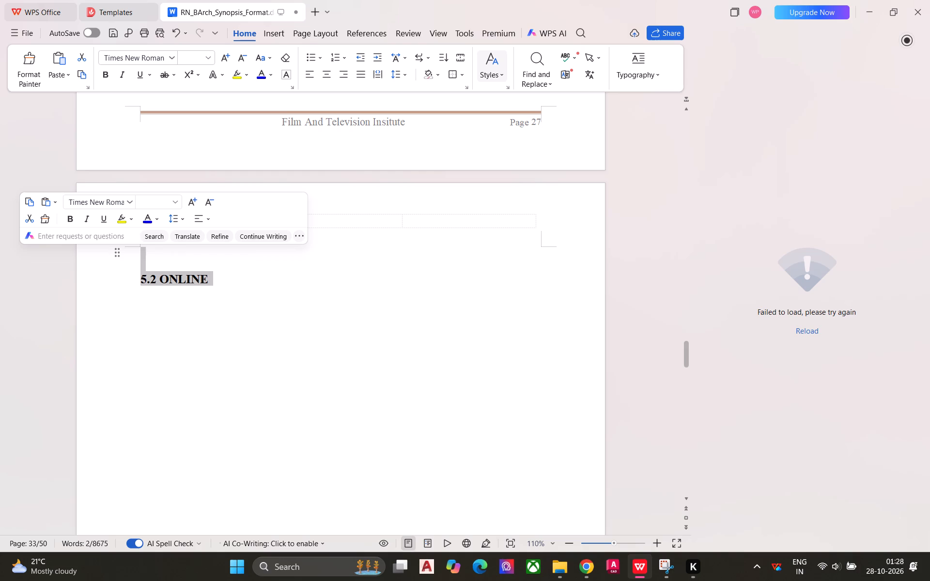
key("BackSpace")
key("ctrl+v")
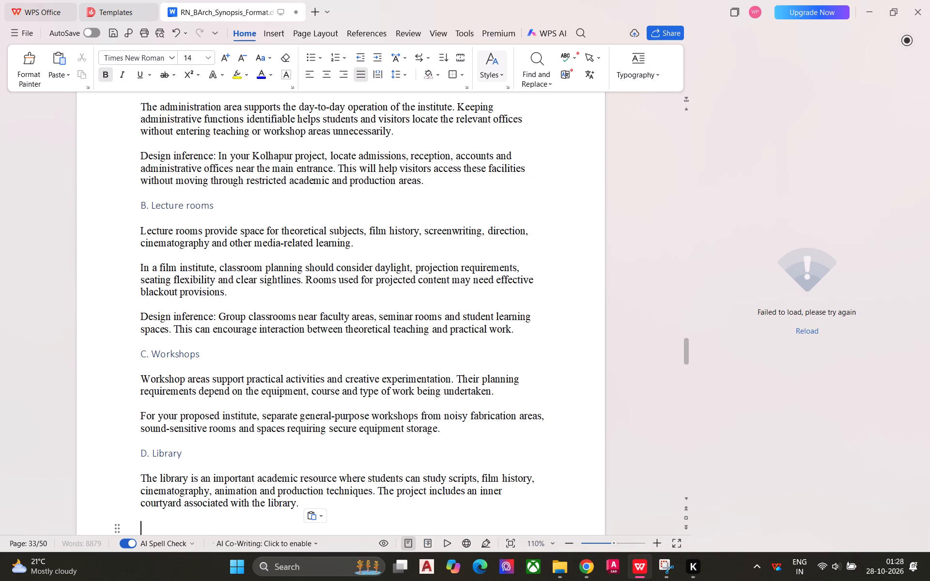
Insert 12 blank lines above the "FILM AND TELEVISION INSTITUTE, PUNE" heading to push it onto the page after page 29.
scroll(208, 239, "up", 3)
scroll(210, 239, "down", 8)
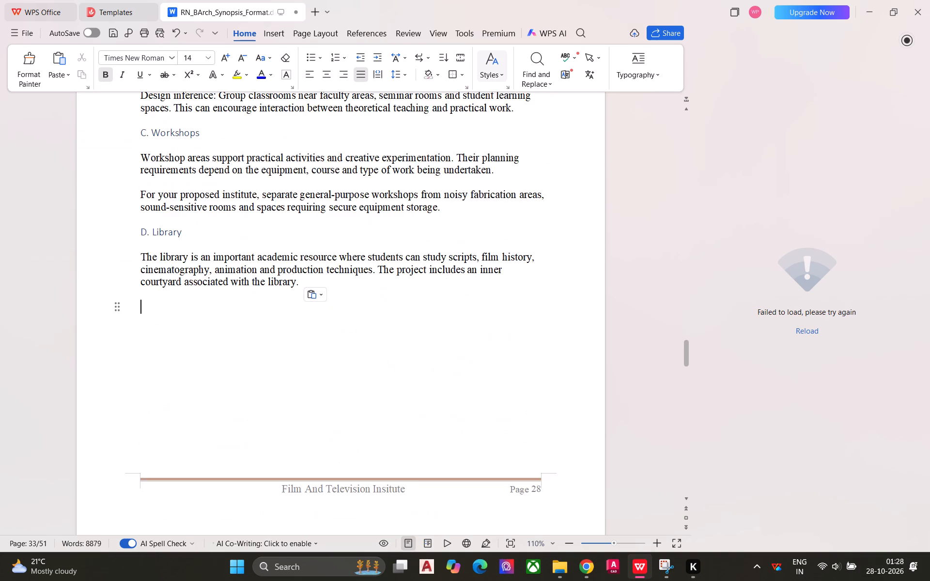
scroll(213, 242, "down", 20)
scroll(215, 245, "up", 4)
left_click(162, 331)
left_click(182, 297)
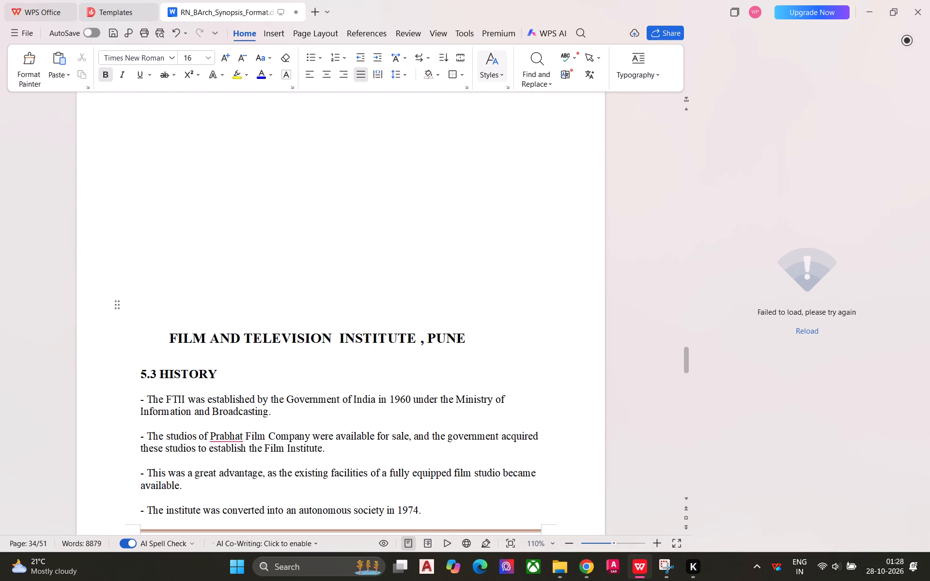
key("Return")
key("Return")
key("Return")
key("Return")
key("Return")
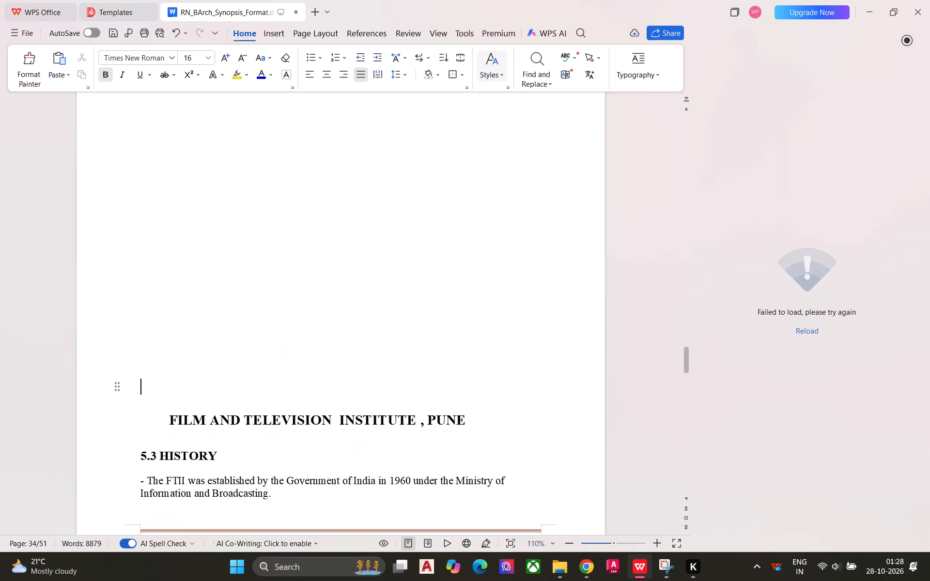
key("Return")
key("Return")
key("Return")
key("Return")
key("Return")
key("Return")
key("Return")
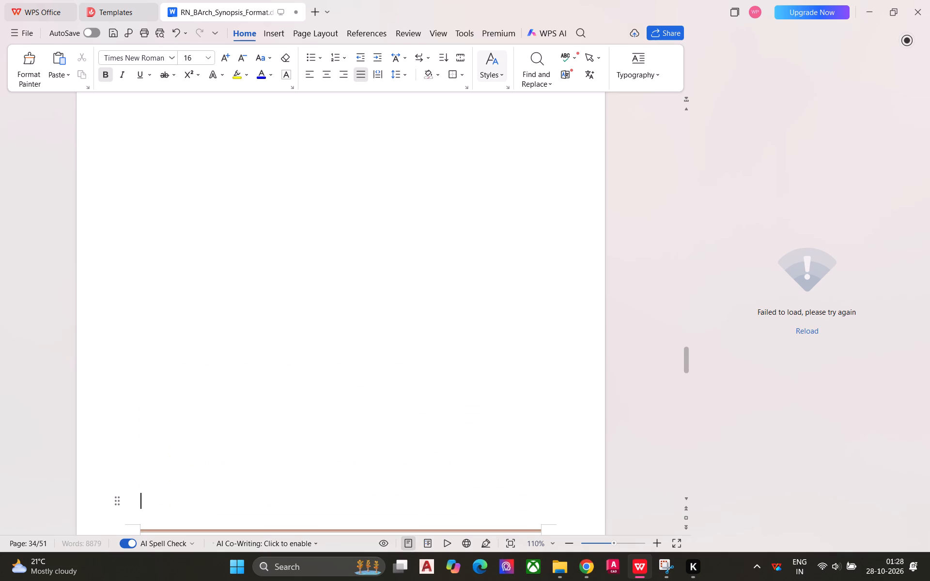
Delete the extra blank line above the "FILM AND TELEVISION INSTITUTE, PUNE" heading at the top of its page.
scroll(182, 296, "up", 4)
scroll(191, 293, "down", 10)
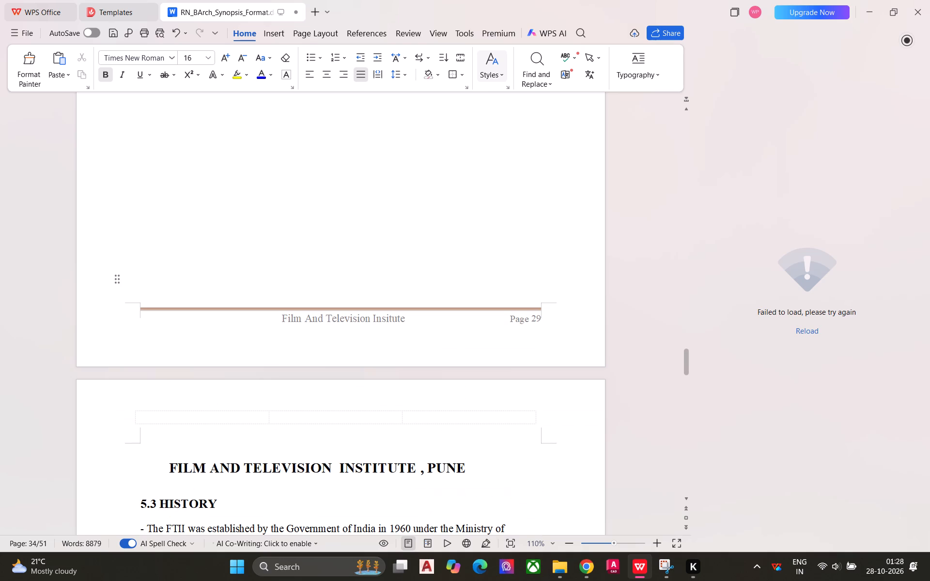
left_click(187, 441)
key("BackSpace")
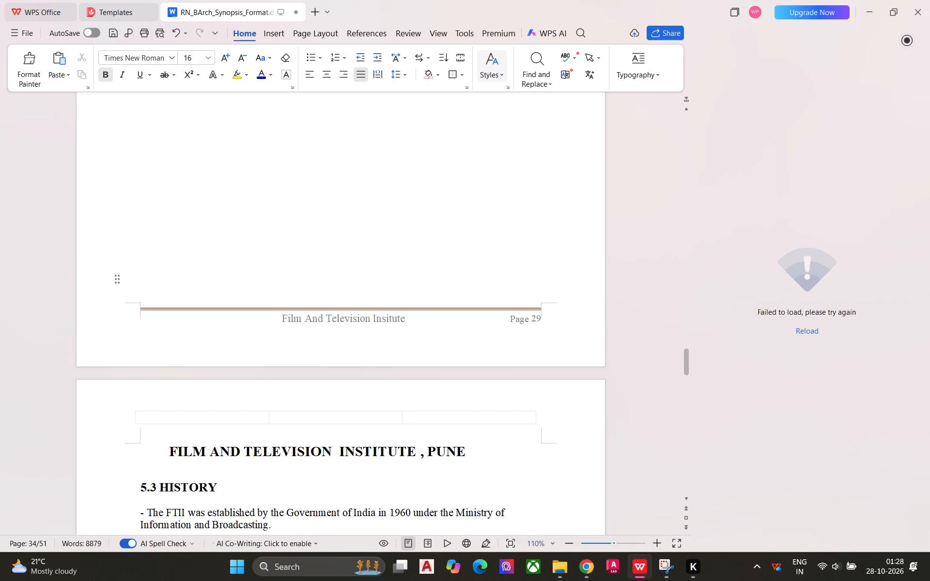
Copy the formatting of "5. Functional planning and zoning" onto the "A. Administration area" and "B. Lecture rooms" headings.
scroll(267, 292, "up", 20)
scroll(267, 292, "up", 6)
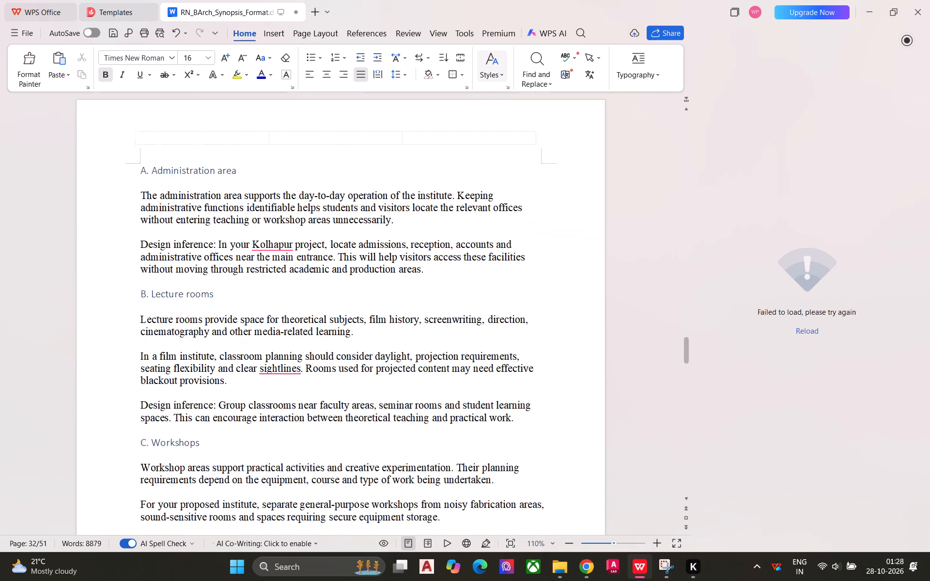
scroll(255, 292, "up", 9)
scroll(254, 293, "down", 3)
scroll(255, 332, "down", 2)
scroll(252, 332, "up", 3)
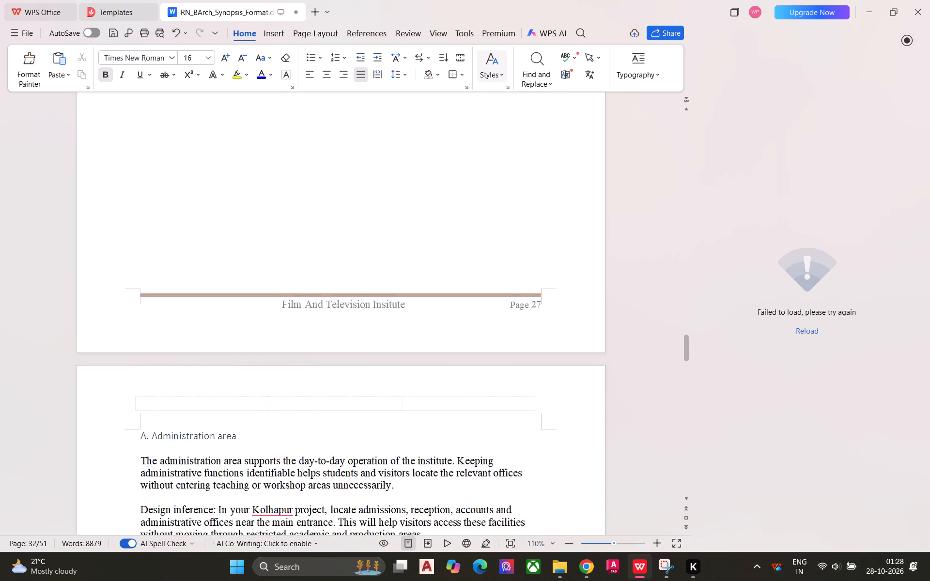
scroll(250, 331, "up", 14)
left_click_drag(312, 402, 126, 393)
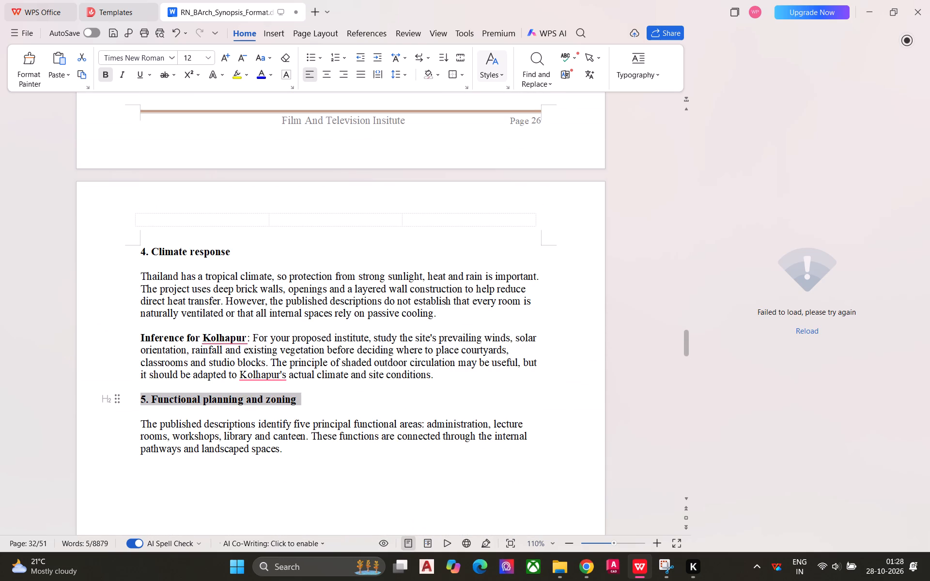
left_click_drag(126, 393, 124, 394)
left_click(46, 363)
scroll(241, 398, "down", 8)
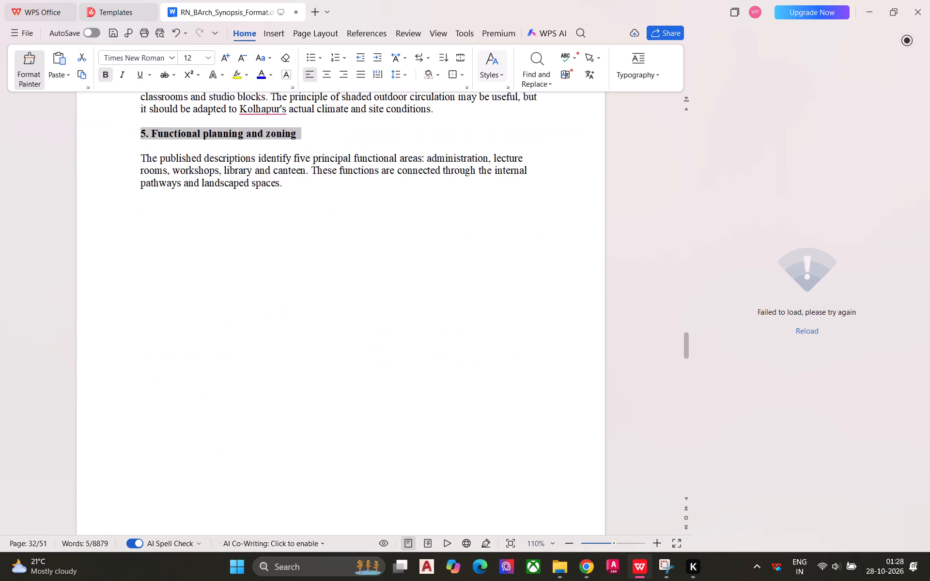
scroll(252, 395, "down", 9)
left_click_drag(246, 347, 104, 344)
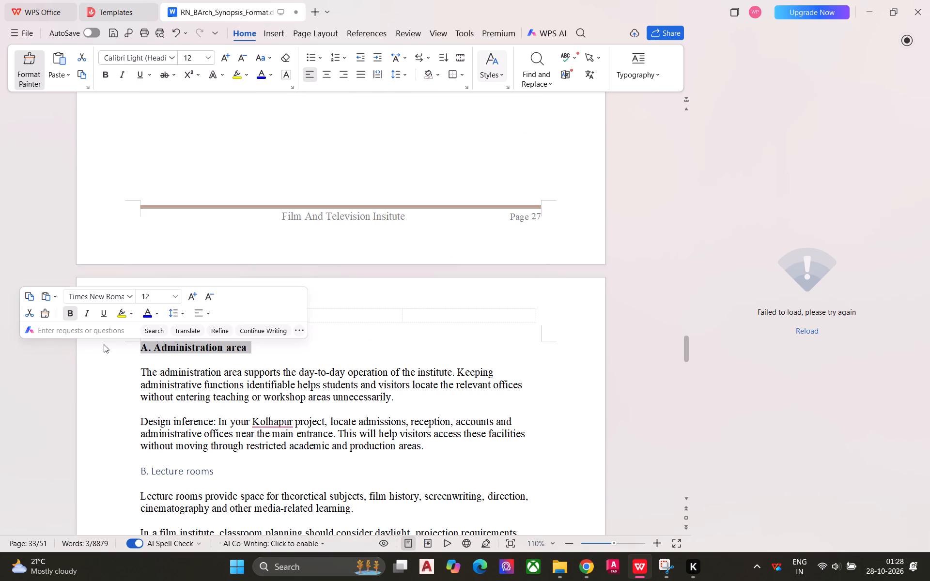
left_click(49, 315)
scroll(203, 365, "down", 3)
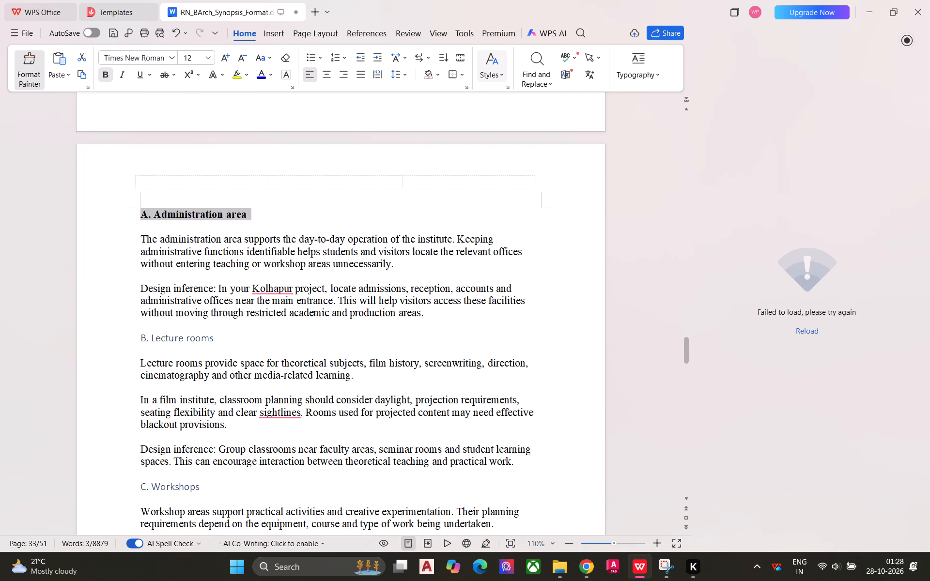
left_click_drag(222, 338, 96, 337)
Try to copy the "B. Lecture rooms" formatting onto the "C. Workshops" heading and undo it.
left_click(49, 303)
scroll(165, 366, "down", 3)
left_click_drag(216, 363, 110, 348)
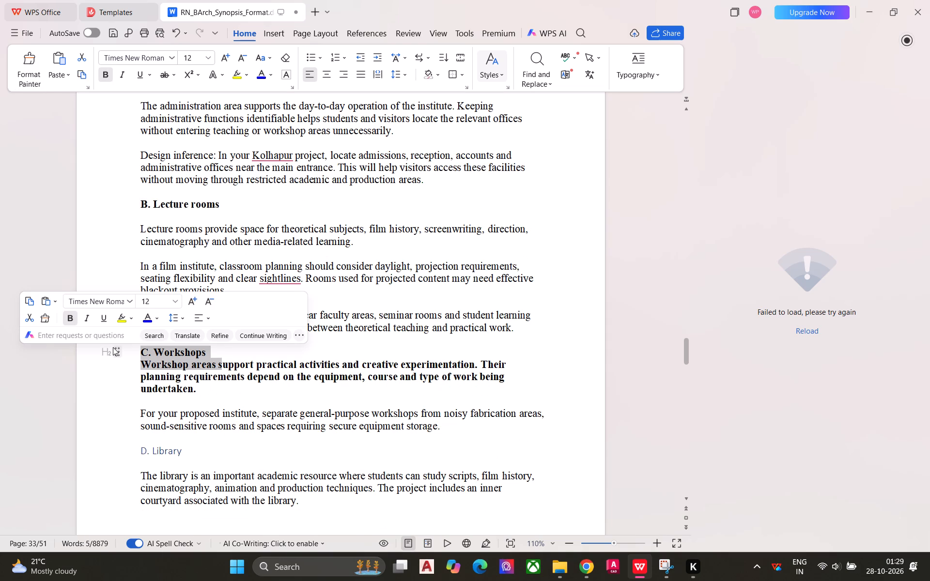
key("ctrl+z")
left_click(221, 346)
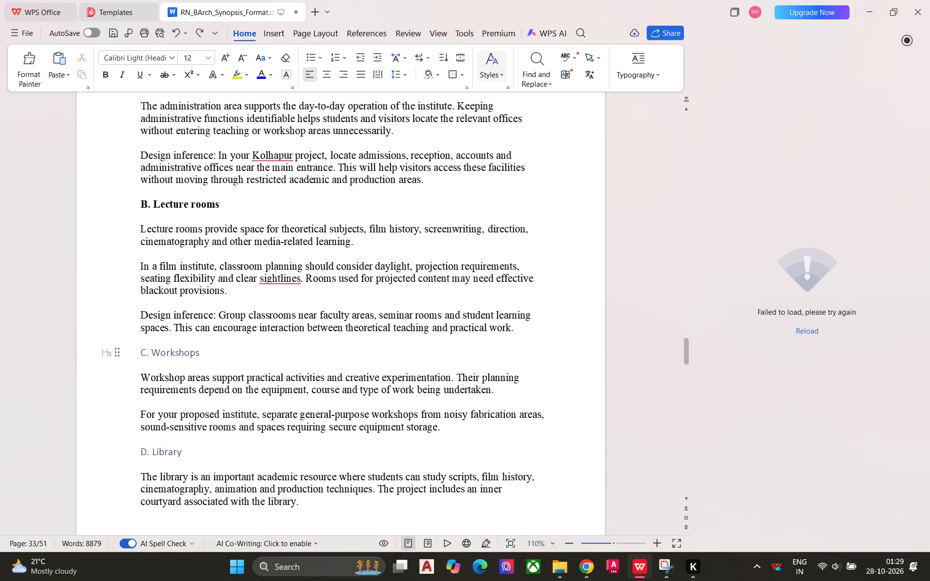
Copy the bold "B. Lecture rooms" formatting onto the "C. Workshops" and "D. Library" headings.
left_click_drag(238, 202, 120, 206)
left_click(46, 168)
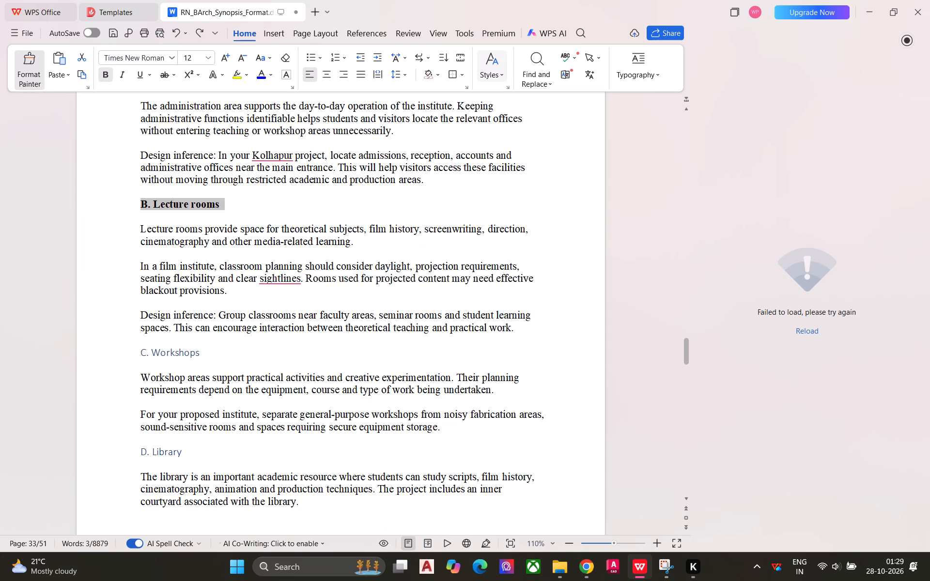
left_click_drag(214, 356, 121, 351)
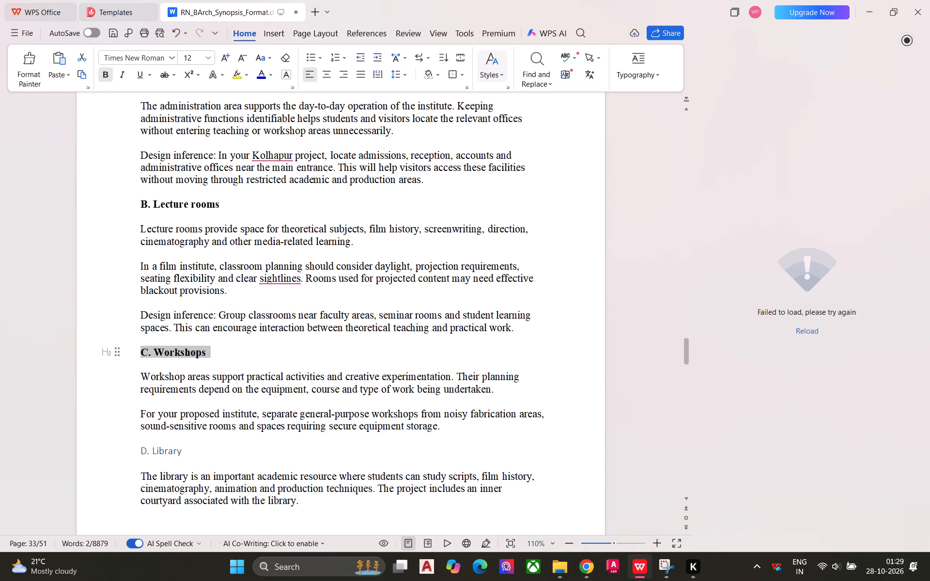
left_click(215, 360)
left_click_drag(206, 346, 145, 353)
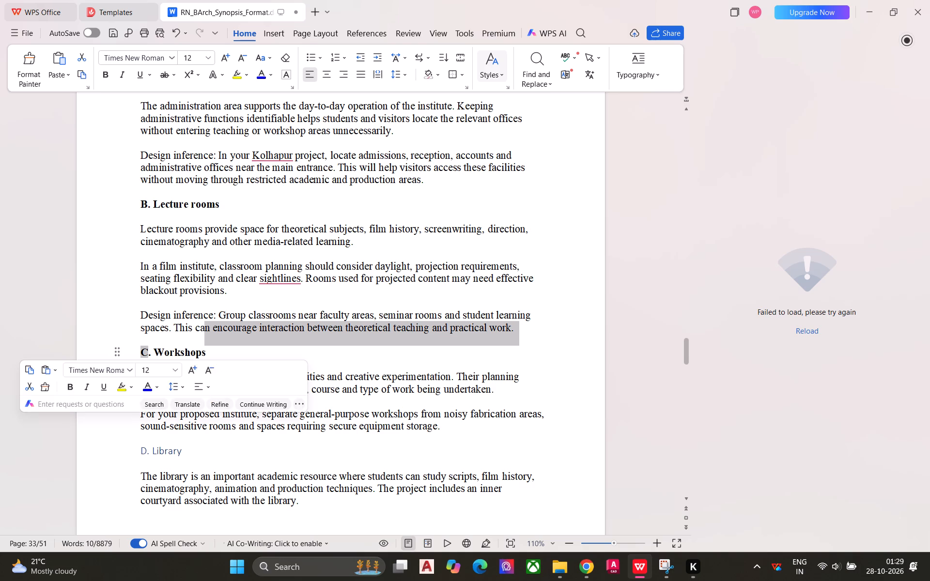
left_click(202, 355)
left_click_drag(209, 354, 140, 352)
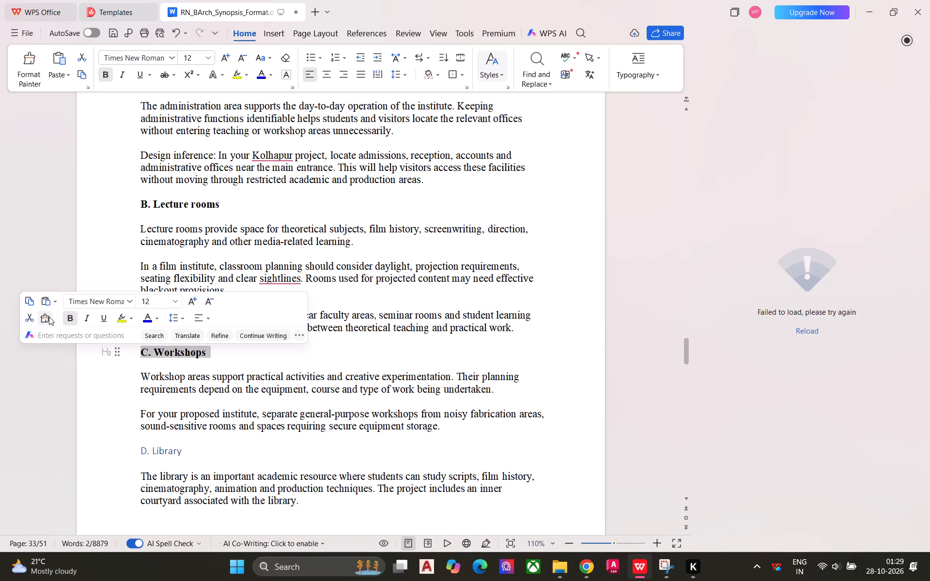
left_click(49, 317)
left_click_drag(195, 449, 103, 449)
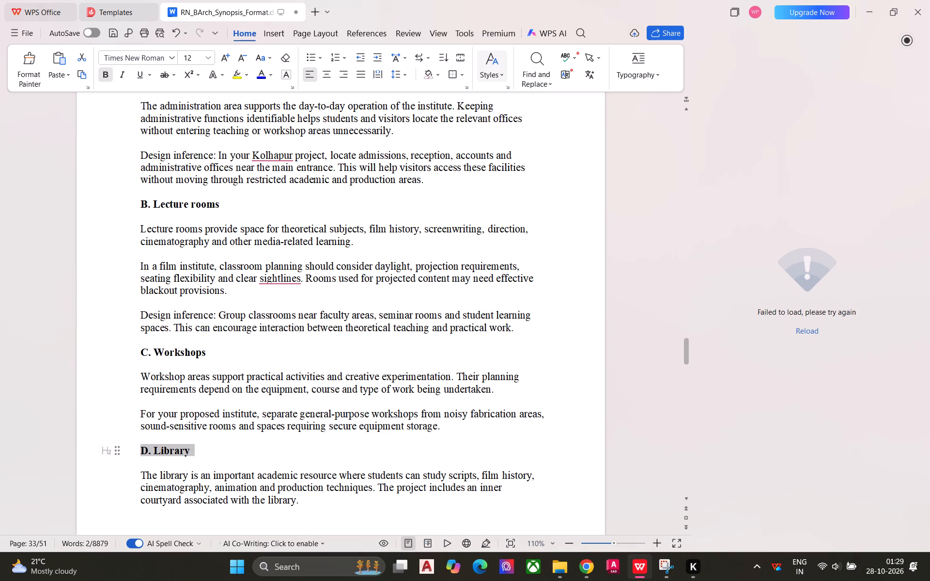
left_click(658, 325)
Save the synopsis document with the reformatted headings.
scroll(635, 350, "down", 3)
key("ctrl+s")
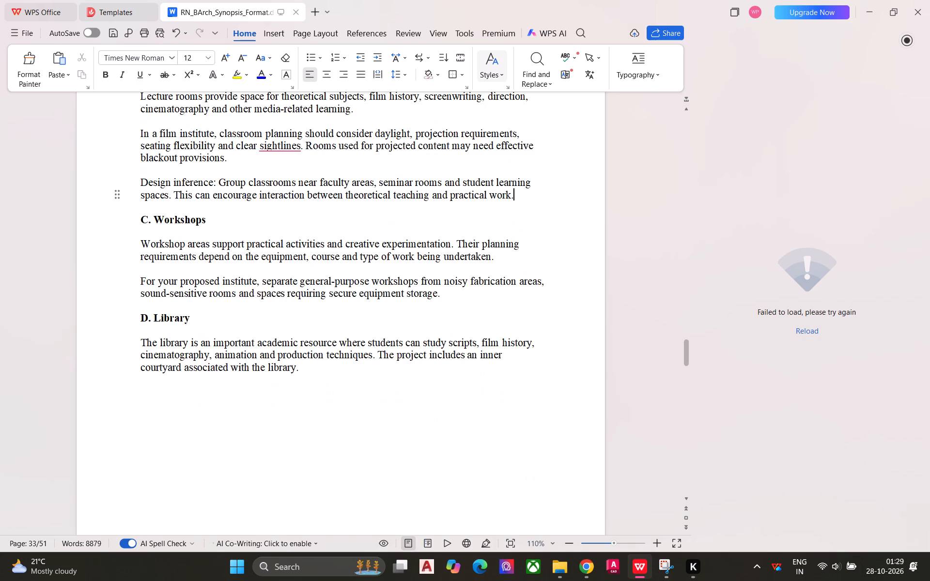
key("ctrl+s")
key("Escape")
key("ctrl+s")
scroll(623, 358, "down", 3)
scroll(623, 358, "up", 7)
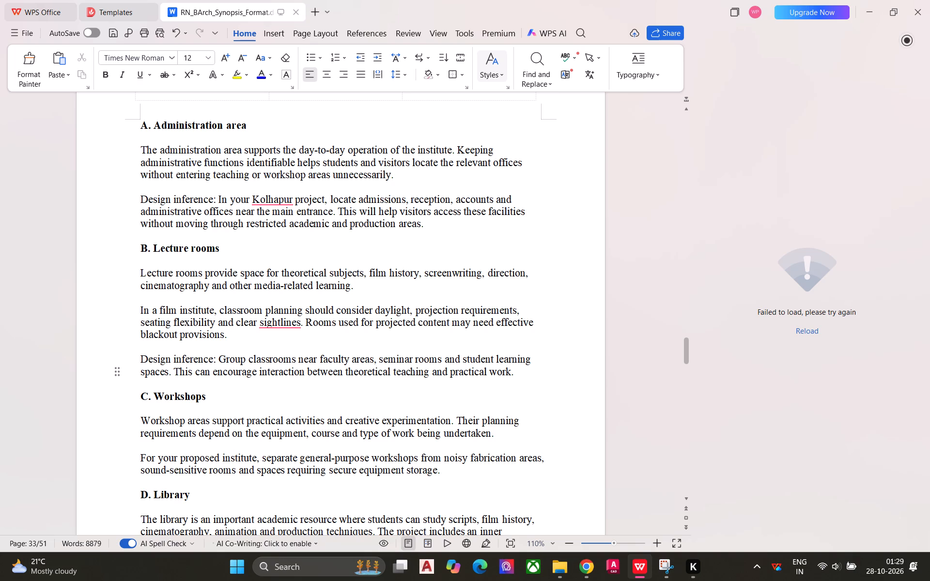
key("ctrl+s")
Review the Kantana case study pages from the site planning observations to the library section for layout and empty space.
scroll(630, 324, "down", 3)
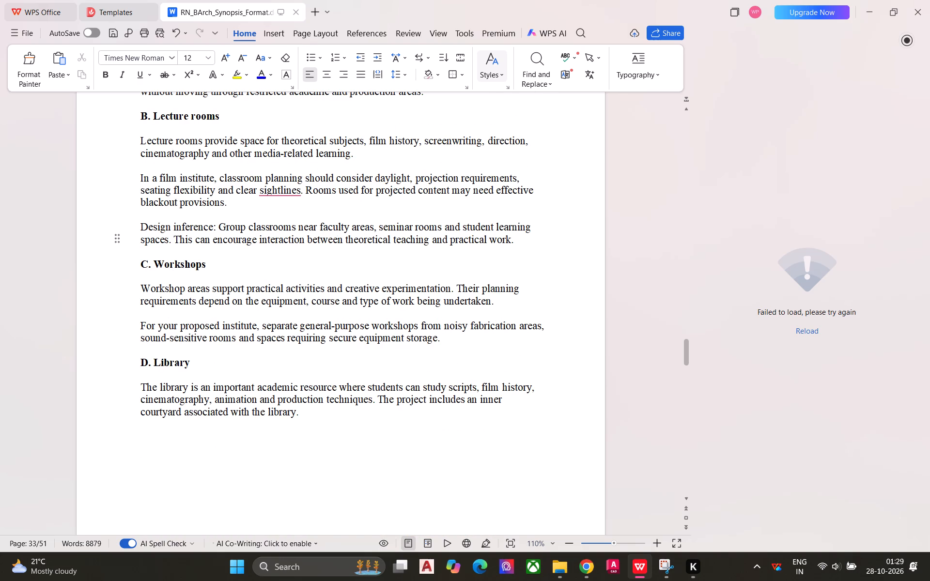
scroll(631, 336, "up", 6)
scroll(631, 333, "down", 4)
scroll(630, 334, "up", 18)
scroll(630, 332, "up", 3)
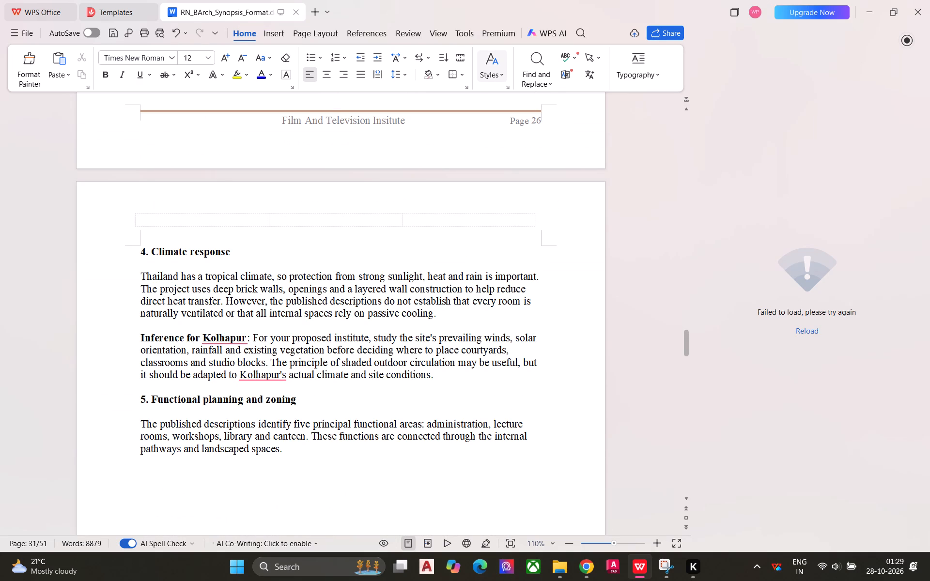
left_click(552, 573)
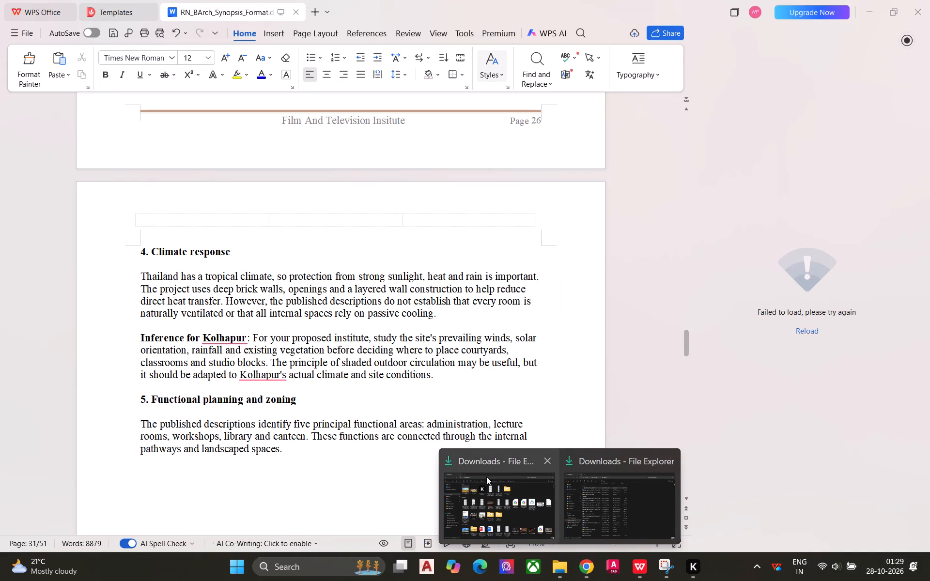
scroll(298, 275, "up", 6)
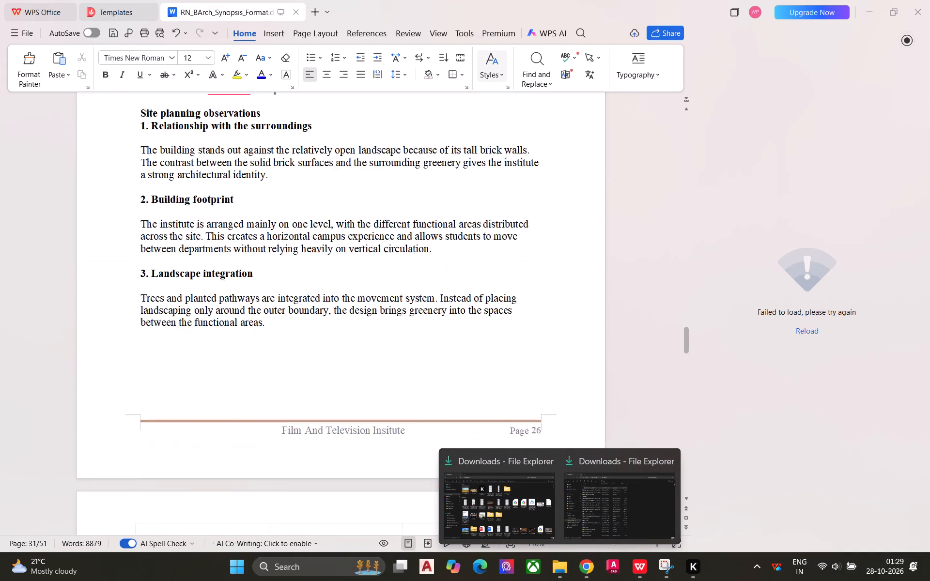
scroll(298, 275, "up", 9)
scroll(298, 274, "down", 9)
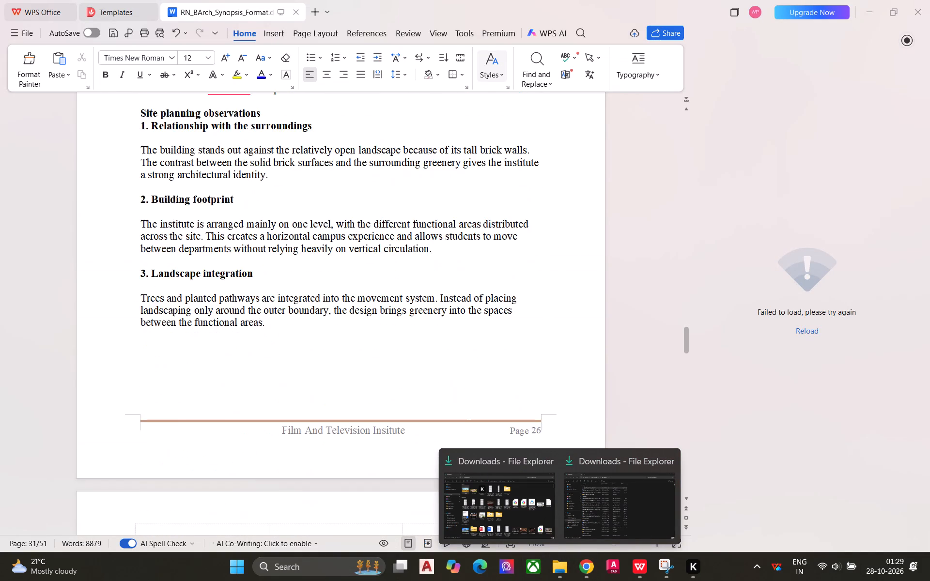
scroll(300, 277, "down", 20)
scroll(300, 277, "down", 2)
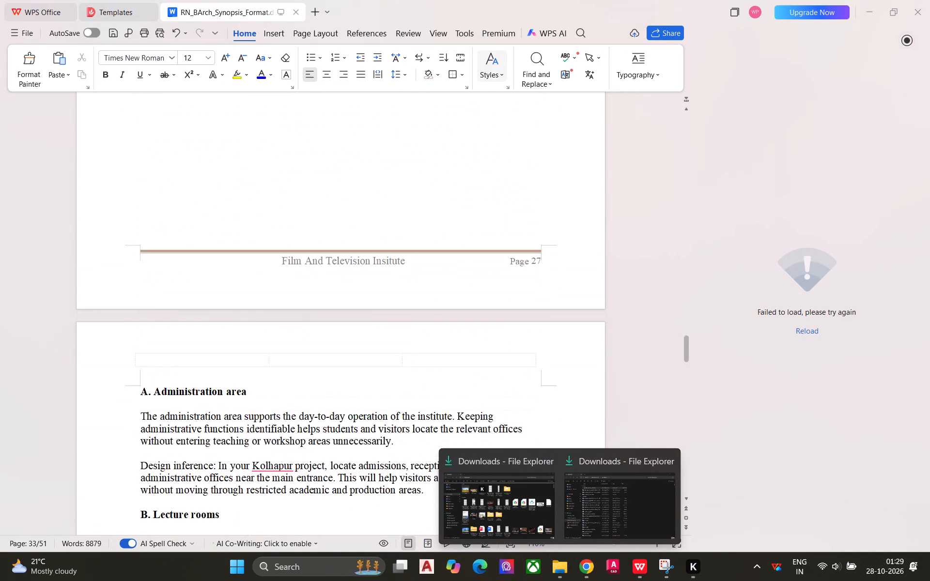
scroll(303, 284, "down", 7)
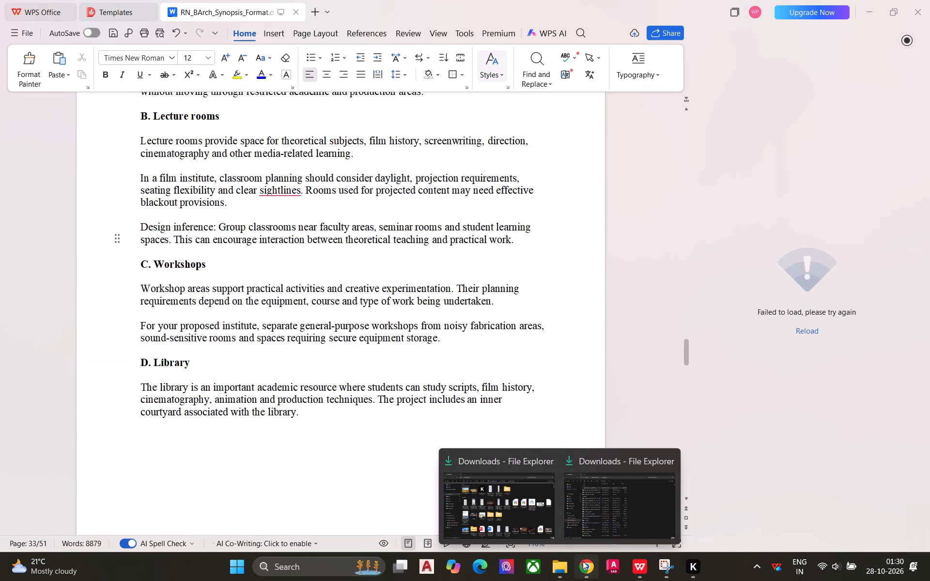
In Chrome, browse the Kantana Film and Animation Institute image results and open the Instagram photo of the tree-lined brick walkway.
left_click(582, 561)
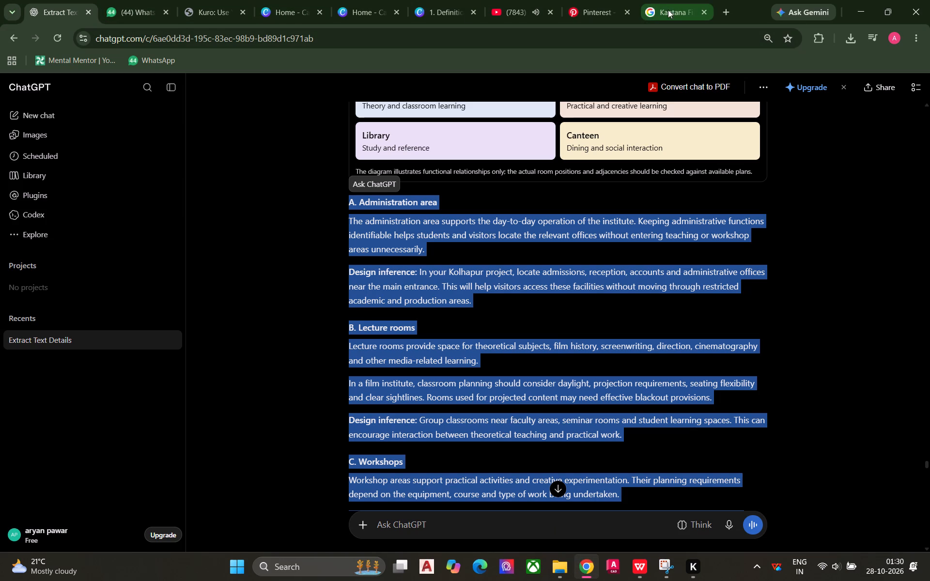
left_click(668, 10)
scroll(428, 346, "down", 9)
scroll(426, 343, "up", 1)
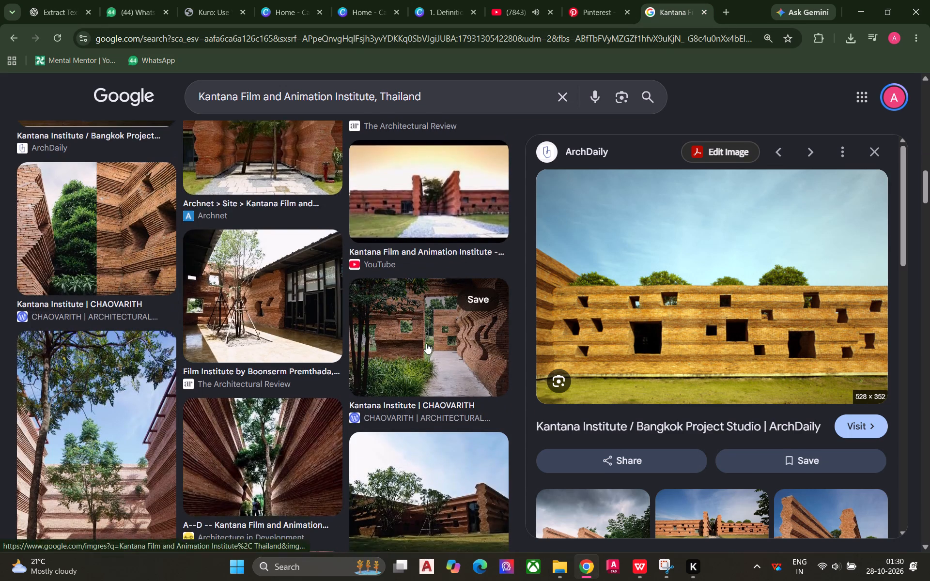
scroll(423, 348, "down", 8)
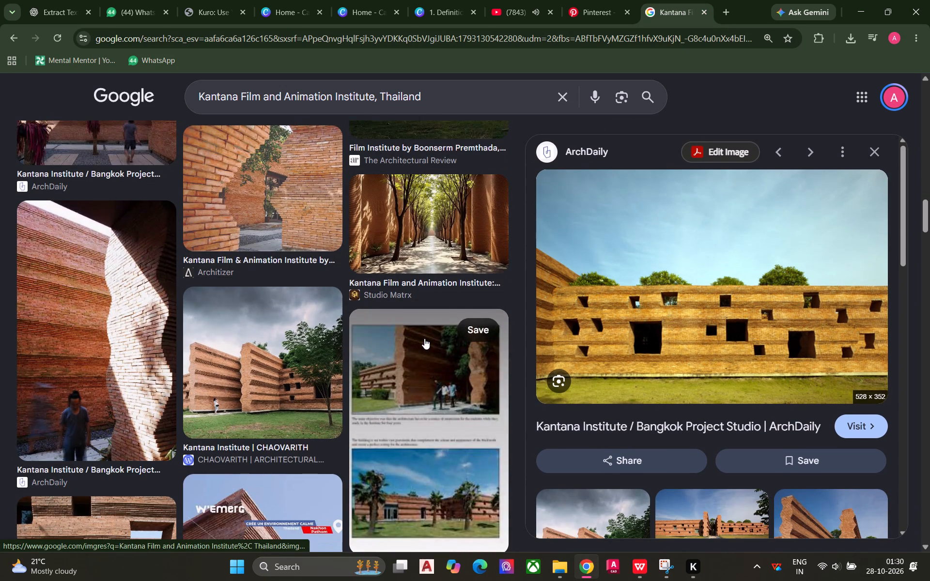
scroll(427, 336, "down", 5)
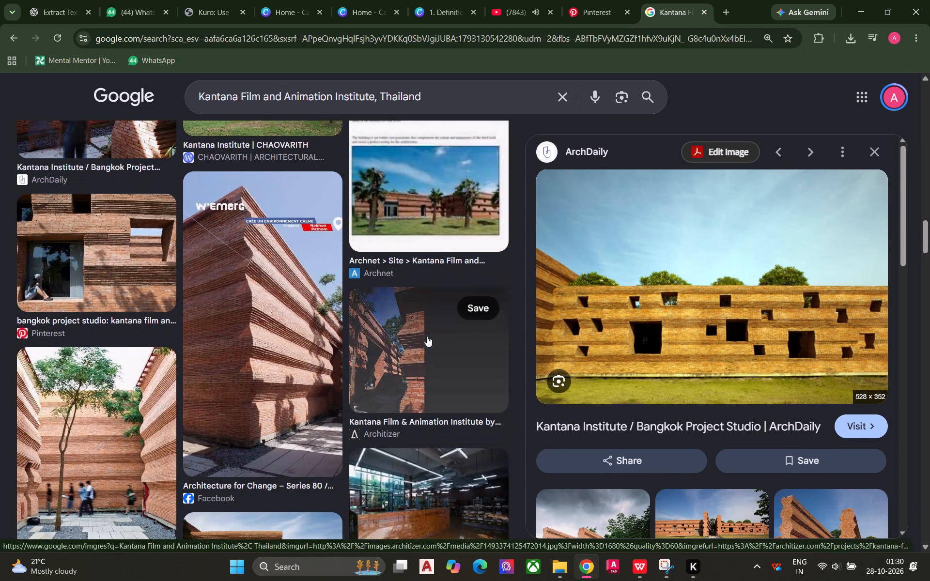
scroll(427, 336, "down", 7)
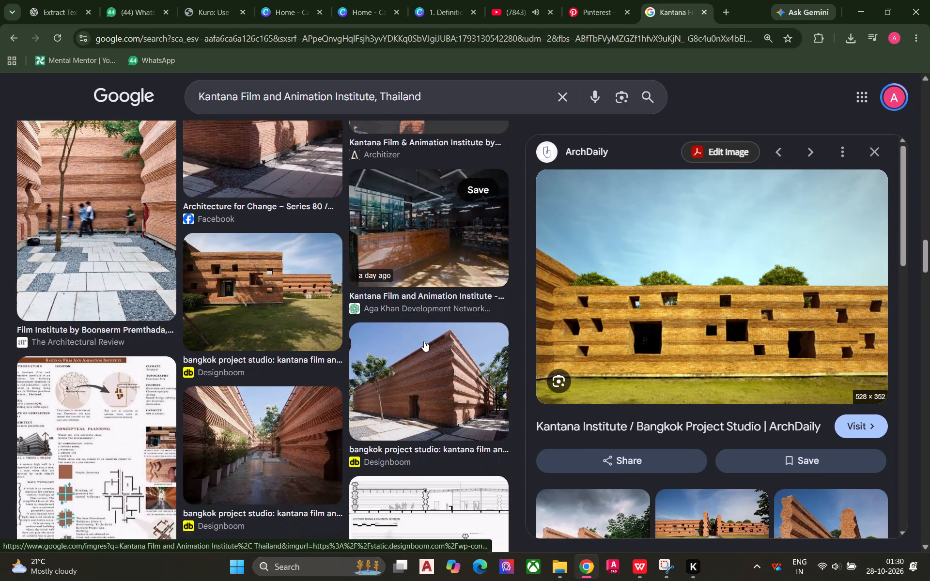
scroll(424, 340, "down", 3)
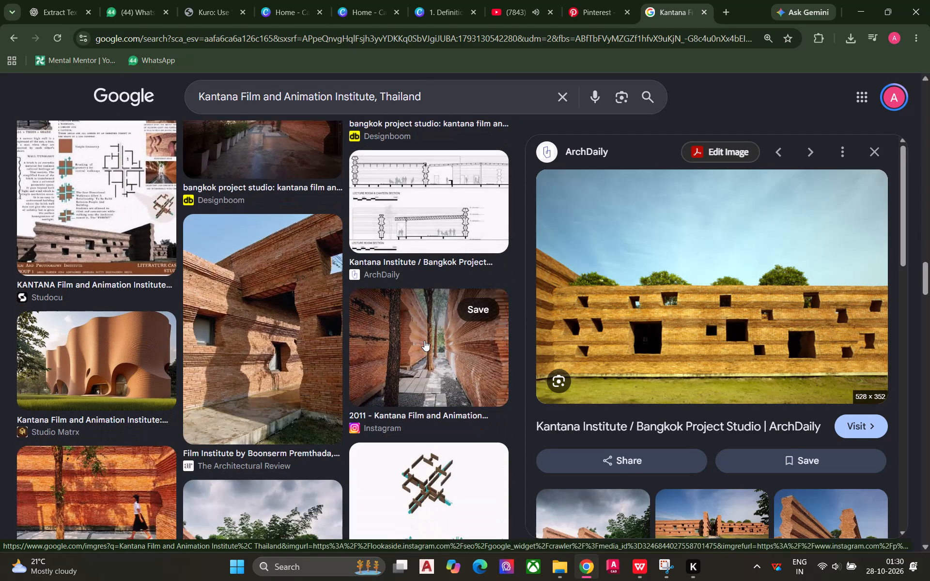
left_click(410, 337)
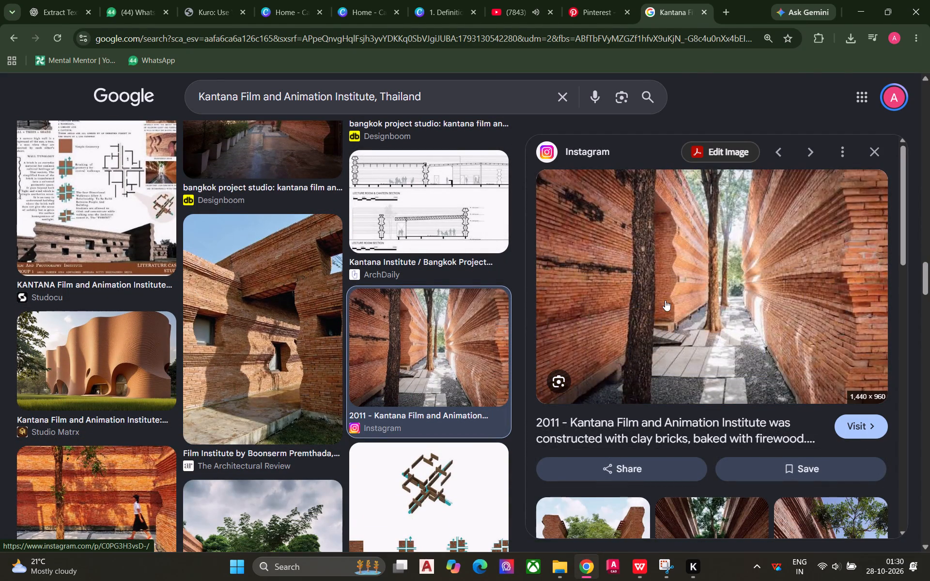
Save the brick walkway image to the Downloads folder as dsdas.
right_click(666, 300)
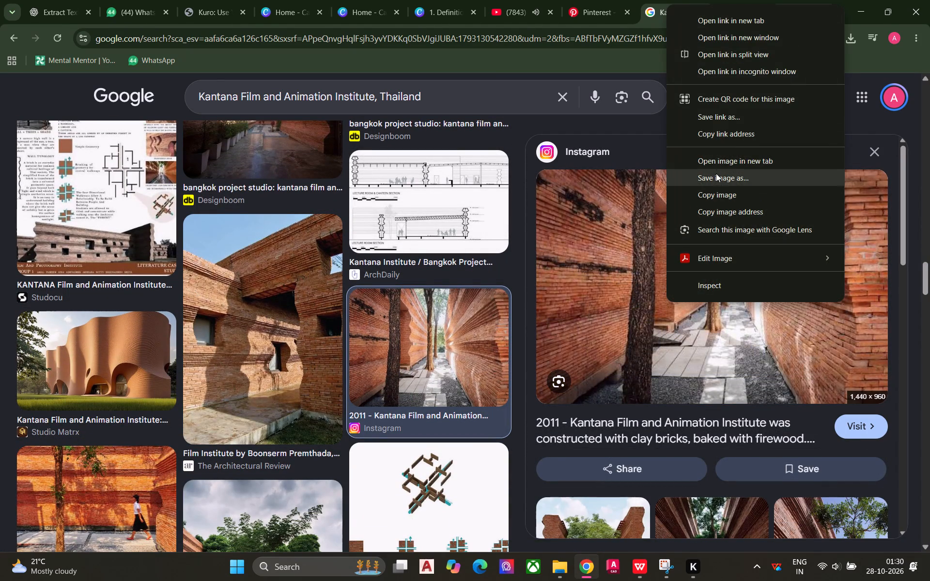
left_click(714, 180)
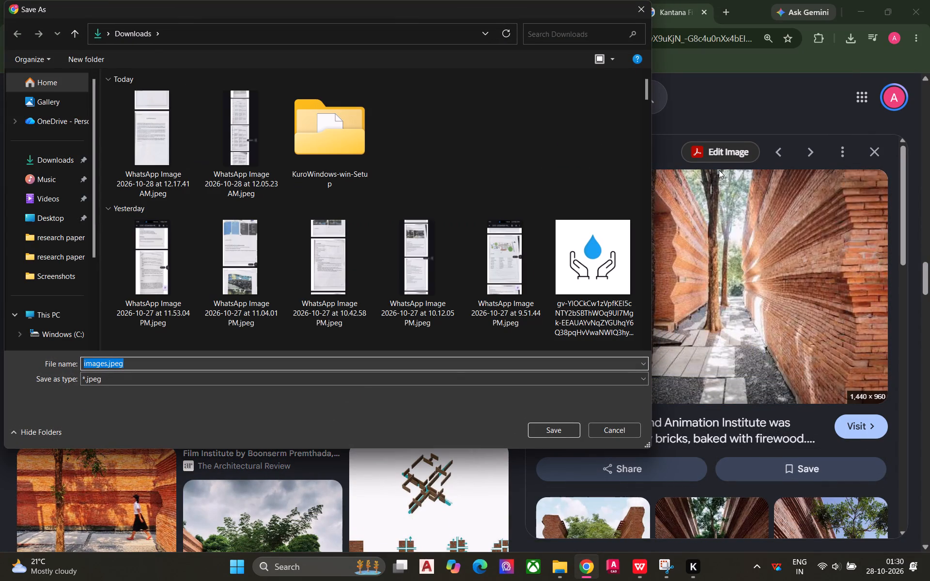
type("dsd")
key("a")
key("s")
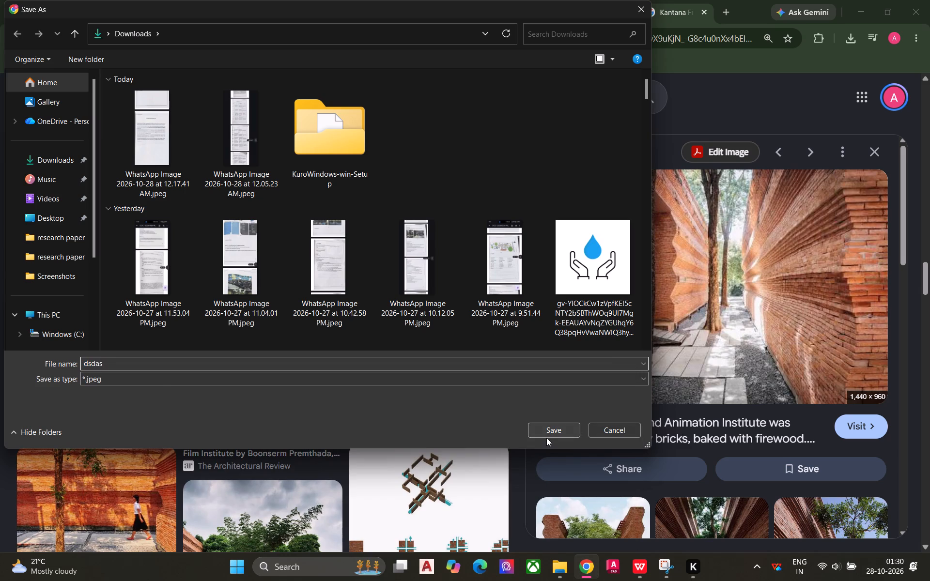
left_click(553, 430)
In File Explorer, refresh the Downloads folder and copy the dsdas.jpeg file.
left_click(516, 503)
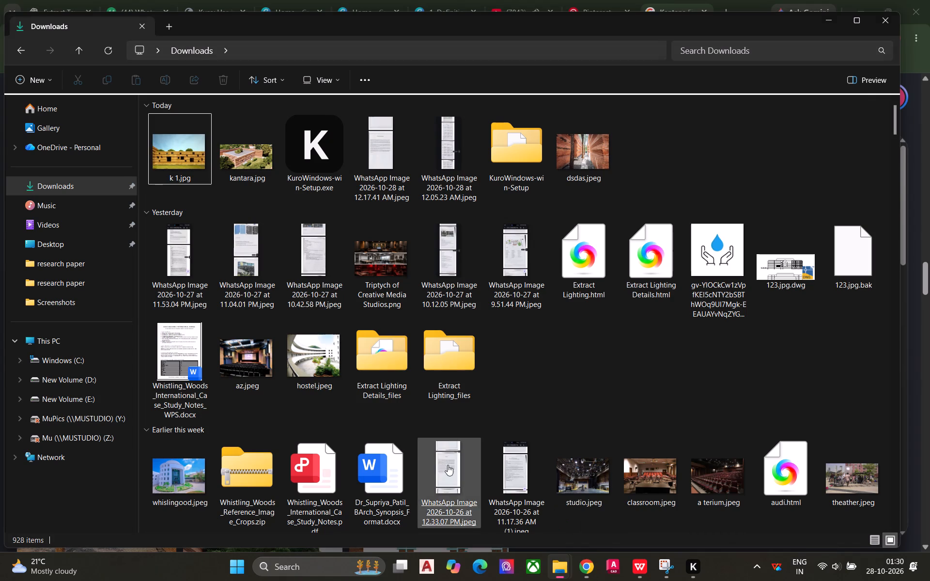
left_click(108, 49)
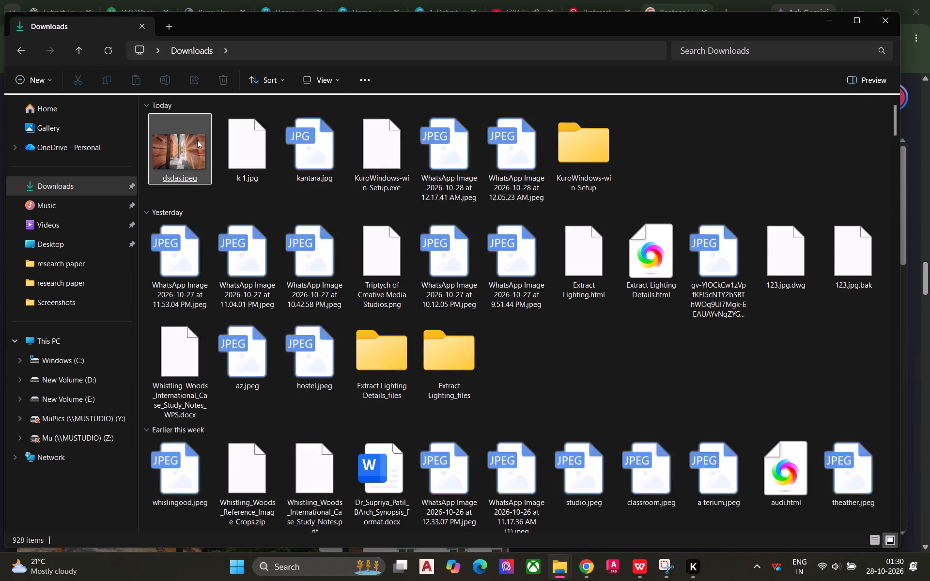
left_click(107, 78)
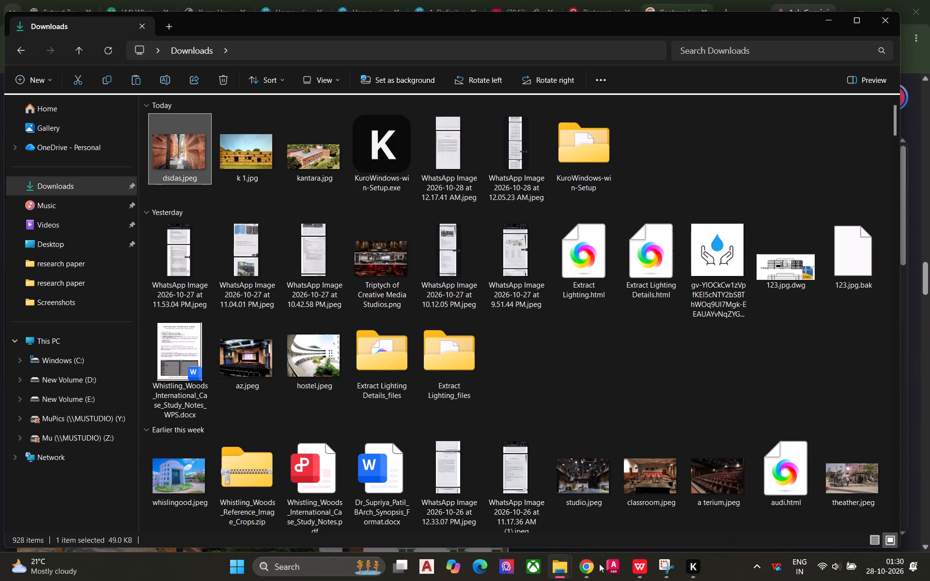
In WPS Office, insert the picture dsdas.jpeg from Downloads at the end of the Lecture rooms design inference paragraph.
left_click(634, 573)
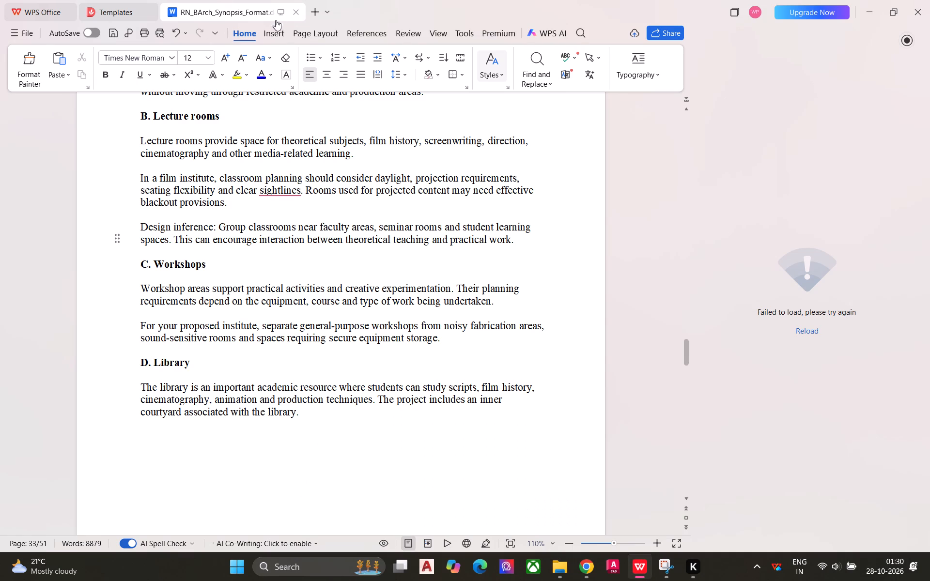
left_click(281, 29)
left_click(228, 78)
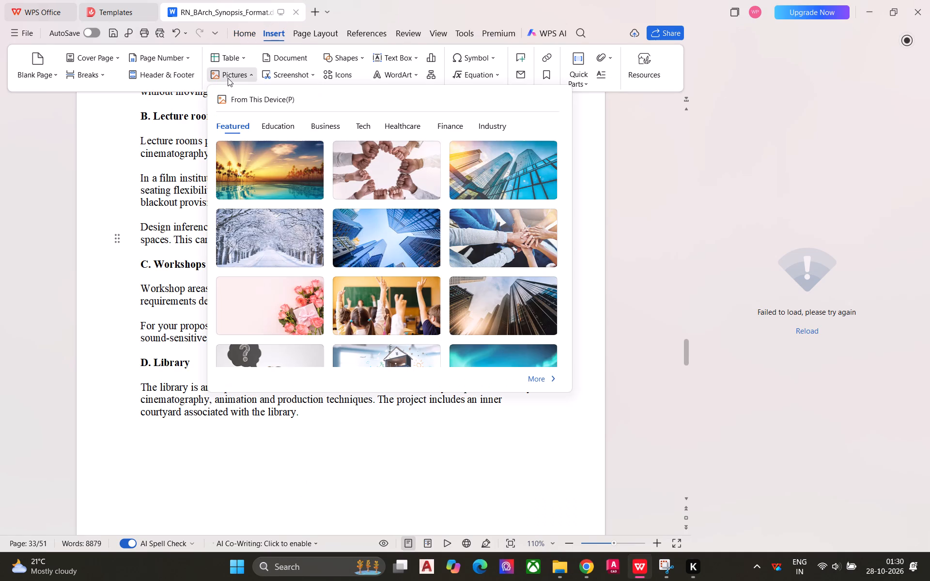
left_click(301, 96)
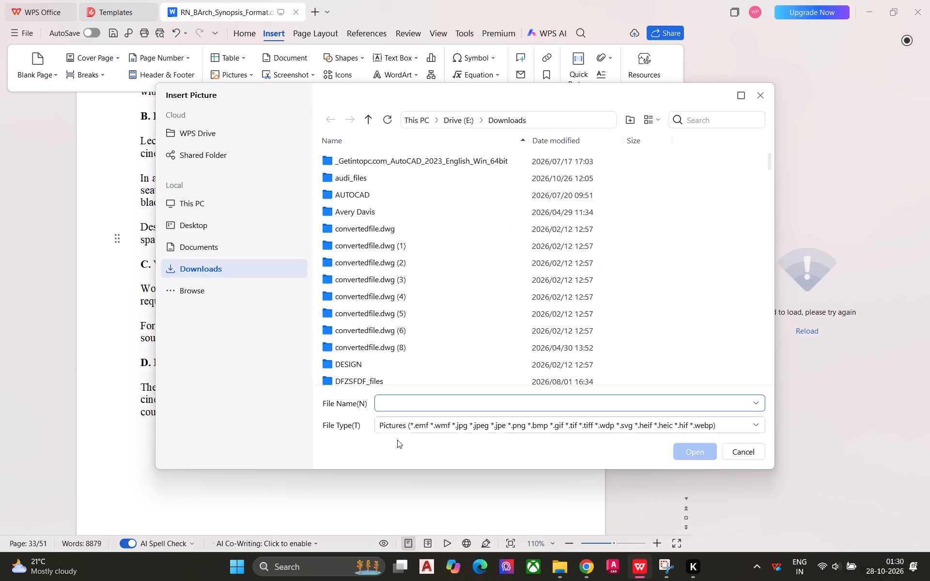
left_click(407, 404)
key("ctrl+v")
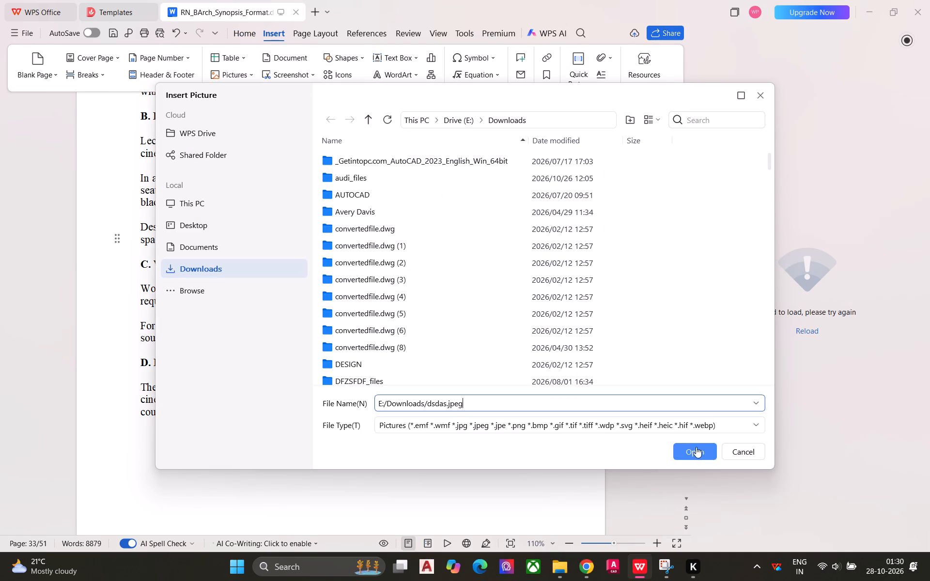
left_click(697, 447)
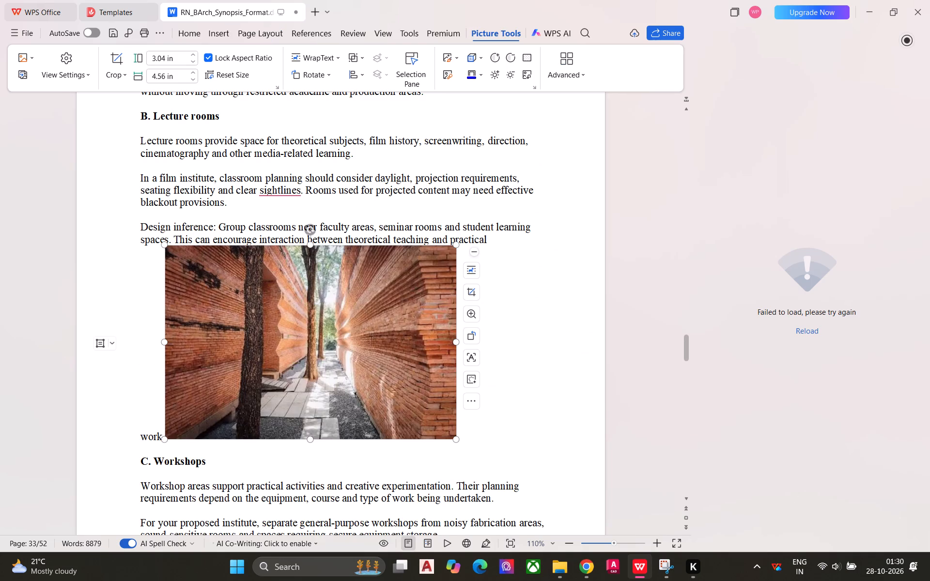
Copy the inserted walkway picture and remove it from the Lecture rooms paragraph.
key("ctrl+c")
key("BackSpace")
Add a blank line above the "FILM AND TELEVISION INSTITUTE , PUNE" heading to push it onto the following page.
scroll(467, 303, "down", 11)
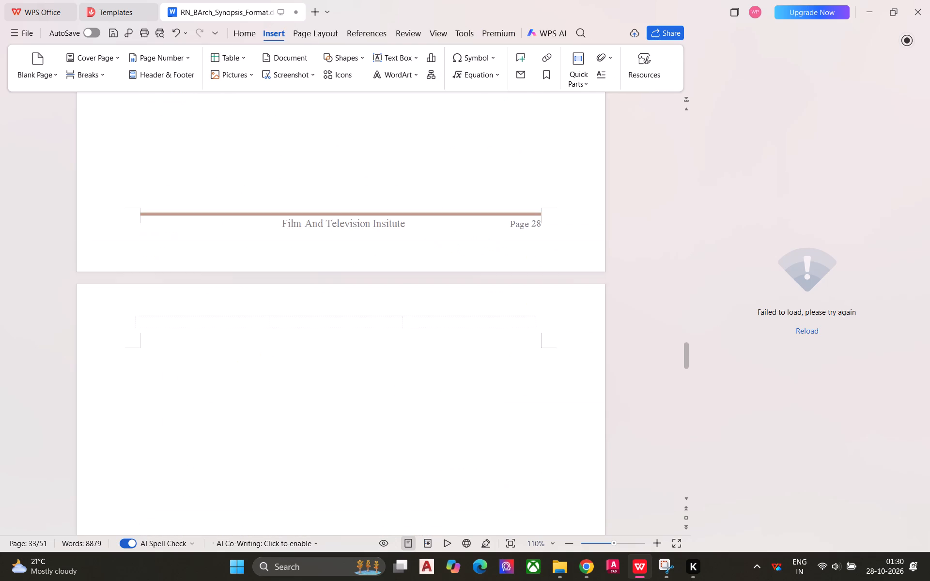
scroll(467, 306, "down", 3)
scroll(248, 294, "down", 10)
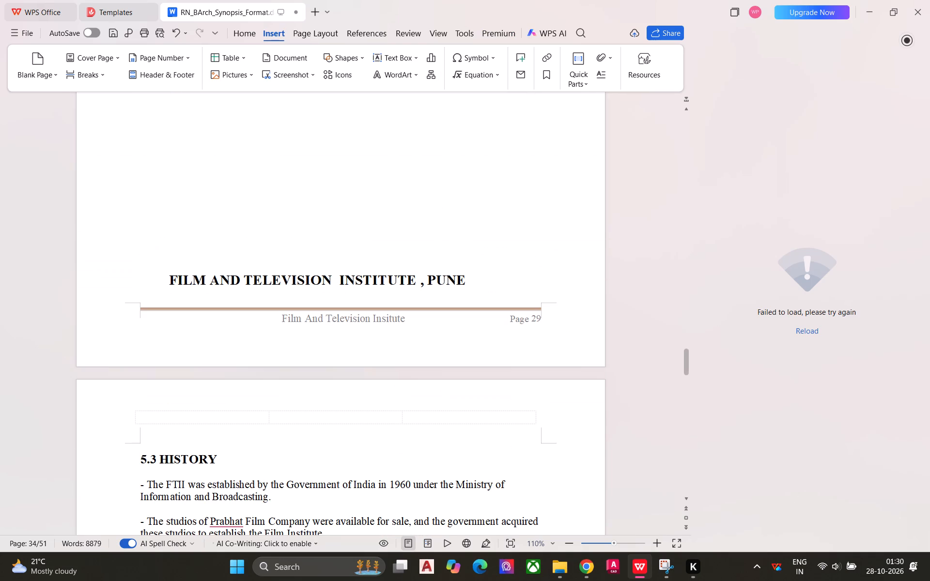
left_click(175, 247)
key("Return")
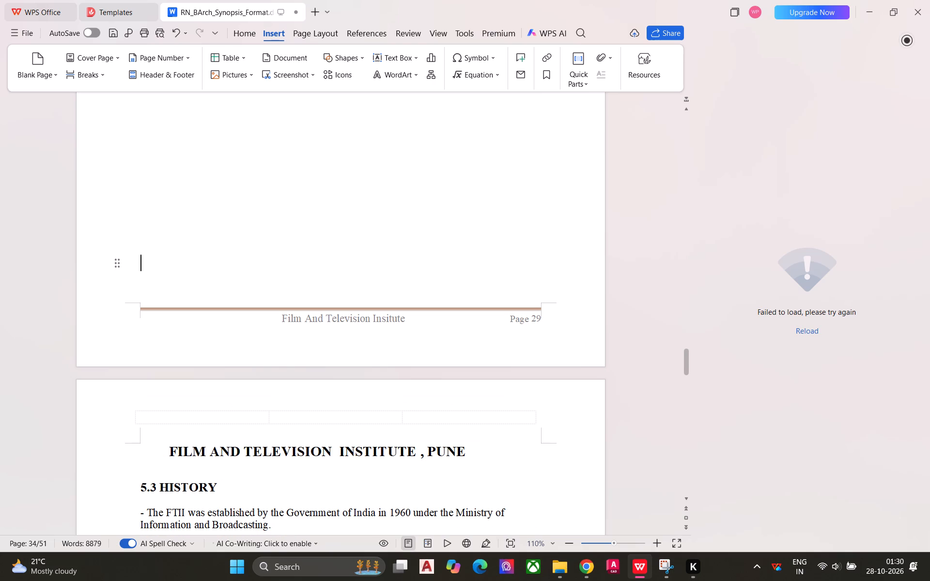
Paste the walkway picture above the "A. Administration area" heading, after the Functional planning and zoning section.
scroll(193, 249, "up", 20)
scroll(193, 249, "up", 3)
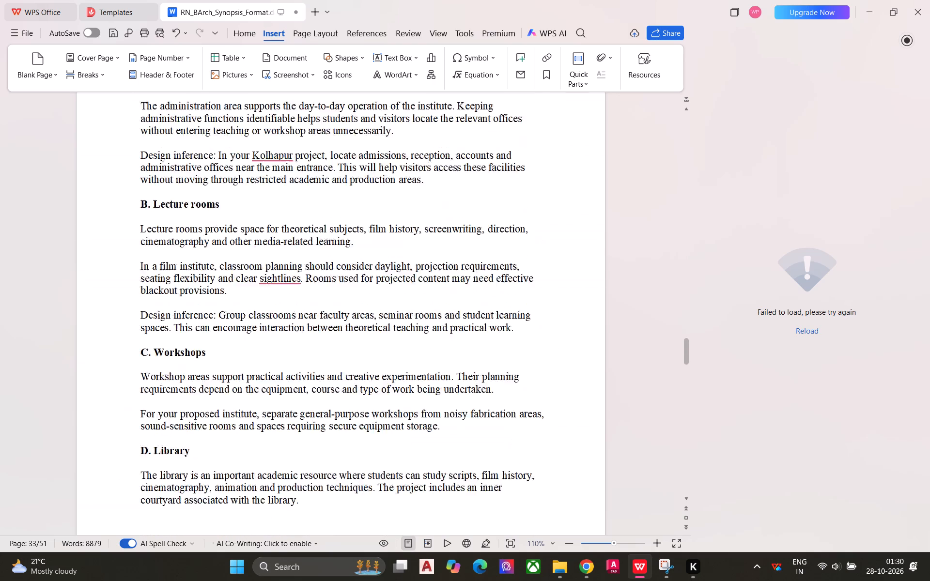
scroll(192, 249, "up", 20)
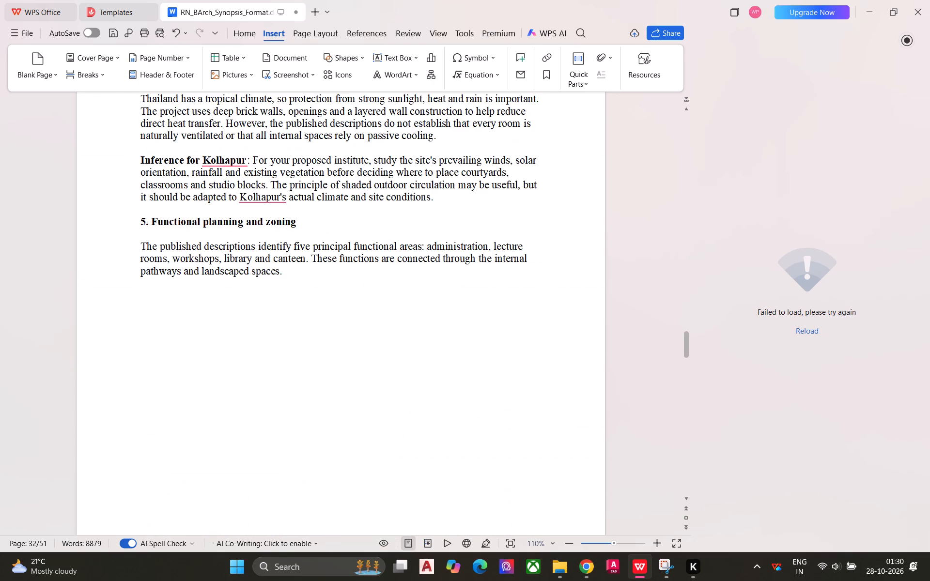
scroll(161, 311, "down", 5)
left_click(166, 299)
key("ctrl+v")
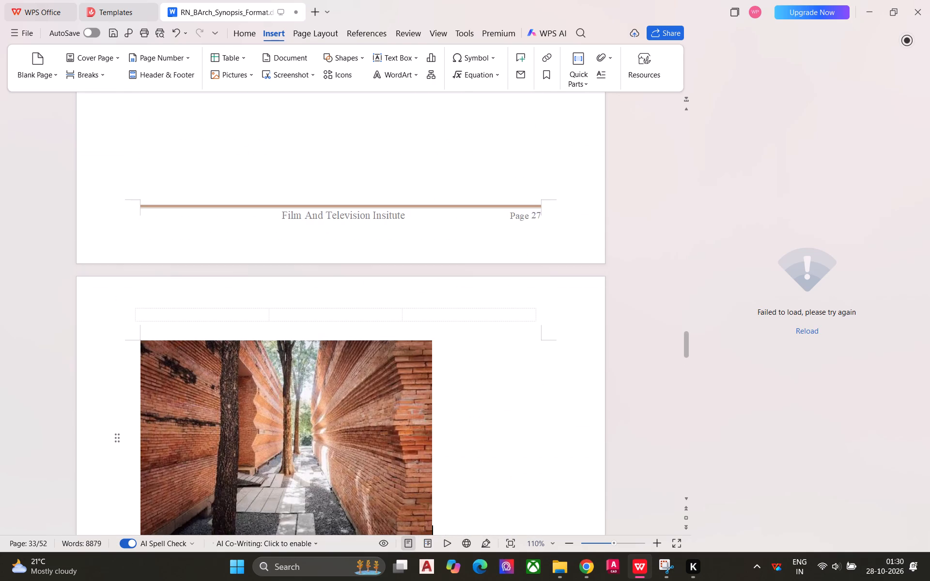
Delete the empty lines between the functional planning text and the walkway picture to pull the picture up beneath the paragraph.
scroll(212, 292, "up", 6)
left_click(211, 292)
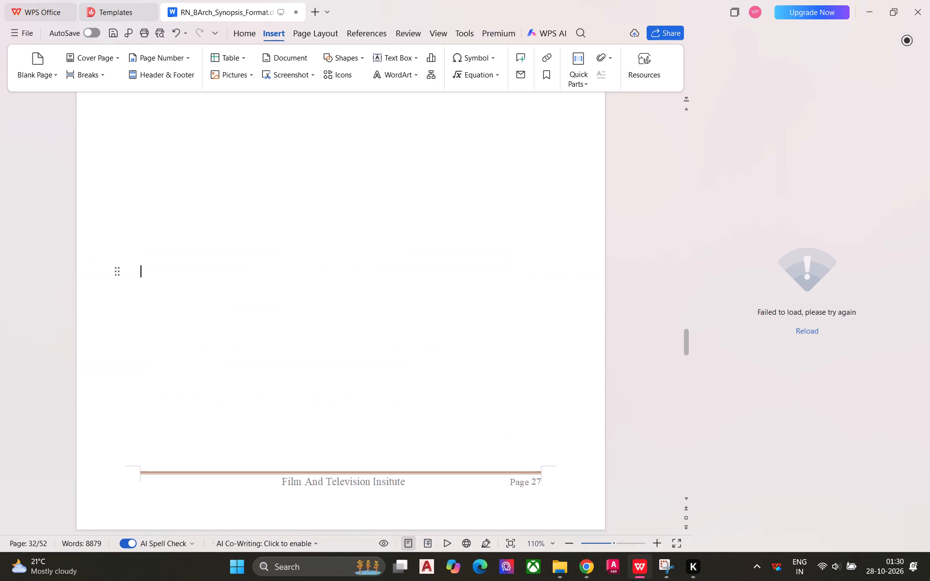
key("BackSpace")
key("BackSpace")
key("BackSpace")
key("BackSpace")
key("BackSpace")
key("BackSpace")
key("BackSpace")
key("BackSpace")
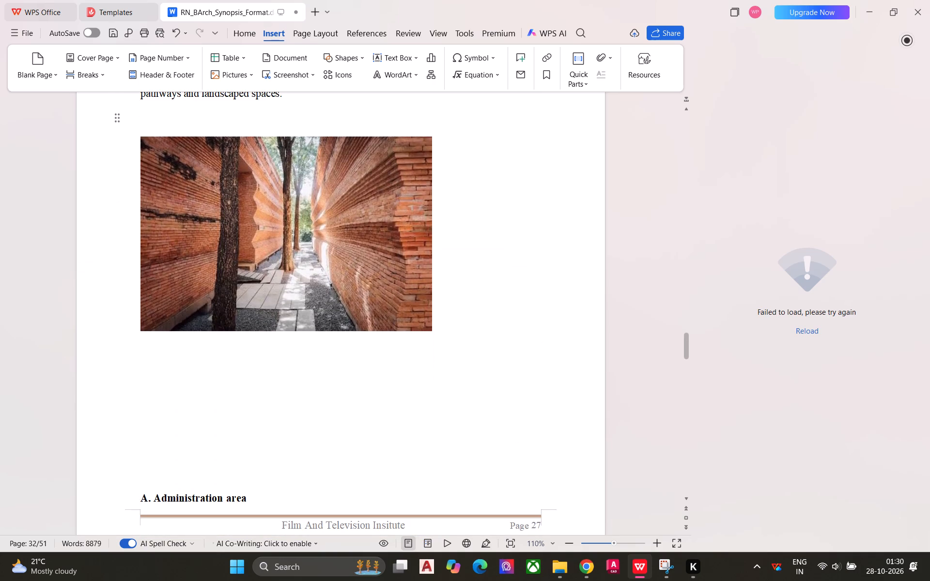
Centre the walkway picture horizontally on the page.
scroll(287, 336, "up", 4)
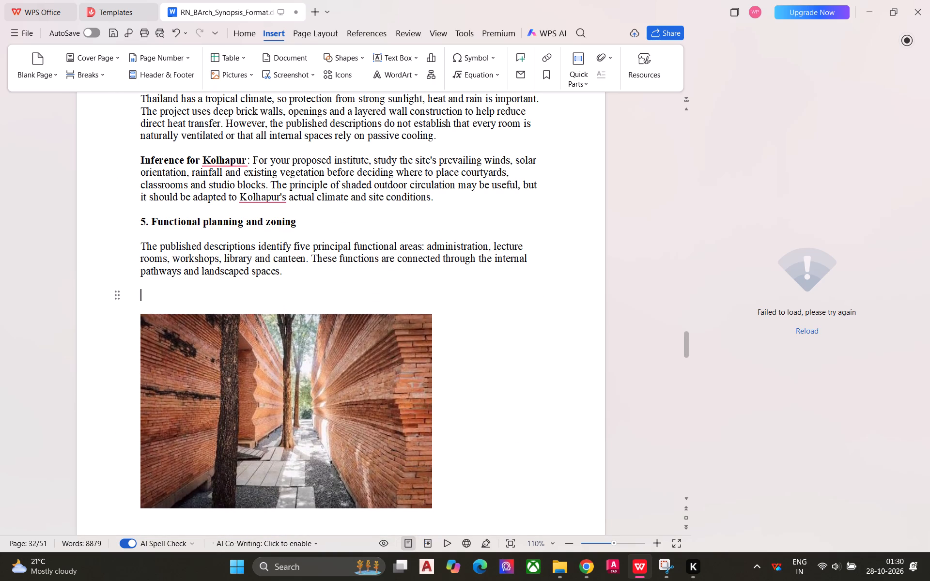
left_click(125, 345)
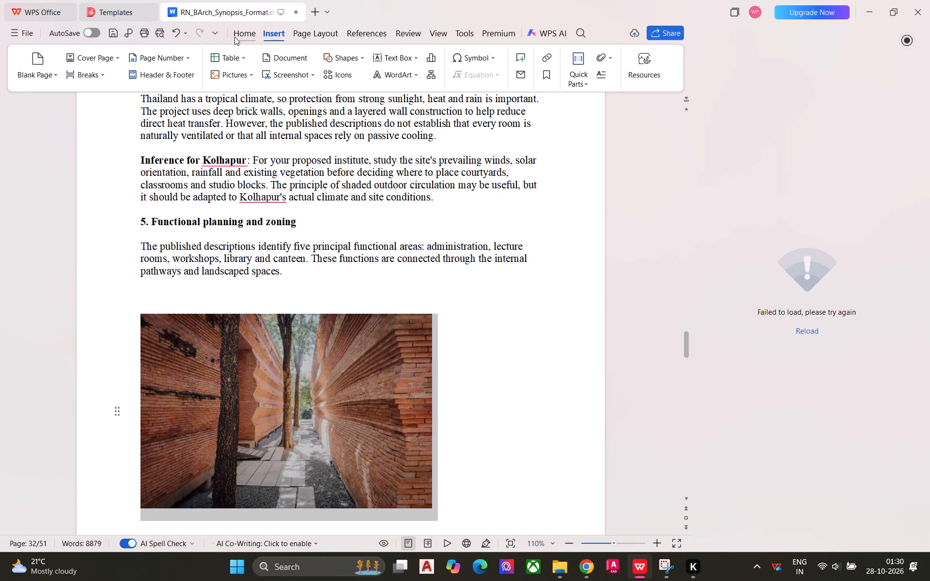
left_click(234, 37)
left_click(332, 82)
left_click(331, 75)
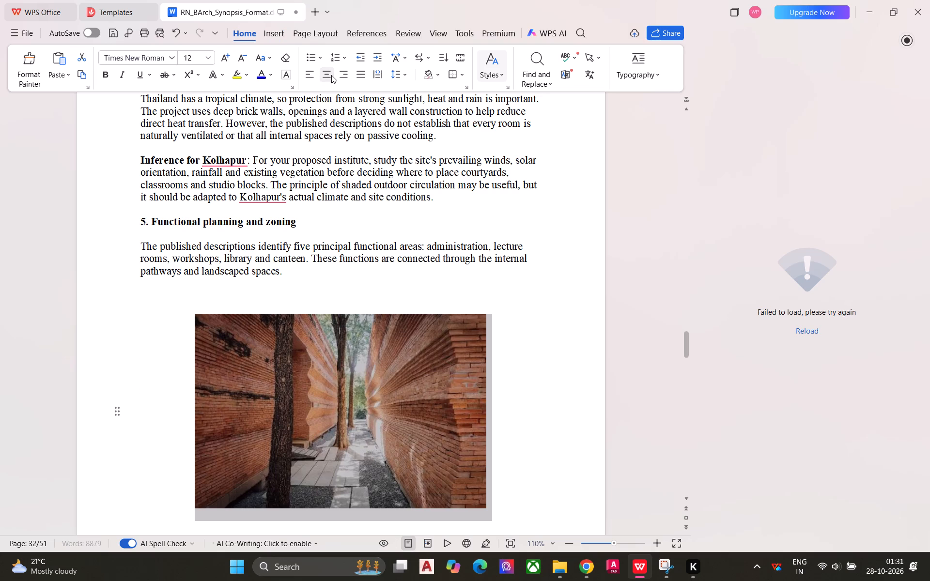
left_click(655, 273)
Delete the "Inference for Kolhapur" paragraph and its empty line from the Climate response section.
scroll(655, 273, "up", 1)
scroll(656, 273, "down", 6)
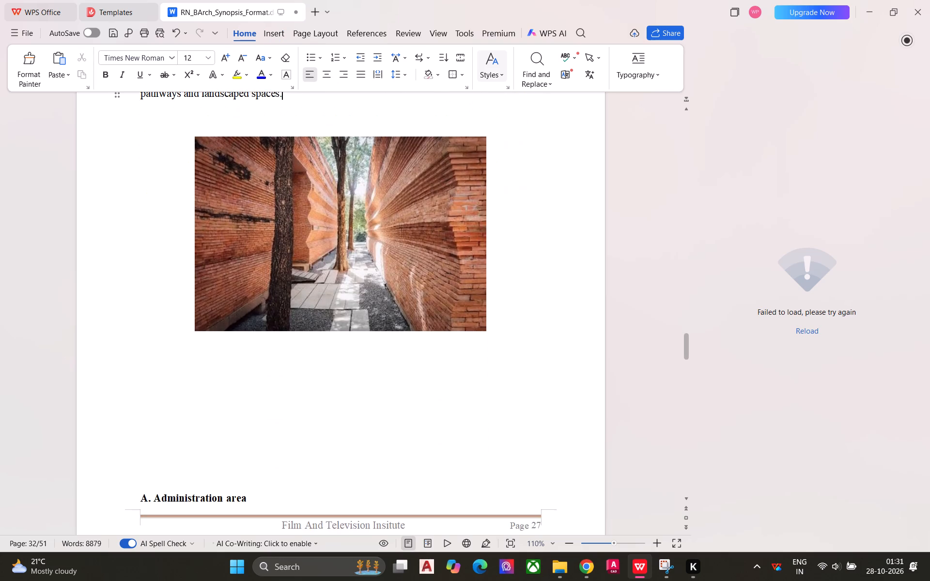
scroll(656, 277, "up", 9)
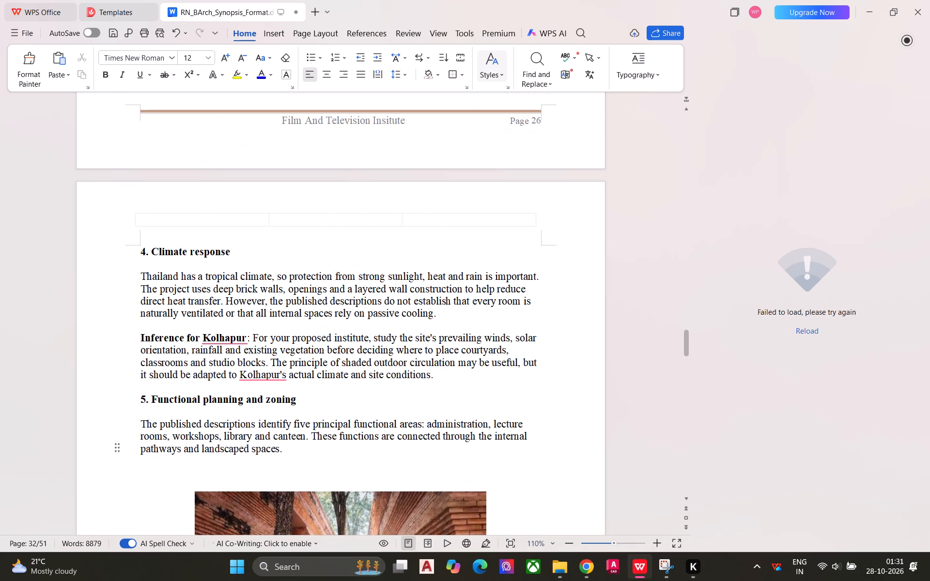
scroll(652, 282, "down", 7)
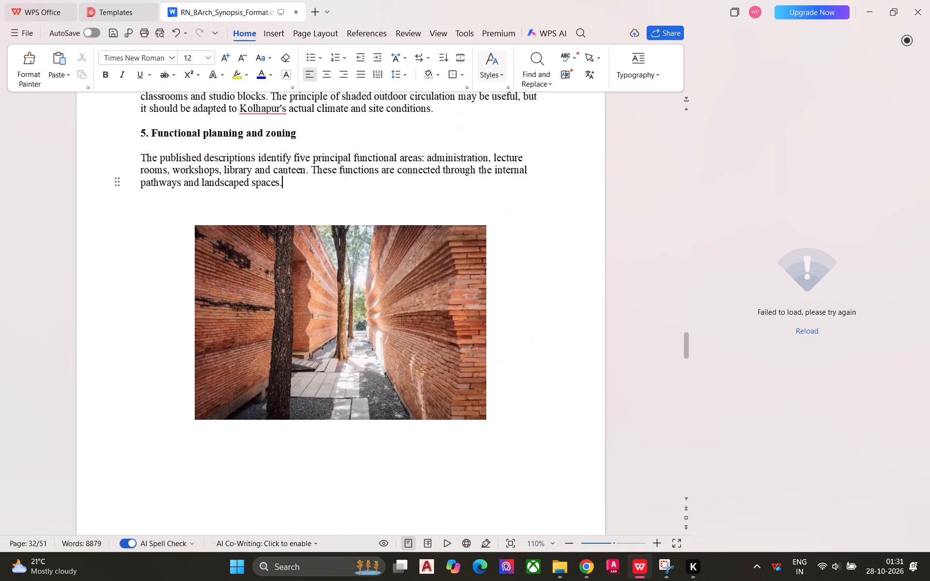
scroll(652, 282, "up", 4)
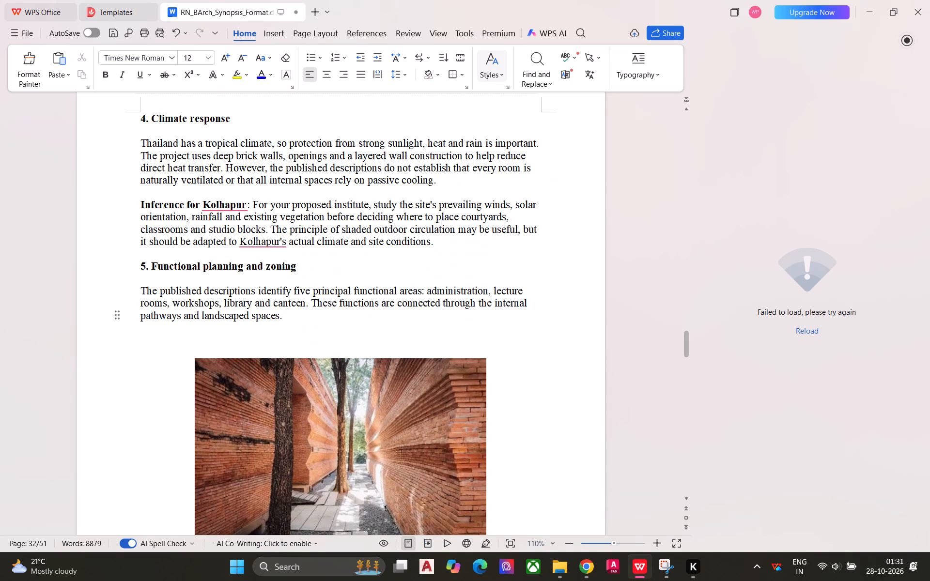
left_click_drag(472, 238, 124, 204)
key("BackSpace")
key("Delete")
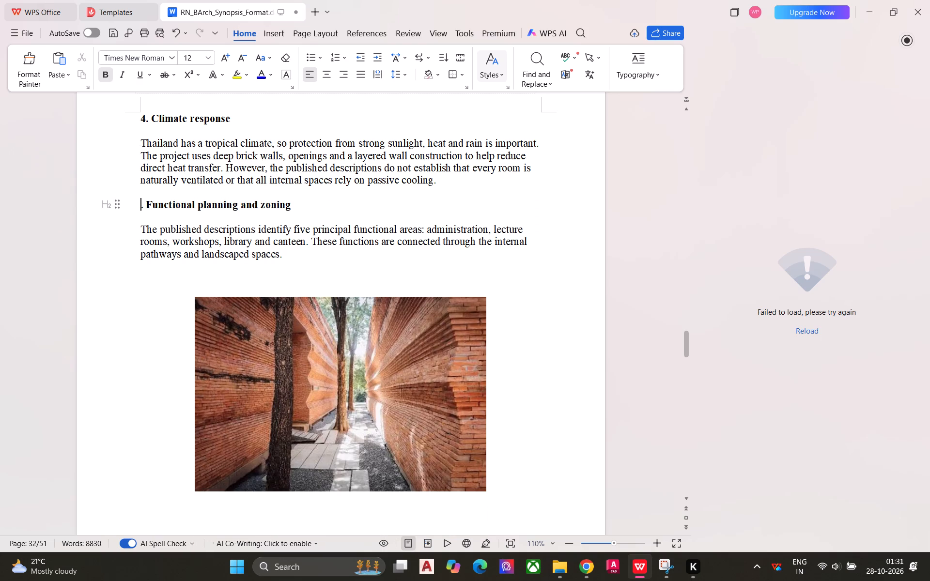
Remove the leftover full stop and space in front of the "Functional planning and zoning" heading.
left_click(145, 204)
key("BackSpace")
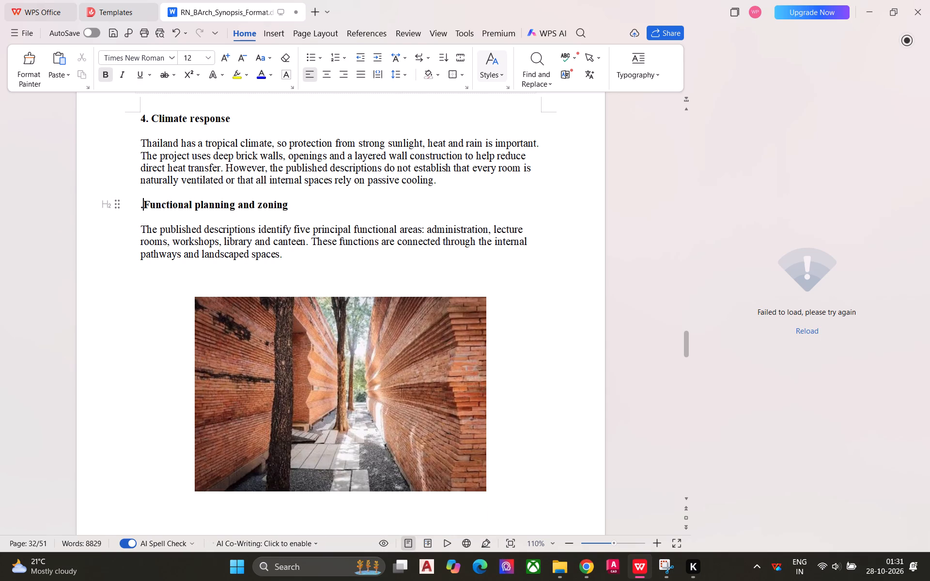
key("BackSpace")
Delete the empty lines between the walkway picture and the "A. Administration area" heading.
scroll(133, 241, "down", 6)
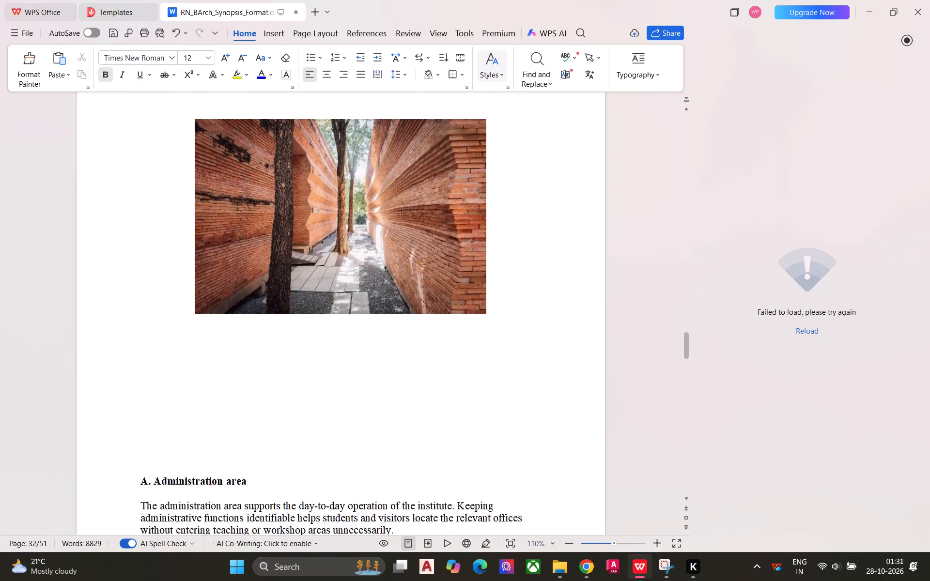
scroll(194, 324, "down", 1)
left_click(135, 344)
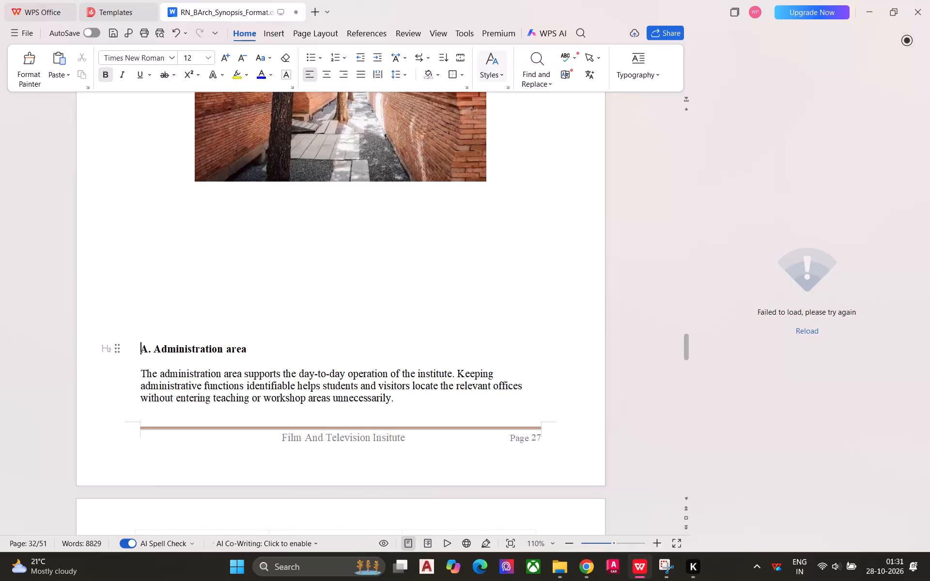
key("Return")
key("BackSpace")
key("BackSpace")
key("BackSpace")
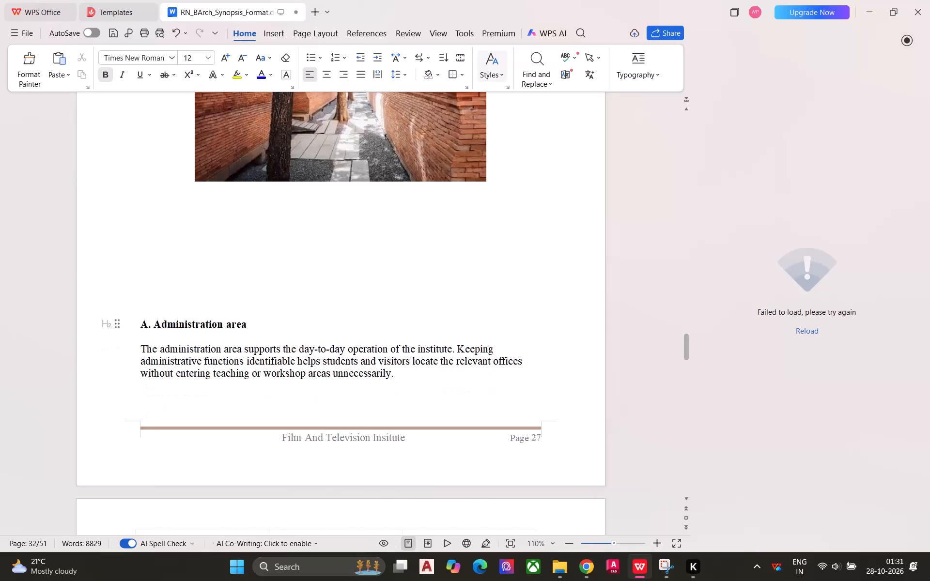
key("BackSpace")
key("BackSpace")
key("BackSpace")
key("BackSpace")
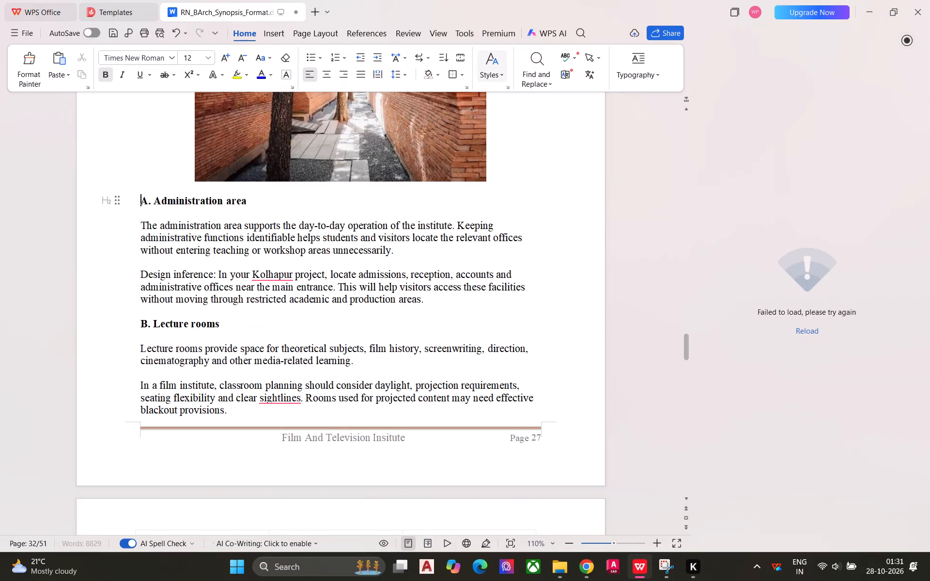
Remove the empty line between the functional planning paragraph and the walkway picture.
scroll(311, 373, "down", 2)
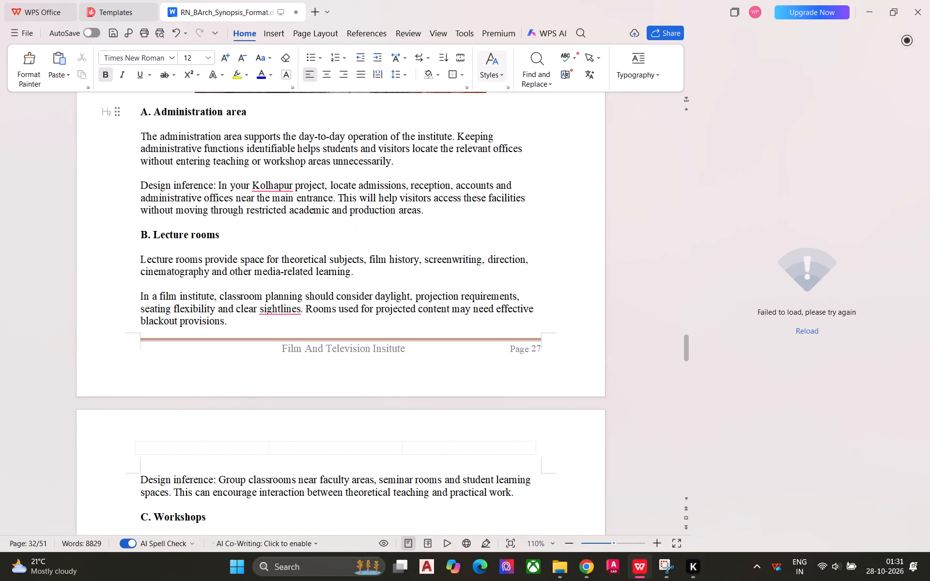
scroll(310, 371, "down", 1)
scroll(307, 368, "up", 6)
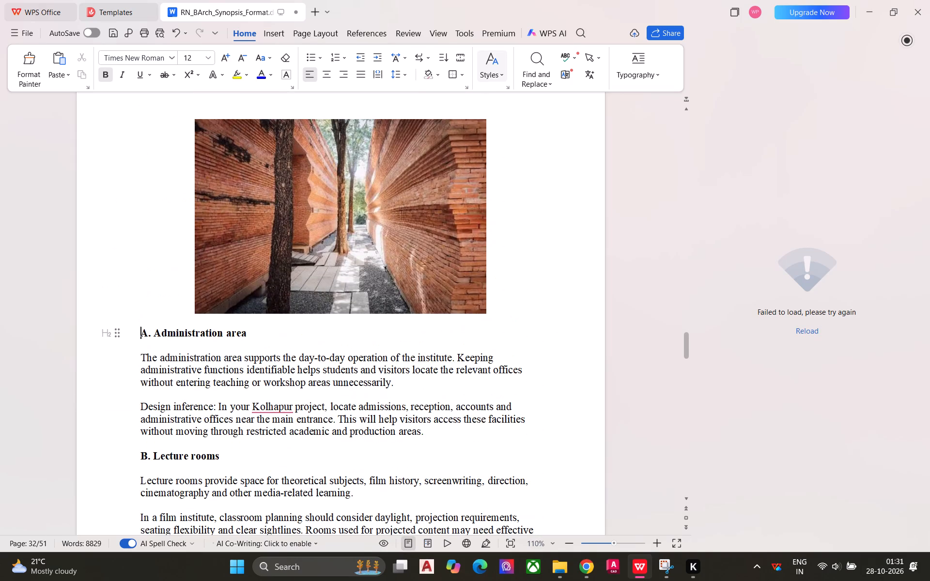
left_click(248, 218)
scroll(246, 218, "up", 1)
left_click(210, 156)
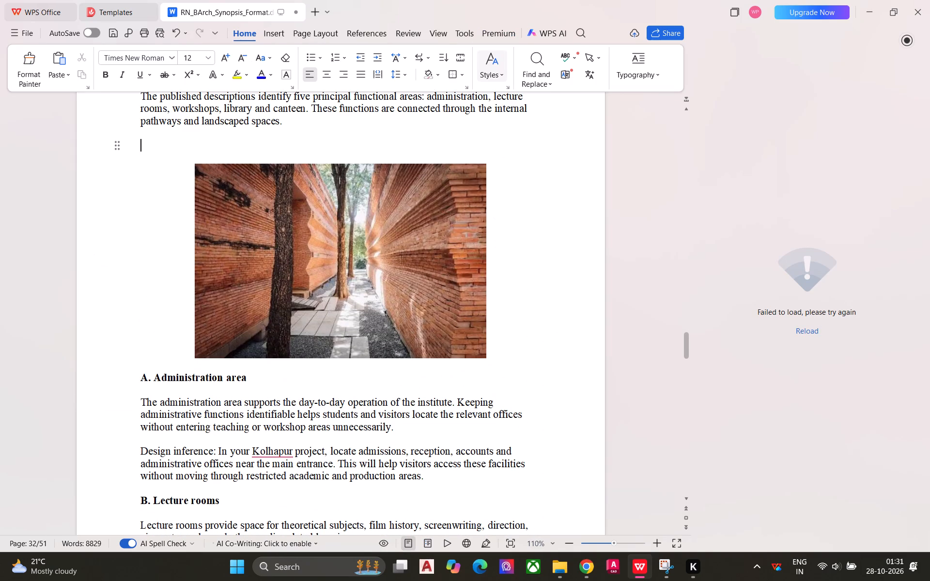
key("BackSpace")
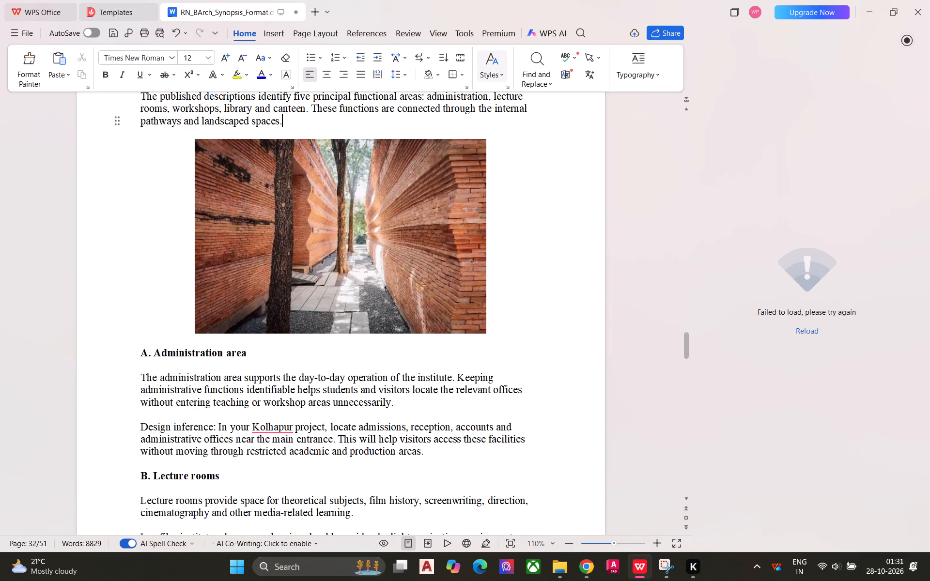
Scale the walkway picture above the "A. Administration area" heading down slightly, keeping its proportions.
scroll(210, 355, "down", 8)
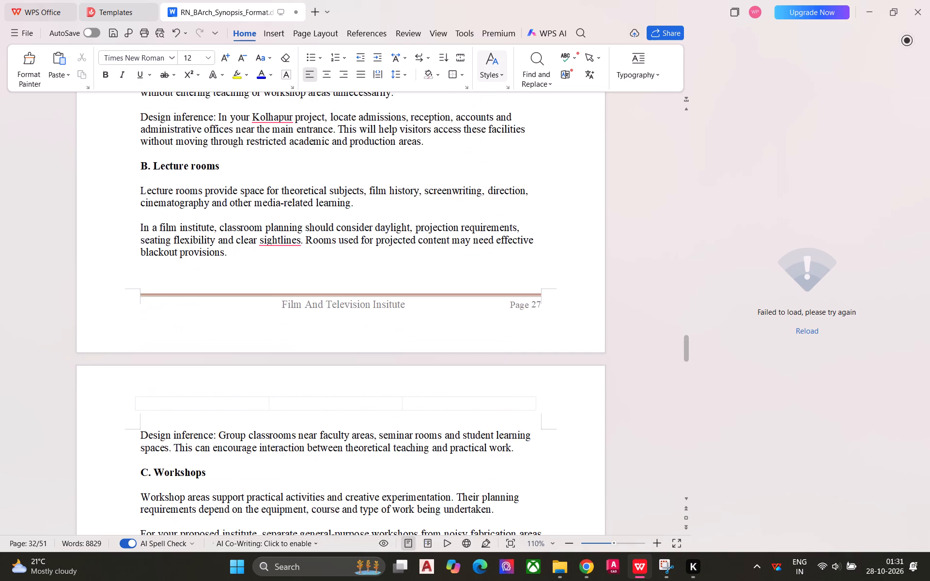
scroll(162, 347, "up", 2)
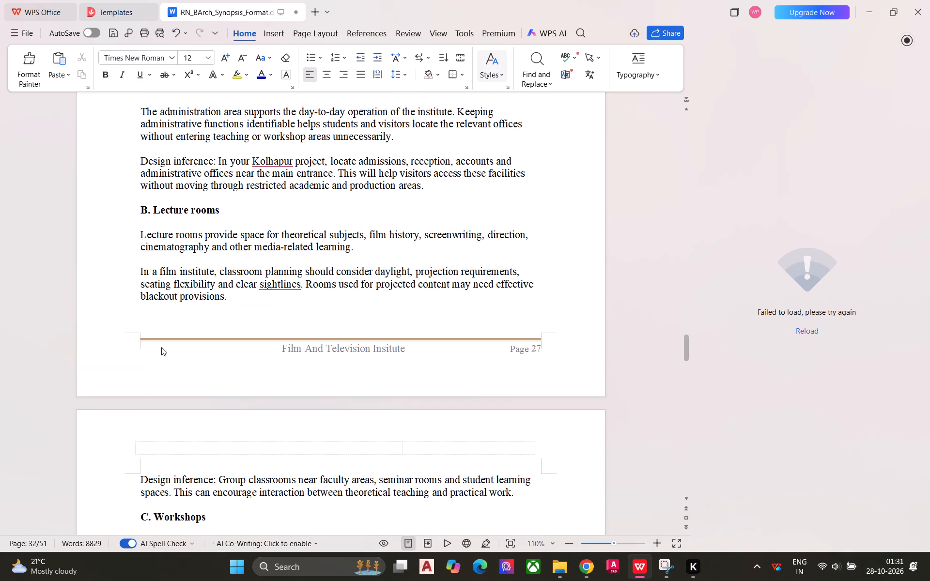
scroll(147, 305, "up", 2)
scroll(141, 235, "up", 2)
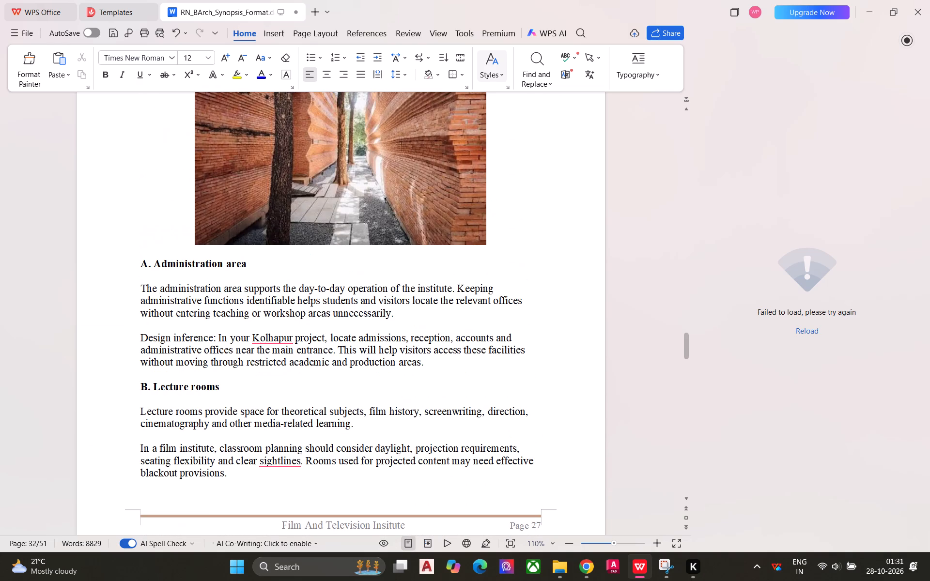
left_click(209, 228)
left_click_drag(196, 244, 214, 226)
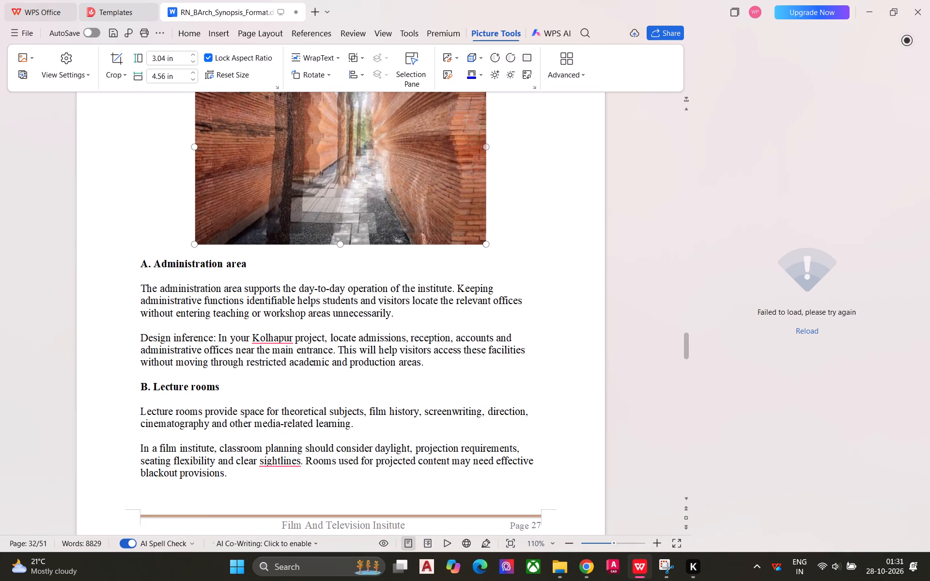
left_click_drag(214, 226, 217, 224)
scroll(209, 230, "down", 2)
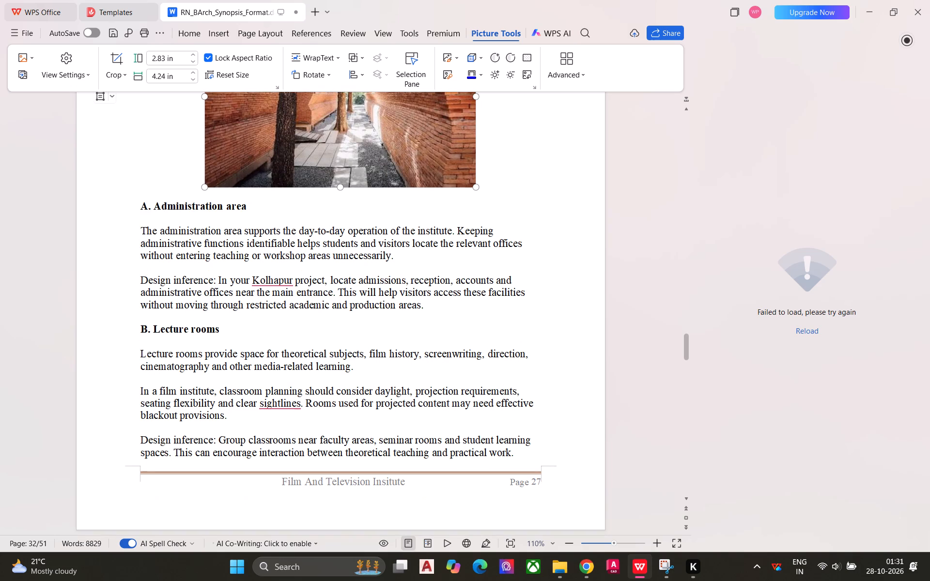
Deselect the walkway picture and save the synopsis document.
scroll(209, 230, "down", 5)
left_click(665, 239)
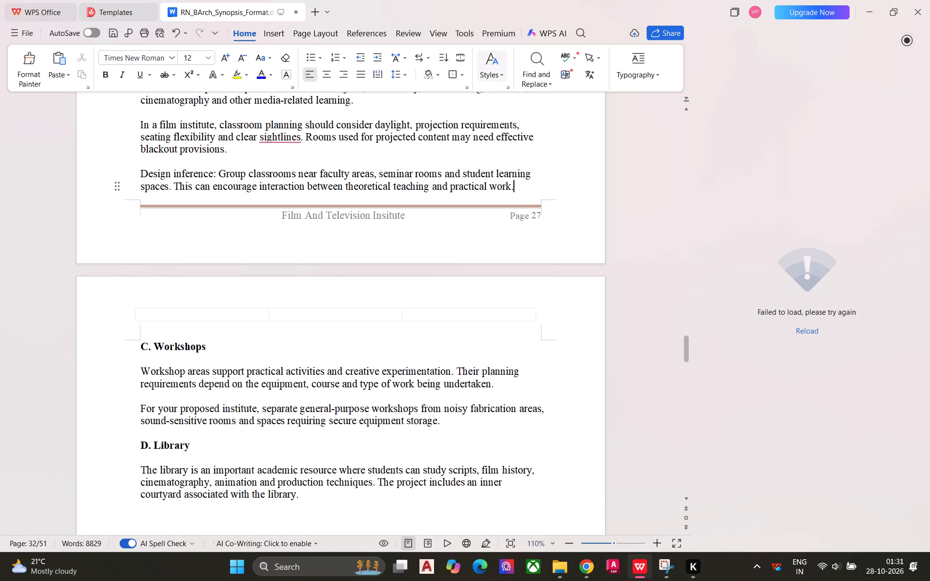
key("ctrl+s")
key("ctrl+s")
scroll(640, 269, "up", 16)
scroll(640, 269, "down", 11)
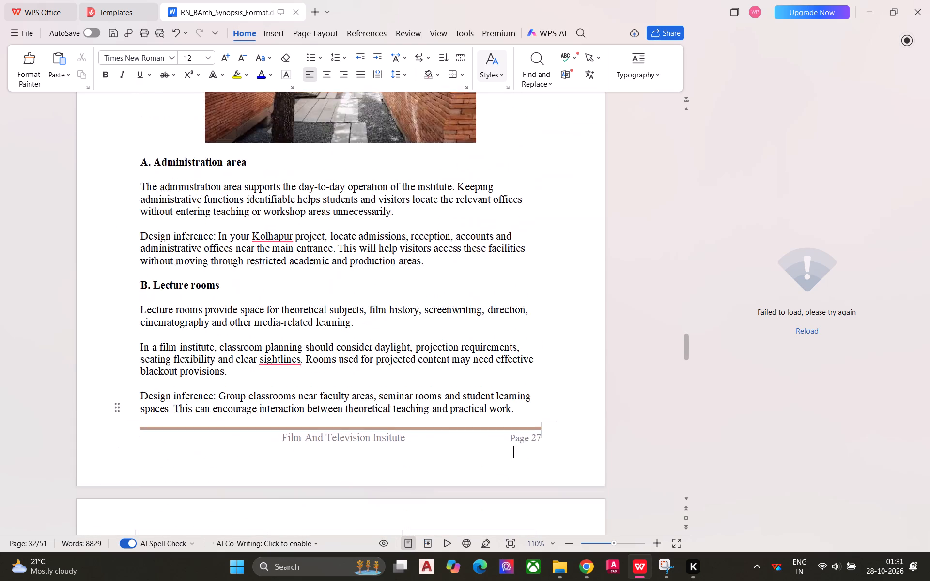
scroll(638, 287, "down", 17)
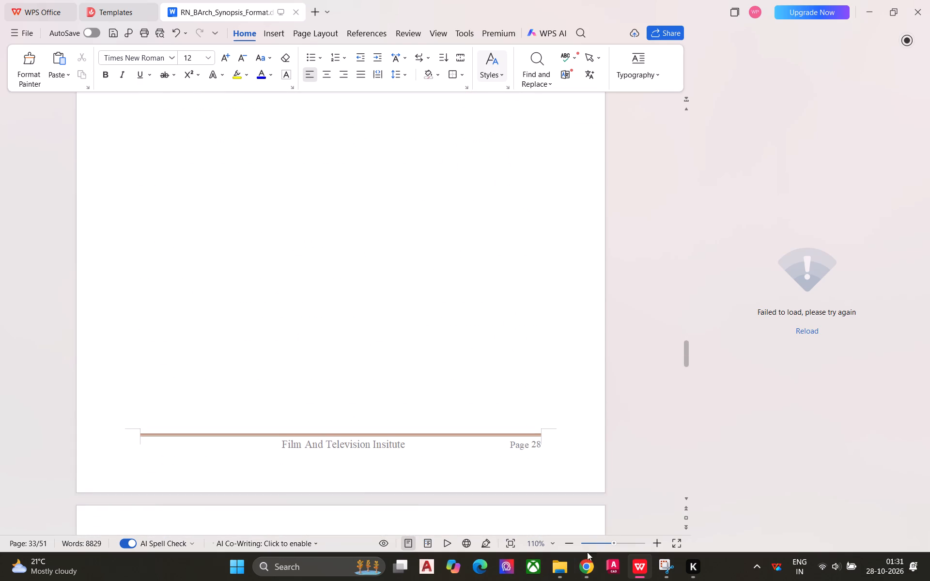
Switch to Chrome and extend the Kantana Film and Animation Institute, Thailand image search with "plans ans sections".
left_click(525, 510)
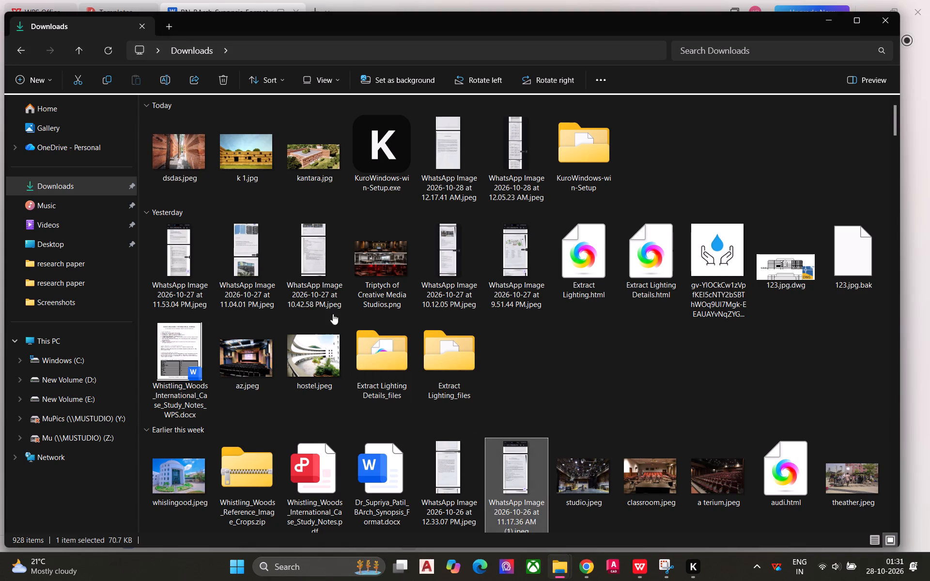
left_click(559, 495)
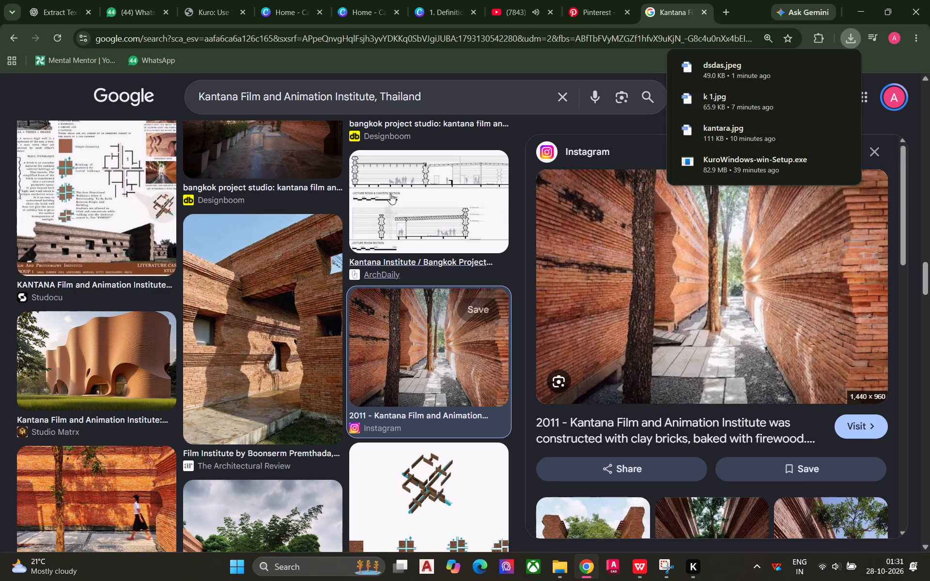
left_click(445, 96)
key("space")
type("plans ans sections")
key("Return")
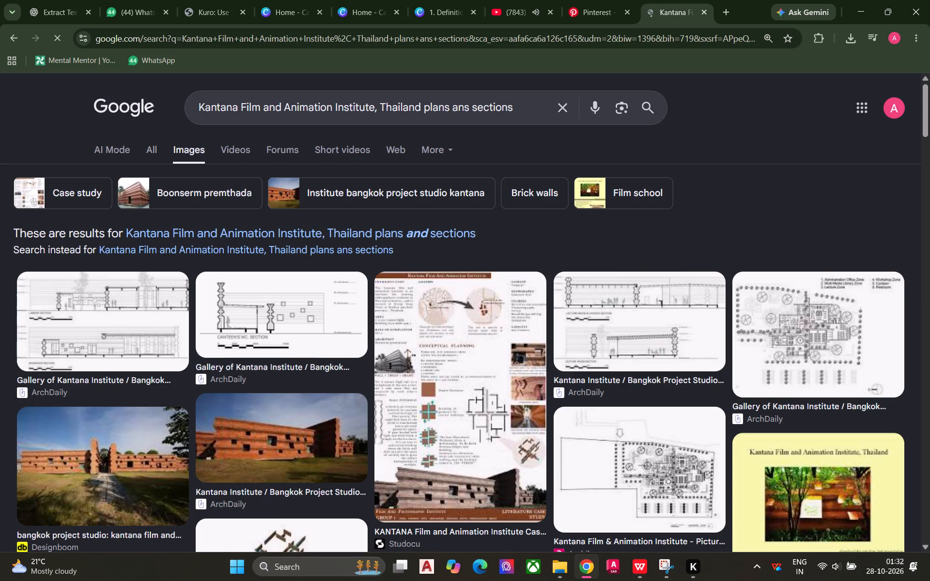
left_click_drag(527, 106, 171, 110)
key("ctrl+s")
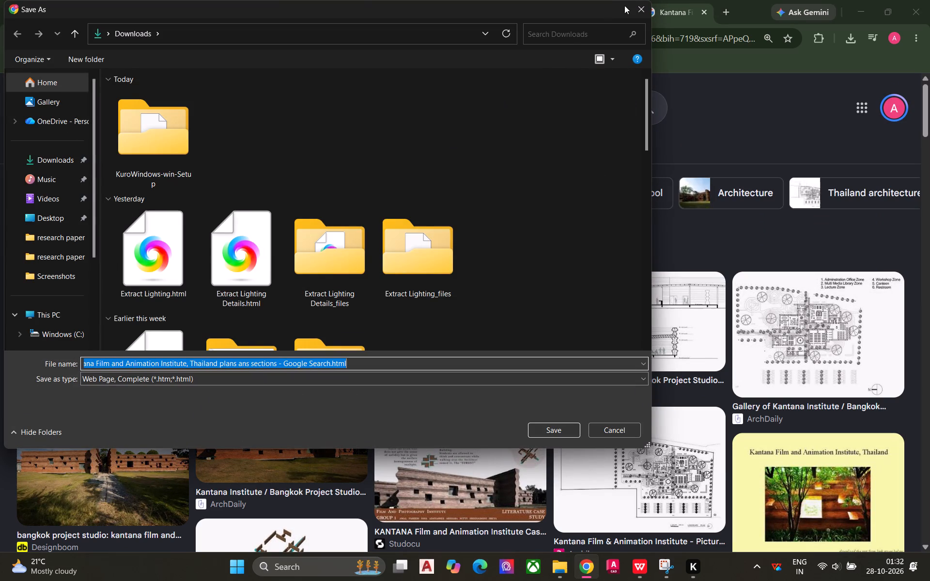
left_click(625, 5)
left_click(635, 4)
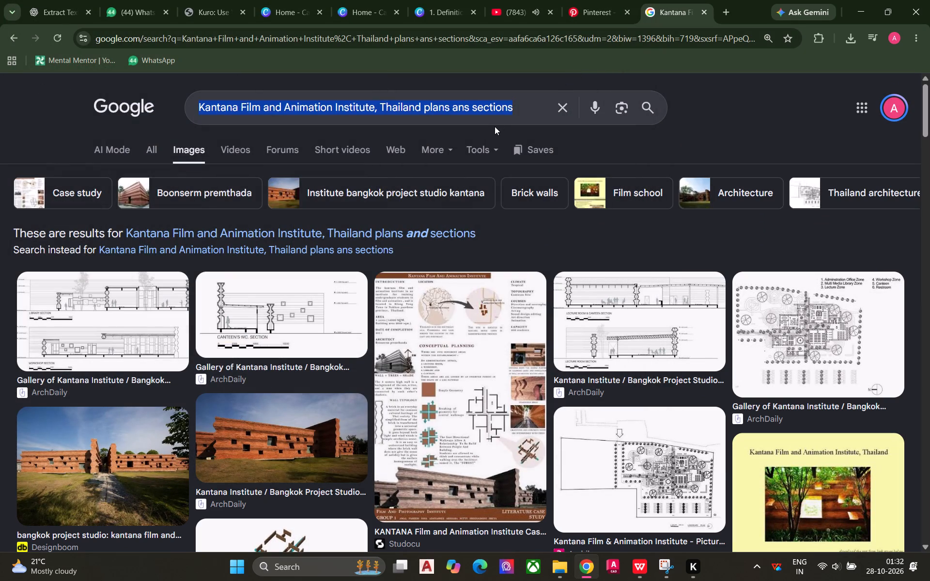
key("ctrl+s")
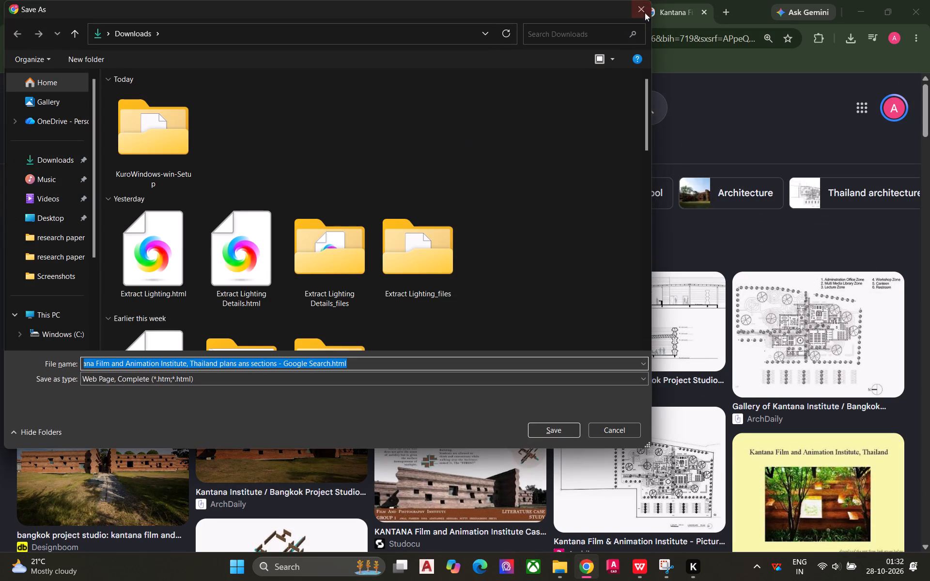
In Chrome, examine the library and workshop sections image result for the Kantana Institute and its ArchDaily source page.
left_click(646, 8)
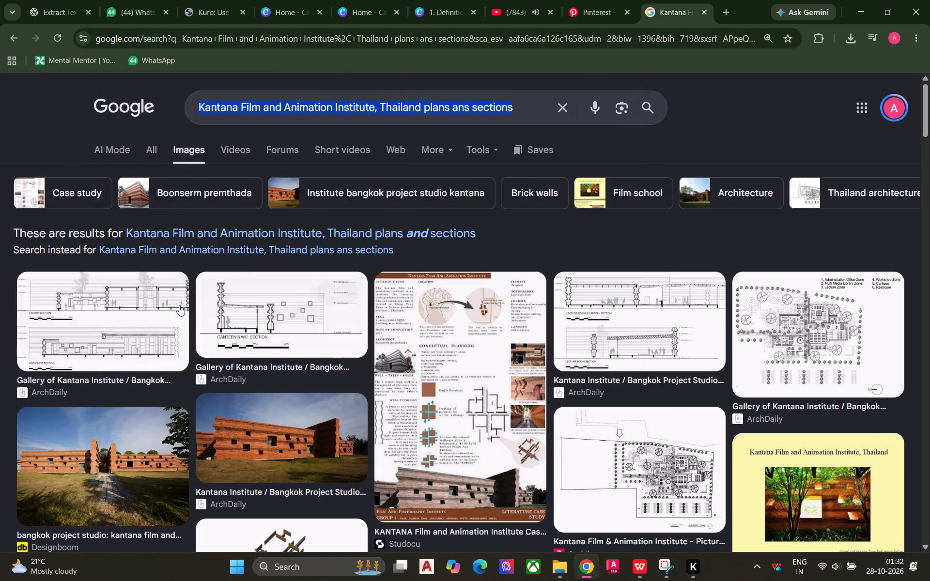
key("ctrl+c")
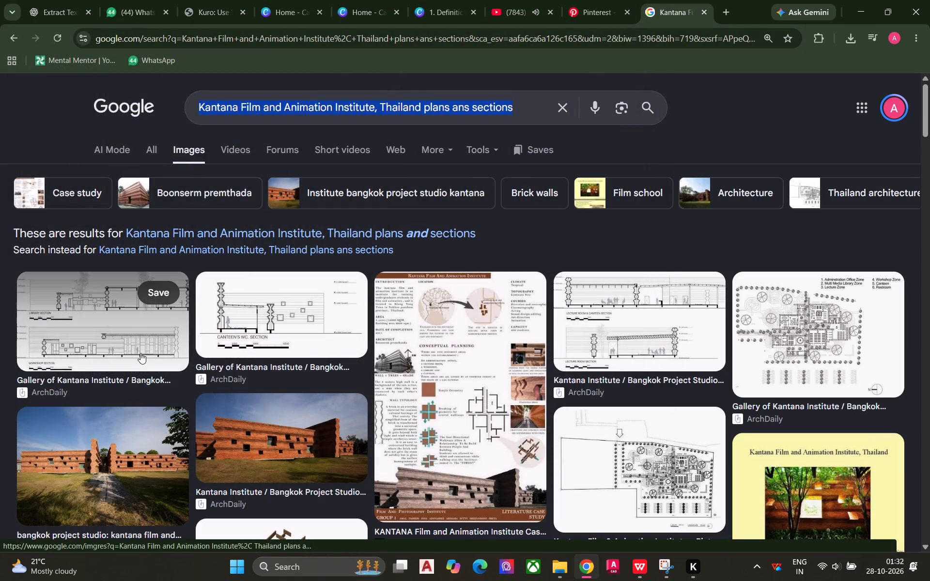
left_click(140, 353)
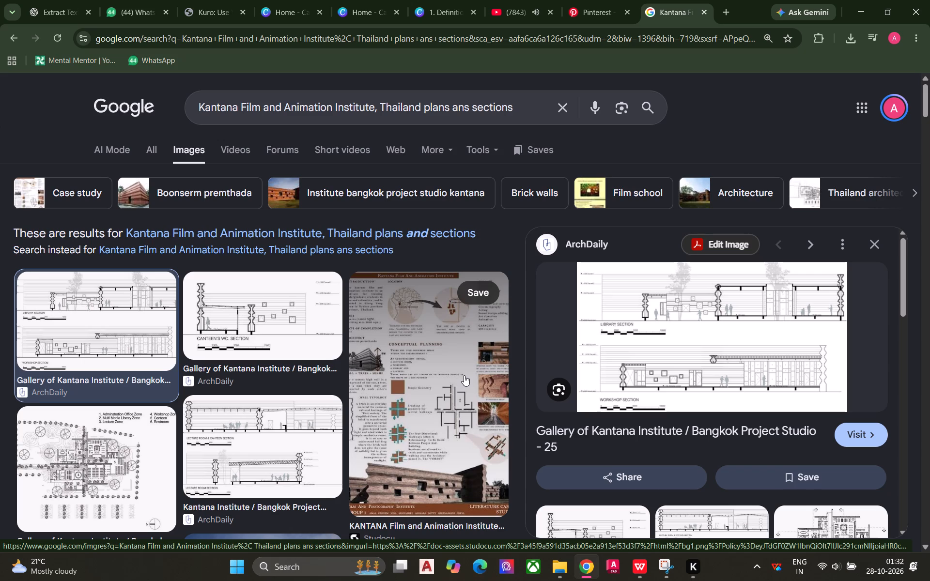
left_click(710, 371)
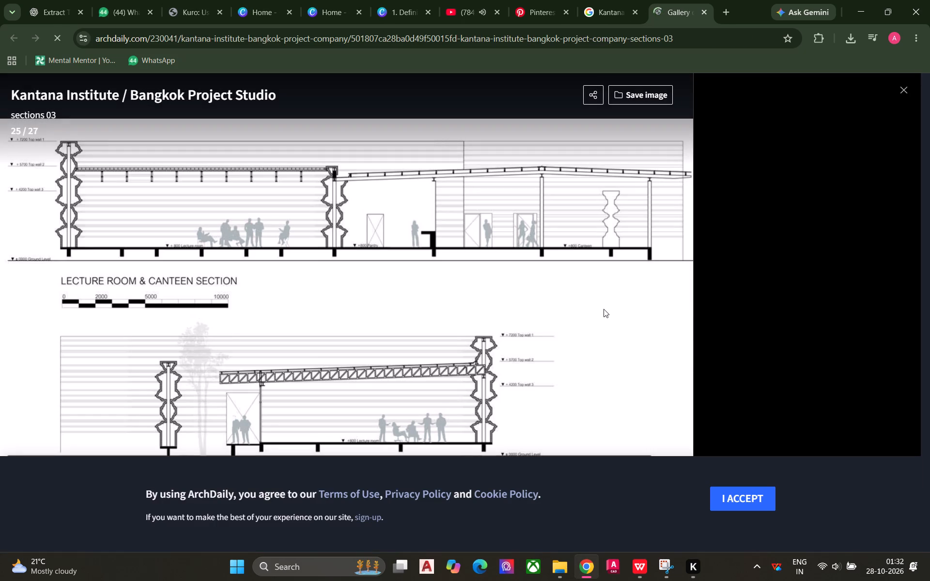
scroll(603, 309, "down", 2)
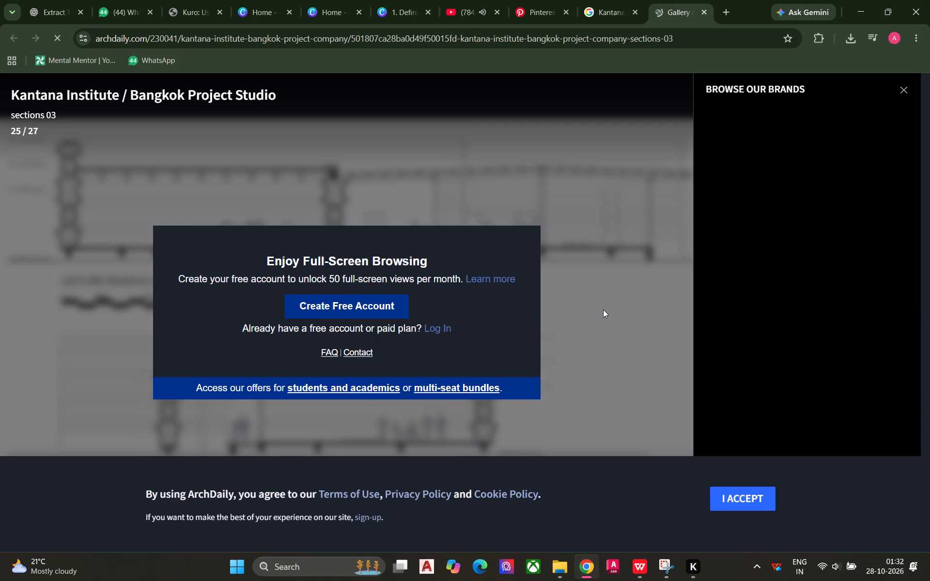
left_click(642, 235)
left_click(485, 175)
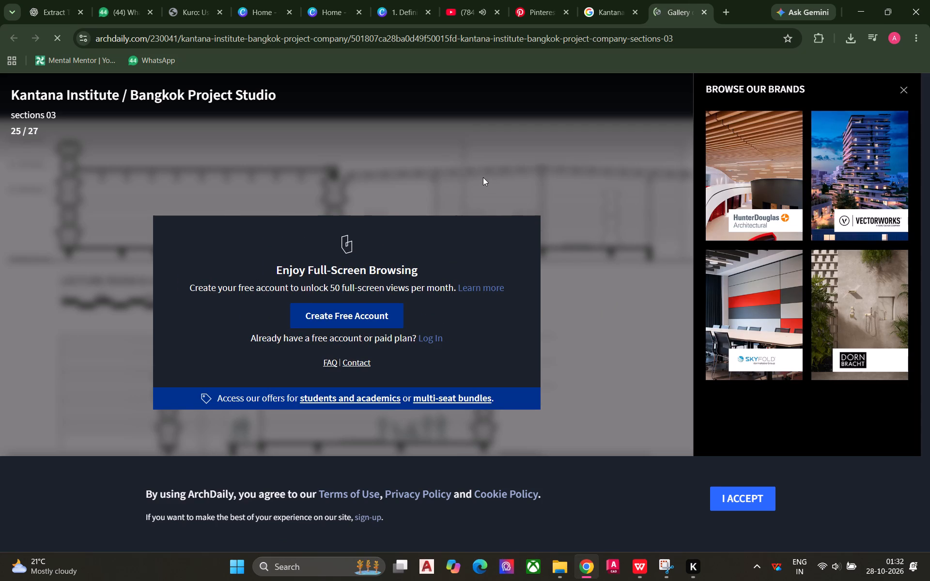
key("Escape")
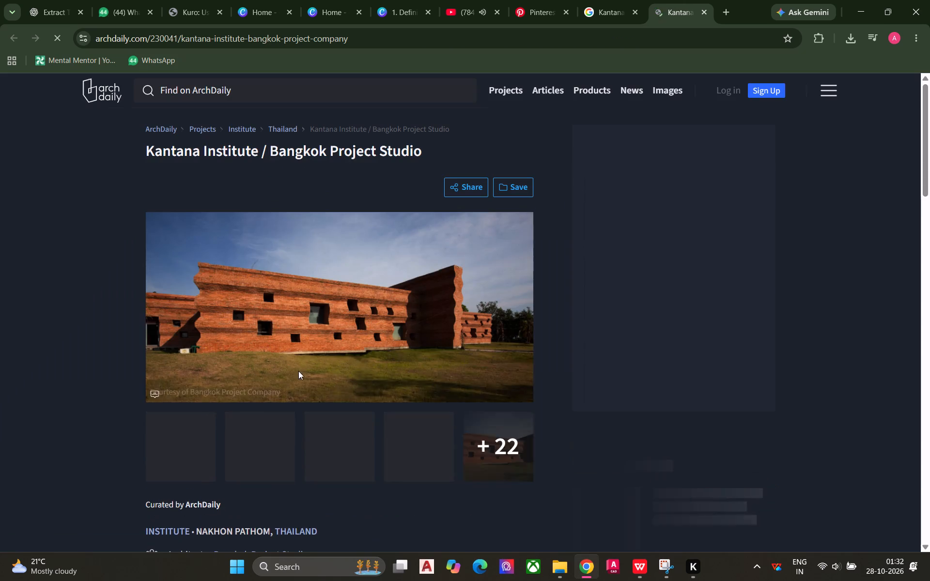
key("Escape")
left_click(422, 285)
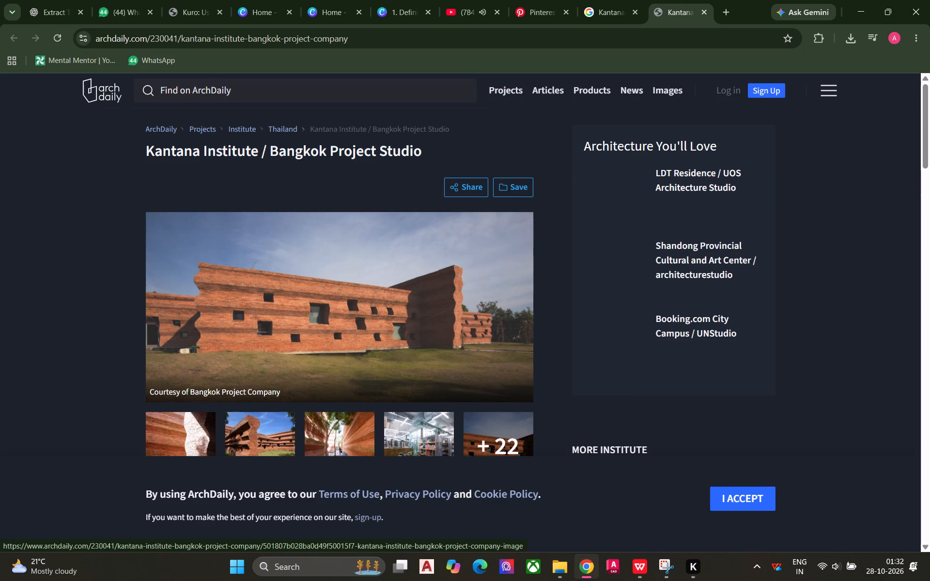
left_click(411, 237)
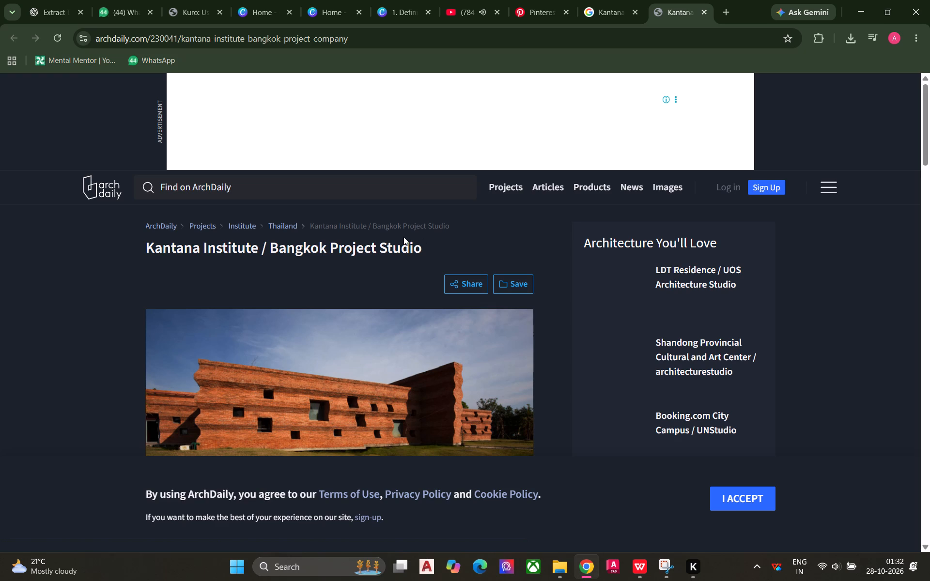
left_click(404, 232)
left_click(704, 11)
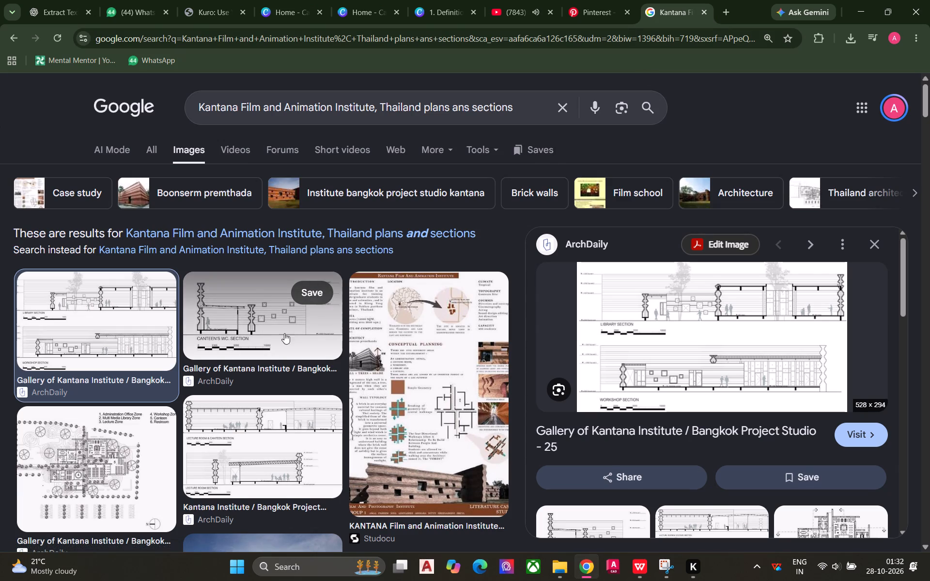
Save ArchDaily's zoned site plan image of the Kantana Institute to Downloads as rrererg.
scroll(282, 351, "down", 3)
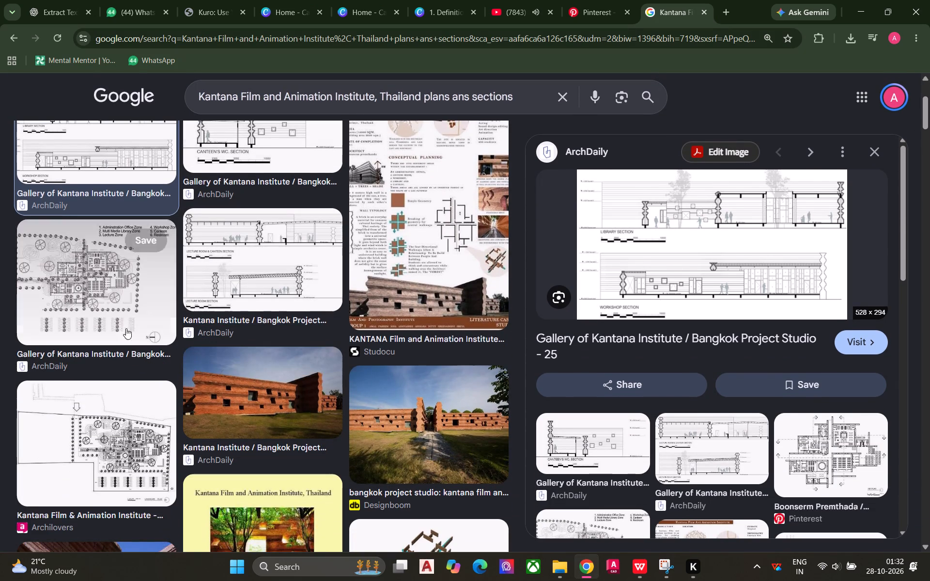
left_click(104, 313)
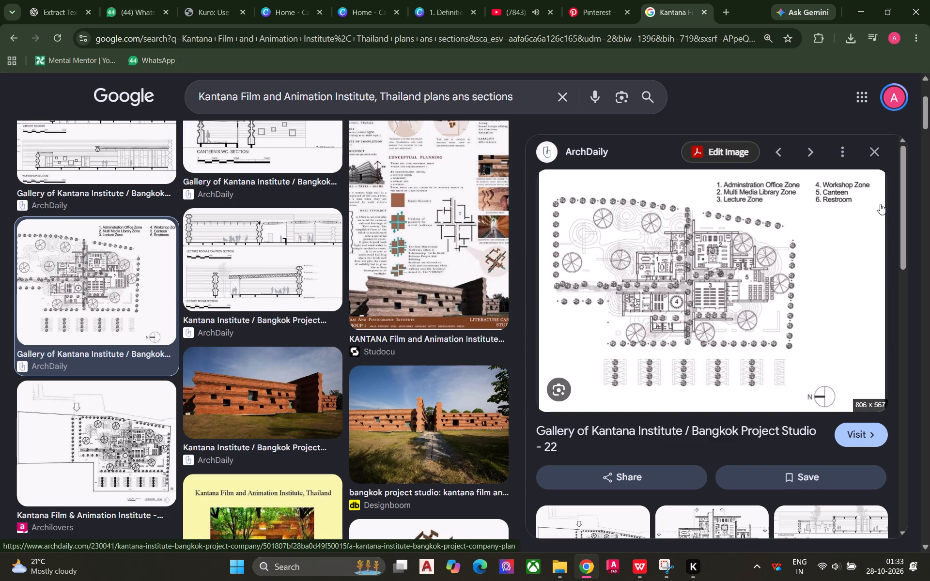
right_click(786, 272)
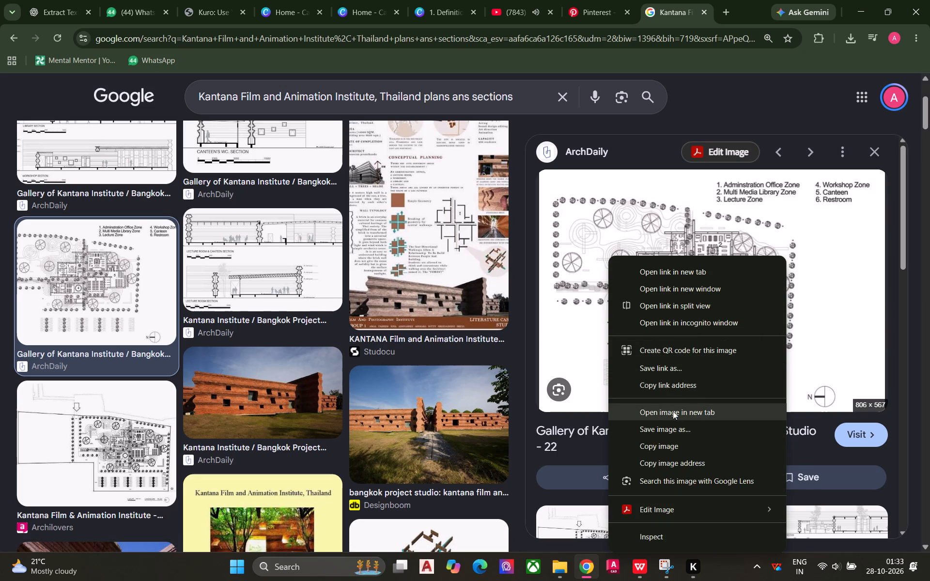
left_click(669, 429)
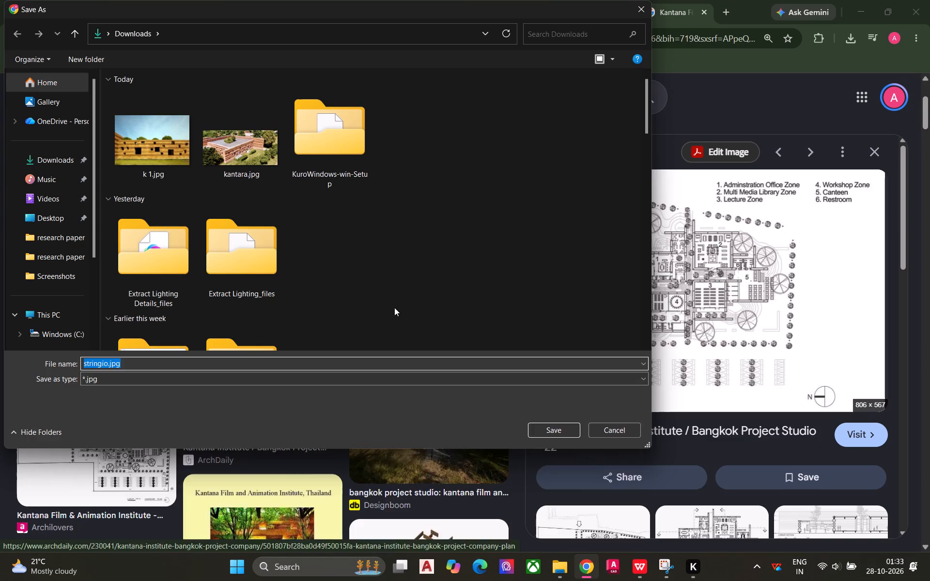
key("r")
key("r")
key("e")
key("r")
key("e")
key("r")
key("g")
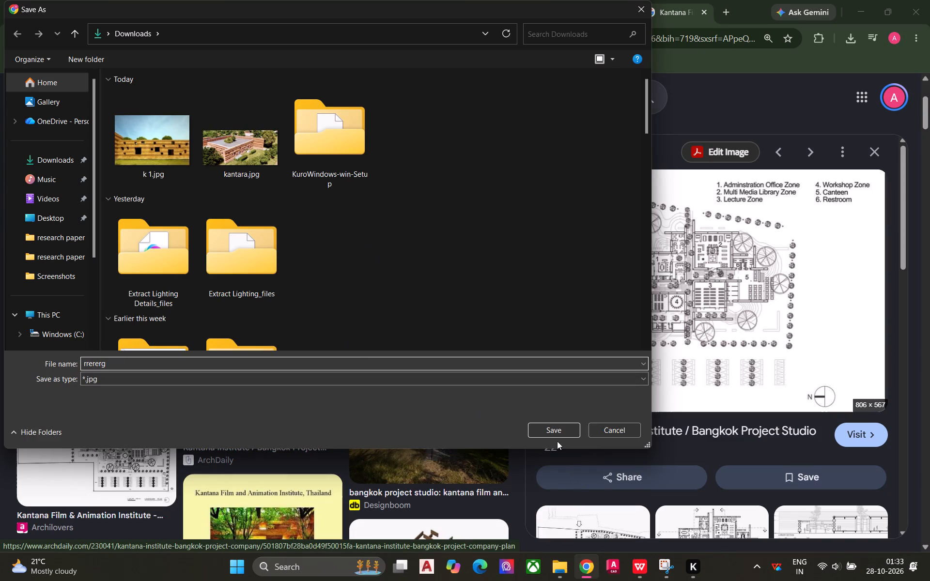
left_click(560, 435)
In File Explorer, refresh the Downloads folder and copy the rrererg.jpg site plan image.
left_click(564, 566)
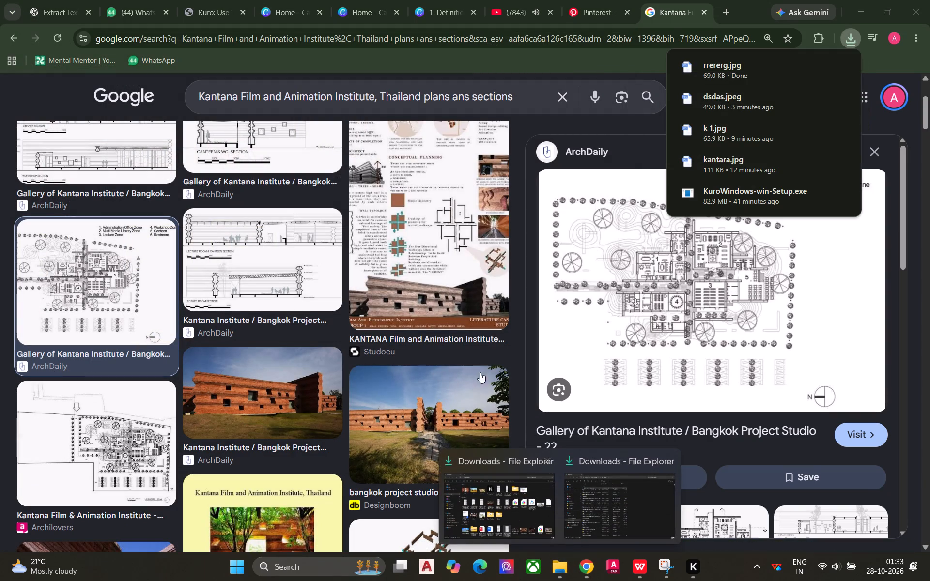
left_click(527, 534)
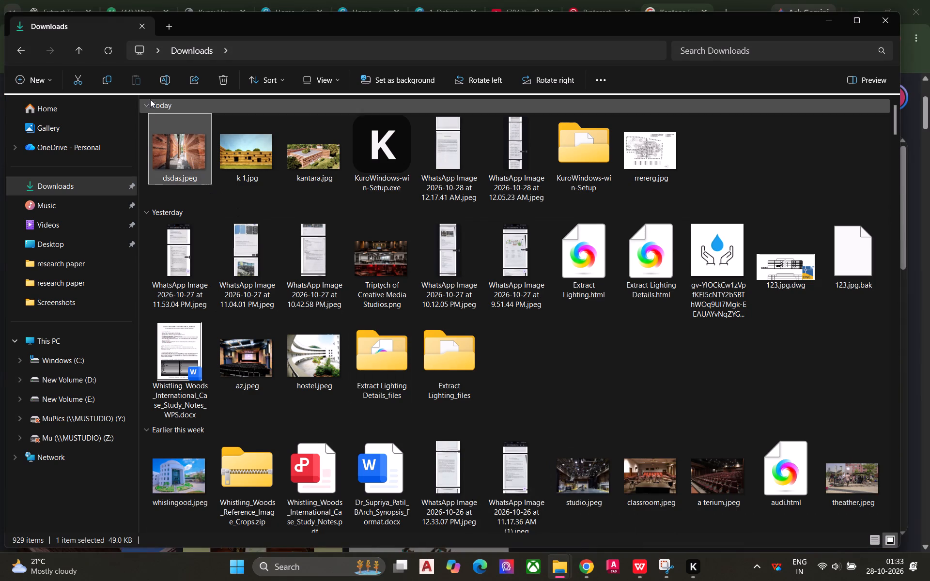
left_click(108, 52)
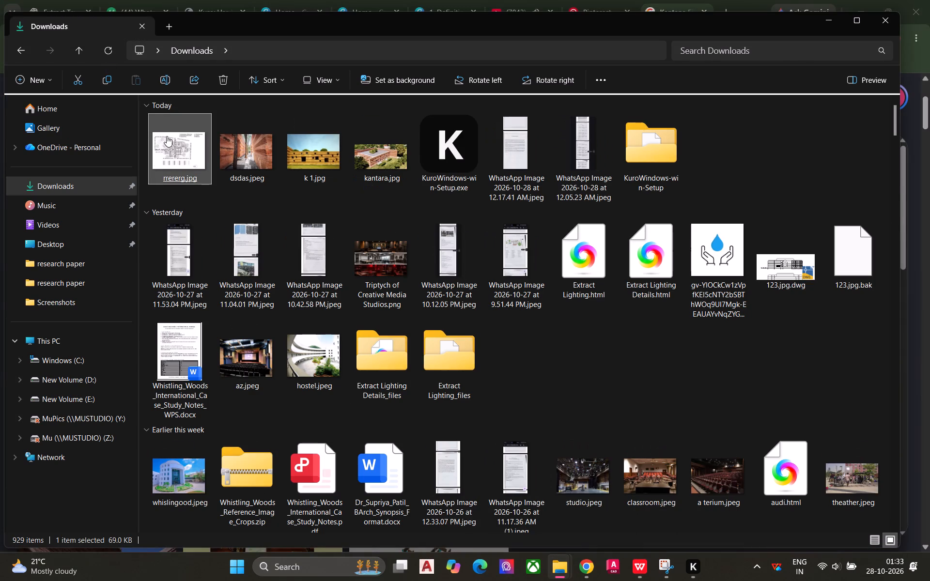
left_click(112, 79)
In WPS Office, insert the picture E:/Downloads/rrererg.jpg at the end of the lecture rooms design inference paragraph.
left_click(635, 579)
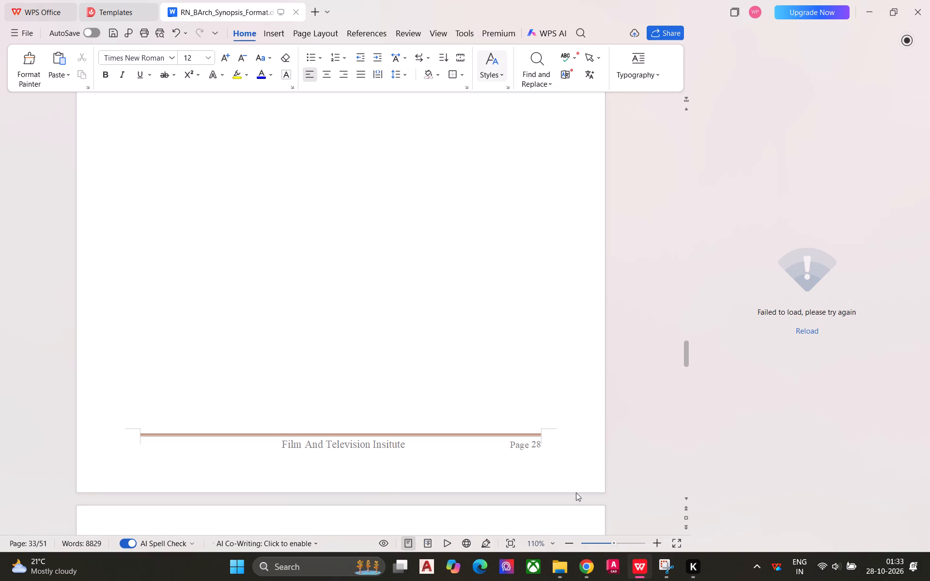
scroll(327, 238, "up", 20)
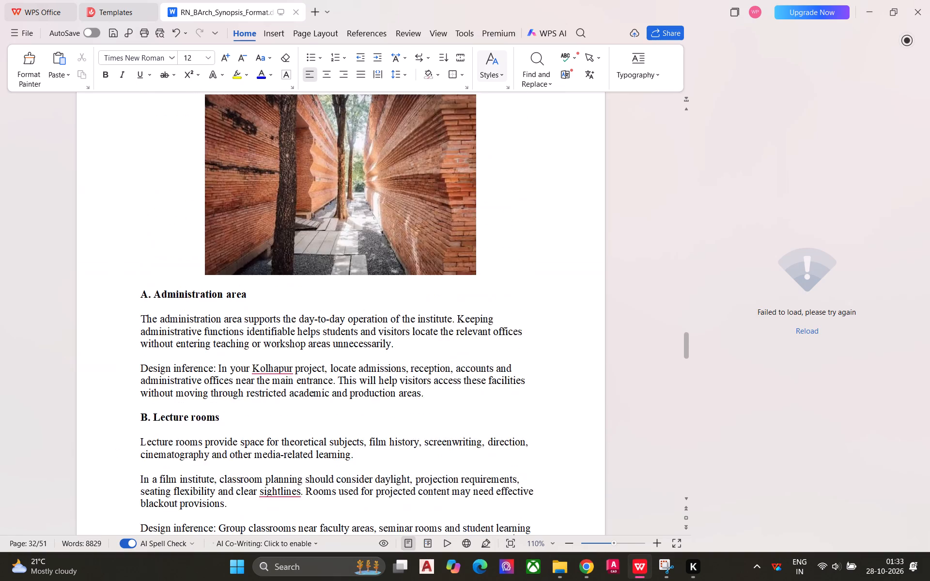
scroll(321, 243, "down", 13)
left_click(273, 33)
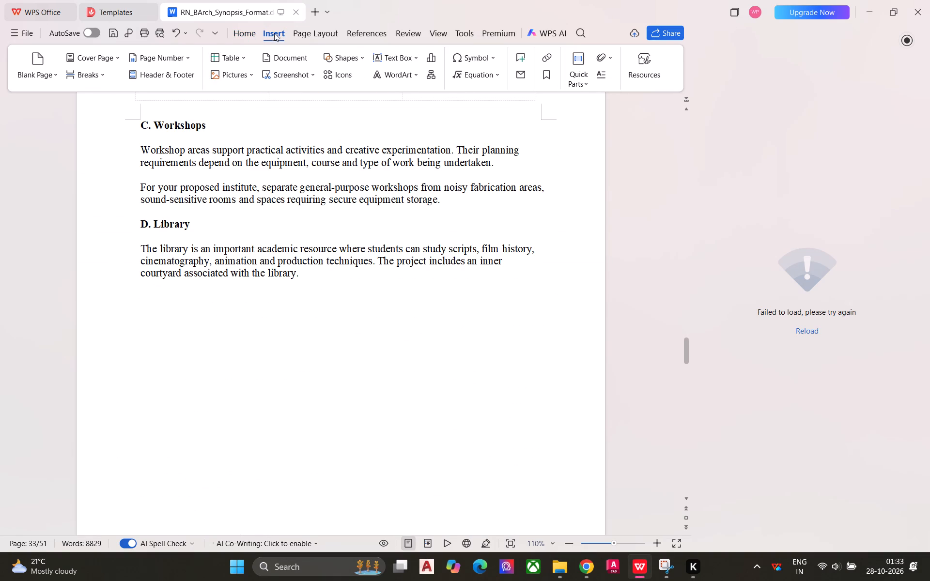
left_click(240, 72)
left_click(303, 106)
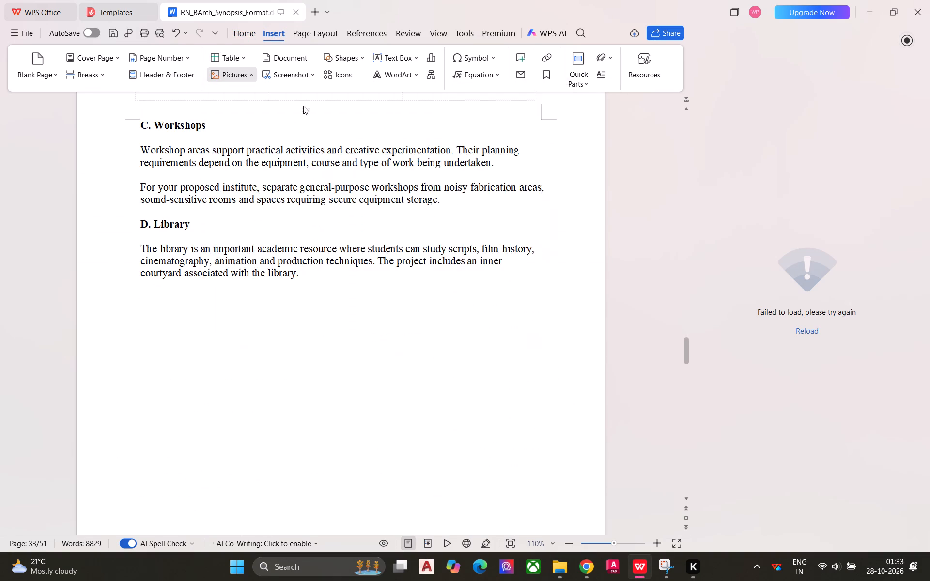
left_click(403, 405)
key("ctrl+v")
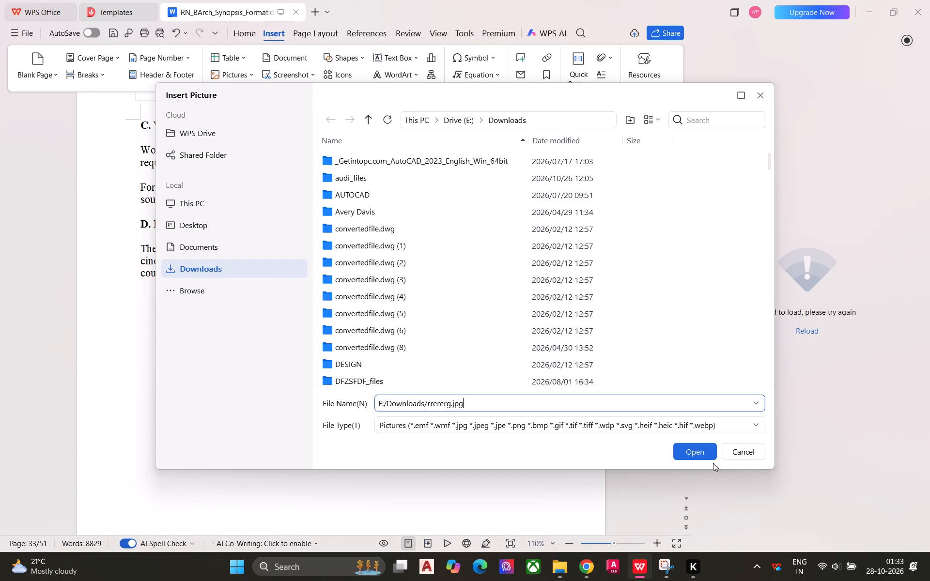
left_click(697, 448)
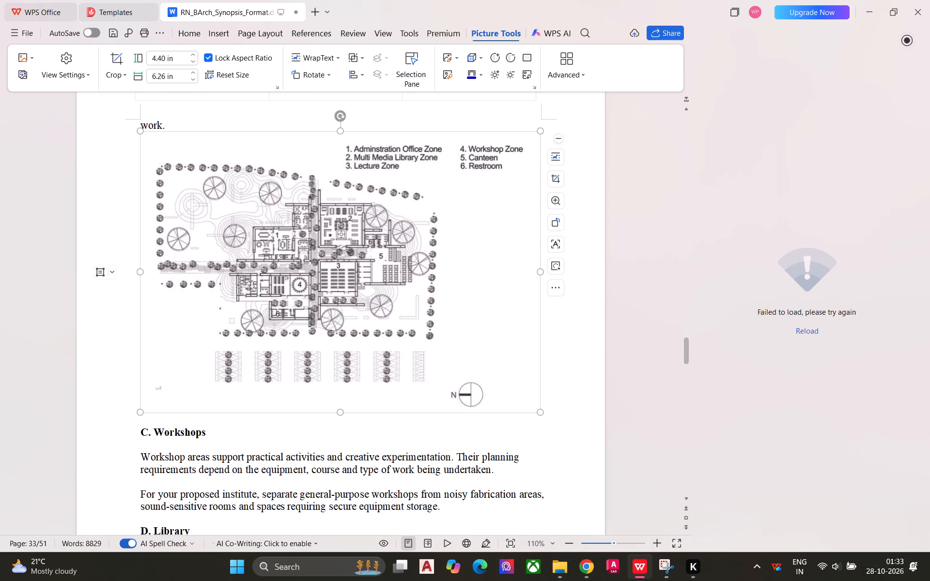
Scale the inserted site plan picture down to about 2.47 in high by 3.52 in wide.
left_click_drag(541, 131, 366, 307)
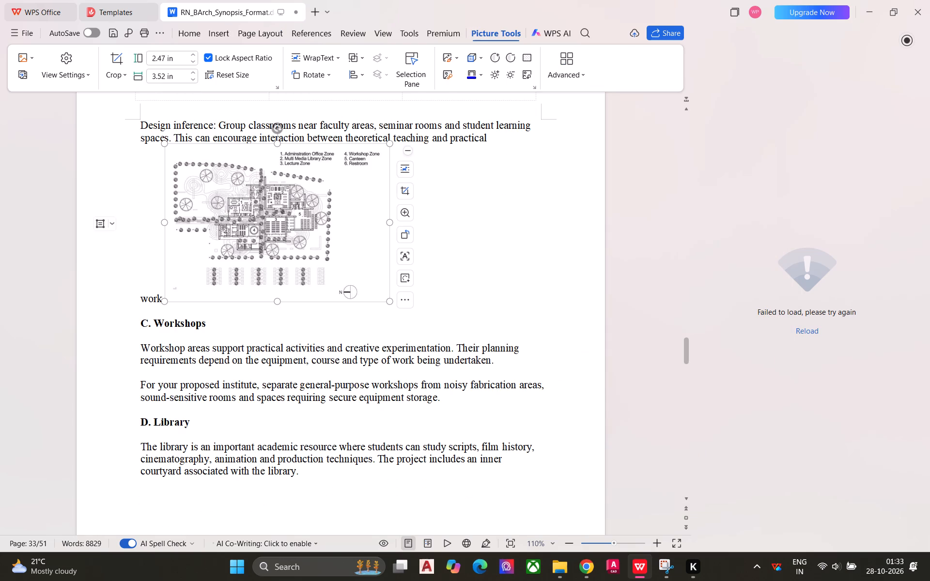
Move the site plan picture from the lecture rooms paragraph to a centred empty line below the "D. Library" text.
scroll(336, 309, "up", 1)
key("ctrl+c")
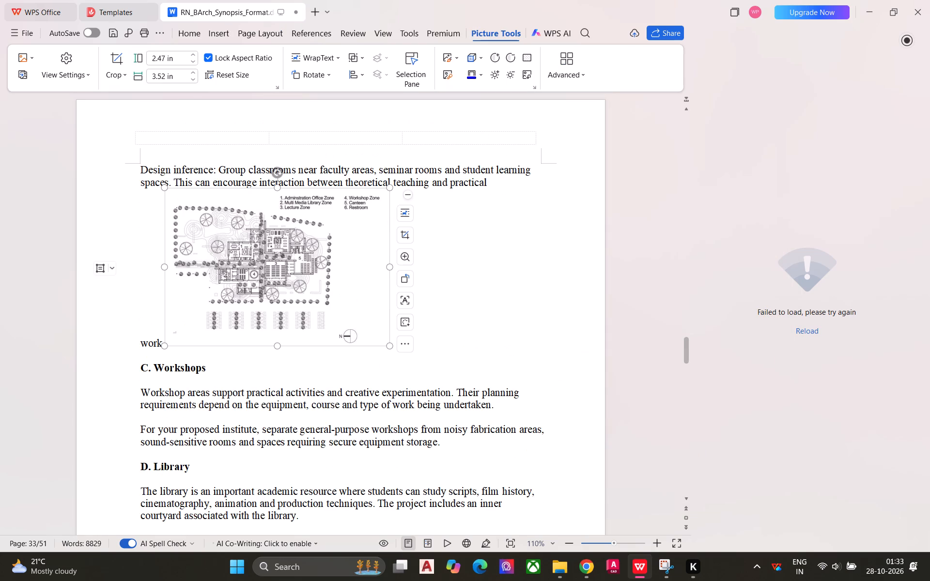
key("Delete")
scroll(232, 413, "down", 4)
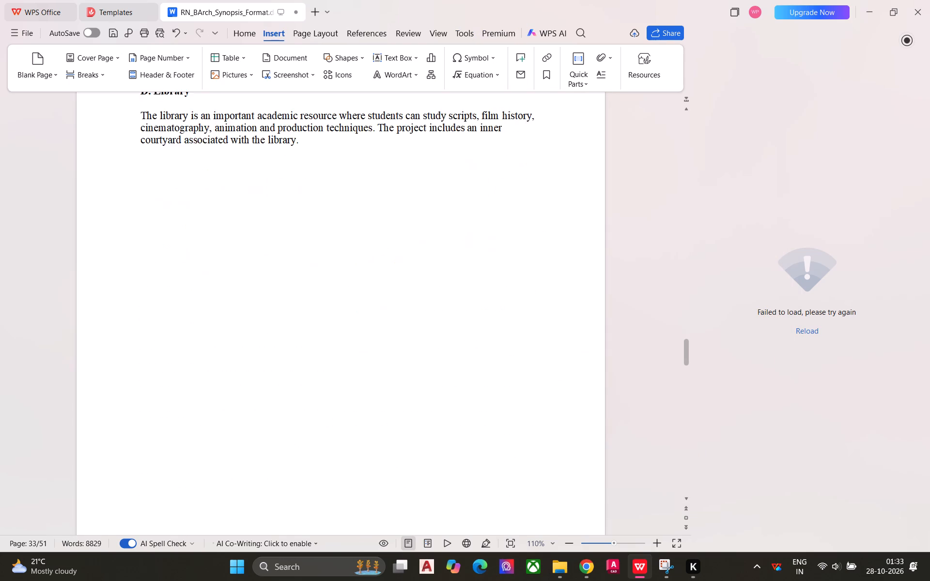
scroll(232, 412, "up", 14)
scroll(233, 412, "down", 11)
left_click(175, 380)
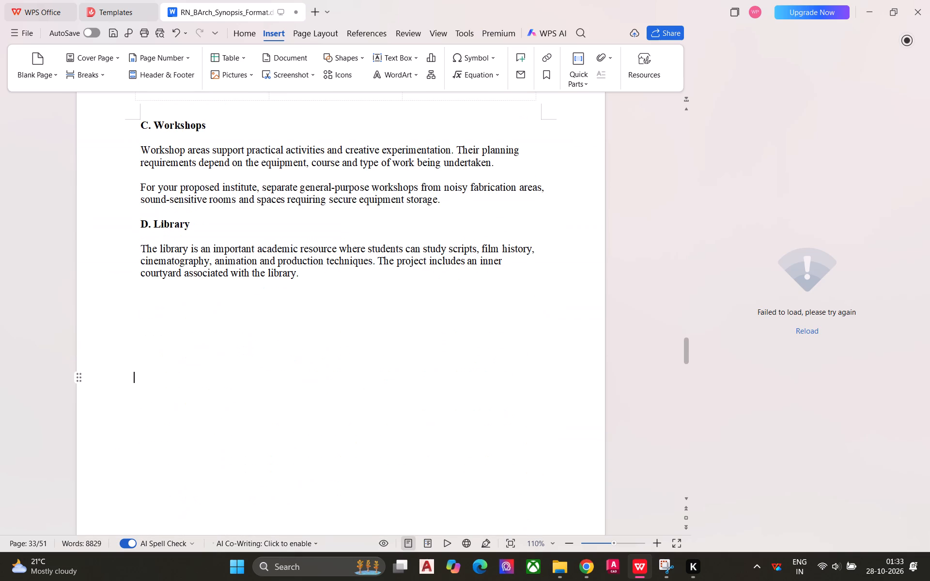
key("ctrl+v")
left_click(314, 372)
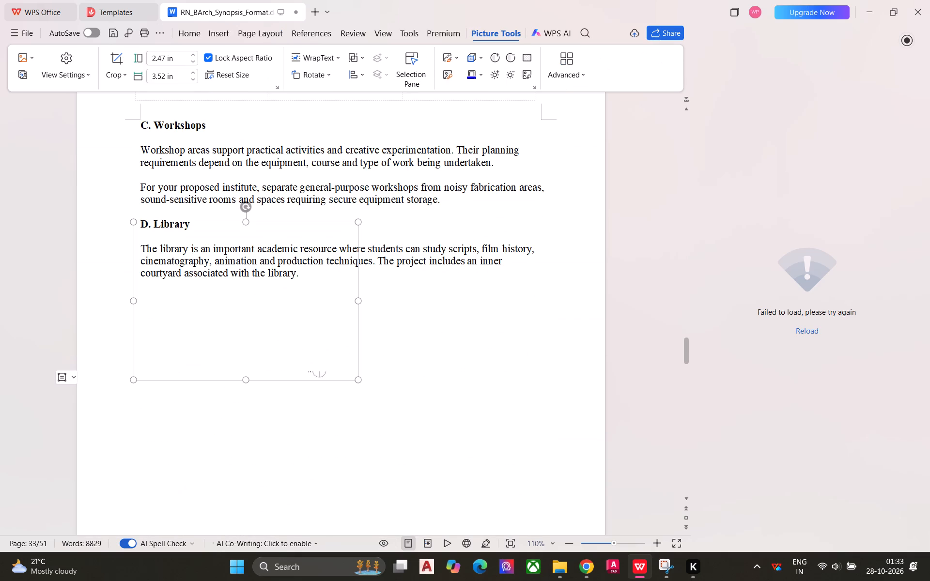
left_click_drag(333, 379, 406, 493)
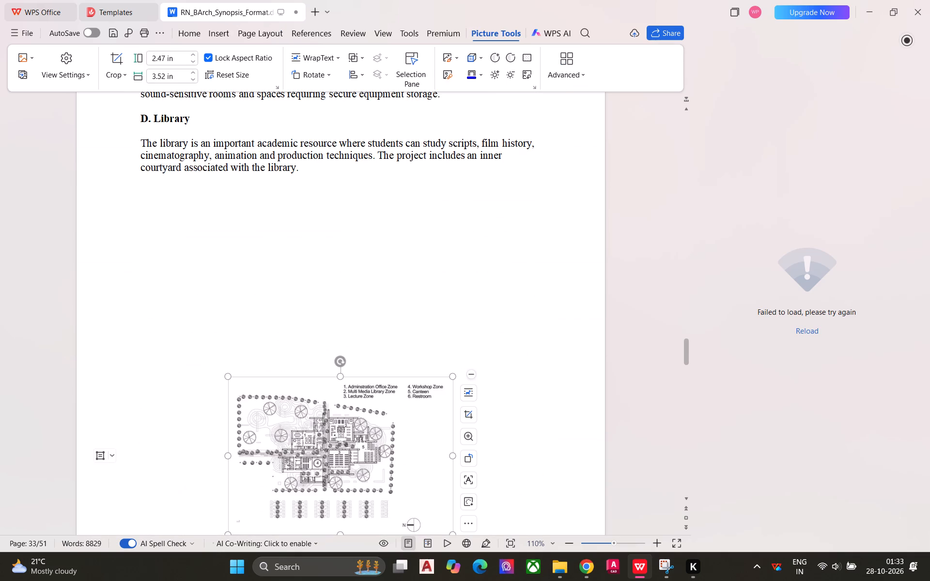
Enlarge the site plan picture to about 3.84 in high by 5.46 in wide, keeping its proportions.
left_click_drag(452, 375, 551, 296)
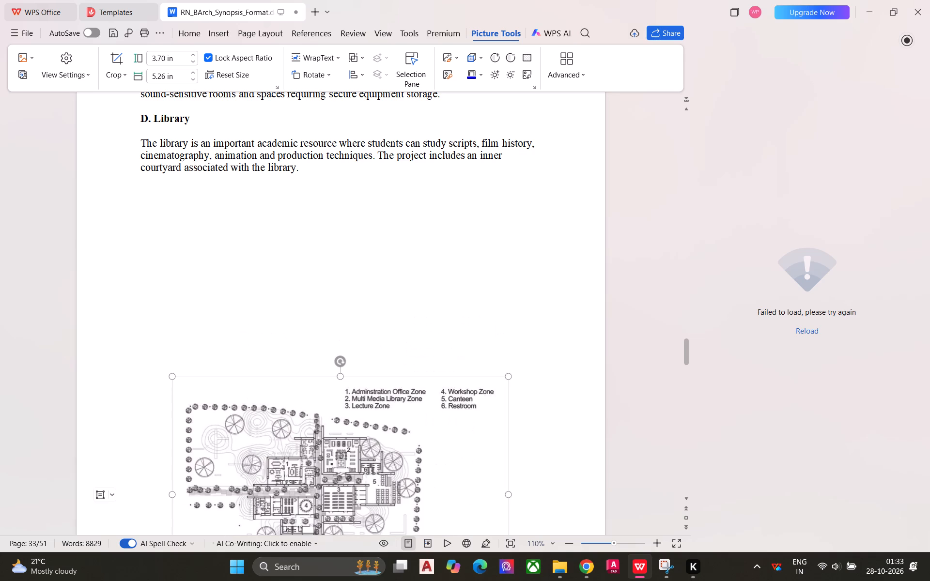
left_click_drag(170, 374, 103, 309)
key("ctrl+z")
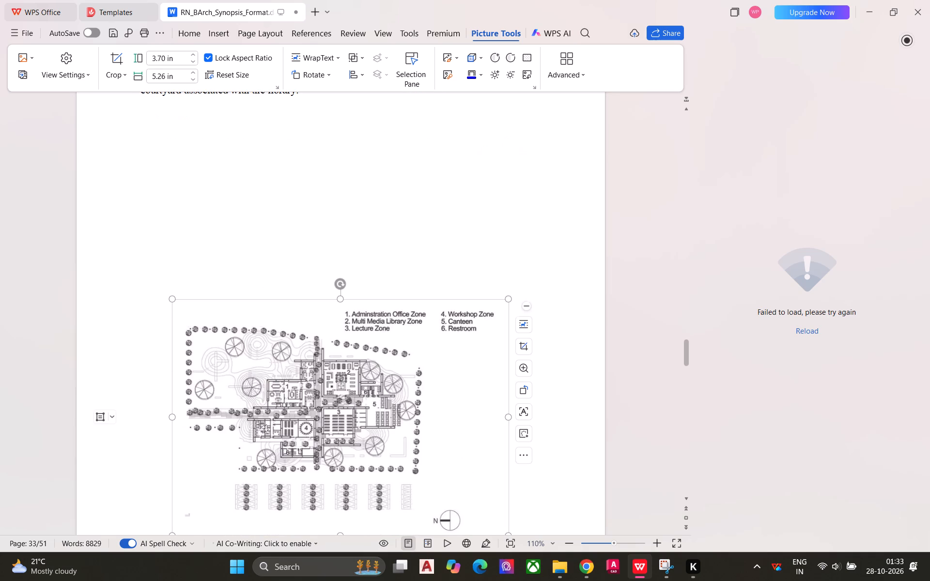
left_click_drag(175, 300, 162, 291)
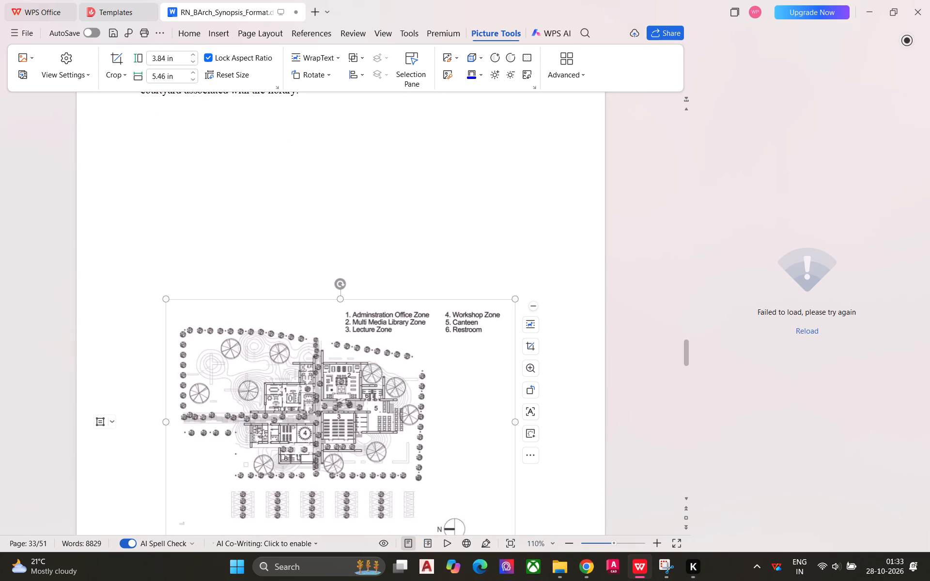
Remove surplus empty lines between the "D. Library" paragraph and the site plan picture.
left_click(194, 286)
key("BackSpace")
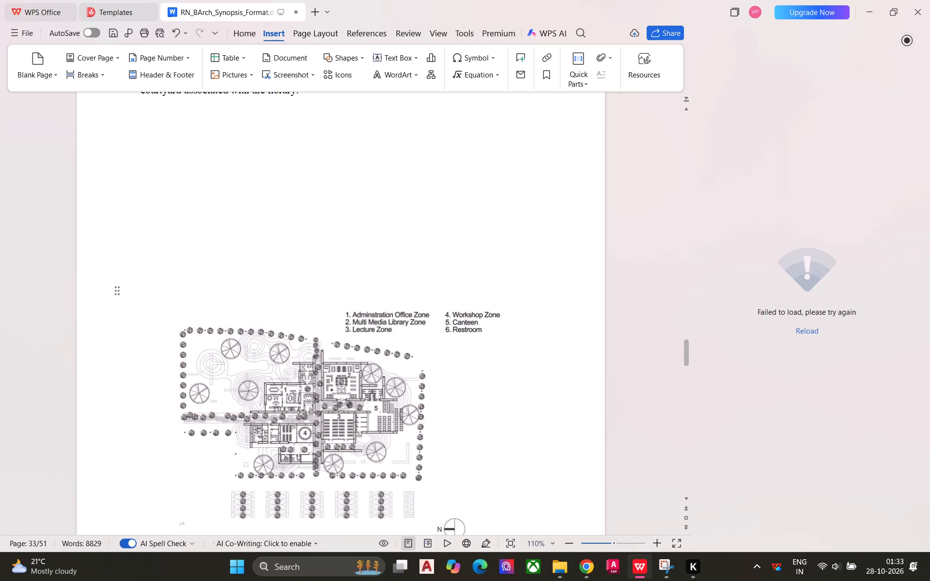
key("BackSpace")
key("BackSpace")
scroll(201, 277, "up", 3)
key("BackSpace")
key("BackSpace")
key("BackSpace")
key("BackSpace")
key("BackSpace")
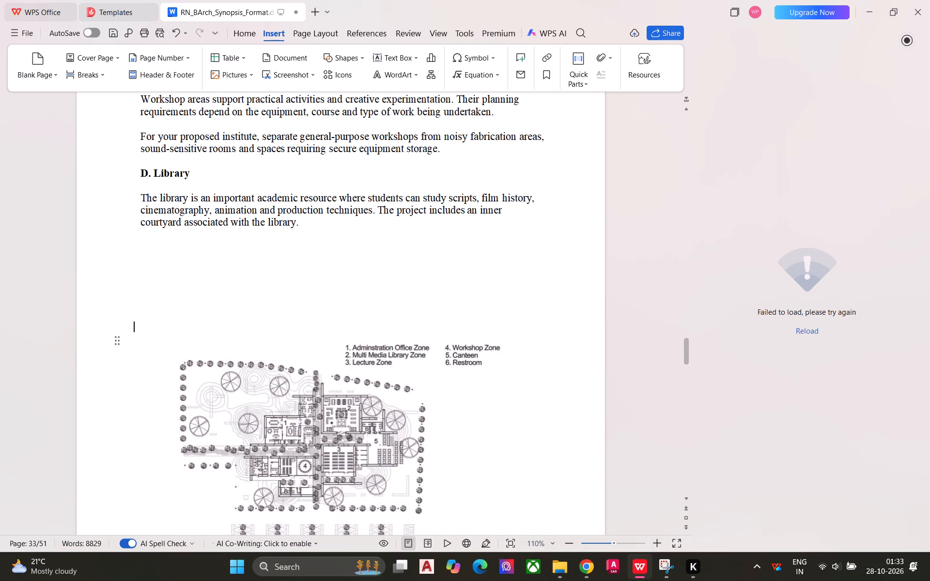
key("BackSpace")
key("BackSpace")
key("BackSpace")
key("BackSpace")
key("BackSpace")
left_click(179, 318)
key("BackSpace")
key("BackSpace")
key("BackSpace")
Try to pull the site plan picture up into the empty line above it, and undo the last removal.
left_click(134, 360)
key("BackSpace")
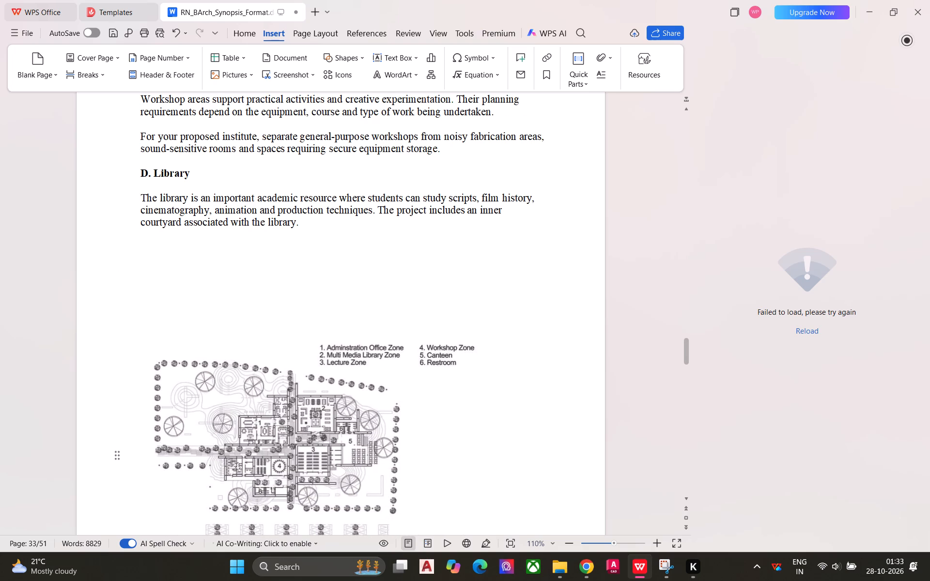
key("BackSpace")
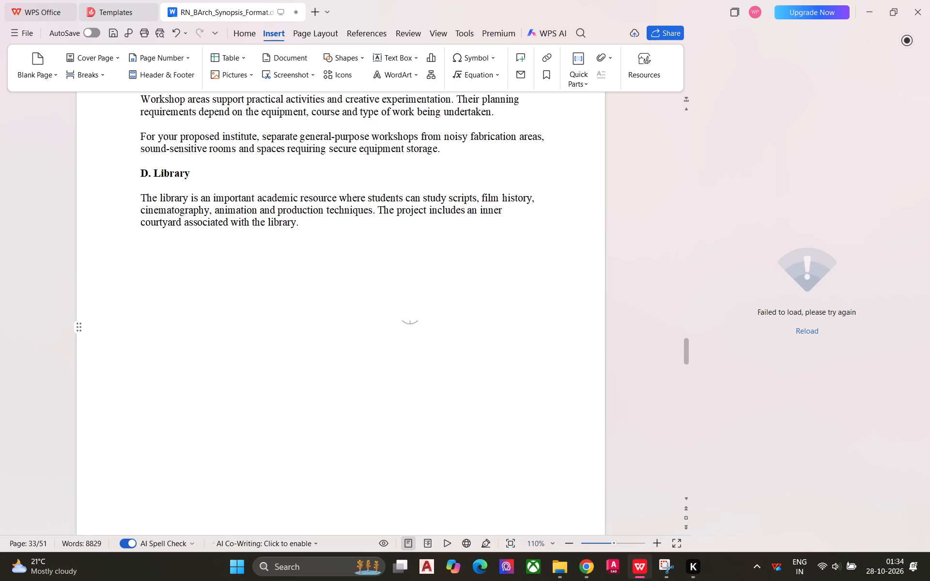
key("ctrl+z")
Enlarge the site plan picture to about 5.24 in high by 7.44 in wide, keeping its proportions.
scroll(228, 336, "down", 3)
left_click(311, 321)
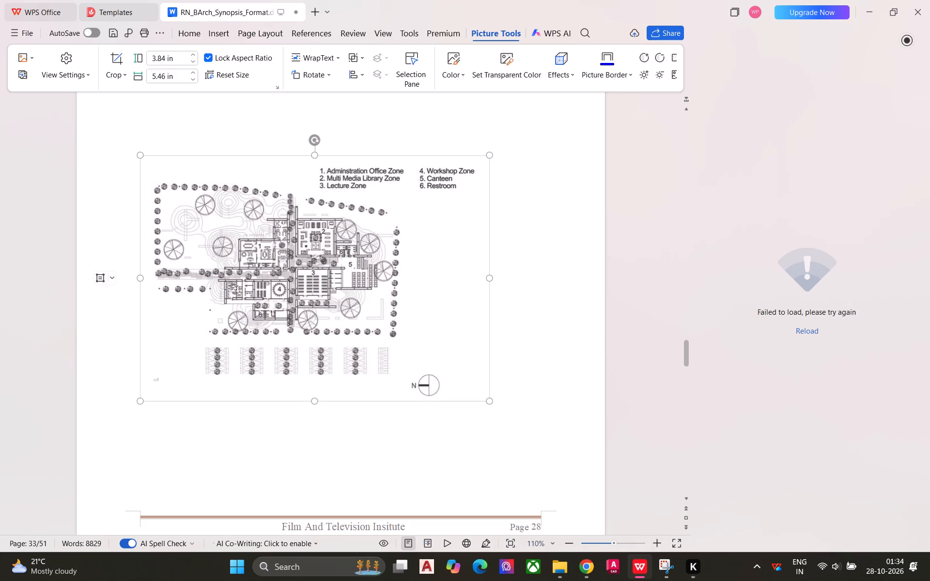
left_click_drag(487, 397, 494, 406)
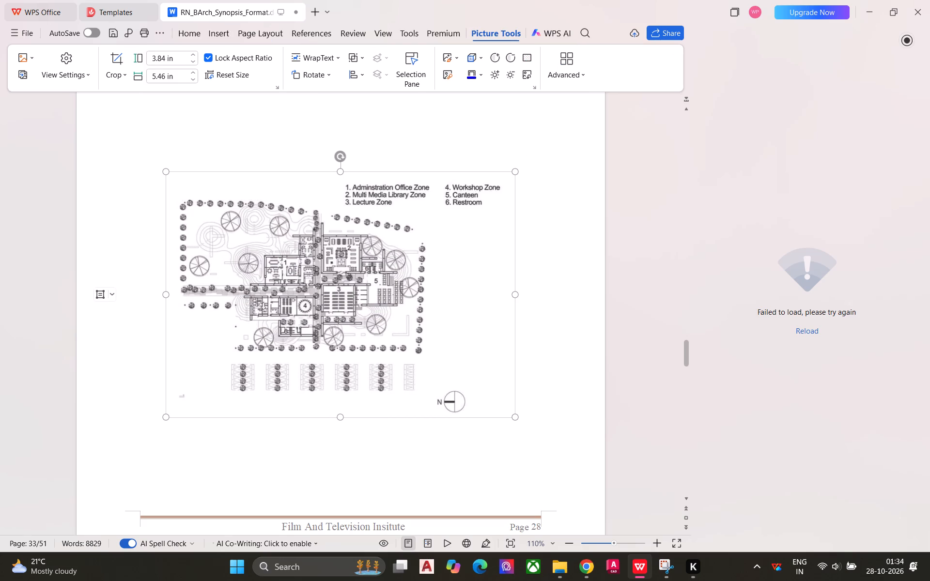
left_click_drag(516, 419, 571, 465)
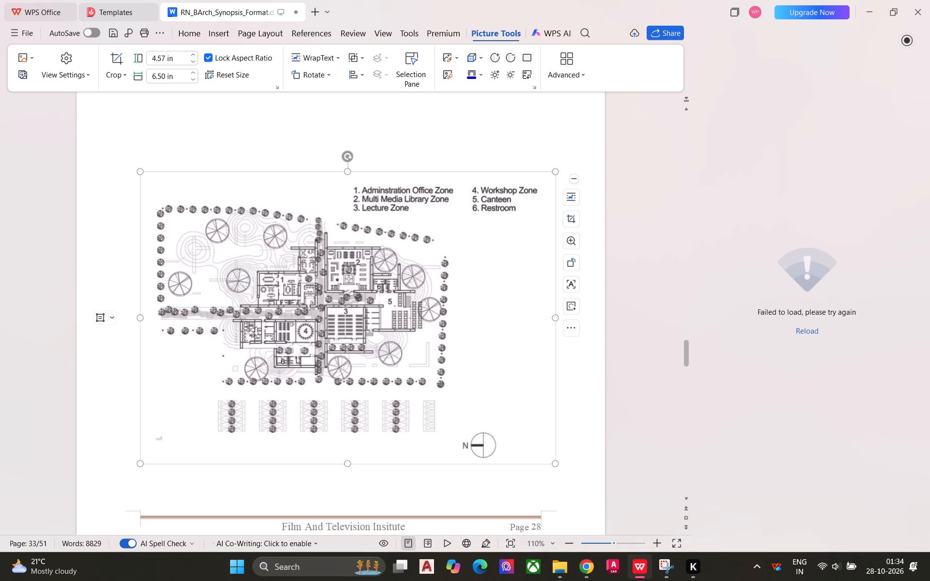
left_click_drag(142, 172, 129, 166)
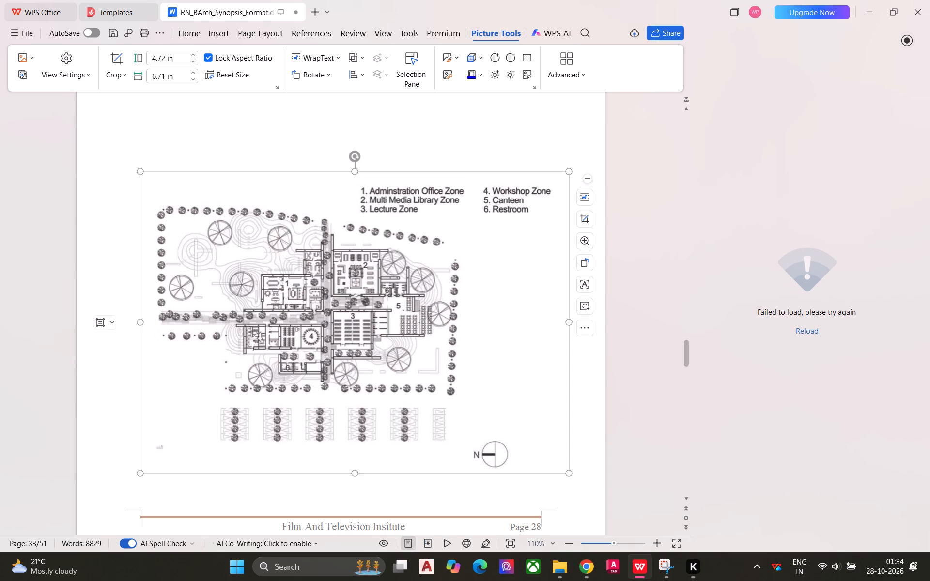
left_click_drag(140, 171, 128, 164)
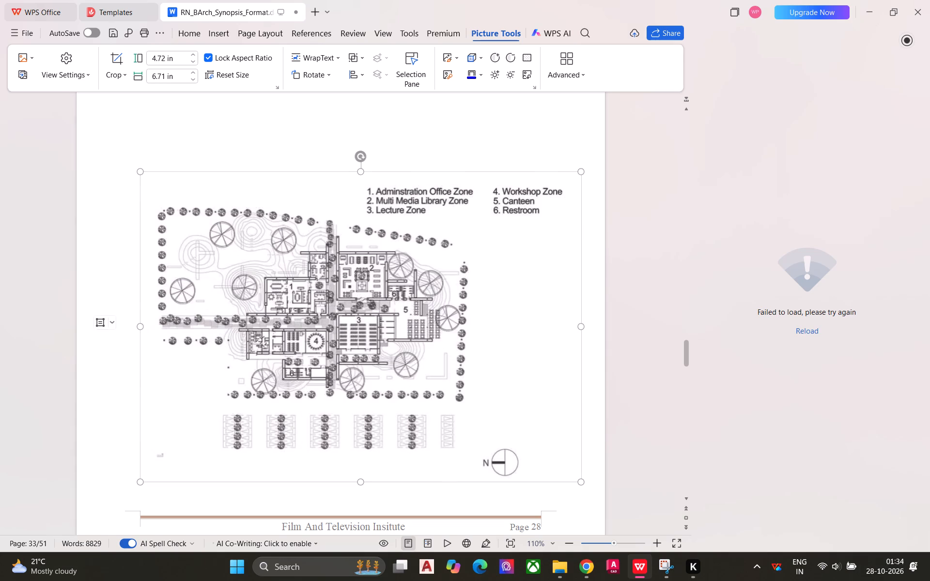
left_click_drag(140, 171, 129, 163)
left_click_drag(143, 173, 133, 163)
left_click_drag(138, 169, 131, 163)
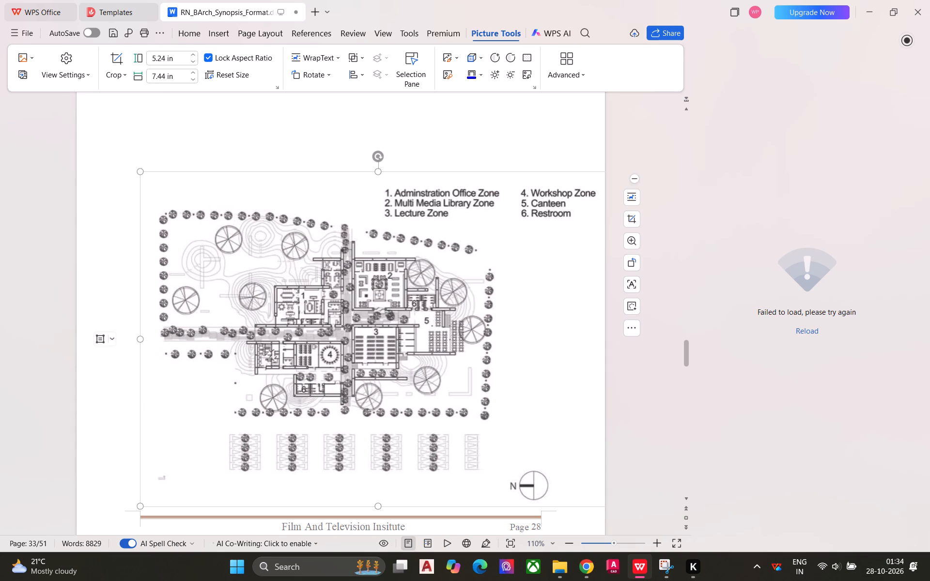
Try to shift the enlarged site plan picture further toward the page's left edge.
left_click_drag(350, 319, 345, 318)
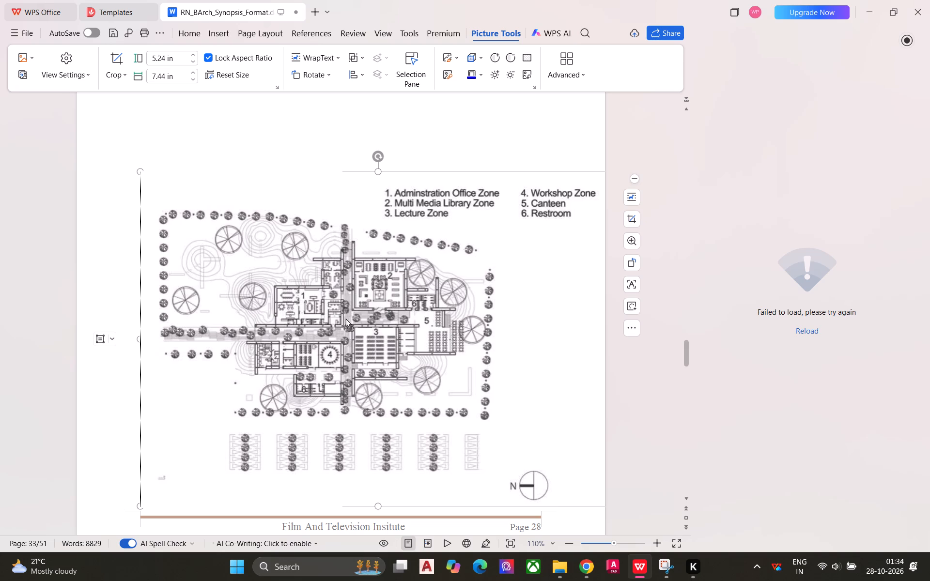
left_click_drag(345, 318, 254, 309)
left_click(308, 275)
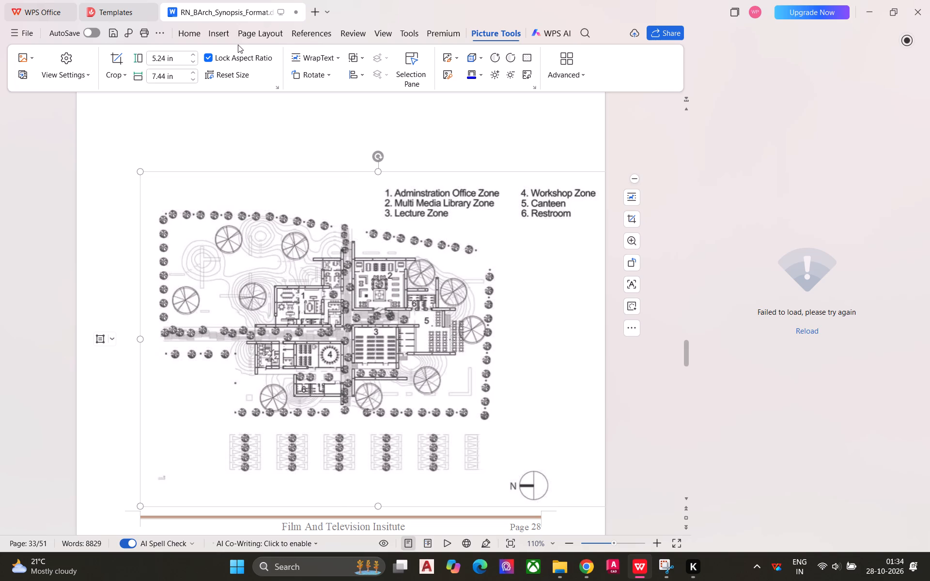
Left-align the paragraph holding the site plan picture.
left_click(187, 30)
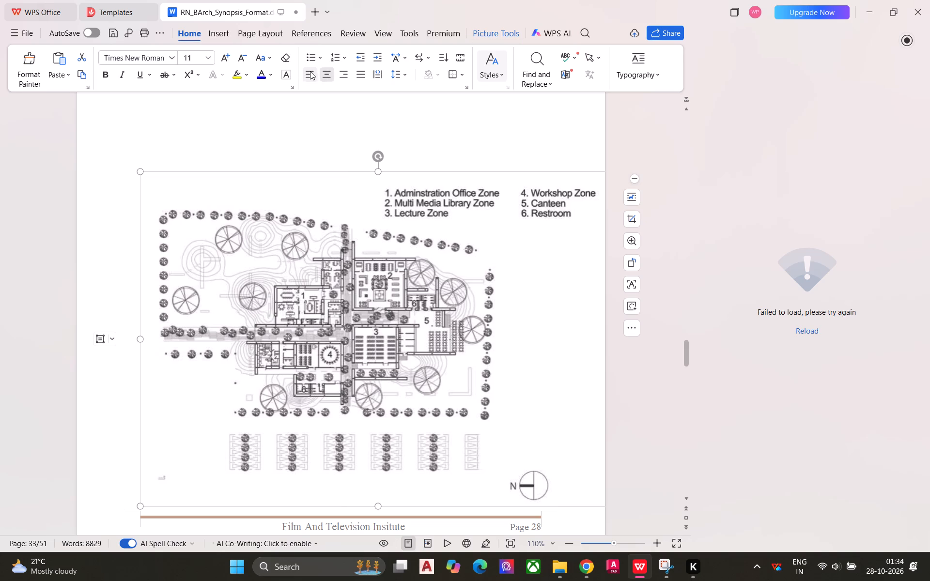
left_click(309, 71)
left_click(321, 74)
left_click(310, 74)
Replace the selected site plan picture with a backtick character.
left_click(307, 227)
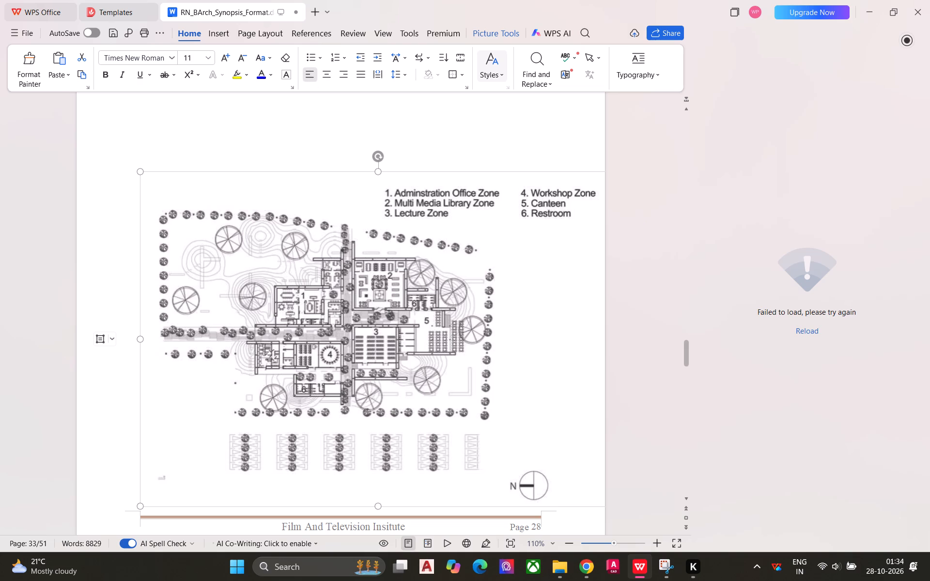
key("grave")
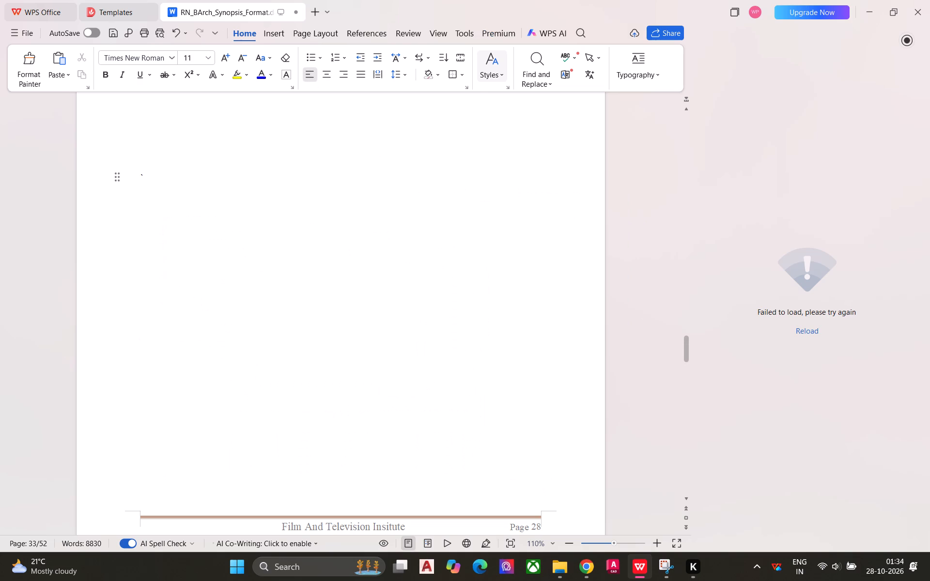
Undo the replacement of the site plan picture with the backtick character.
key("ctrl+z")
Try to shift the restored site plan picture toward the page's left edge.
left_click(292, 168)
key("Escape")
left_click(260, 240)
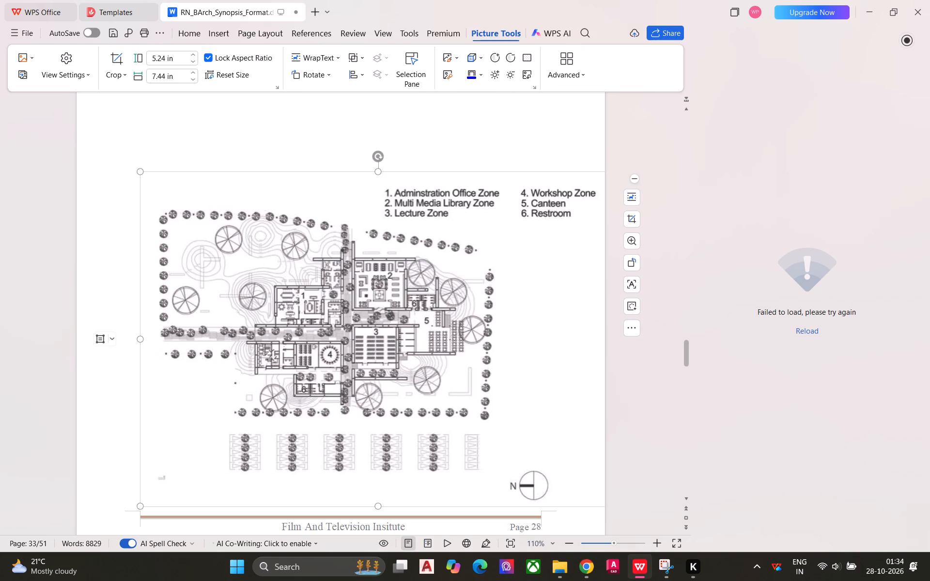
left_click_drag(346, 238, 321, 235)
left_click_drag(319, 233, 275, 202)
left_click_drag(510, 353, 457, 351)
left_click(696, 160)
Delete the surplus blank lines and indentation between the D. Library paragraph and the site plan picture.
scroll(236, 213, "down", 3)
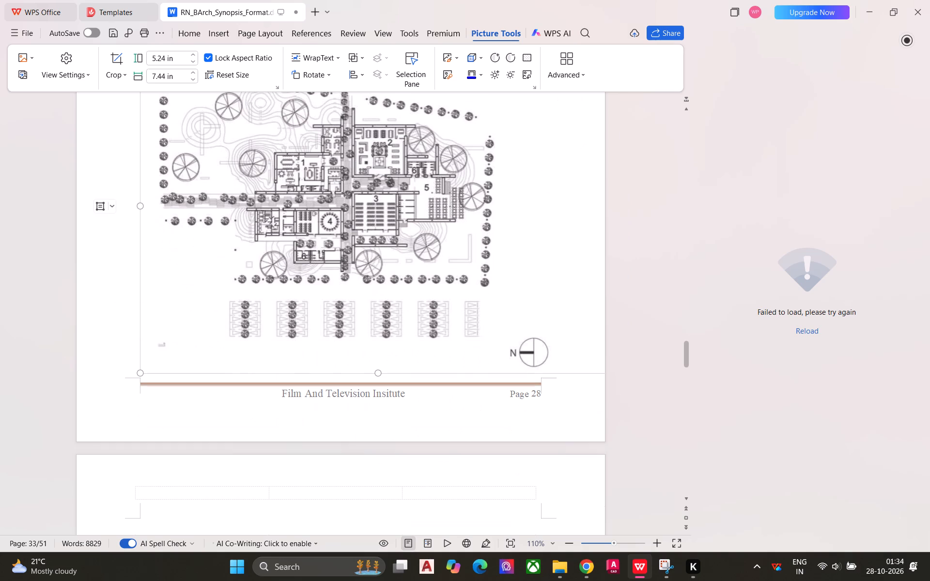
scroll(241, 214, "down", 2)
scroll(239, 217, "up", 6)
scroll(142, 207, "up", 2)
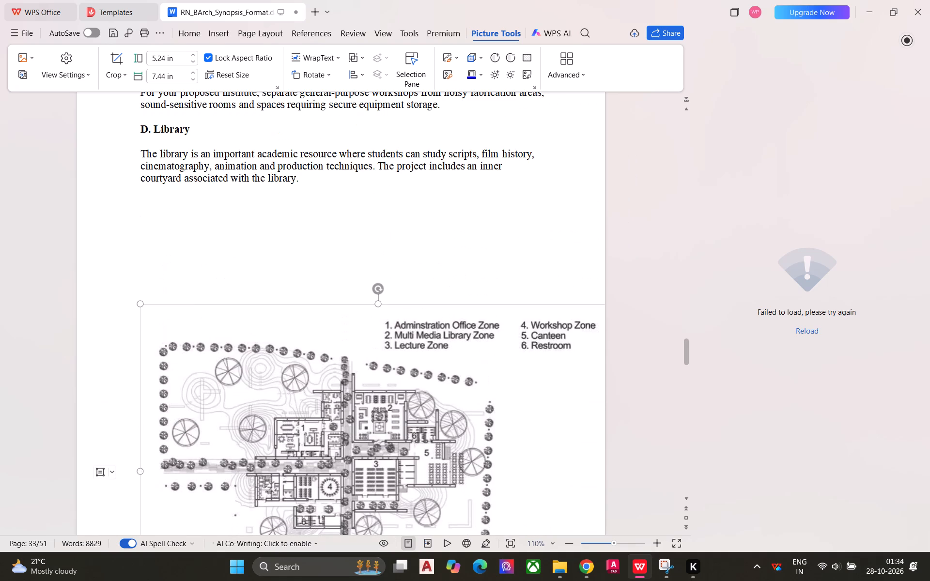
left_click(131, 250)
key("BackSpace")
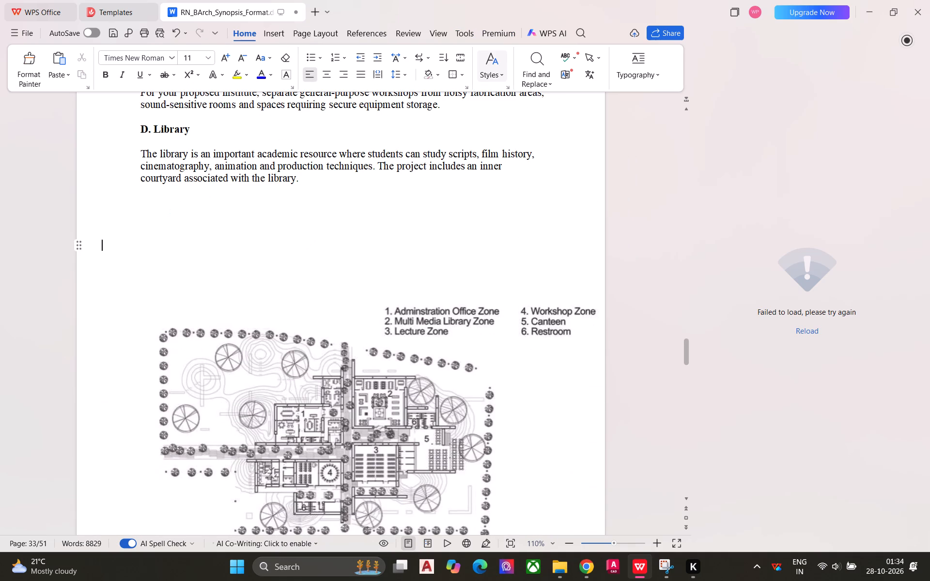
key("BackSpace")
left_click(157, 265)
left_click(147, 281)
key("BackSpace")
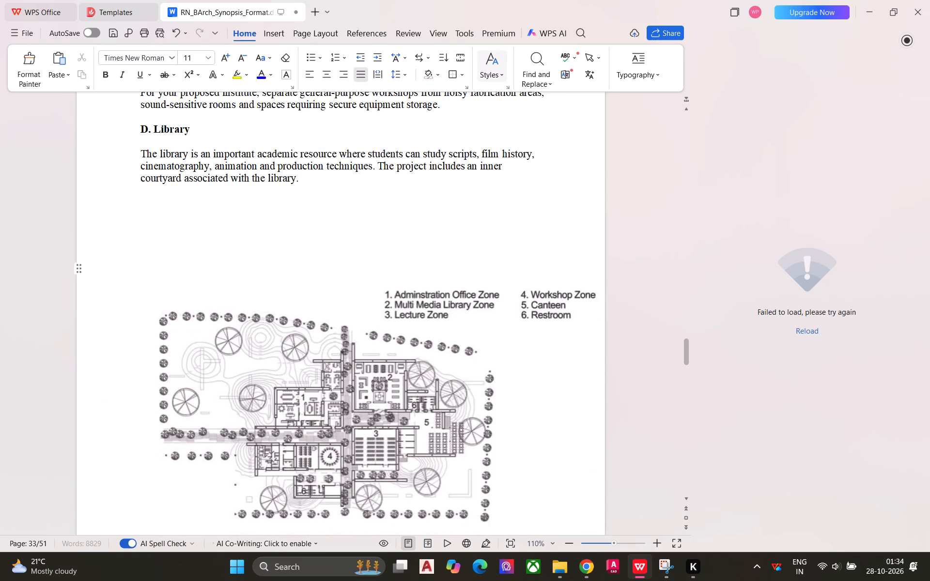
key("BackSpace")
left_click(148, 282)
left_click(145, 191)
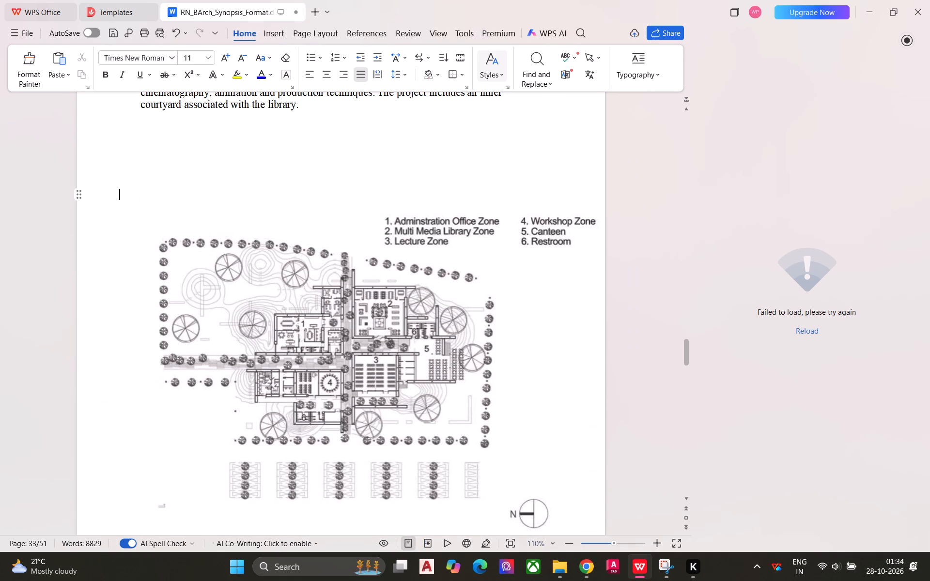
key("BackSpace")
key("BackSpace")
key("BackSpace")
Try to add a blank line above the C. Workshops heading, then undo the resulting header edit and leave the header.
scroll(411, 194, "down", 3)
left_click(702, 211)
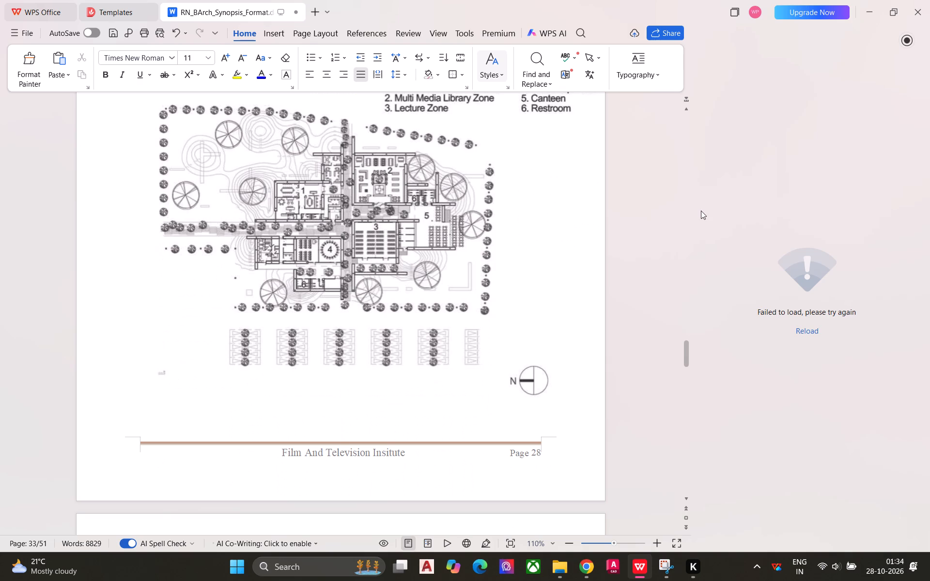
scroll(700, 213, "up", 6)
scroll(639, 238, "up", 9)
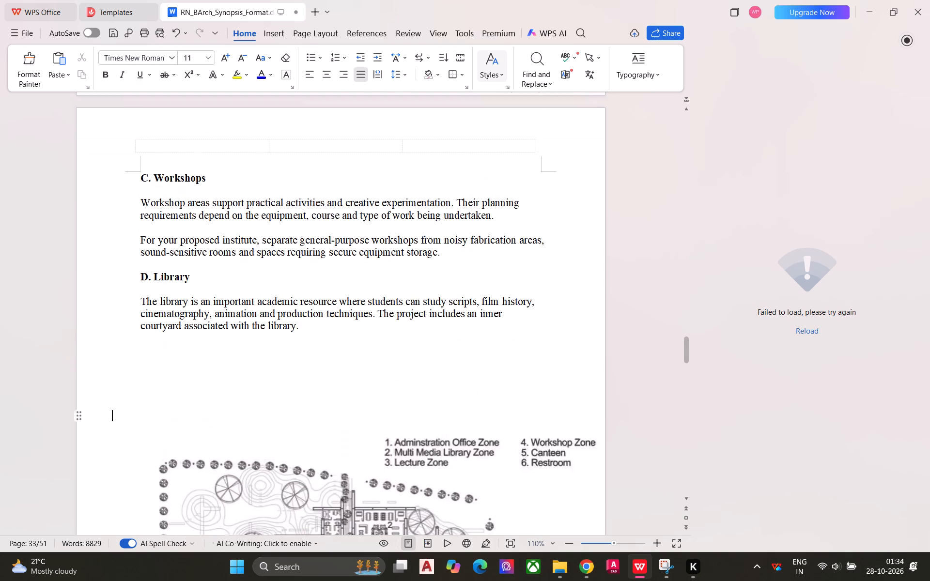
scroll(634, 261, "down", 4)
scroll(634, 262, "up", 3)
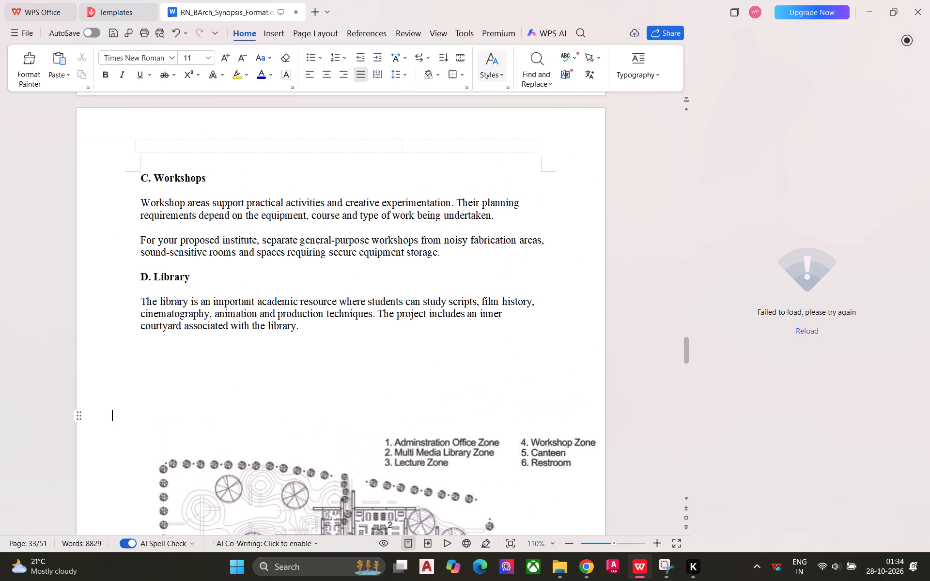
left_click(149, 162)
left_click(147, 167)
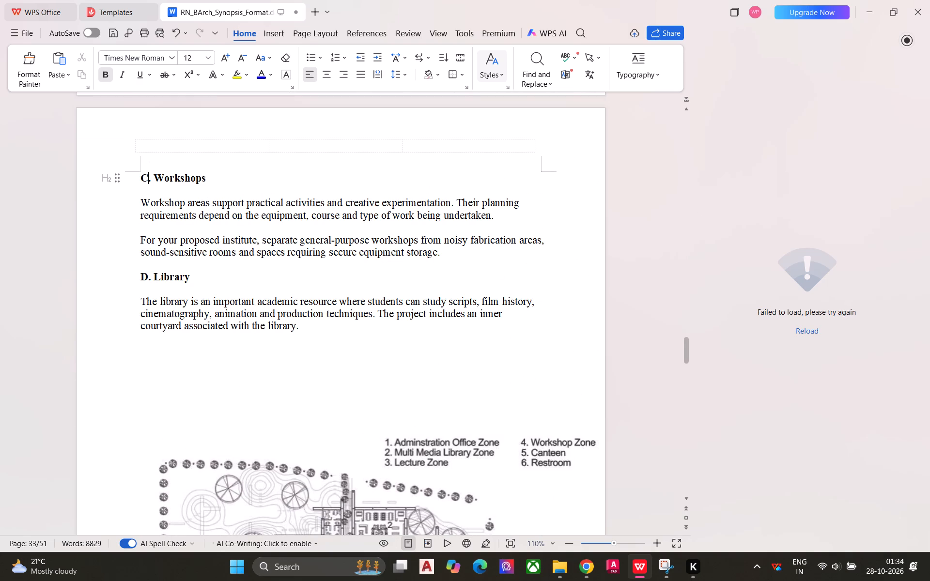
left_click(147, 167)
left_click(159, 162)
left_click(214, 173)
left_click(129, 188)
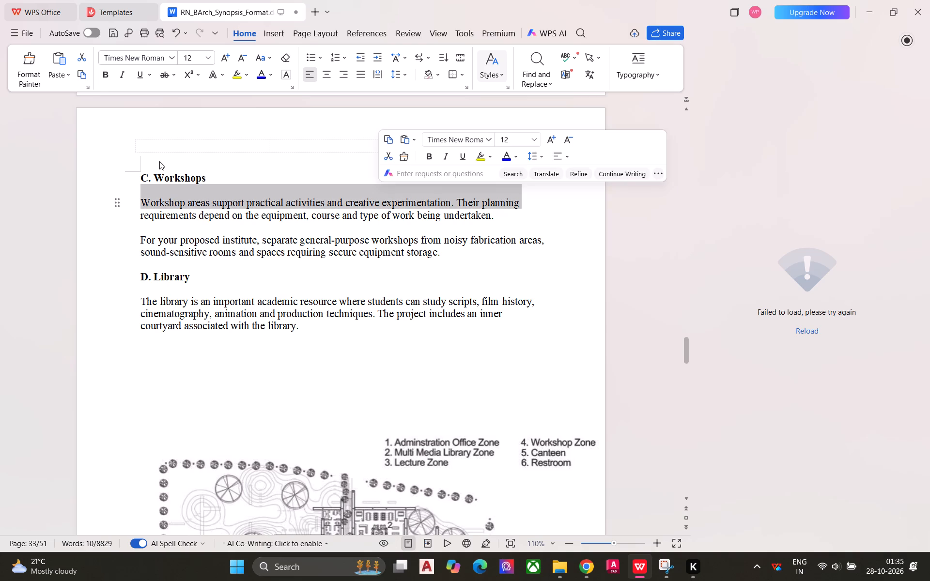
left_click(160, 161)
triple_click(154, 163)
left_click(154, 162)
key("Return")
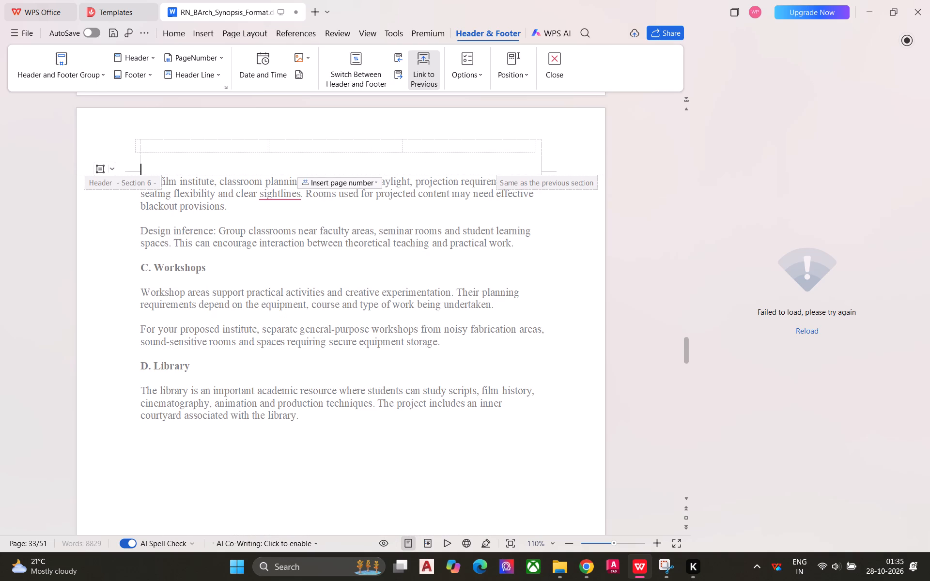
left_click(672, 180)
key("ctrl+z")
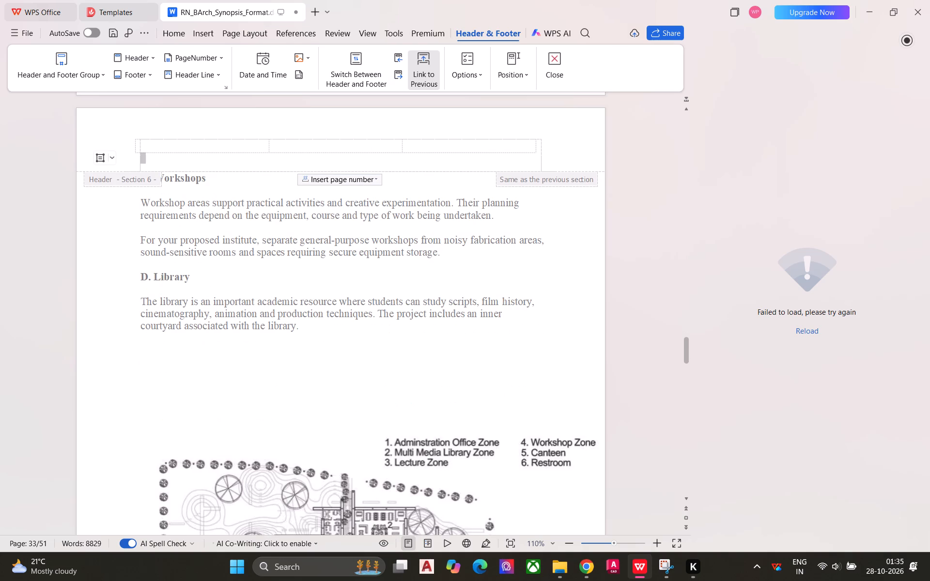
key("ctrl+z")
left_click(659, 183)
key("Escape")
In Google Chrome, save ArchDaily's Kantana lecture room and canteen section image to Downloads as dszvds.
scroll(659, 185, "down", 2)
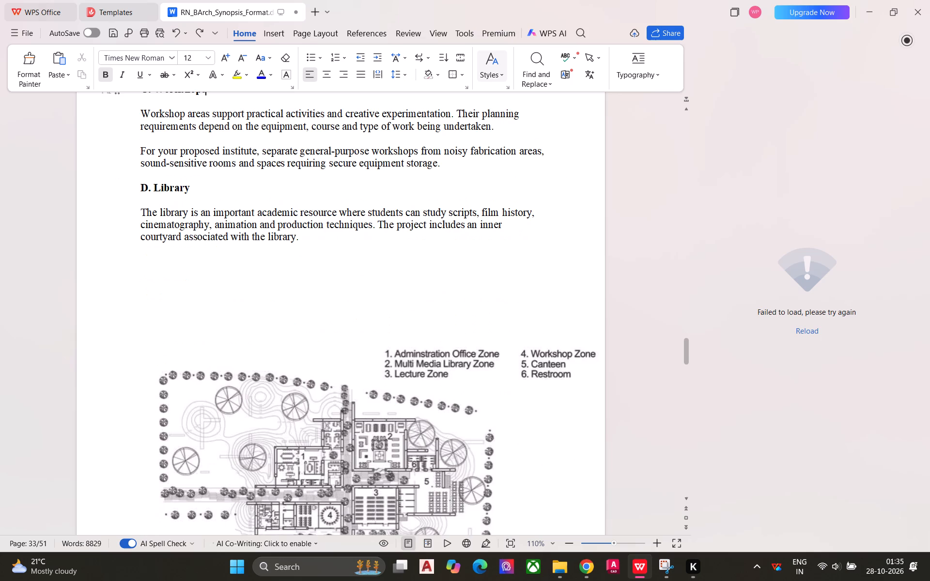
scroll(659, 186, "down", 6)
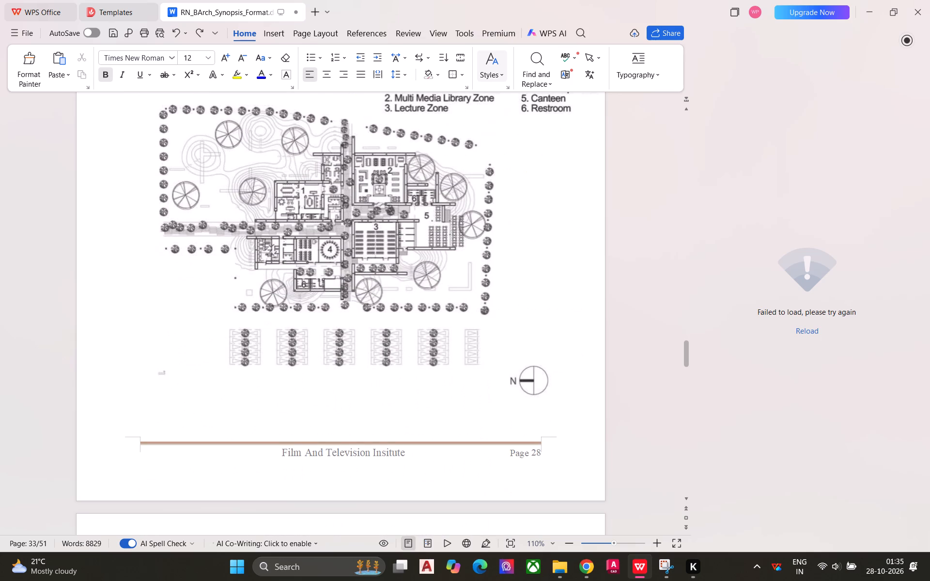
scroll(659, 178, "down", 6)
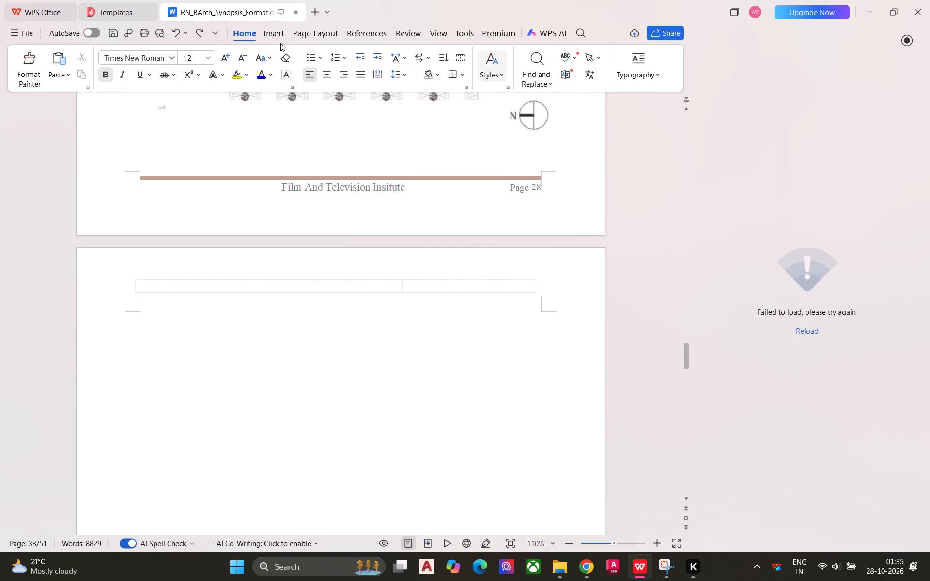
left_click(550, 514)
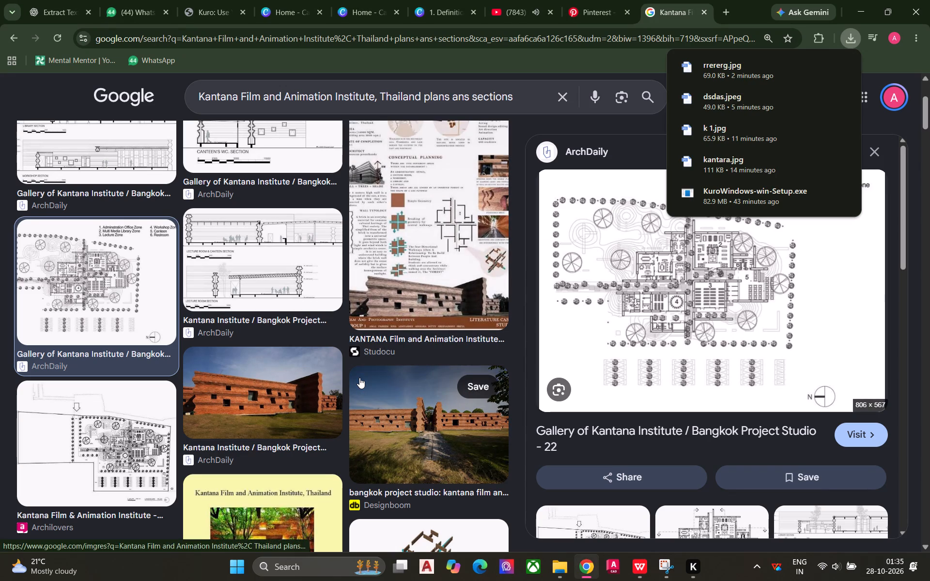
scroll(269, 304, "up", 1)
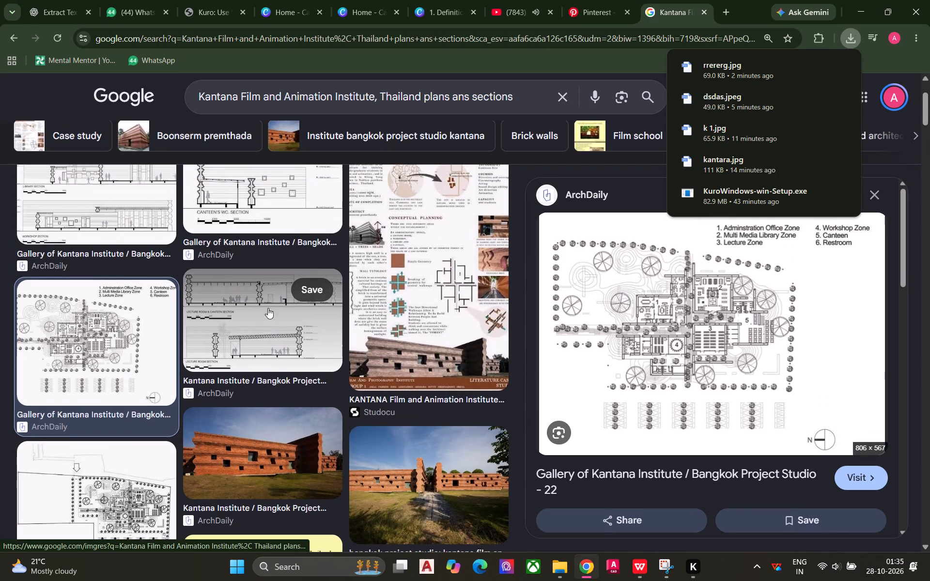
left_click(263, 330)
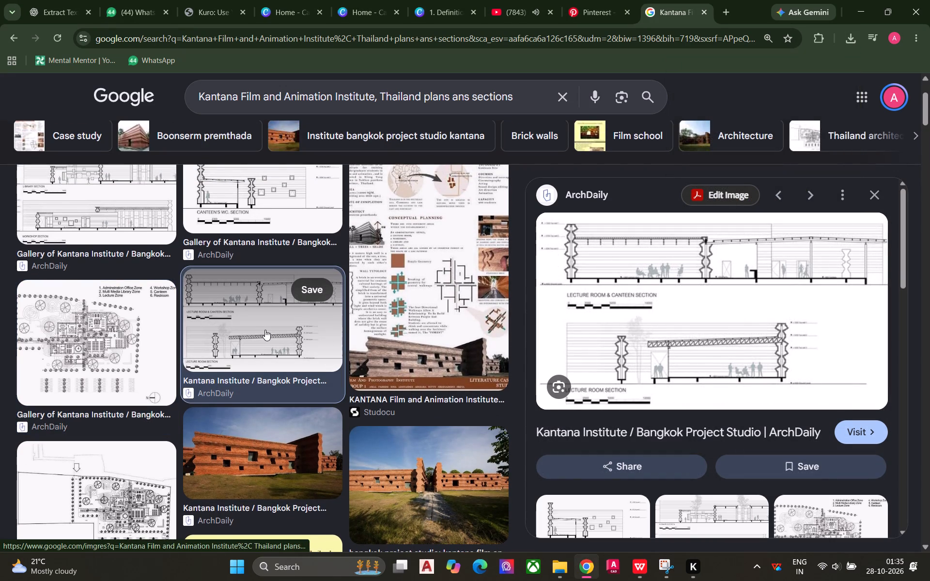
right_click(670, 344)
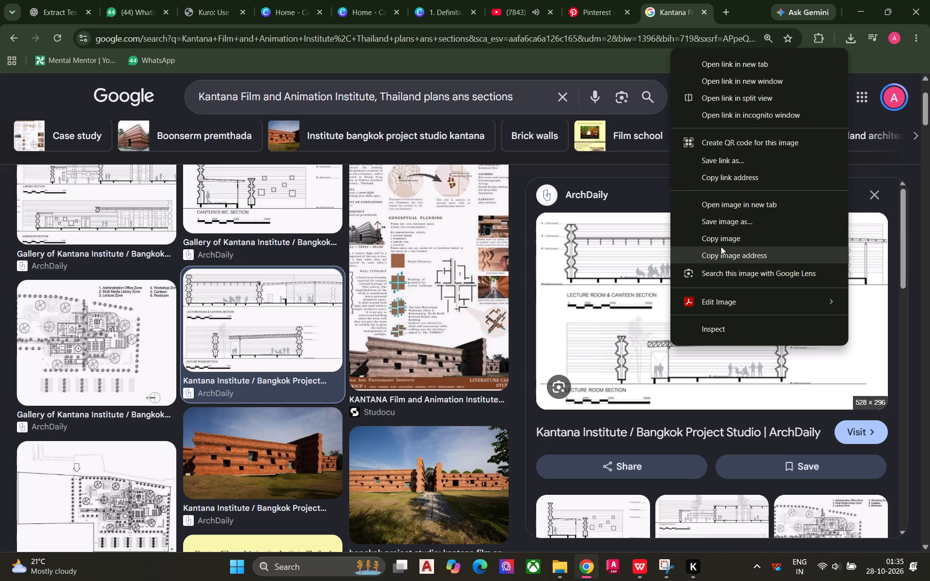
left_click(722, 227)
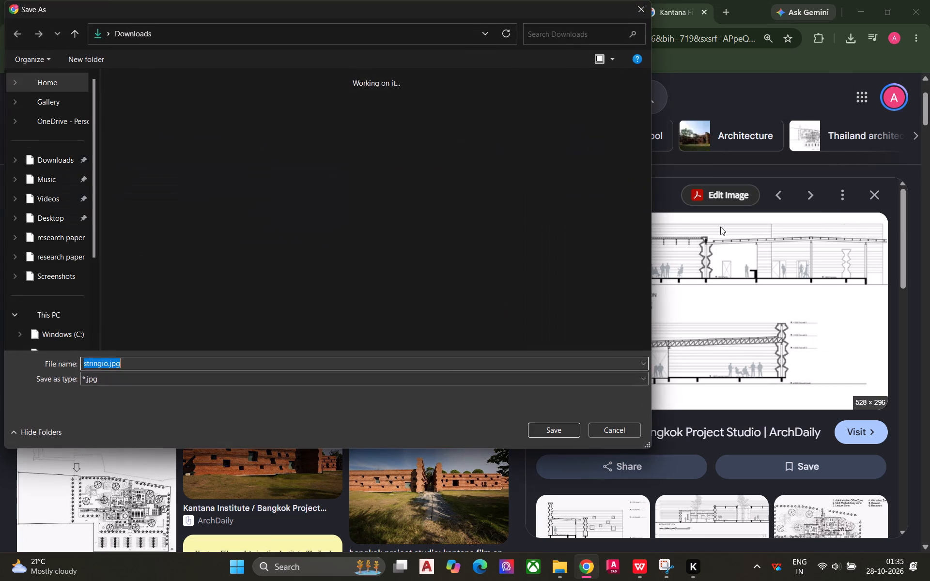
type("ds")
type("zvds")
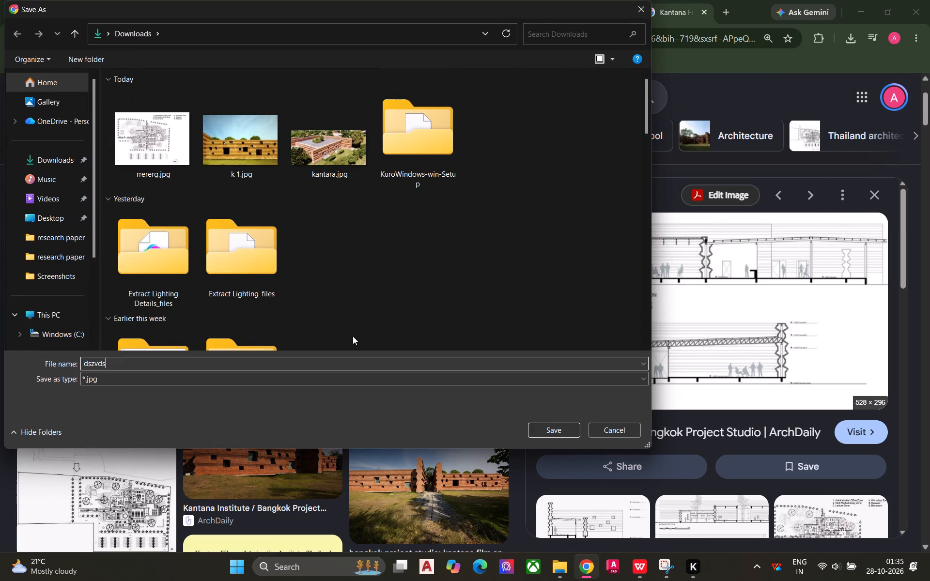
left_click(551, 432)
In File Explorer, refresh the Downloads folder and copy the dszvds.jpg image.
left_click(558, 580)
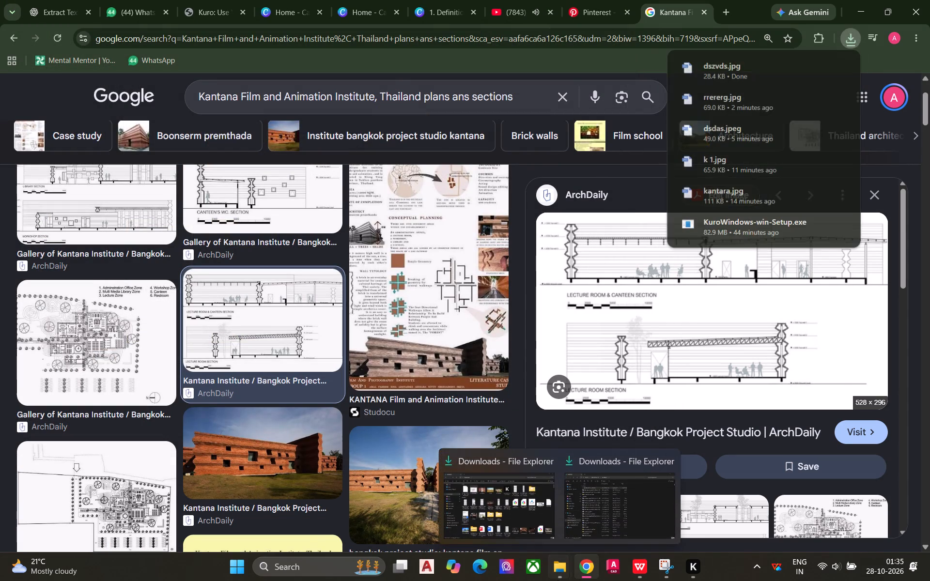
left_click(517, 504)
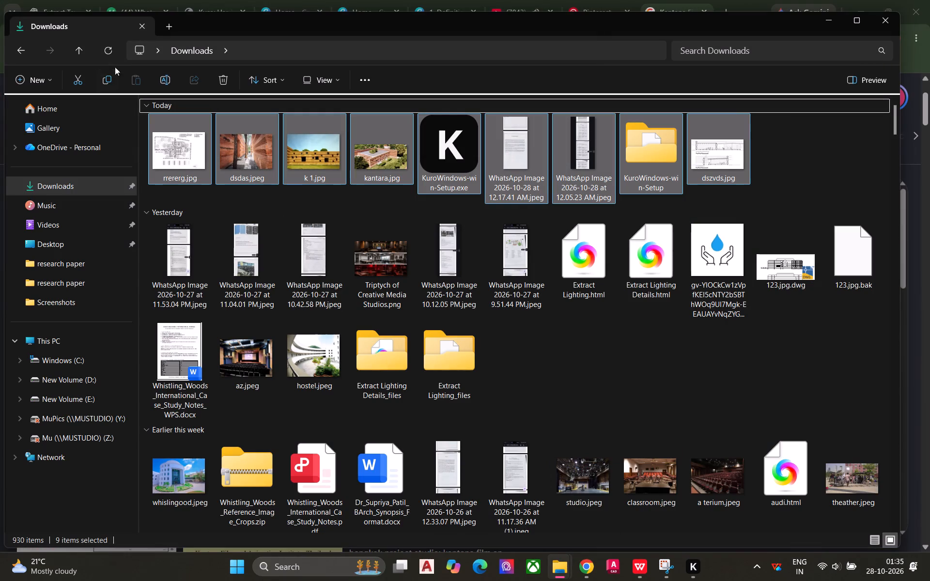
left_click(107, 53)
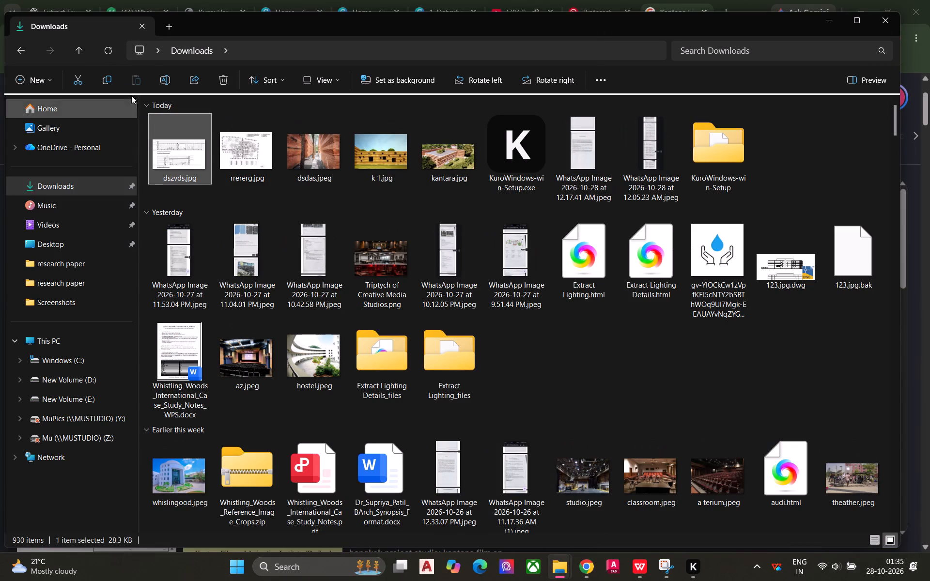
left_click(100, 76)
Back in WPS Office, insert the copied section picture dszvds.jpg from Downloads below the C. Workshops heading.
left_click(647, 575)
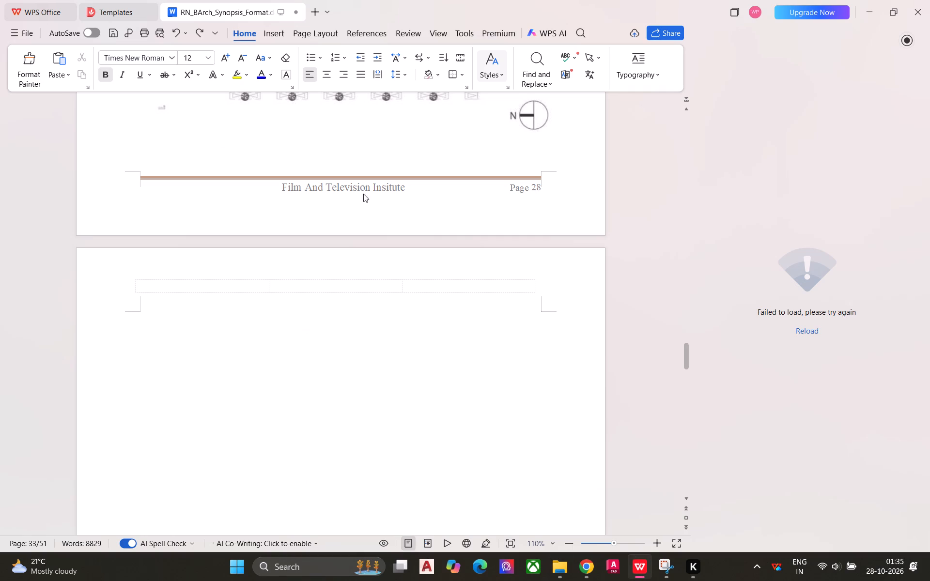
left_click(274, 33)
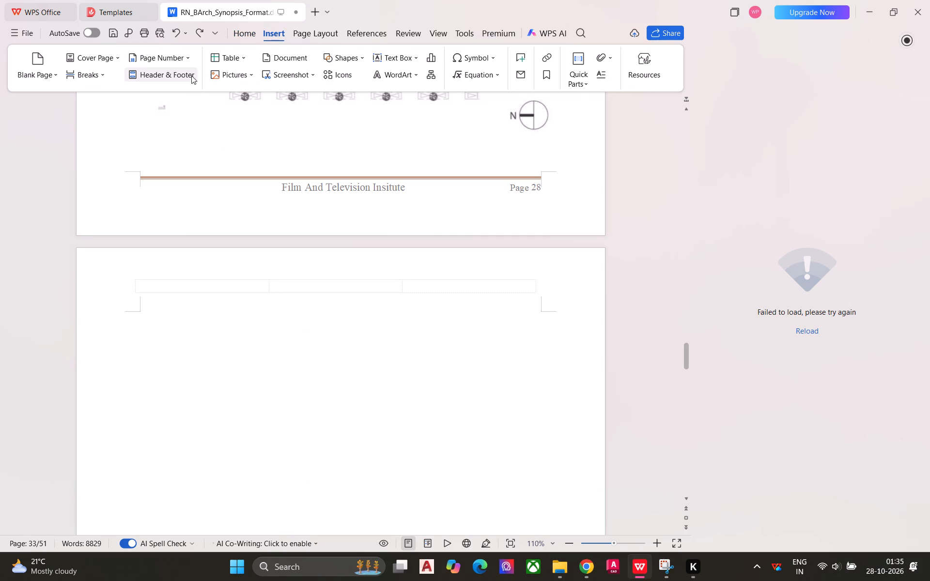
left_click(240, 77)
left_click(295, 91)
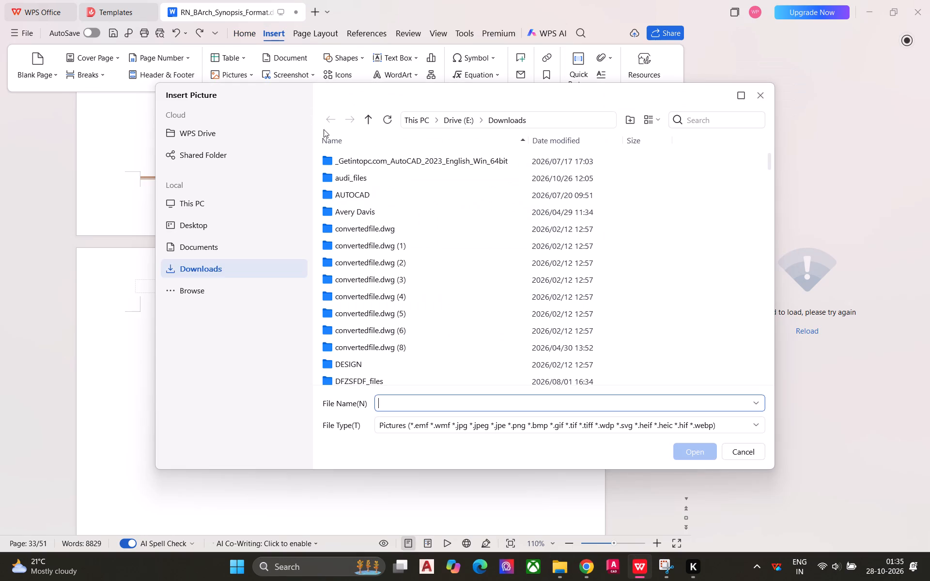
left_click(398, 410)
key("ctrl+v")
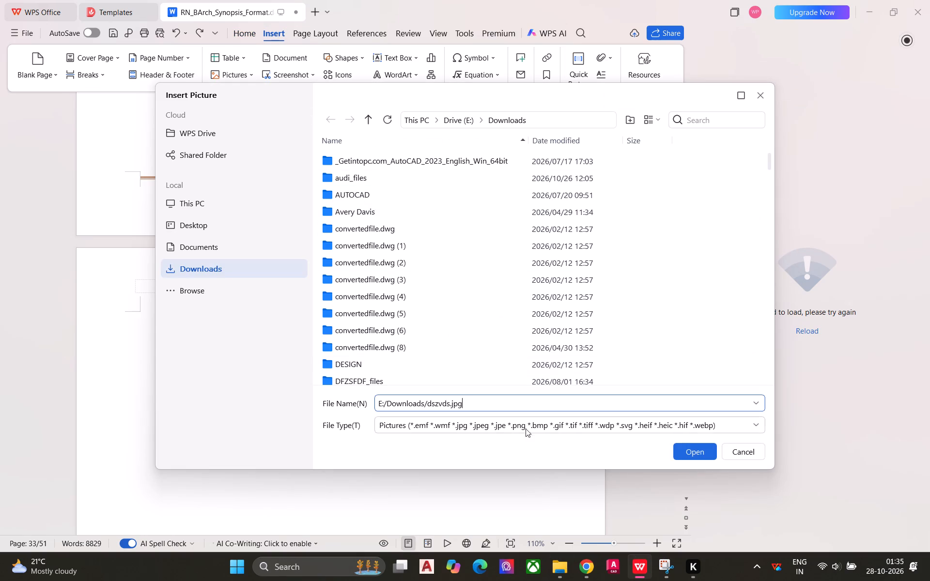
left_click(696, 449)
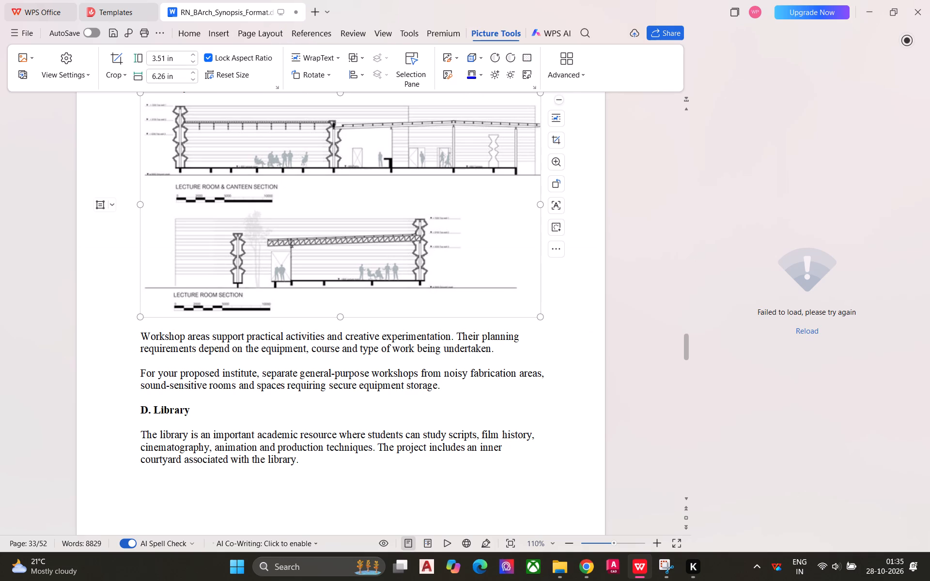
Move the lecture room and canteen section picture from under C. Workshops to the blank page after D. Library and narrow it to 6.25 in.
key("ctrl+c")
key("Delete")
scroll(484, 292, "down", 18)
left_click(186, 275)
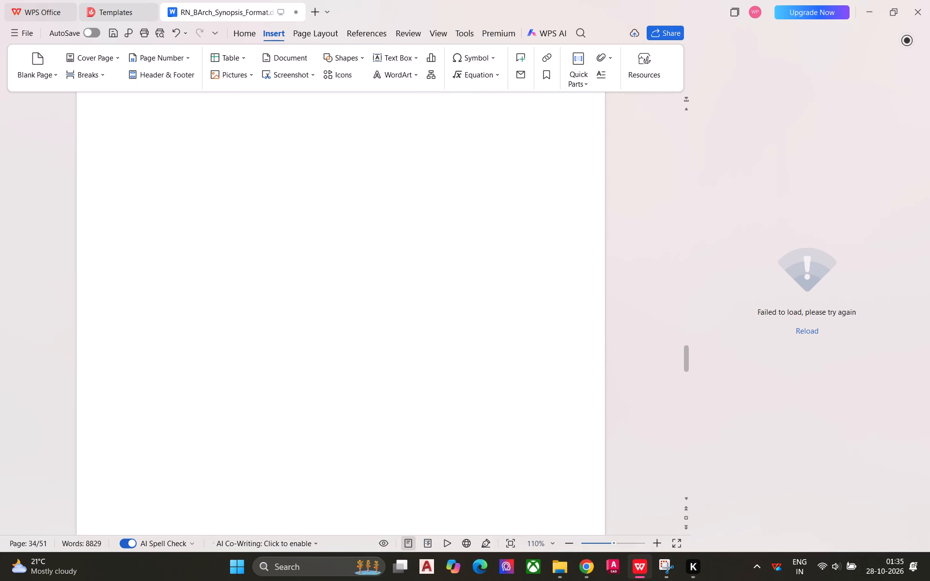
key("ctrl+v")
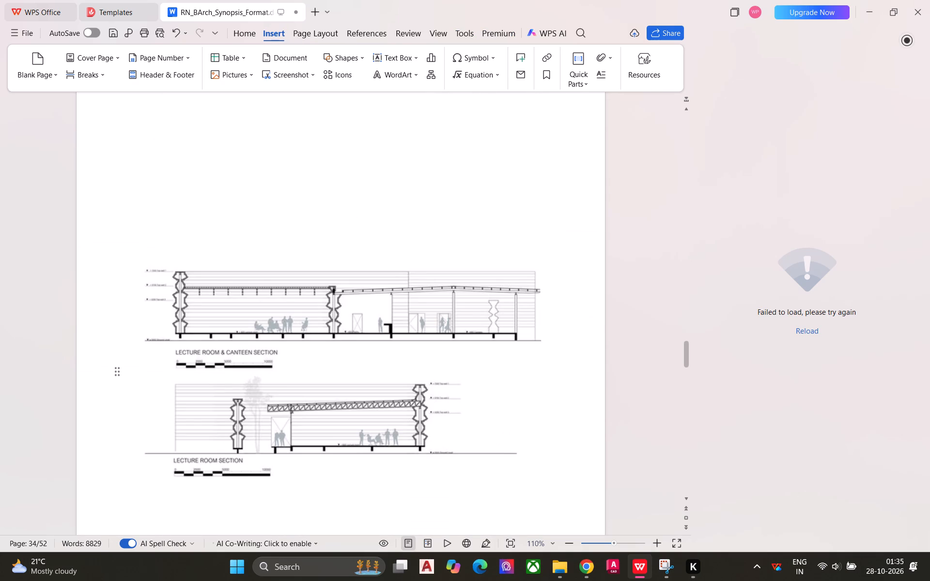
left_click(241, 297)
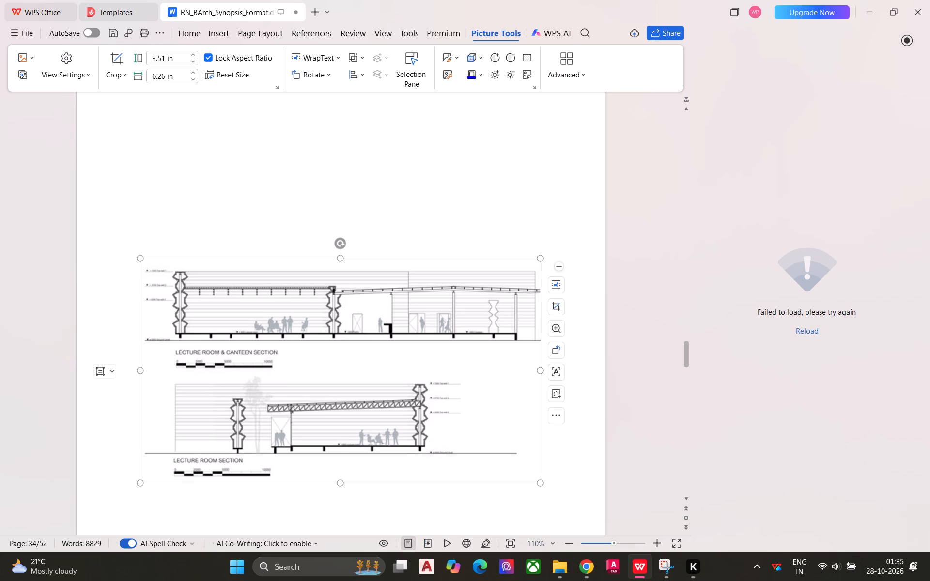
left_click(139, 374)
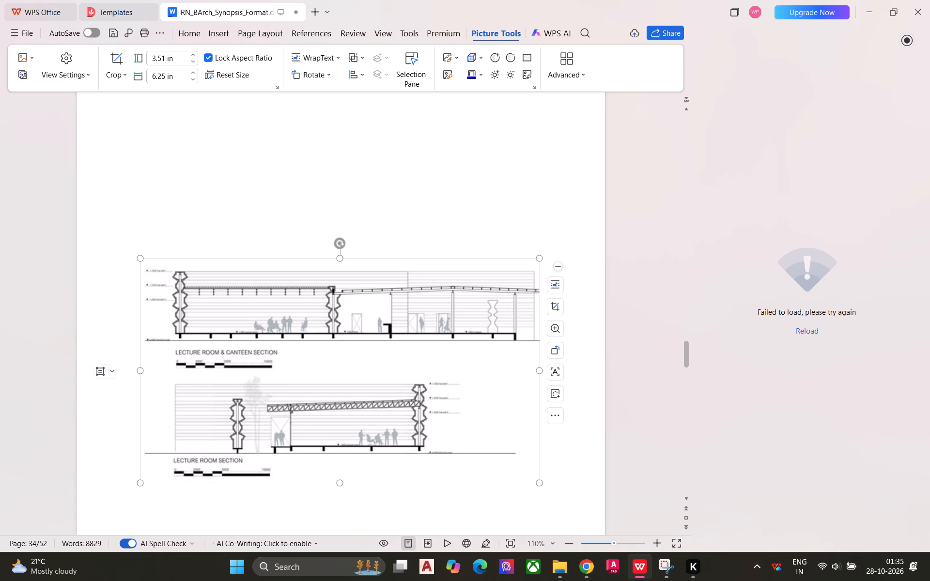
Delete the blank lines above the moved section picture so it starts at the top of its page.
left_click(161, 237)
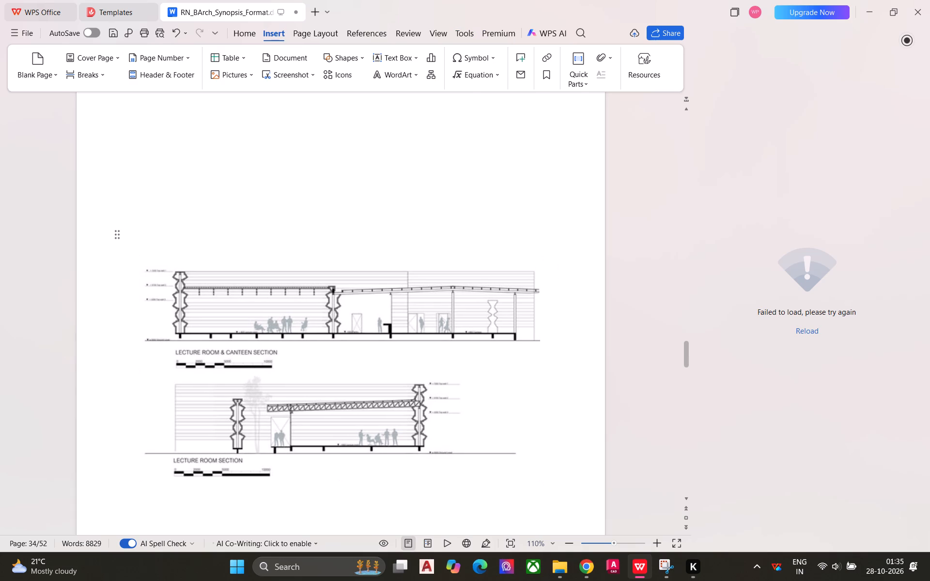
key("BackSpace")
key("BackSpace")
scroll(177, 237, "up", 3)
key("BackSpace")
key("BackSpace")
key("BackSpace")
key("BackSpace")
key("BackSpace")
key("BackSpace")
key("BackSpace")
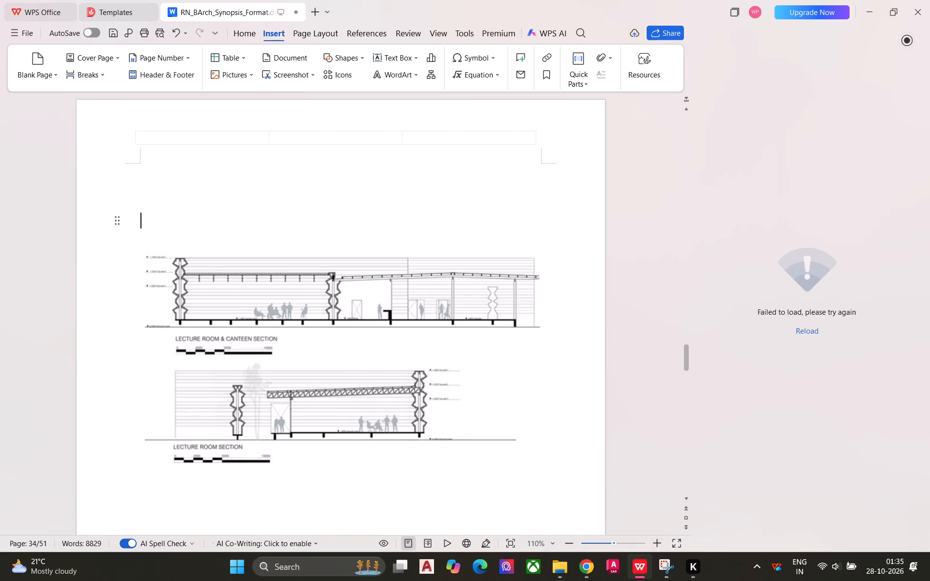
left_click(174, 238)
key("BackSpace")
key("BackSpace")
key("BackSpace")
key("BackSpace")
key("BackSpace")
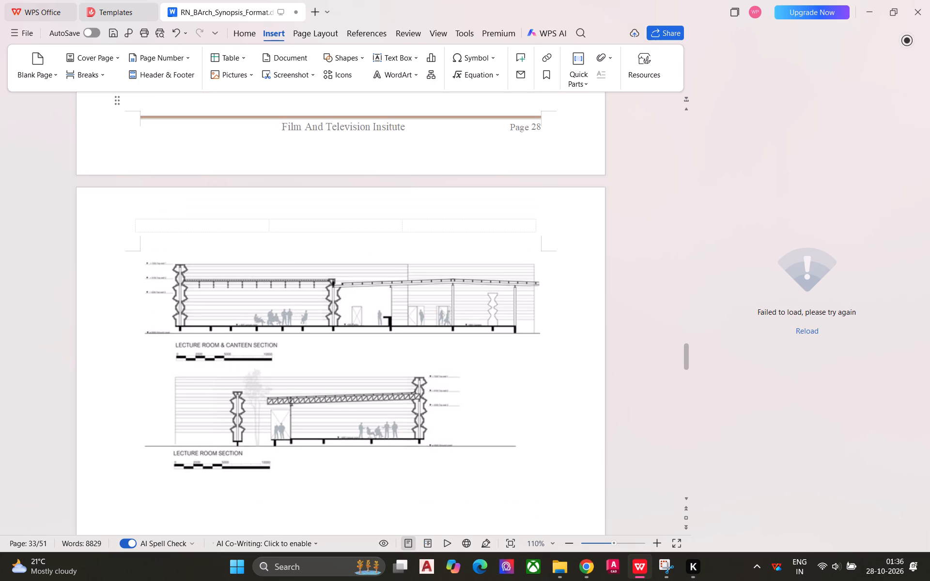
scroll(174, 238, "up", 3)
scroll(177, 237, "down", 5)
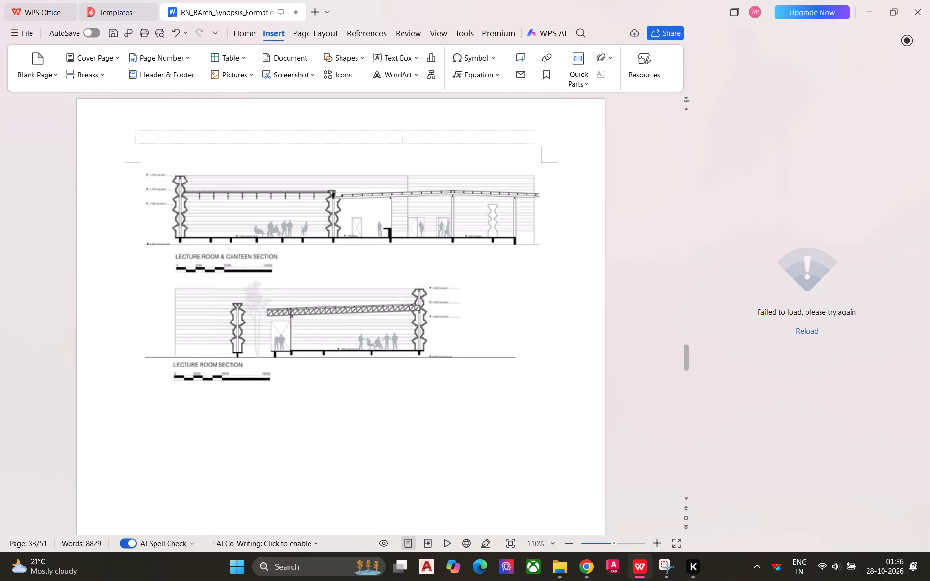
left_click(640, 286)
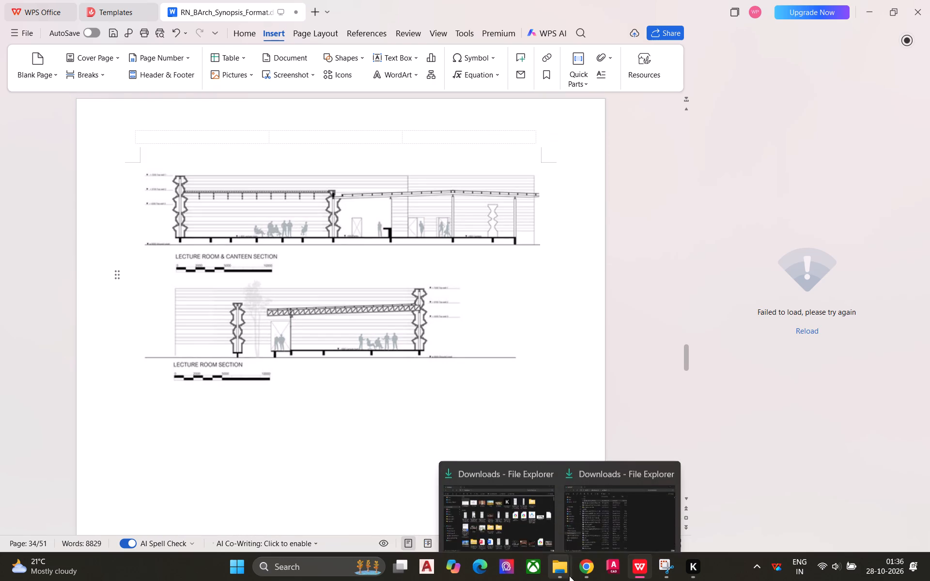
In Google Chrome, browse the Kantana plans and sections image results and related images for another drawing.
left_click(567, 518)
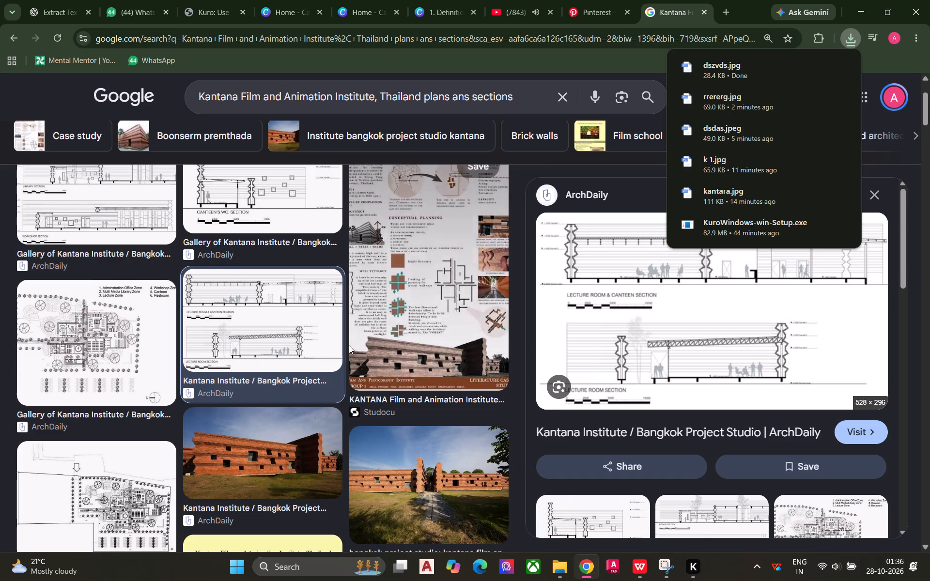
scroll(348, 342, "down", 10)
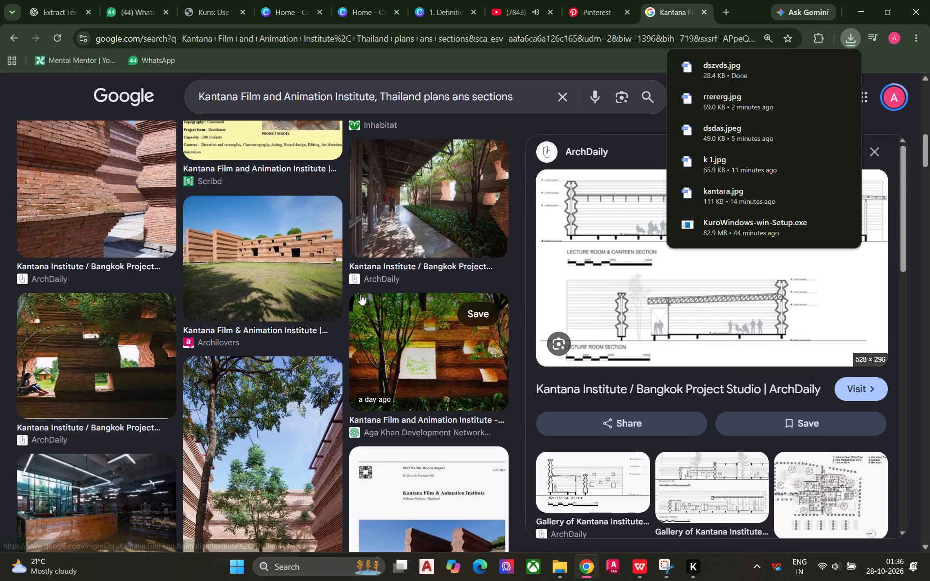
scroll(358, 294, "down", 12)
scroll(737, 435, "down", 2)
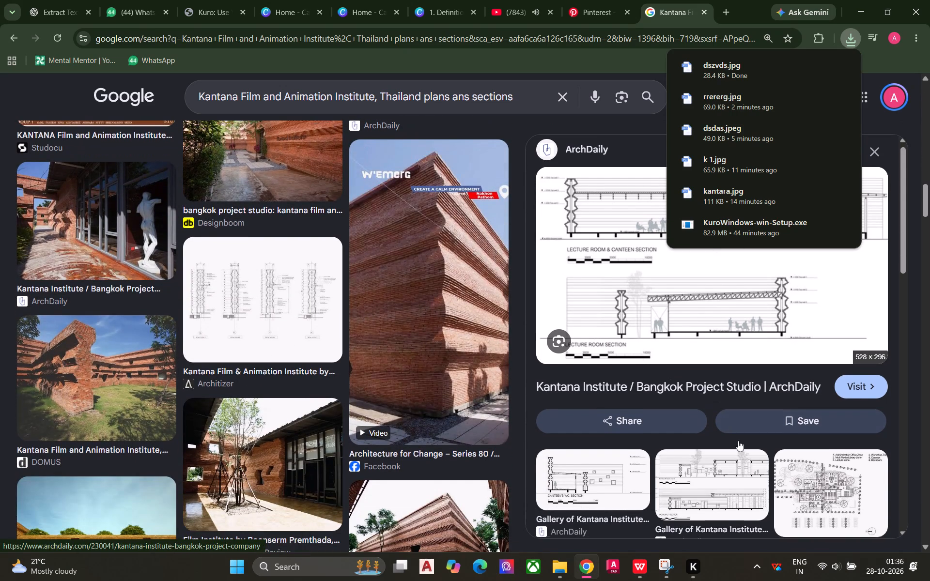
scroll(738, 441, "down", 3)
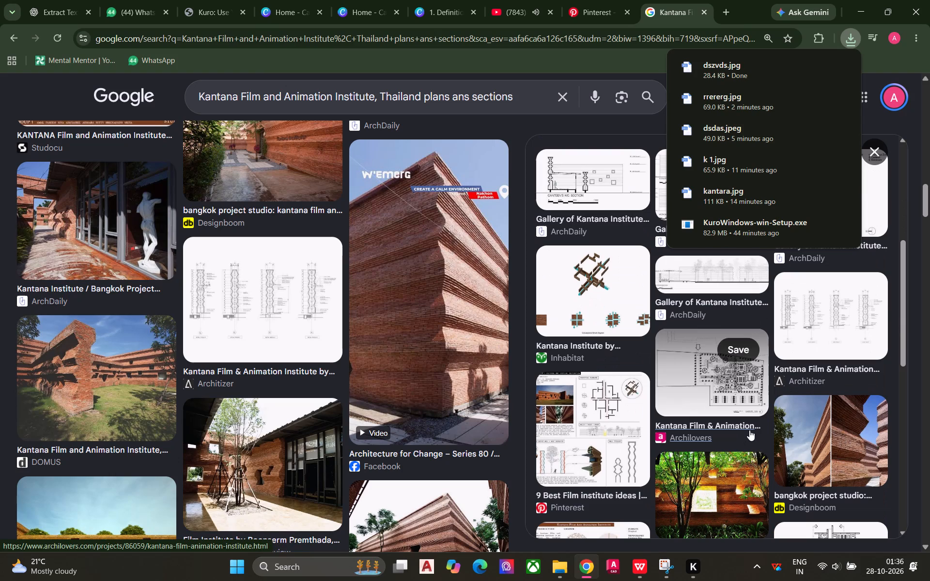
scroll(743, 421, "down", 2)
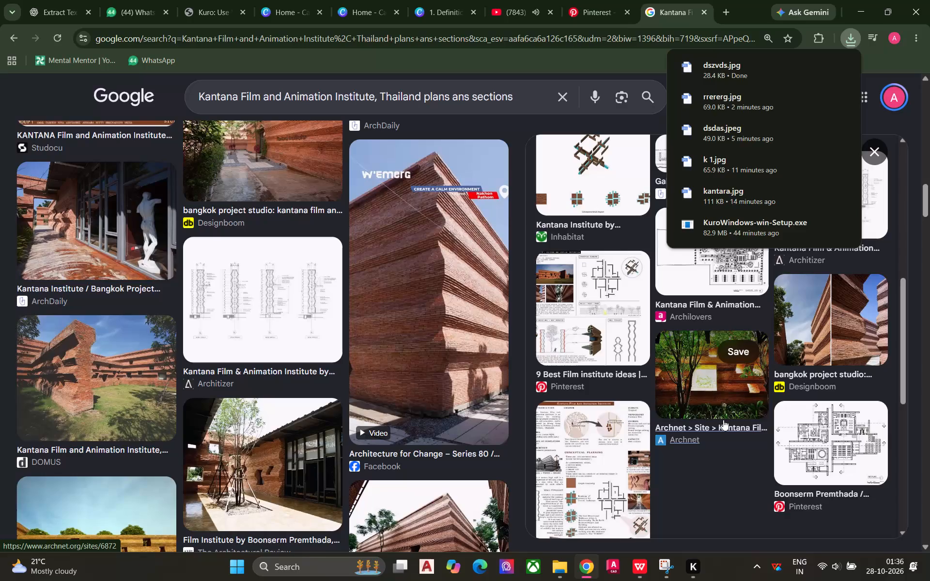
Open Studocu's KANTANA Film and Animation Institute Case Study Analysis from its image result, view the page and close it.
left_click(579, 486)
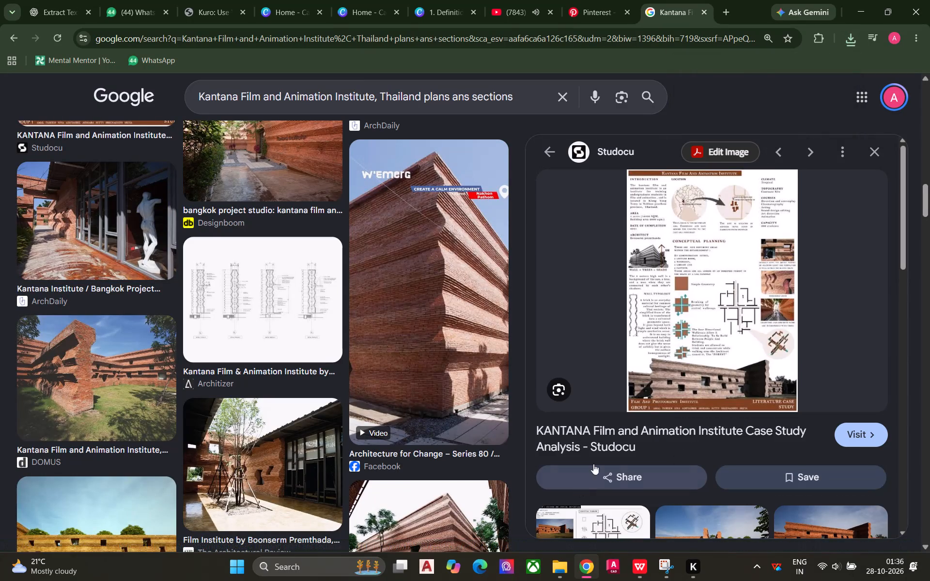
left_click(692, 344)
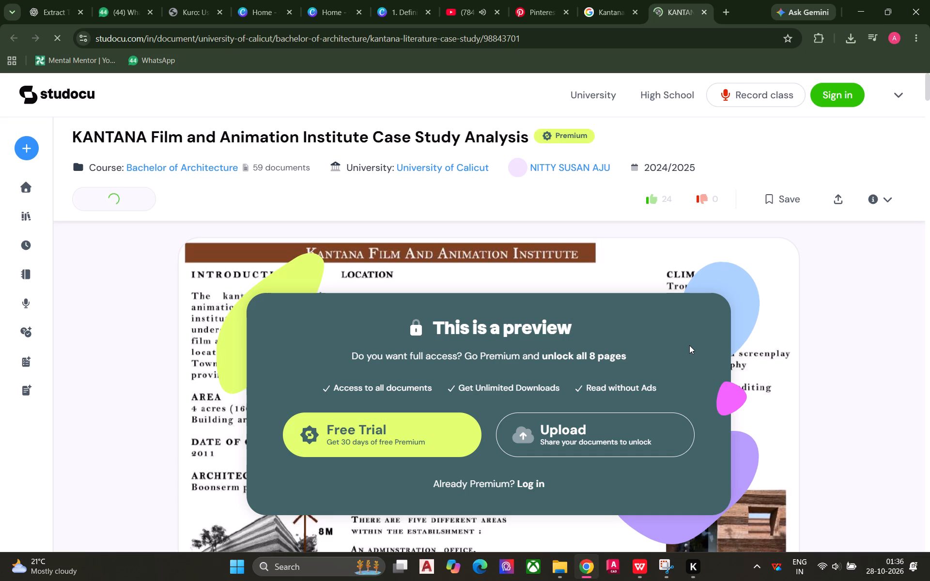
left_click_drag(837, 290, 840, 282)
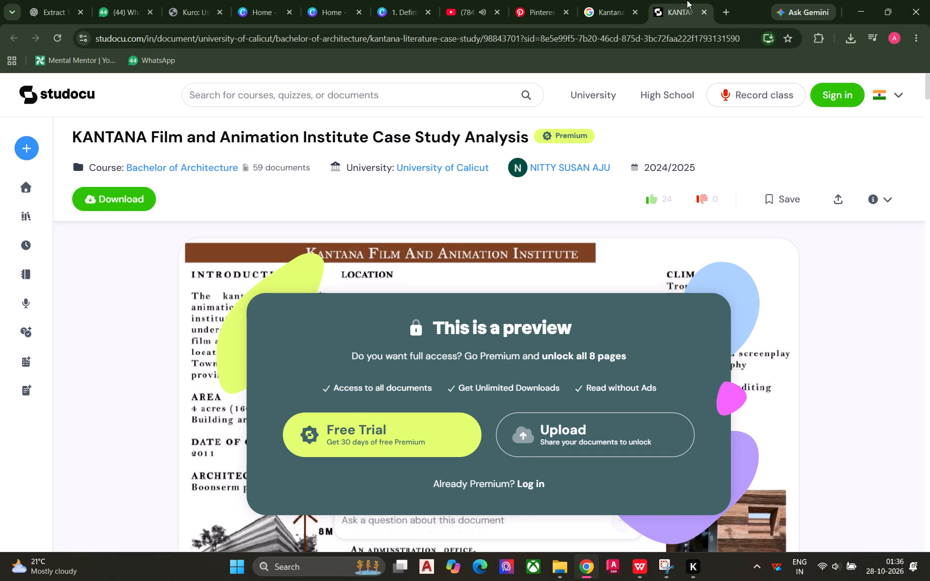
left_click(706, 13)
Continue through the related images and main Kantana image results for a suitable plan drawing.
scroll(647, 333, "down", 3)
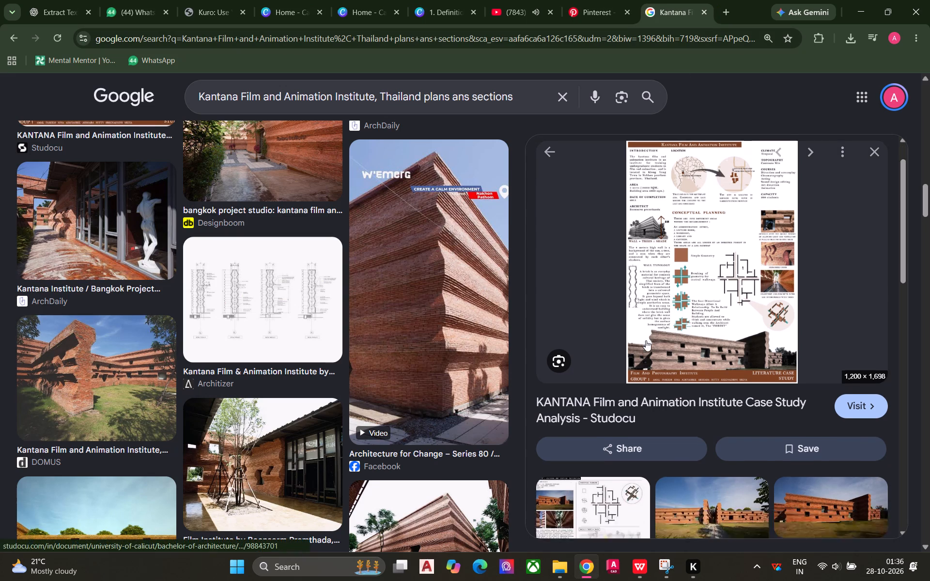
scroll(573, 378, "down", 3)
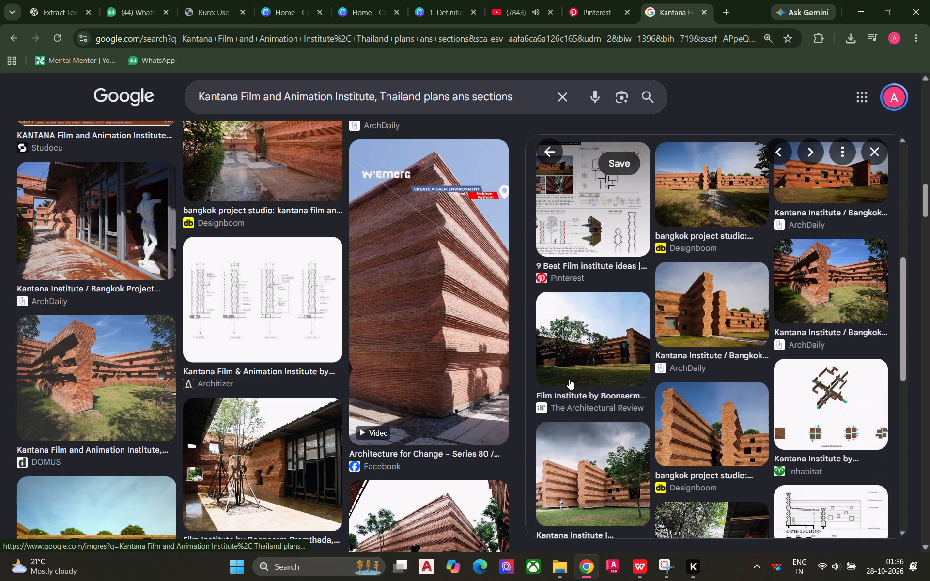
left_click(569, 379)
scroll(568, 378, "down", 2)
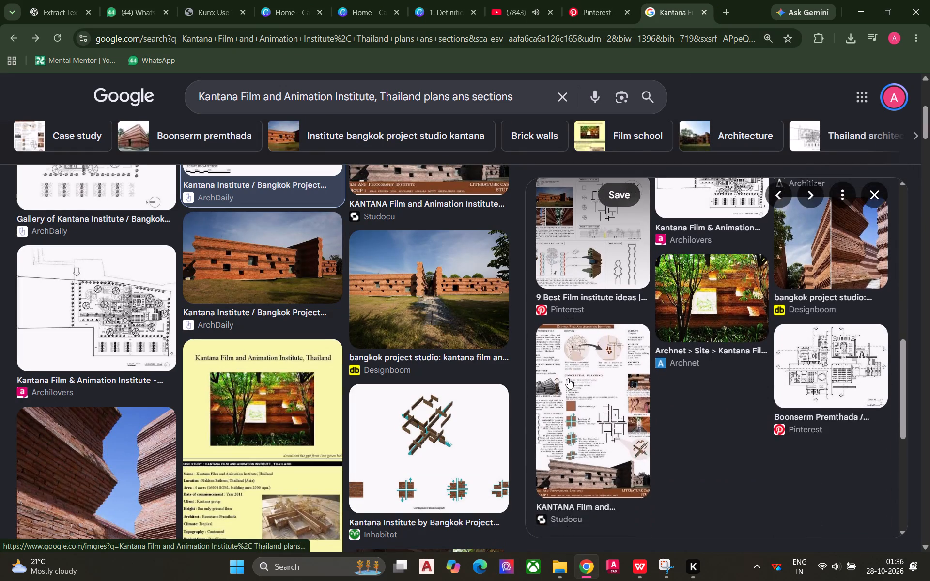
scroll(568, 378, "up", 2)
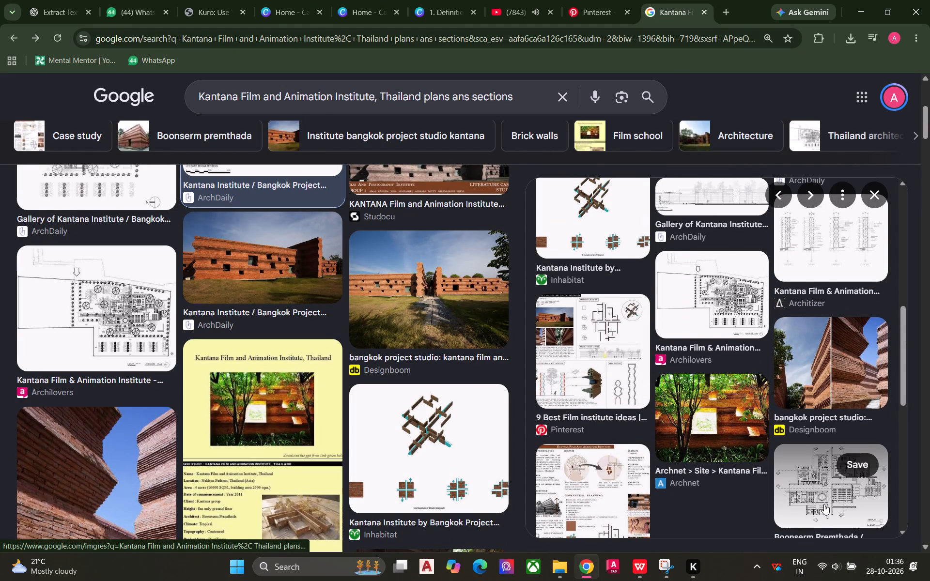
scroll(822, 499, "down", 1)
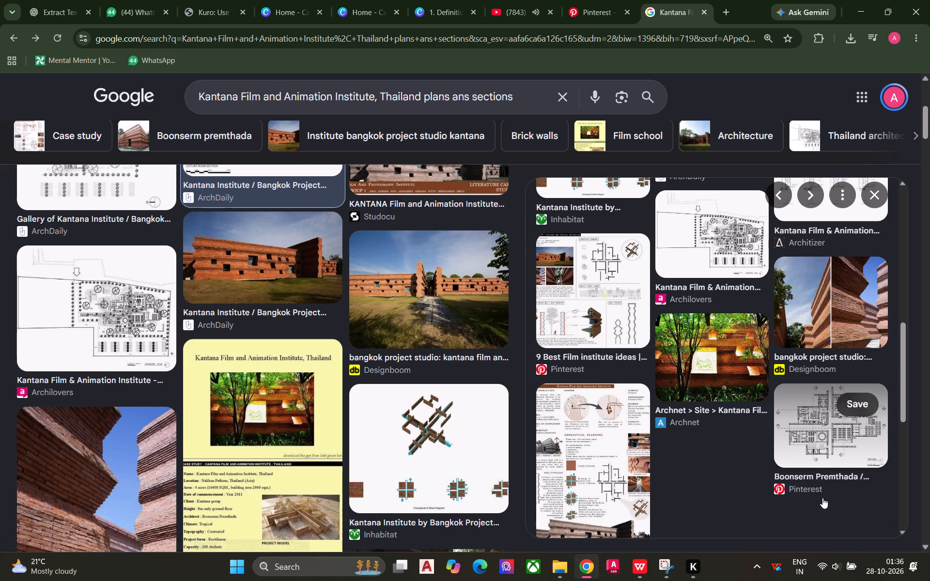
scroll(738, 461, "down", 3)
scroll(318, 383, "down", 11)
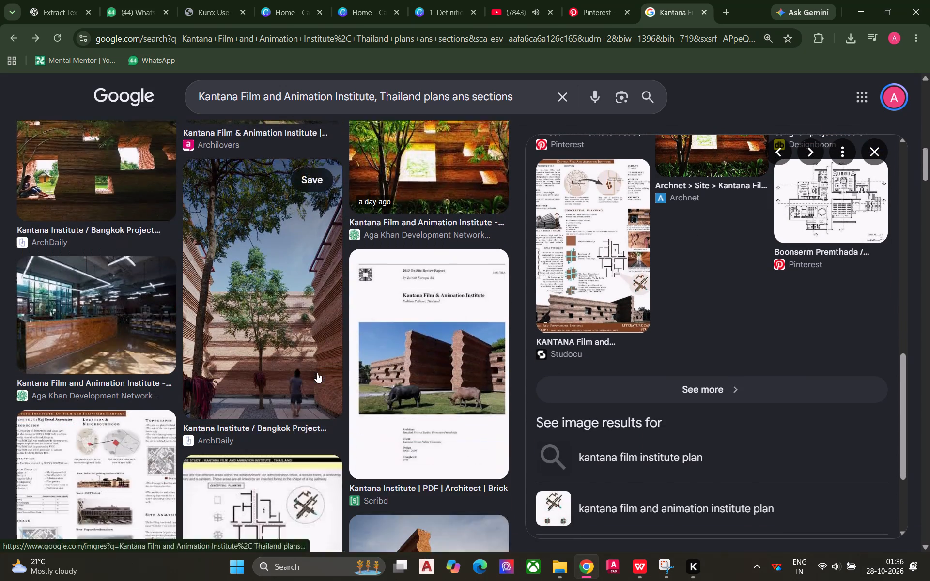
scroll(318, 371, "down", 7)
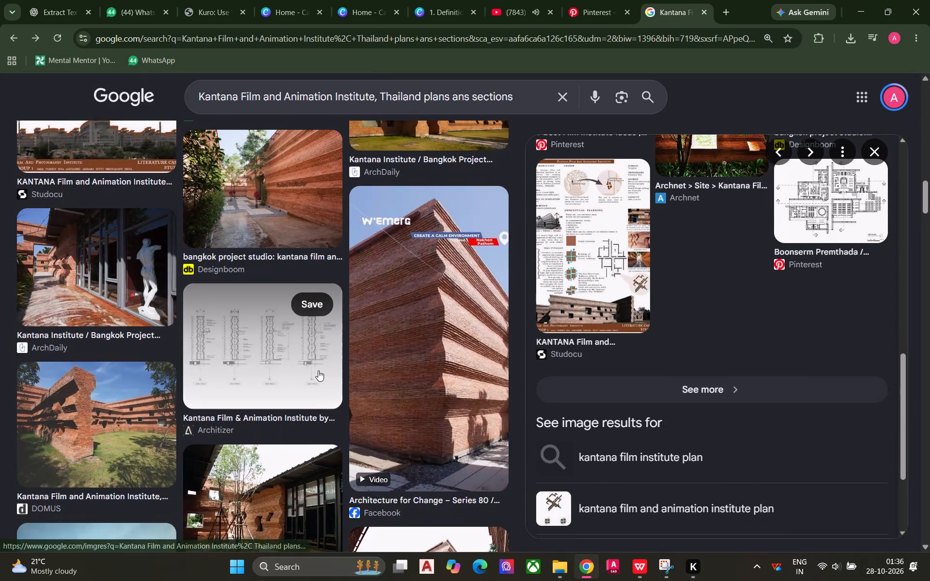
scroll(318, 370, "down", 13)
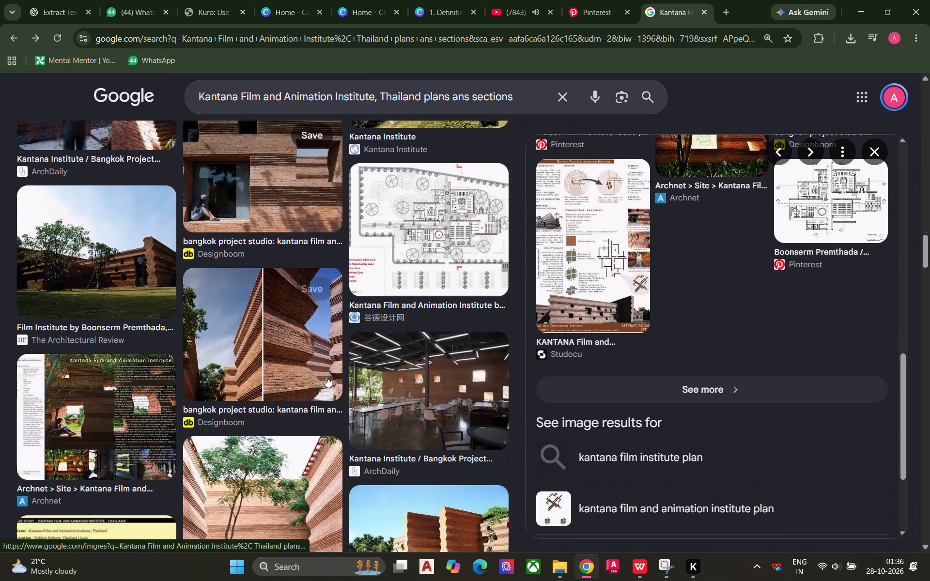
Save gooood's Kantana Film and Animation Institute site plan image with the zone legend to Downloads as images.jpeg.
left_click(403, 238)
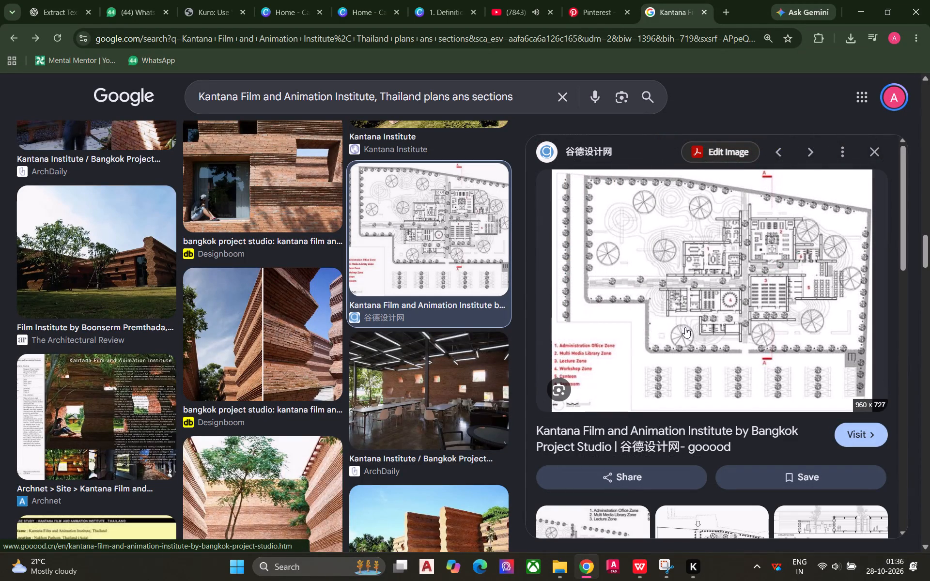
right_click(717, 322)
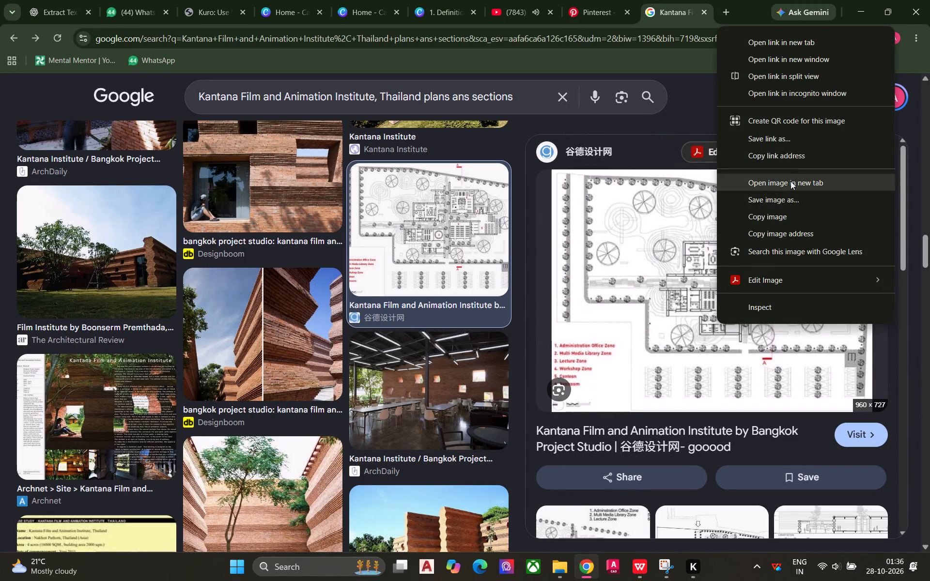
left_click(787, 198)
type("dgdjgjh")
key("Return")
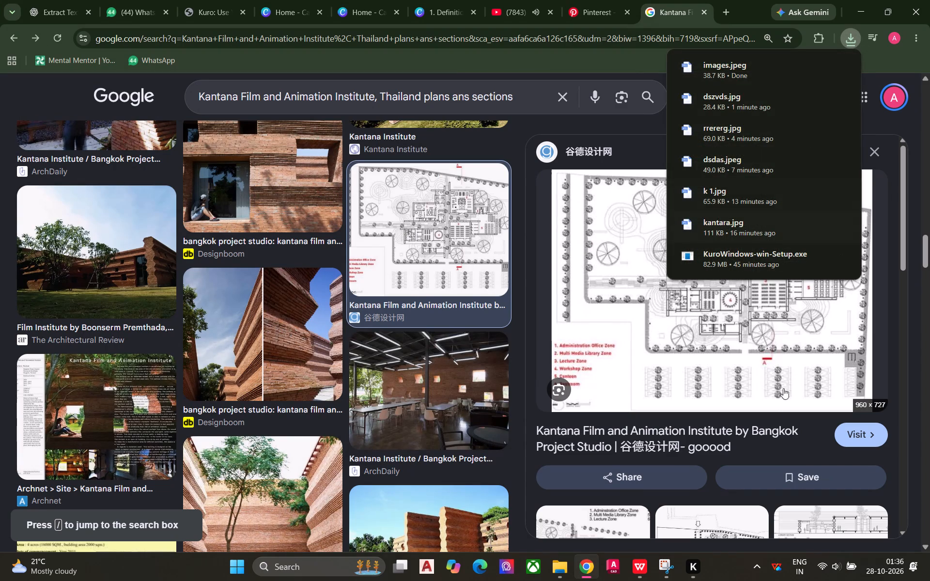
Show the downloaded images.jpeg in File Explorer and copy it.
left_click(817, 63)
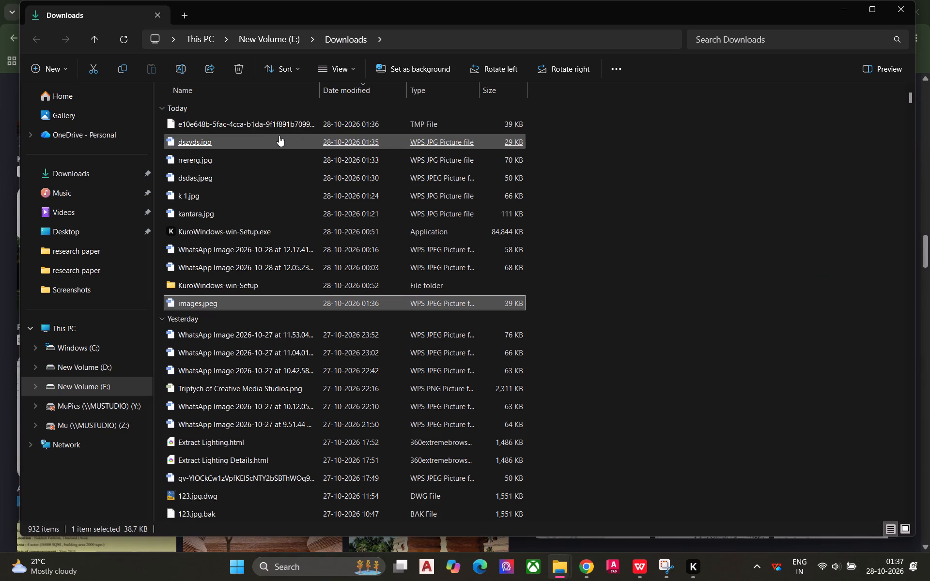
left_click(119, 67)
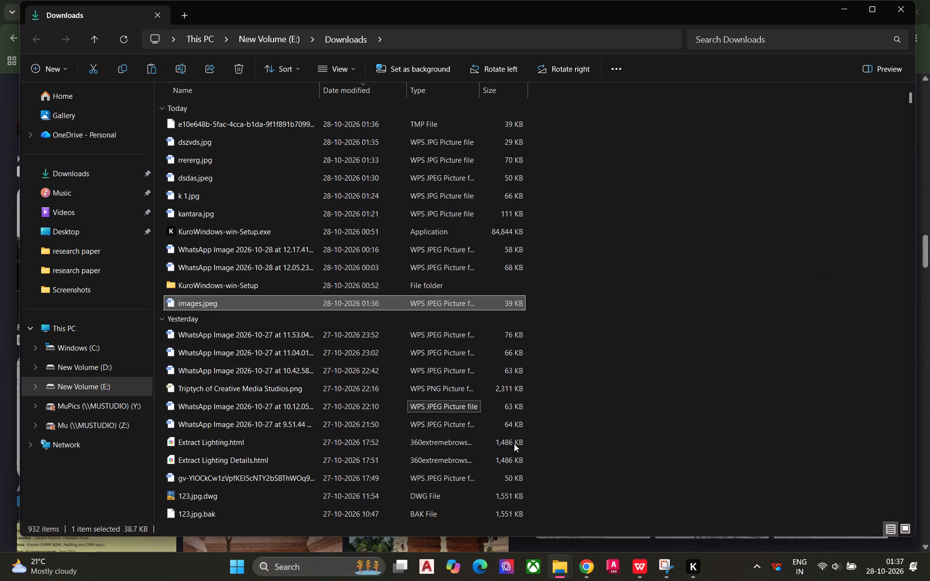
Back in WPS Office, add nine blank lines above the FILM AND TELEVISION INSTITUTE, PUNE heading to push it onto the next page.
left_click(643, 568)
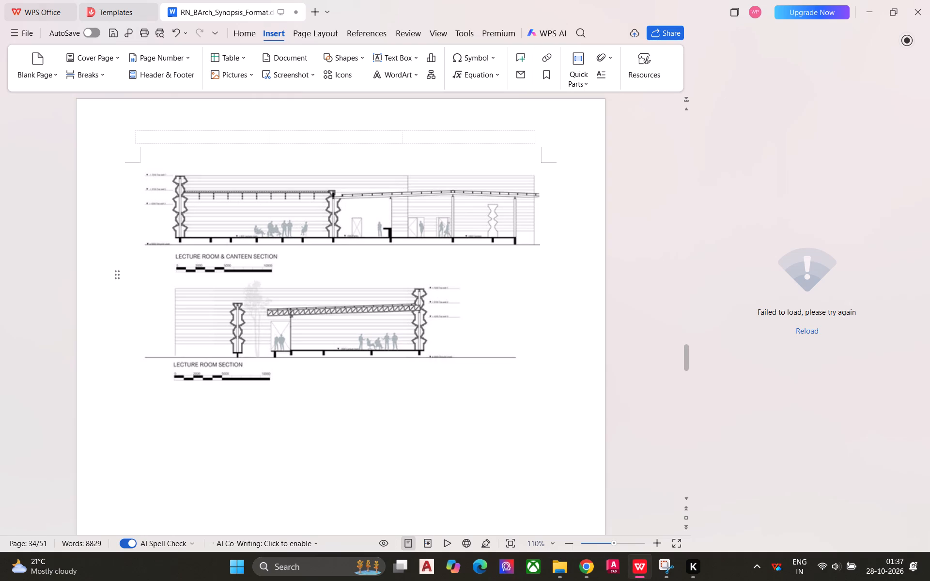
scroll(355, 389, "down", 8)
left_click(161, 282)
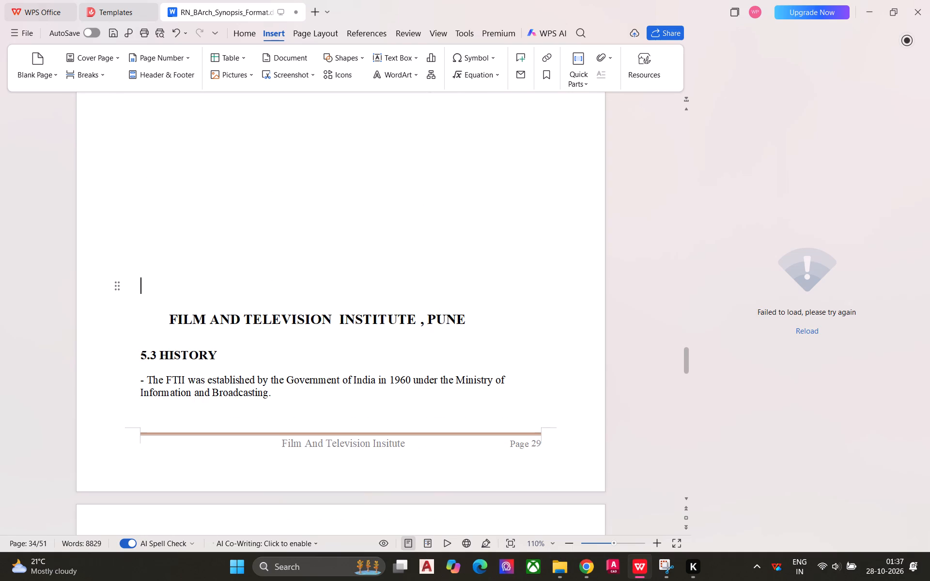
key("Return")
key("Return")
key("Return")
key("Return")
key("Return")
key("Return")
key("Return")
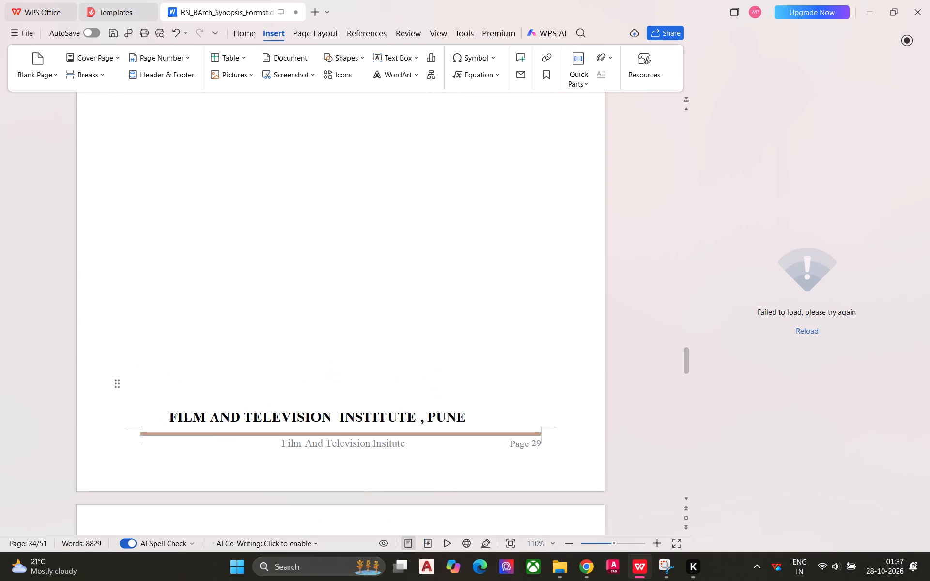
key("Return")
key("Return")
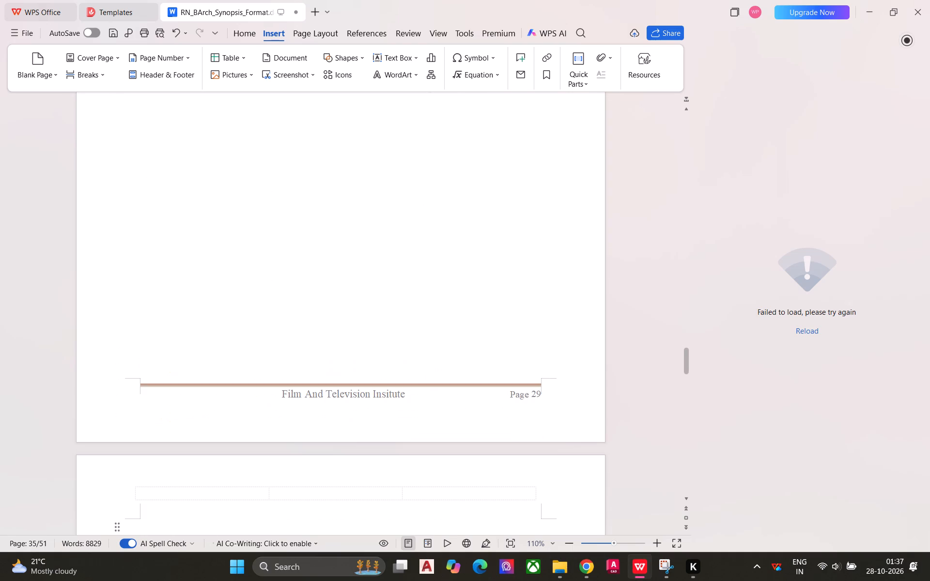
Paste the copied Kantana site plan into the blank area below the lecture room section drawing.
scroll(207, 273, "up", 3)
left_click(209, 278)
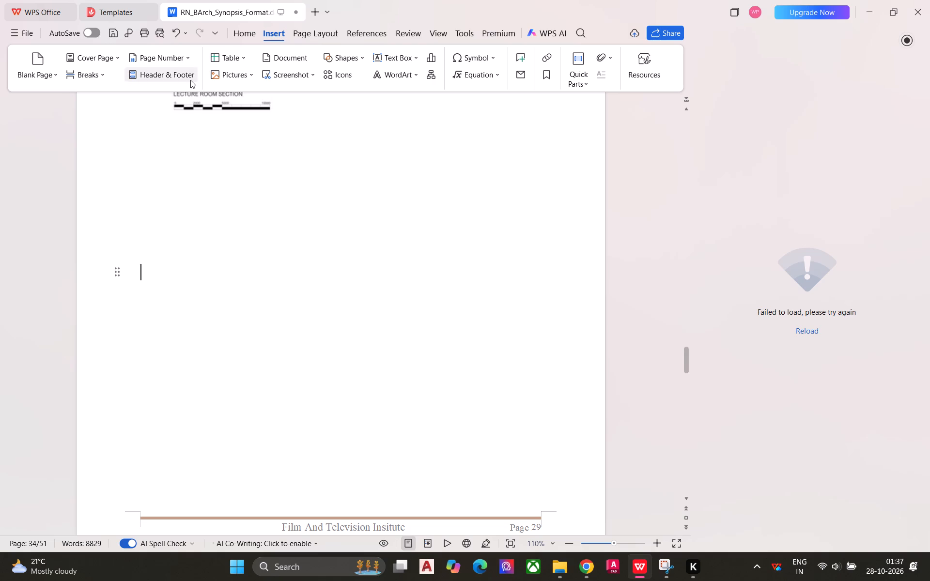
key("ctrl+v")
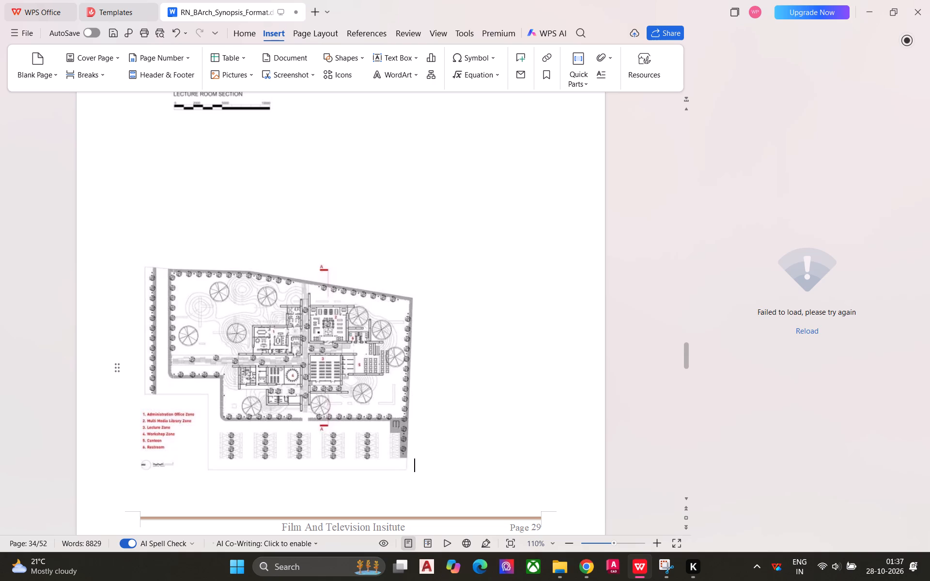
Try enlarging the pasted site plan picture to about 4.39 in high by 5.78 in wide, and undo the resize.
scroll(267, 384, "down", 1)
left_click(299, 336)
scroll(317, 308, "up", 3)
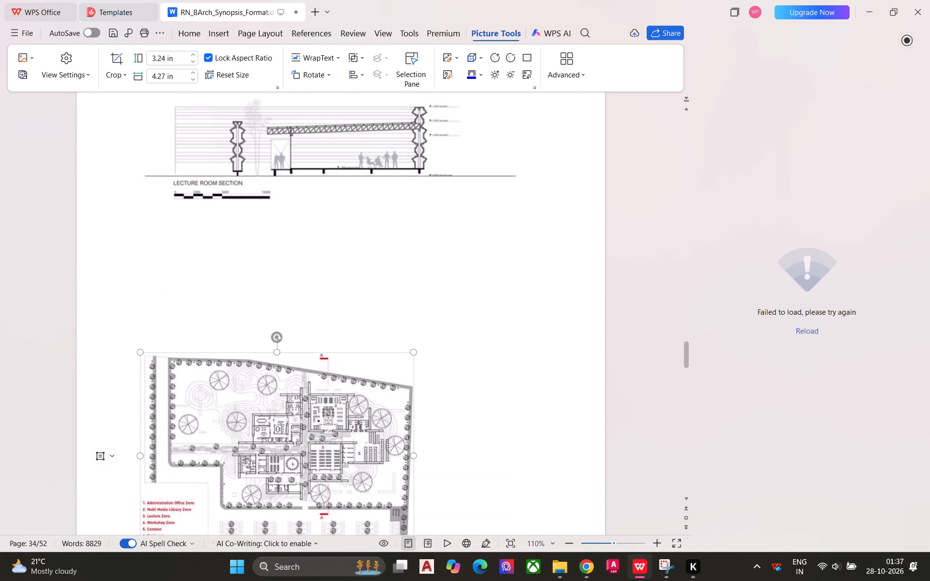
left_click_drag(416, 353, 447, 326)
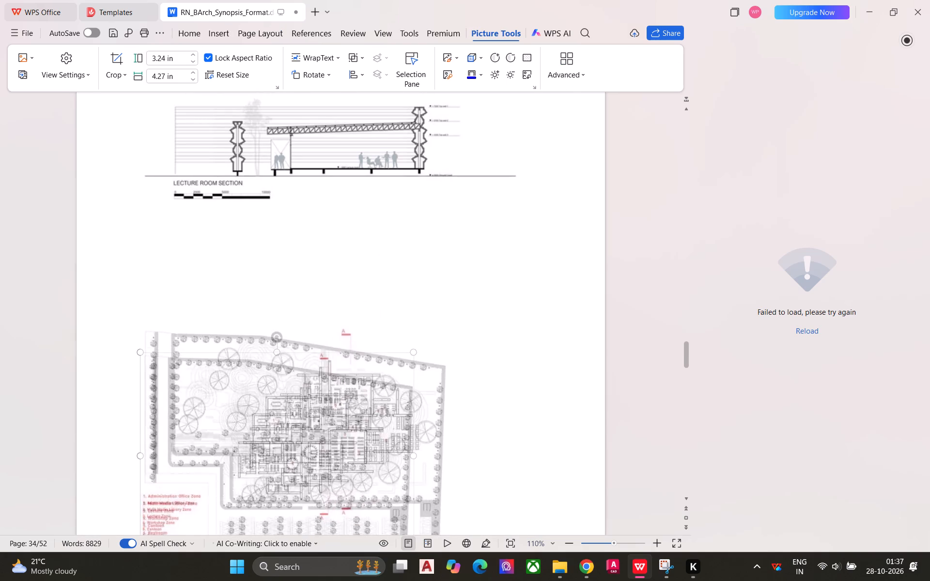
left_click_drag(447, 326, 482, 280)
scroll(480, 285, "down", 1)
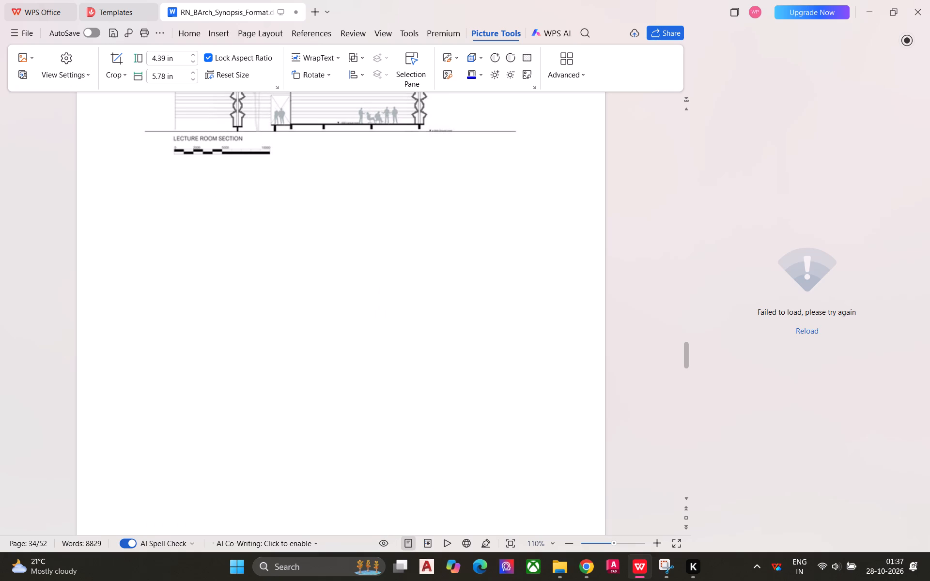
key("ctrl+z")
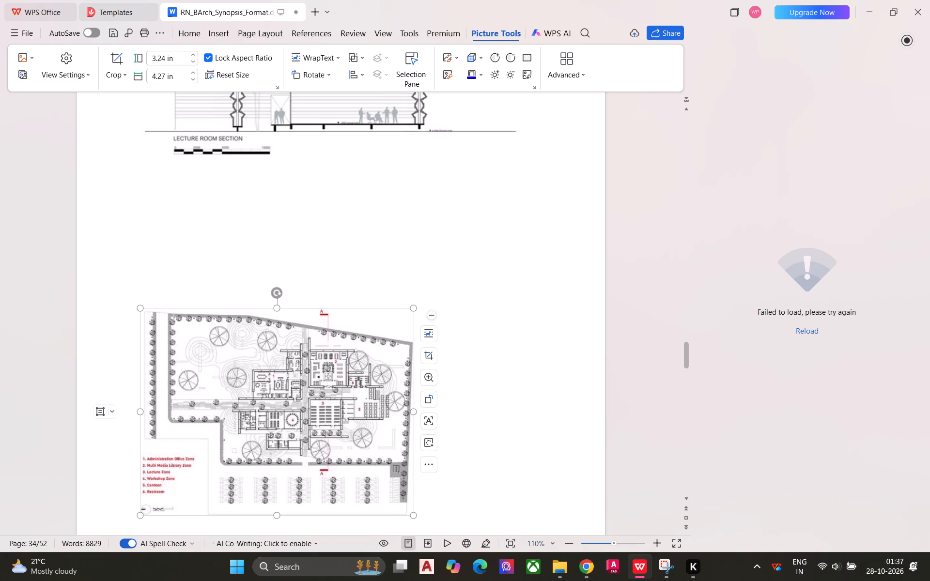
Delete five blank lines above the site plan to bring it closer to the lecture room section.
left_click(135, 283)
key("BackSpace")
key("BackSpace")
key("BackSpace")
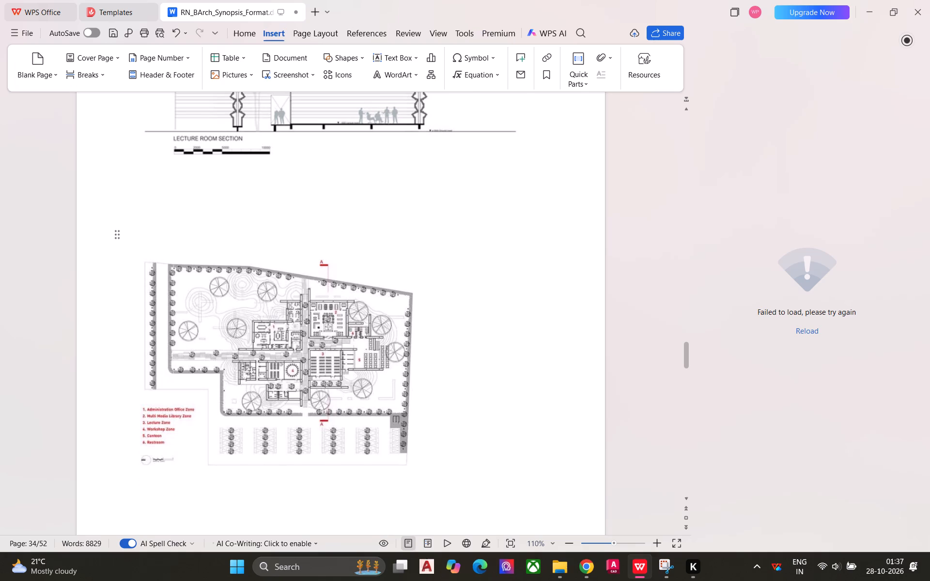
key("BackSpace")
key("BackSpace")
Enlarge the site plan picture proportionally until it spans nearly the full text width of the page.
left_click(315, 300)
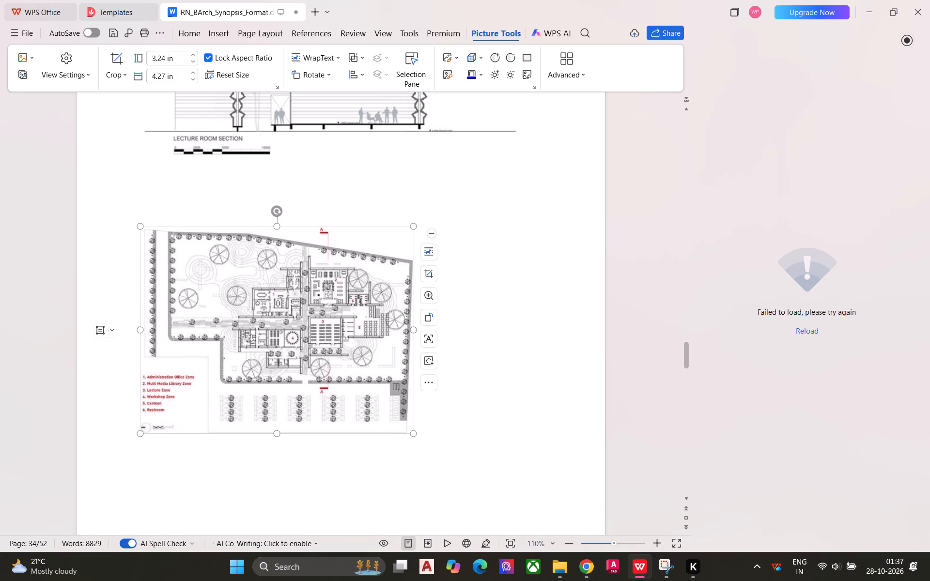
left_click_drag(412, 436, 488, 476)
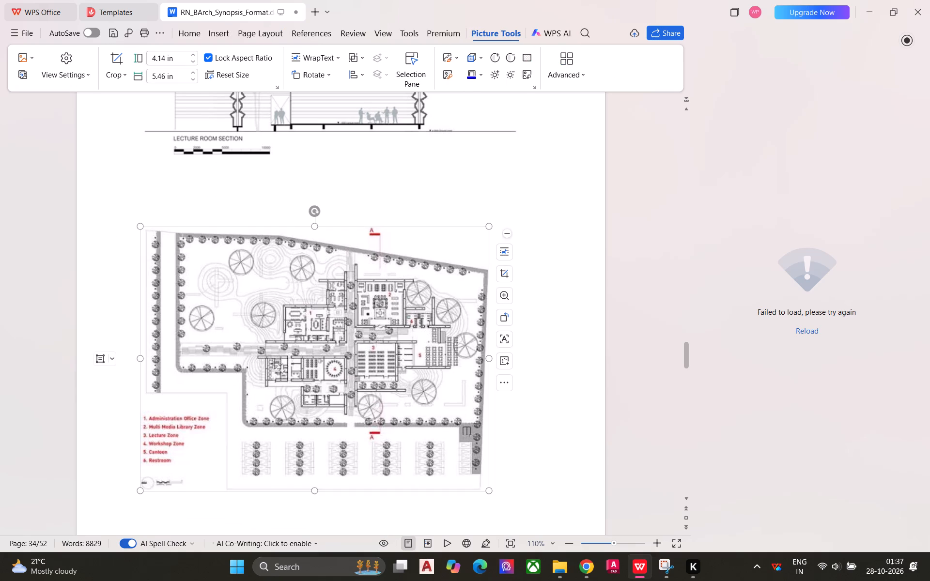
left_click_drag(486, 492, 503, 502)
left_click_drag(503, 502, 518, 513)
left_click_drag(517, 513, 534, 526)
scroll(527, 488, "down", 3)
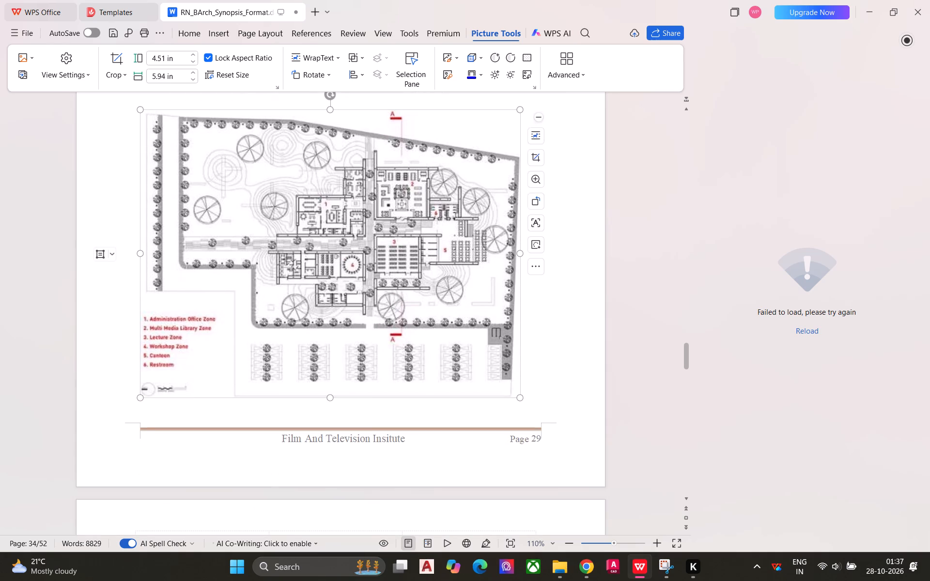
Tighten the gap between the lecture room section and the enlarged site plan by deleting blank lines, and add one blank line back.
scroll(510, 399, "up", 3)
left_click_drag(139, 245, 134, 230)
left_click(143, 227)
key("BackSpace")
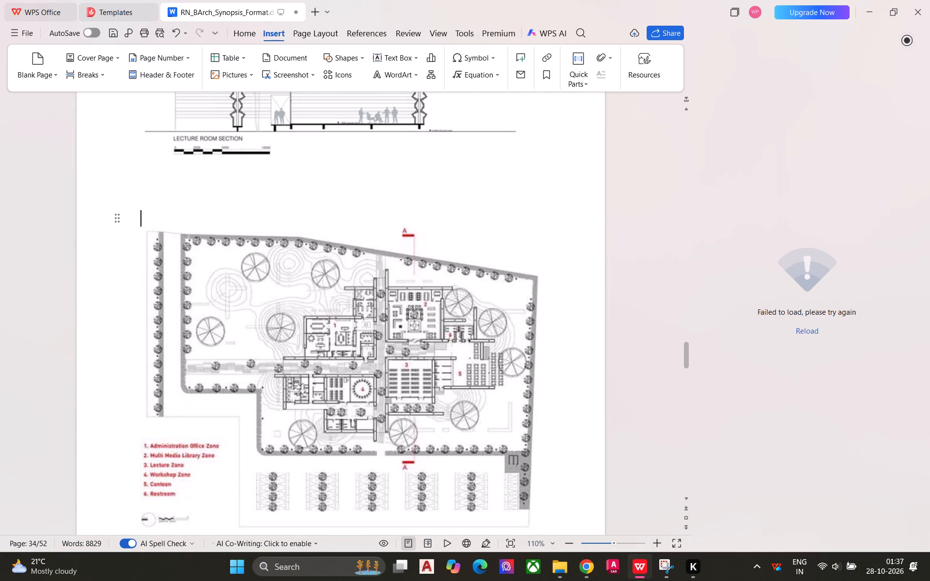
key("BackSpace")
key("BackSpace")
key("BackSpace")
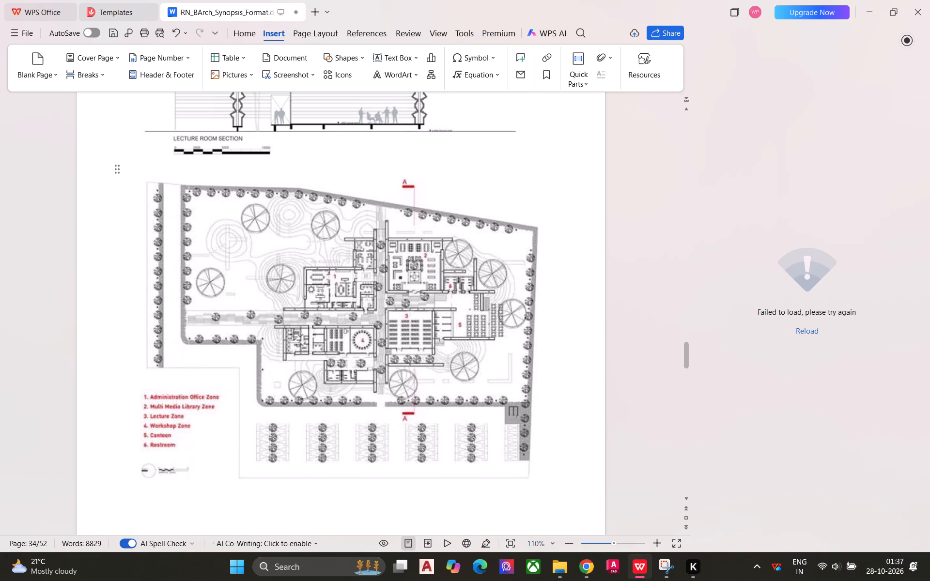
scroll(294, 295, "up", 5)
scroll(295, 295, "down", 11)
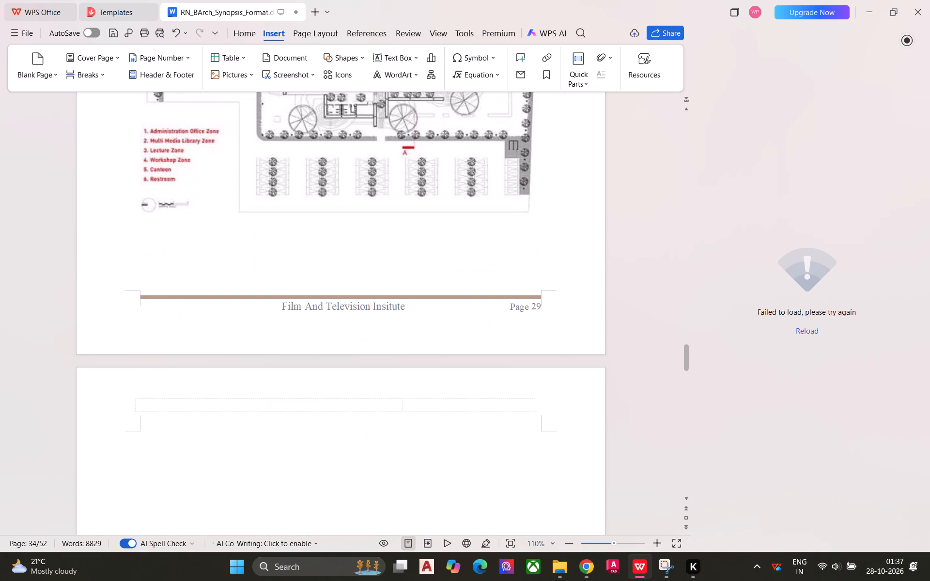
scroll(296, 301, "down", 3)
scroll(296, 302, "up", 6)
key("Return")
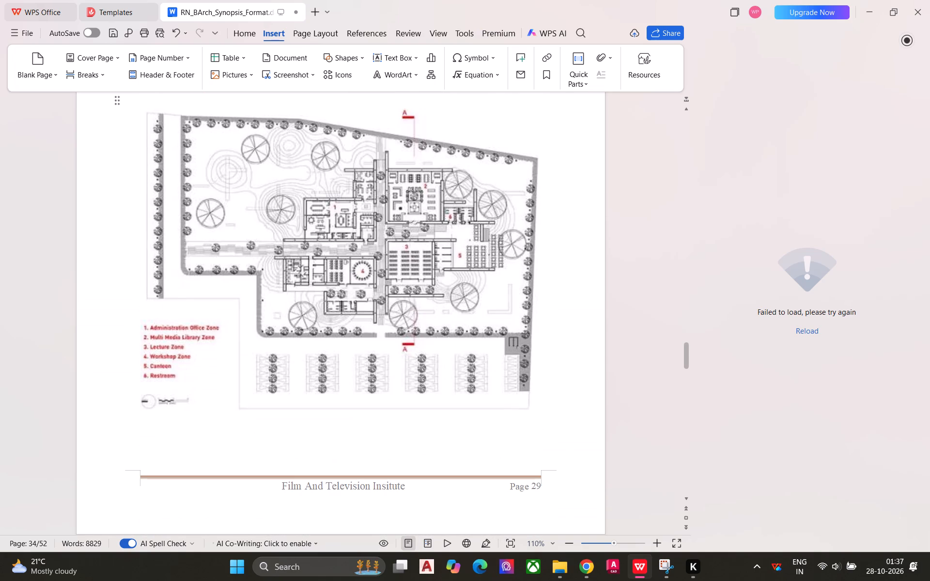
Add 26 blank lines above the FILM AND TELEVISION INSTITUTE, PUNE heading to push it onto the next page.
scroll(372, 332, "up", 4)
scroll(373, 332, "down", 10)
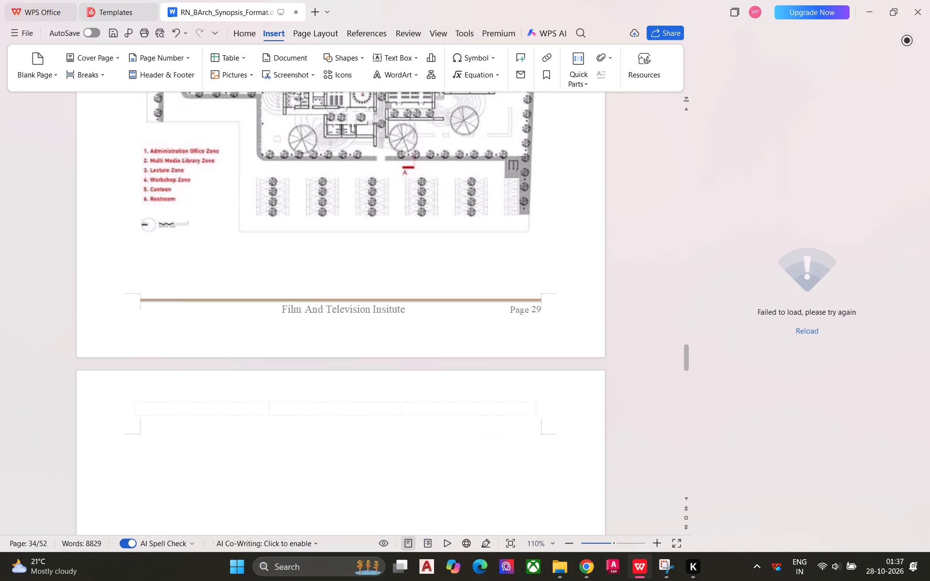
scroll(368, 352, "down", 5)
left_click(177, 301)
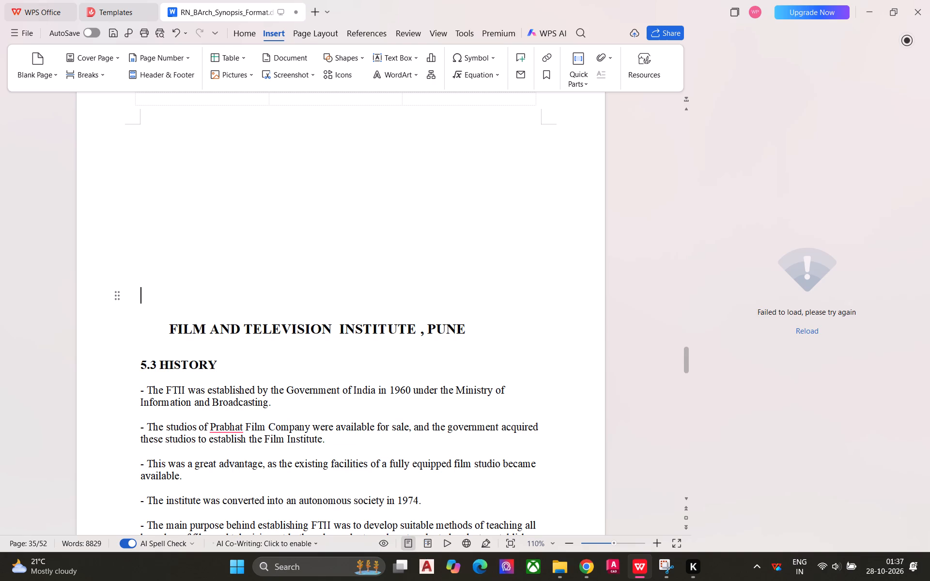
key("Return")
key("Return")
key("Return")
key("Return")
key("Return")
key("Return")
key("Return")
key("Return")
key("Return")
key("Return")
key("Return")
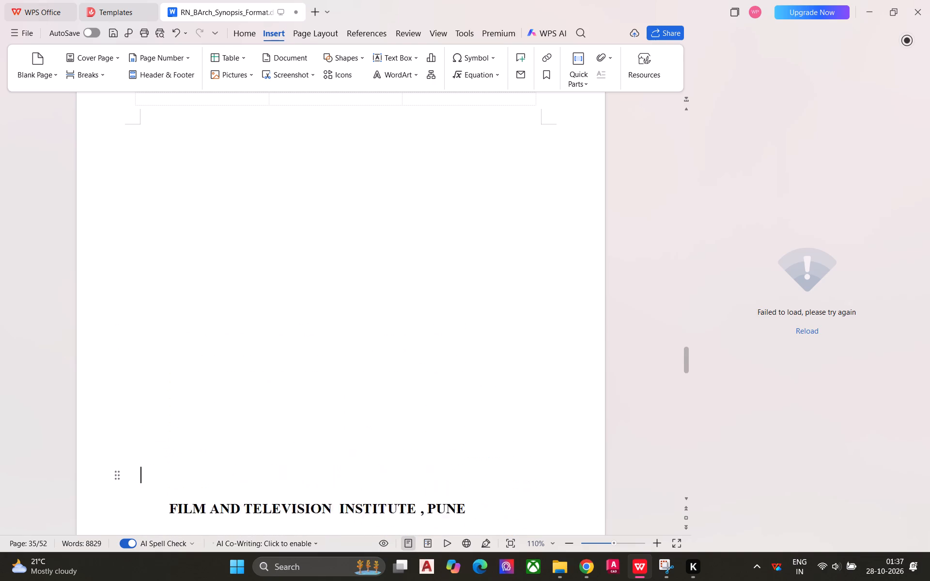
key("Return")
key("Return")
key("Return")
key("Return")
key("Return")
key("Return")
key("Return")
key("Return")
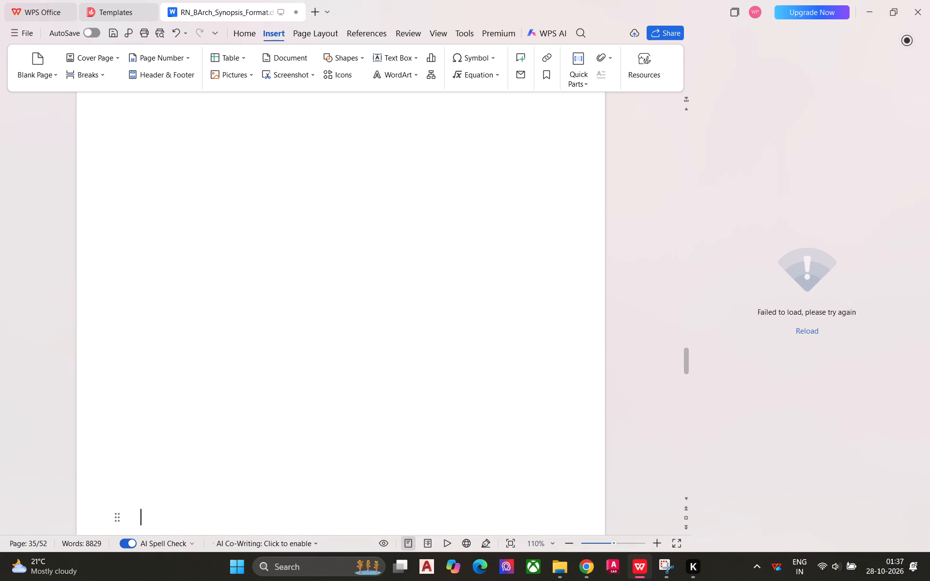
key("Return")
key("Return")
key("Return")
key("Return")
key("Return")
key("Return")
key("Return")
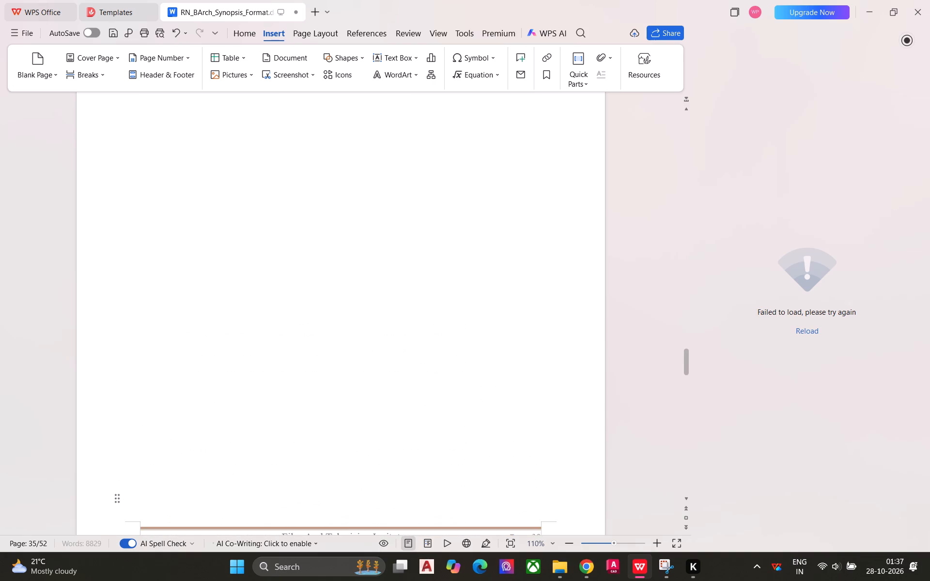
key("Return")
key("BackSpace")
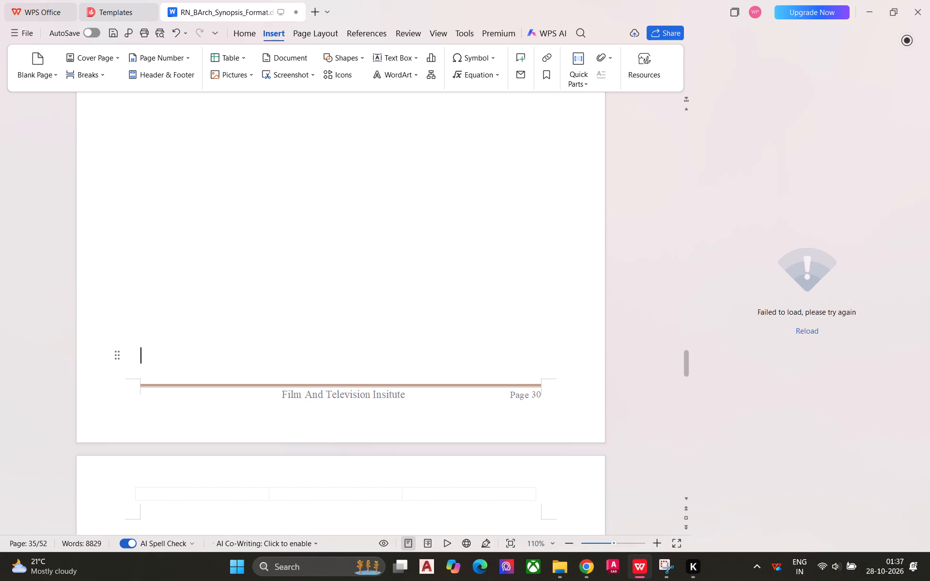
In Chrome, save ArchDaily's Kantana Institute image result with the white statue to Downloads as fg.jpeg, replacing the existing file.
scroll(299, 278, "up", 11)
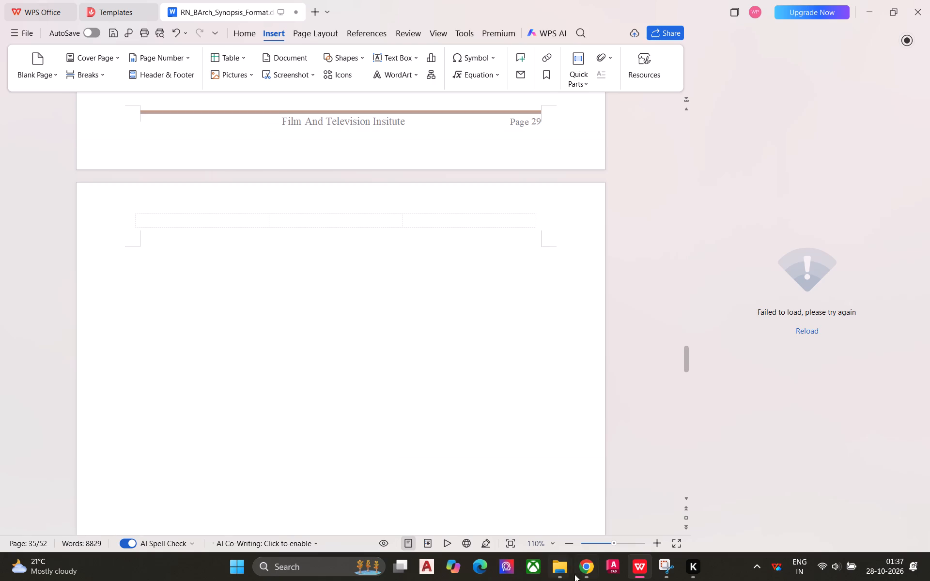
left_click(577, 519)
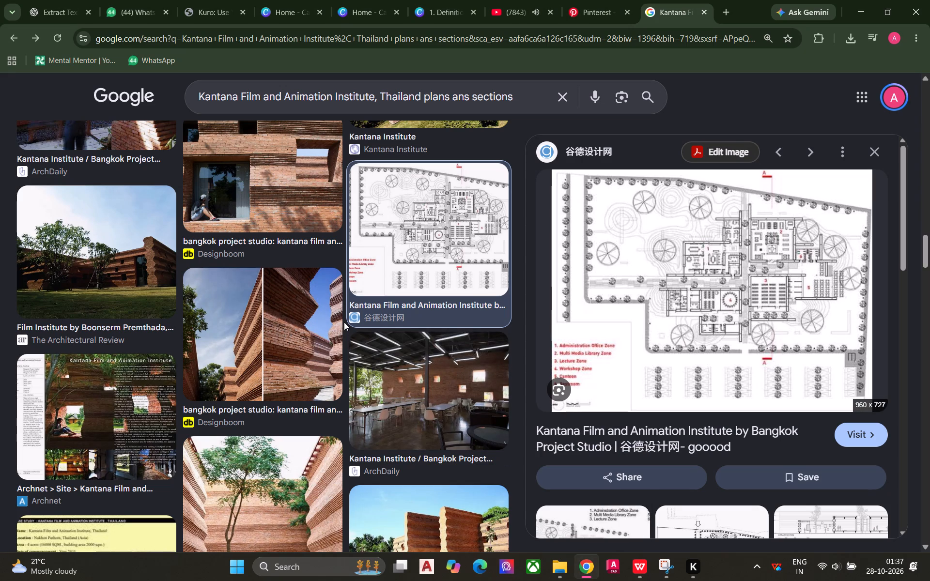
scroll(344, 322, "up", 4)
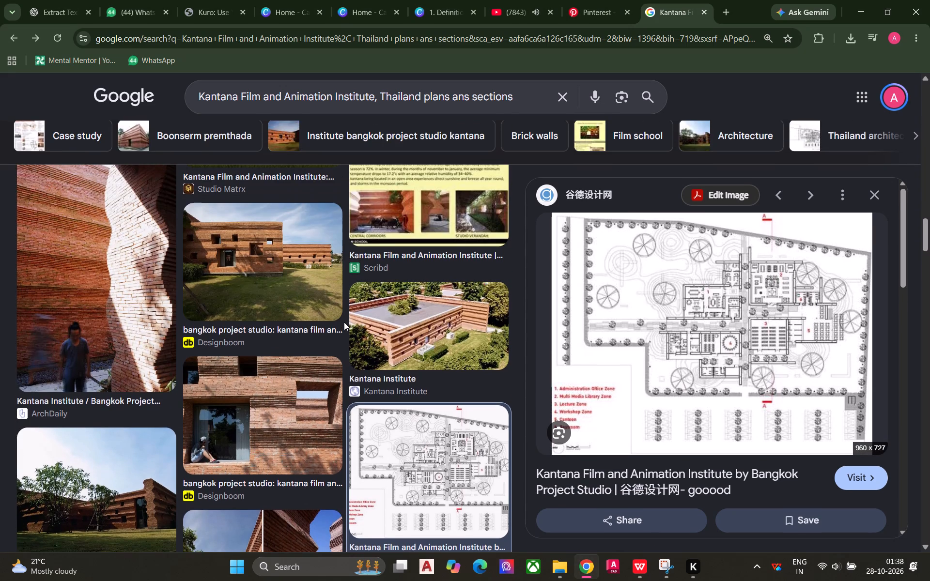
scroll(344, 322, "up", 4)
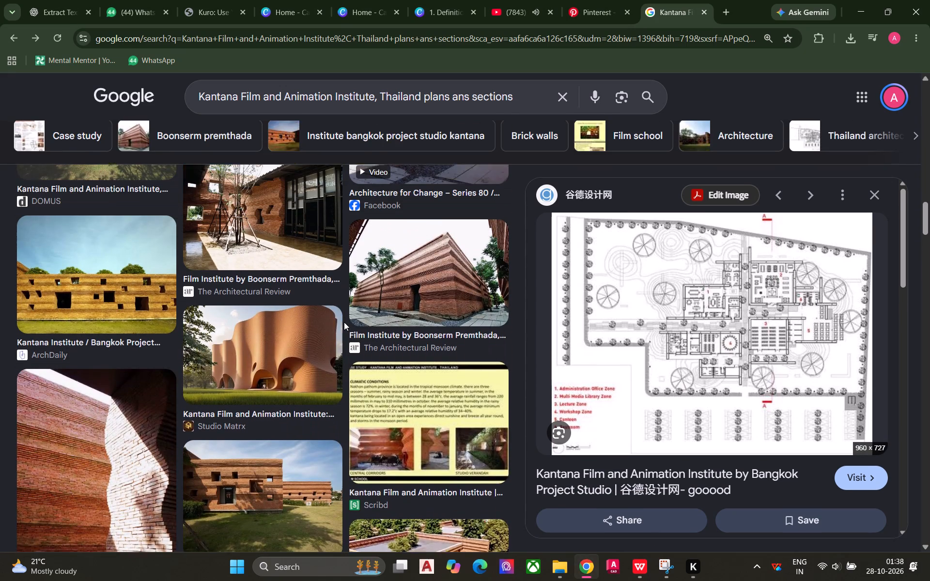
scroll(344, 321, "up", 3)
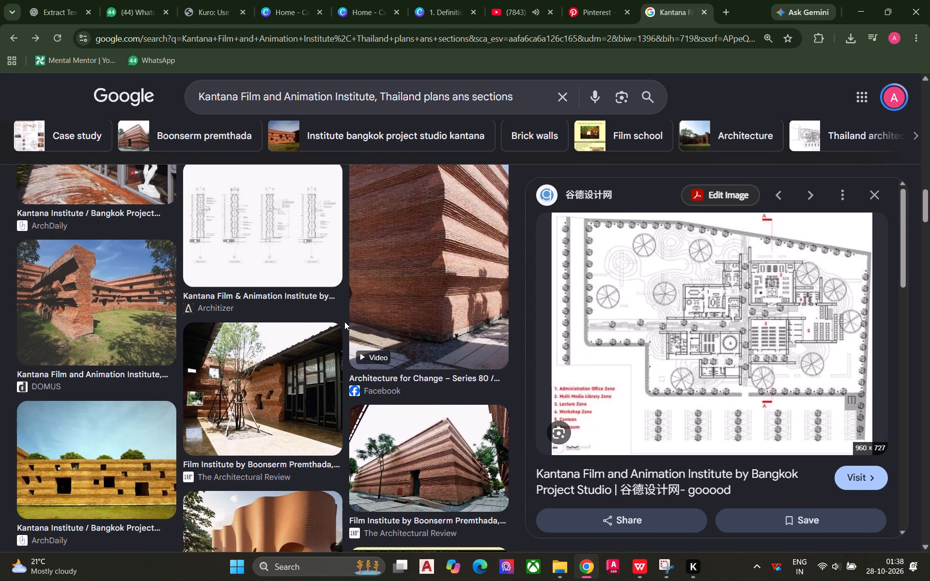
scroll(344, 321, "up", 2)
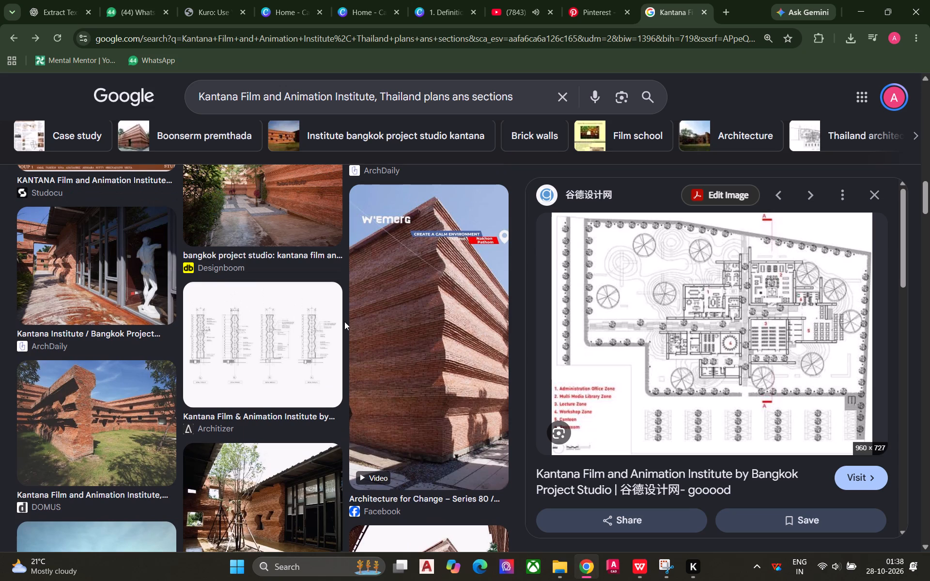
scroll(344, 321, "up", 2)
right_click(123, 393)
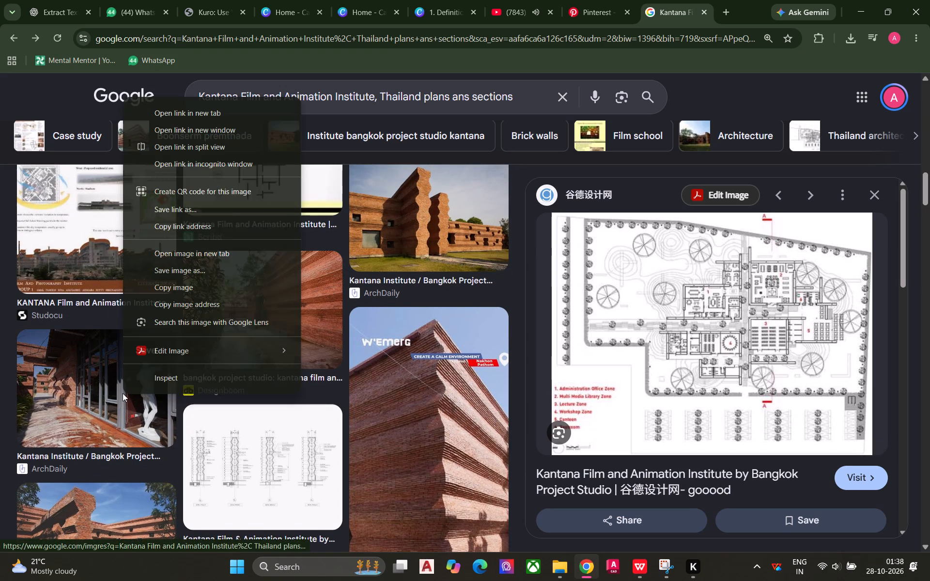
left_click(172, 271)
key("a")
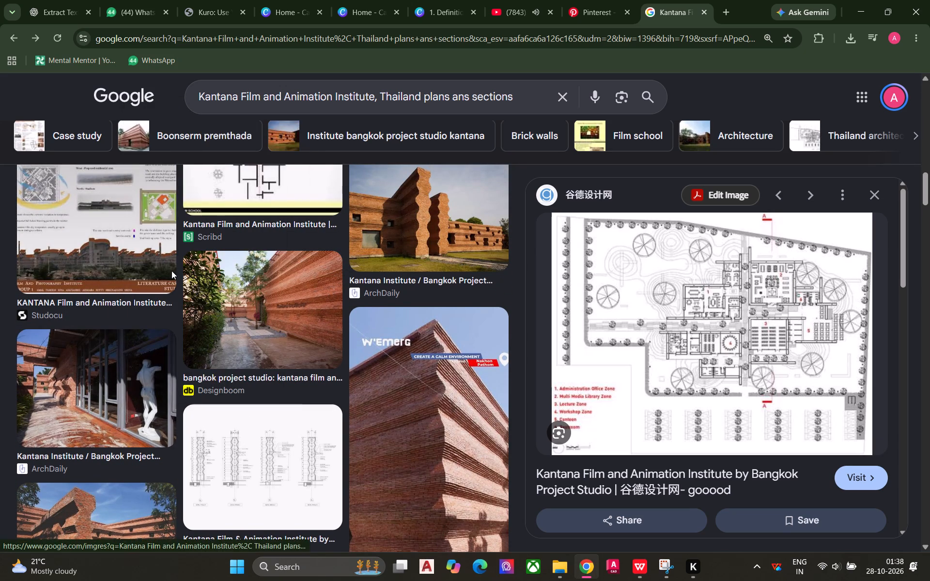
type("sgf")
type("hfg")
key("Return")
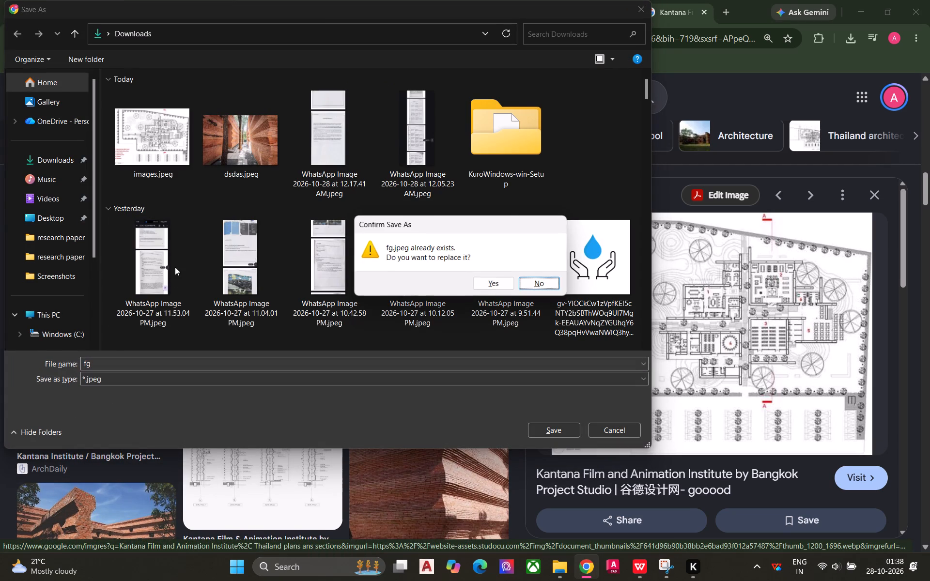
type("Sds")
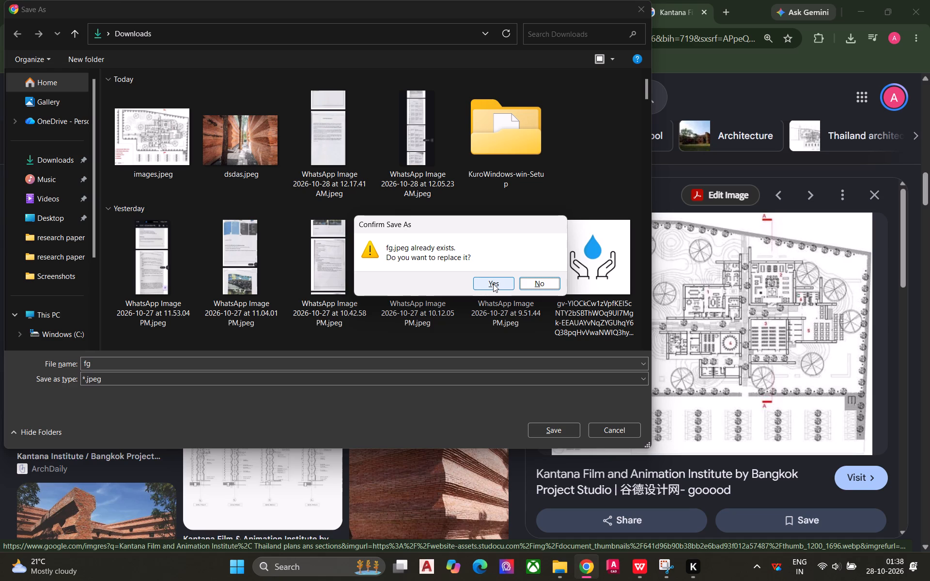
left_click(494, 283)
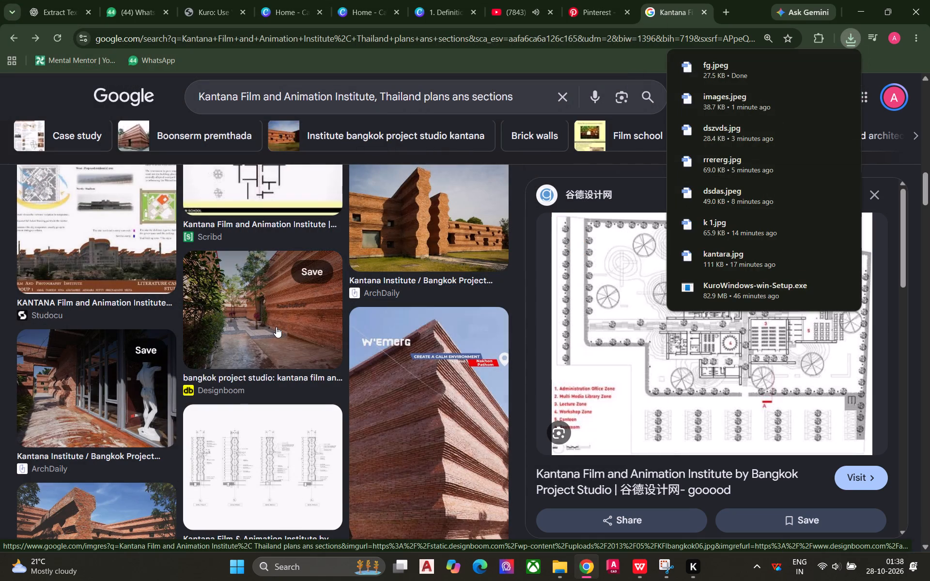
Save Designboom's Kantana image result of the brick-walled passage to Downloads as bfhfjgjh.
left_click(272, 327)
right_click(272, 326)
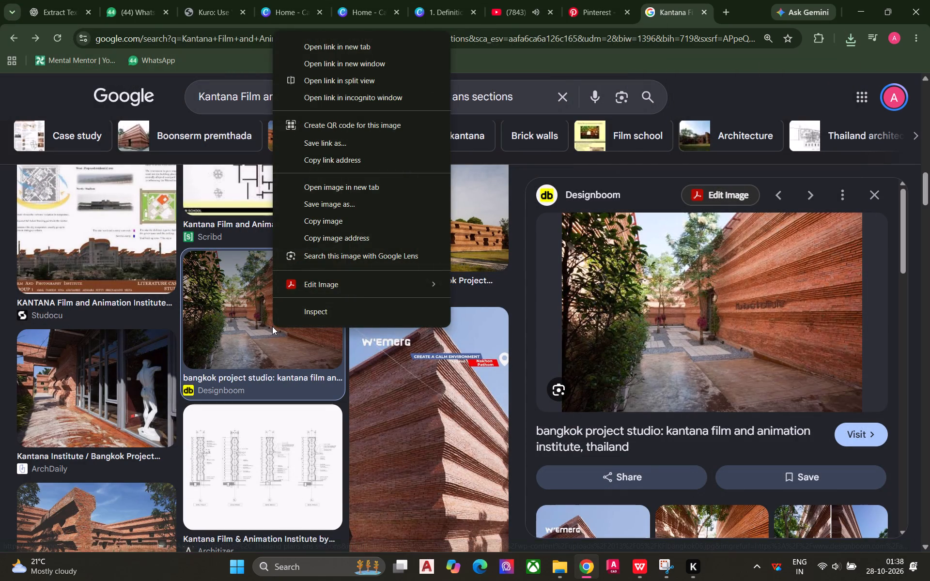
left_click(263, 326)
left_click(263, 326)
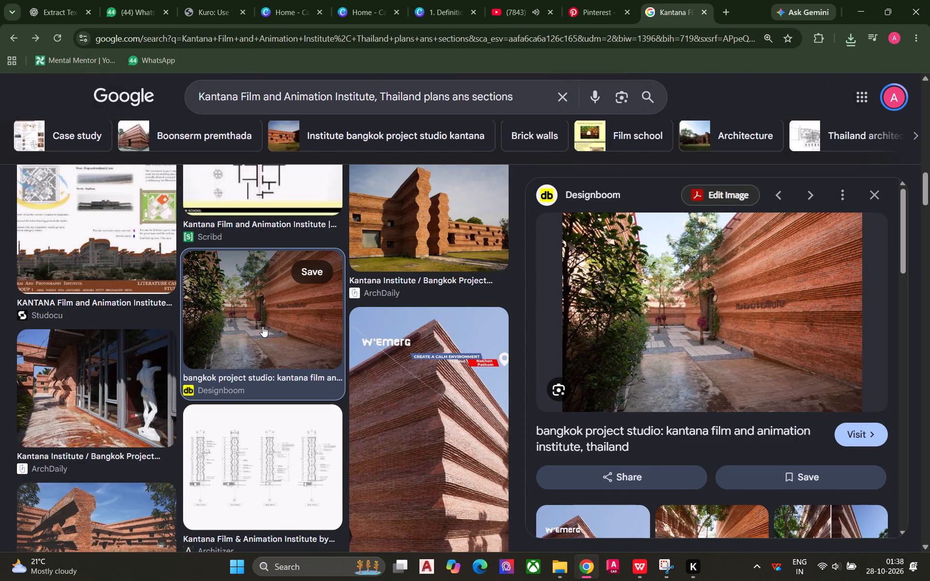
left_click(274, 320)
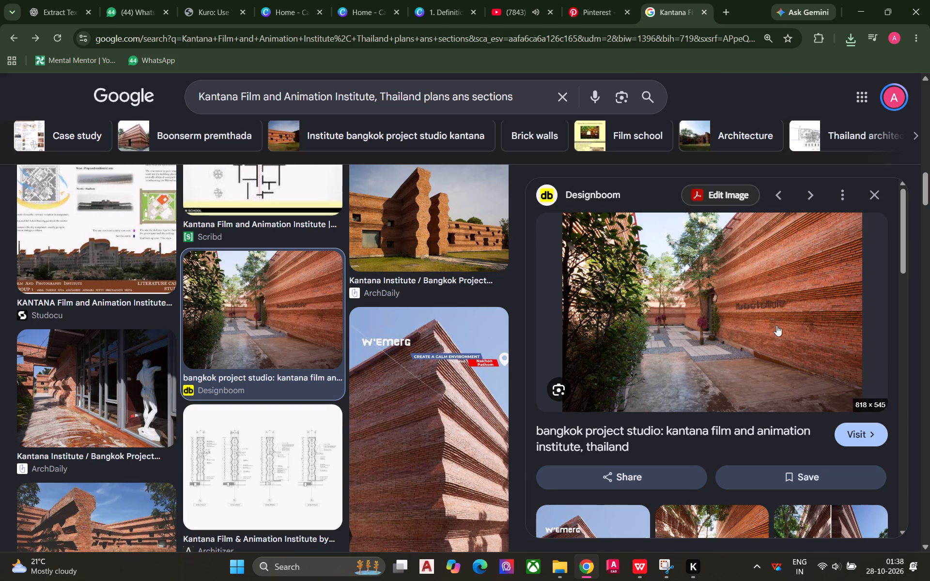
right_click(783, 320)
left_click(687, 198)
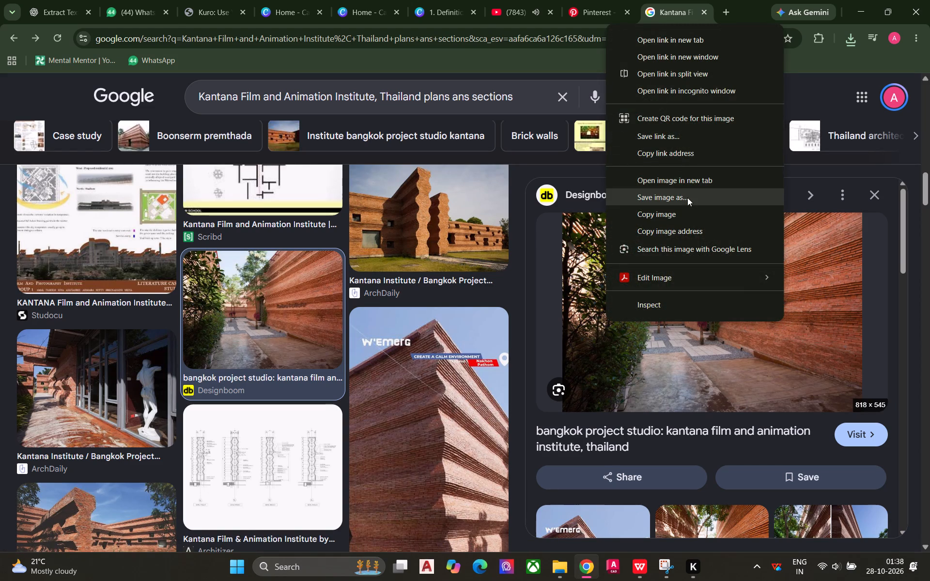
key("b")
type("fhfjgjh")
key("Return")
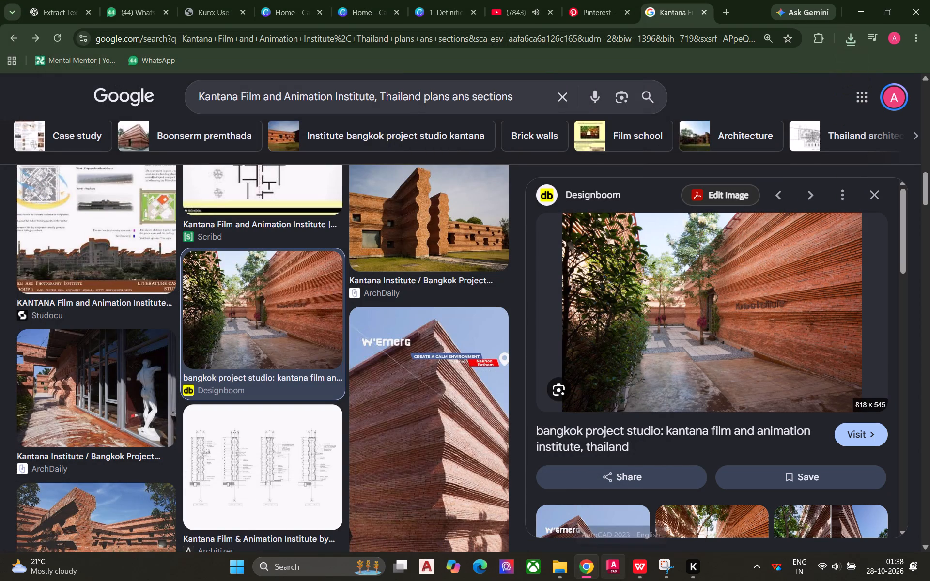
Copy fg.jpeg from Downloads in File Explorer and insert it as a picture above the FILM AND TELEVISION INSTITUTE, PUNE heading in WPS.
left_click(567, 570)
left_click(501, 474)
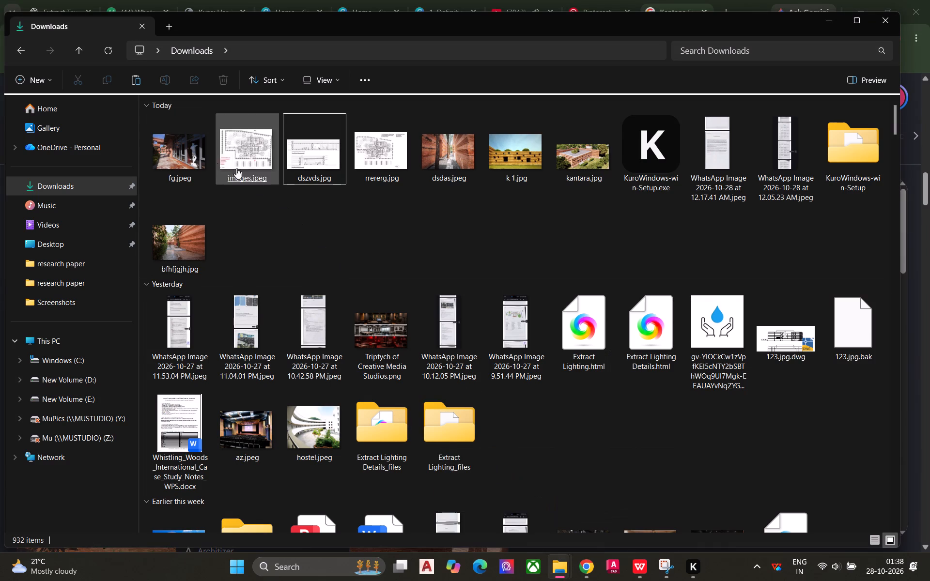
left_click(100, 80)
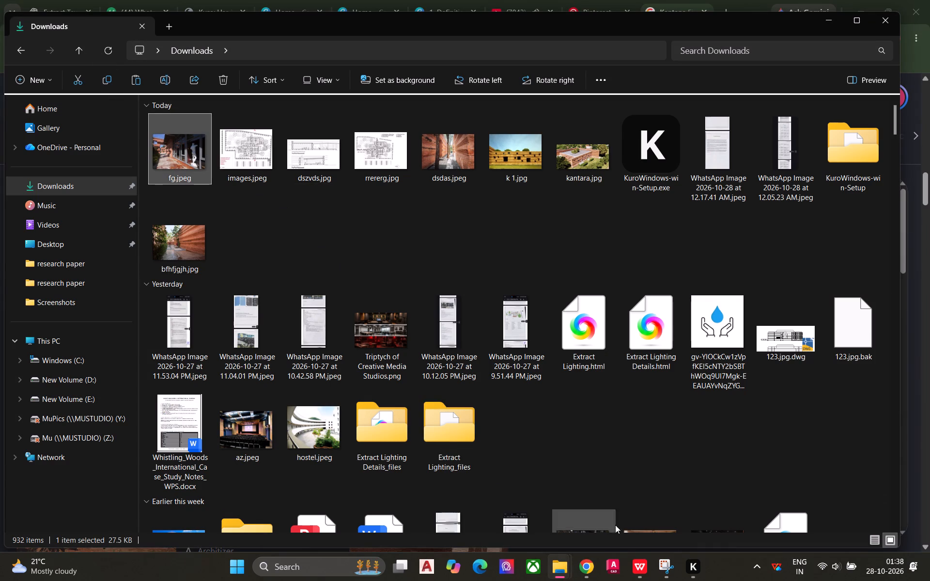
left_click(630, 511)
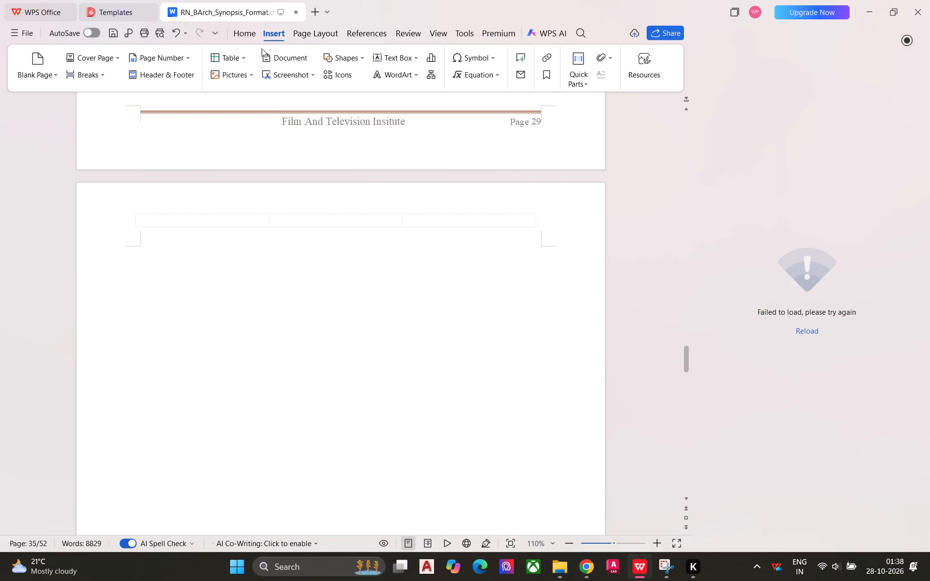
scroll(314, 340, "down", 3)
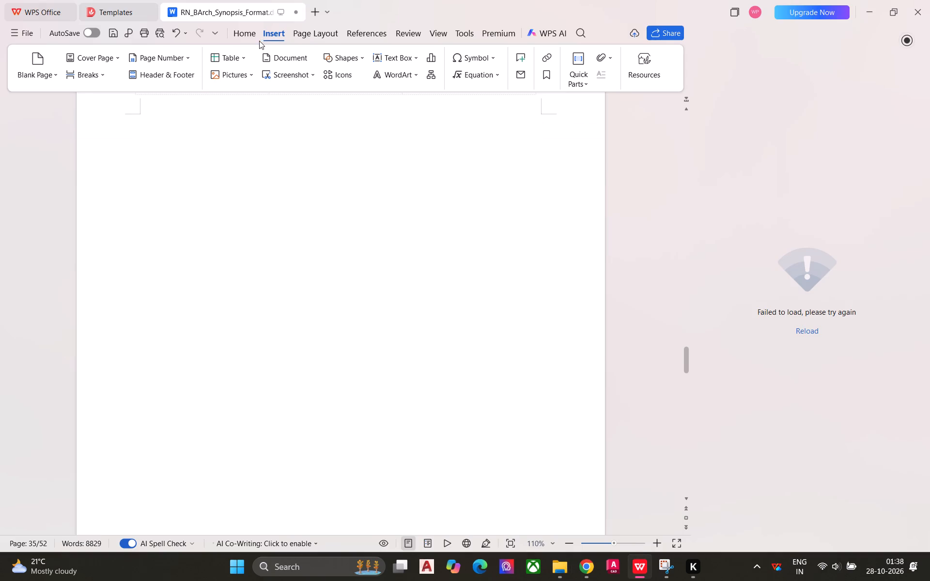
left_click(226, 74)
left_click(297, 99)
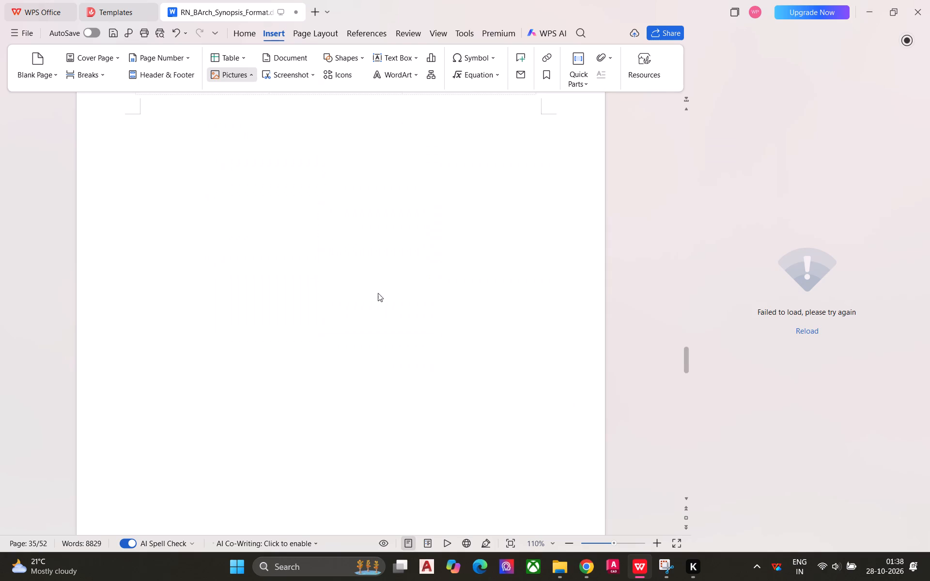
left_click(391, 404)
key("ctrl+v")
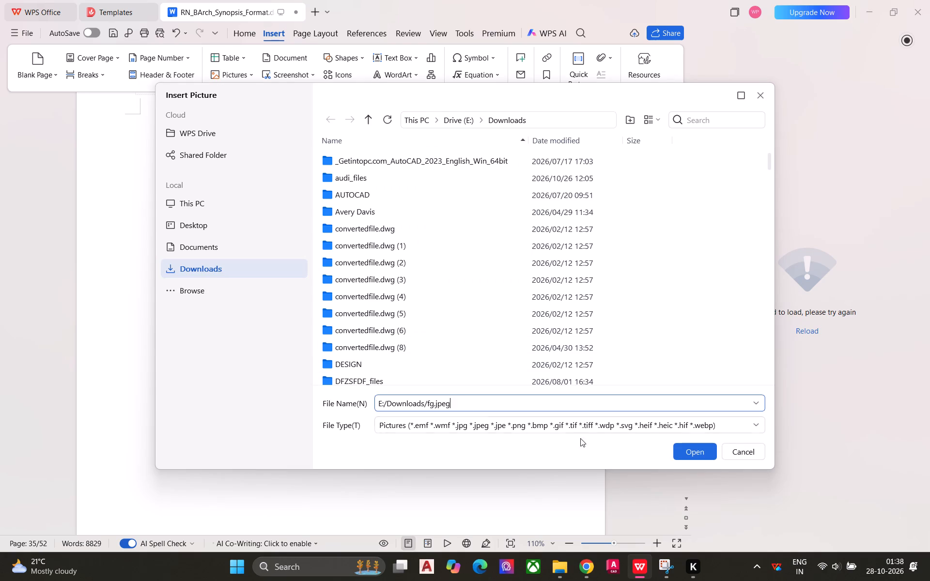
left_click(697, 448)
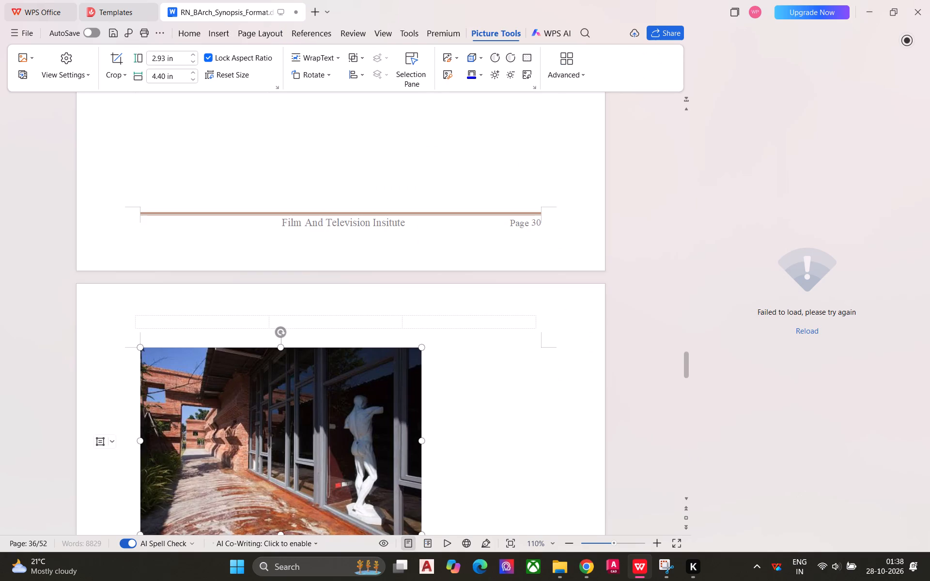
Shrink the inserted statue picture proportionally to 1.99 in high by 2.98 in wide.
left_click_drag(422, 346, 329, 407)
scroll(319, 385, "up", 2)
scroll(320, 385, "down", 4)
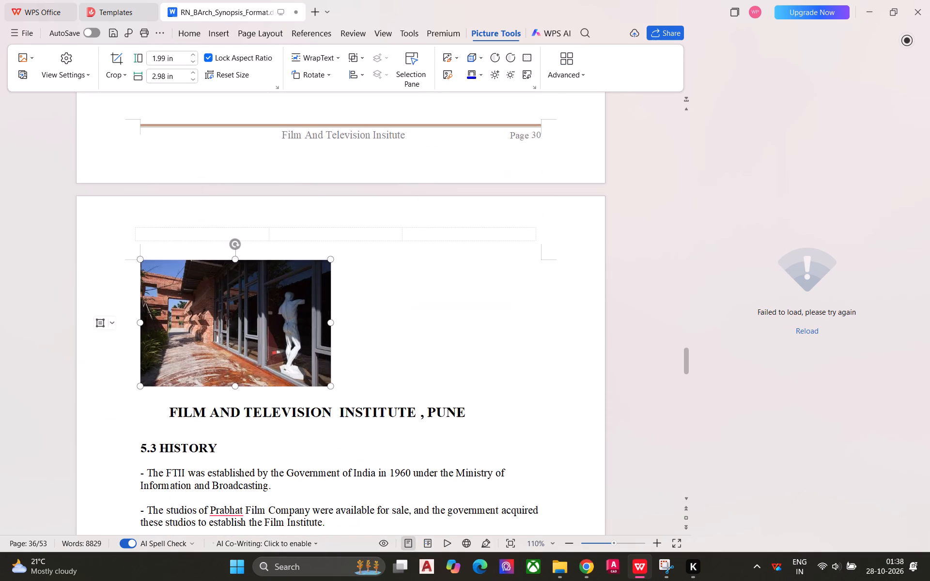
Delete 30 blank lines above the statue picture to pull it up near the top of the preceding page.
scroll(218, 282, "up", 4)
left_click(161, 282)
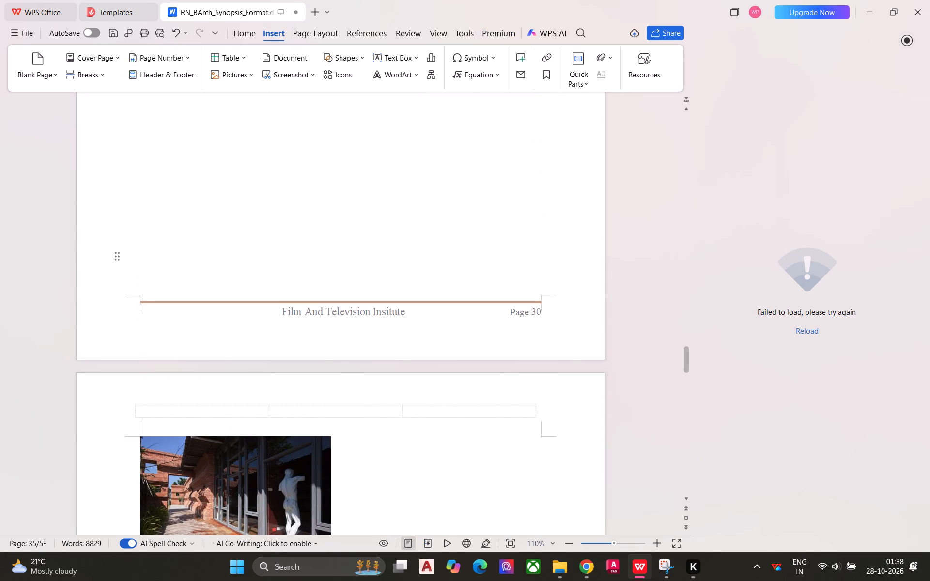
key("BackSpace")
key("BackSpace")
key("BackSpace")
key("BackSpace")
scroll(166, 282, "up", 3)
key("BackSpace")
scroll(167, 282, "up", 1)
key("BackSpace")
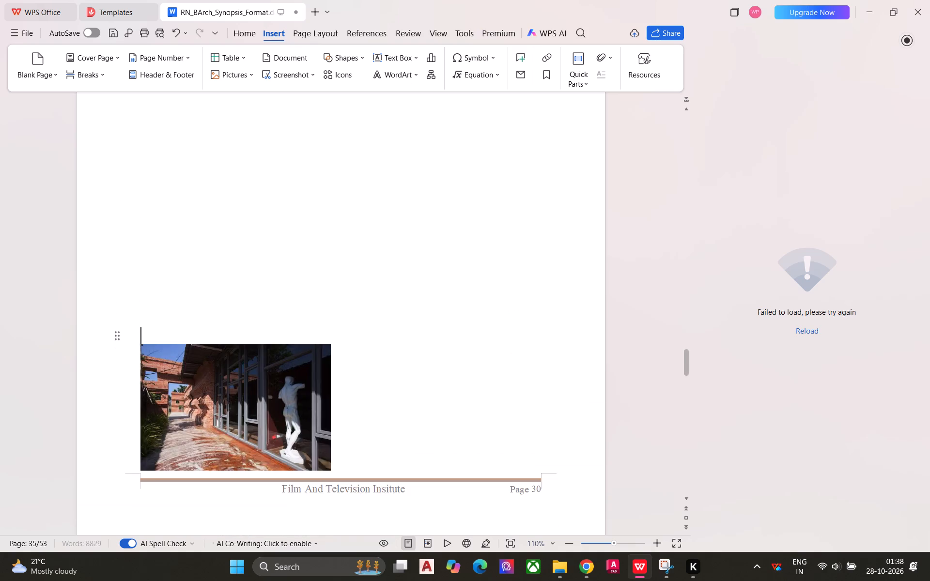
key("BackSpace")
scroll(167, 282, "up", 4)
key("BackSpace")
key("BackSpace")
key("BackSpace")
key("BackSpace")
key("BackSpace")
key("BackSpace")
key("BackSpace")
key("BackSpace")
key("BackSpace")
key("BackSpace")
key("BackSpace")
key("BackSpace")
key("BackSpace")
key("BackSpace")
key("BackSpace")
key("BackSpace")
key("BackSpace")
key("BackSpace")
key("BackSpace")
key("BackSpace")
key("BackSpace")
scroll(167, 282, "up", 4)
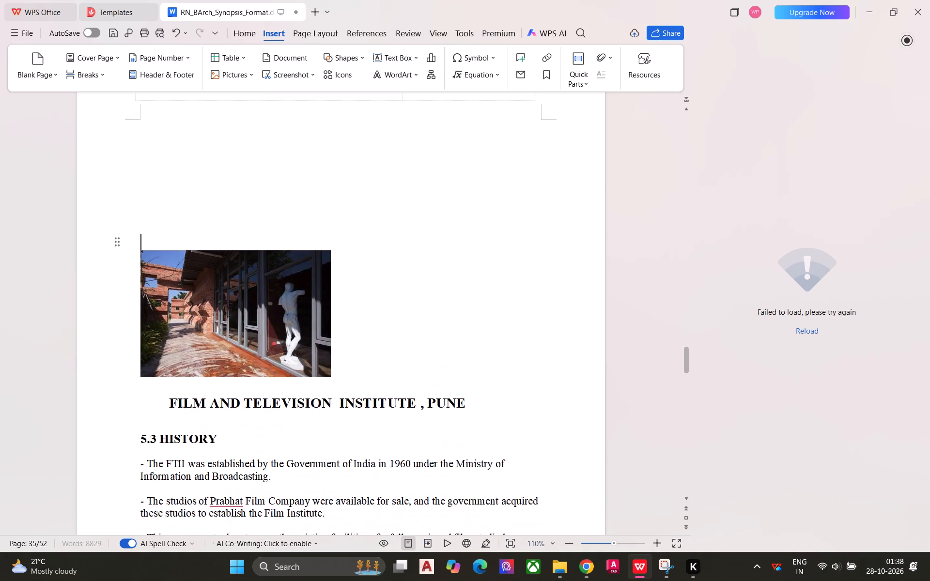
scroll(167, 282, "up", 2)
key("BackSpace")
key("BackSpace")
scroll(188, 305, "down", 4)
Add 25 blank lines after the statue picture to push the FILM AND TELEVISION INSTITUTE, PUNE heading onto the next page.
left_click(358, 342)
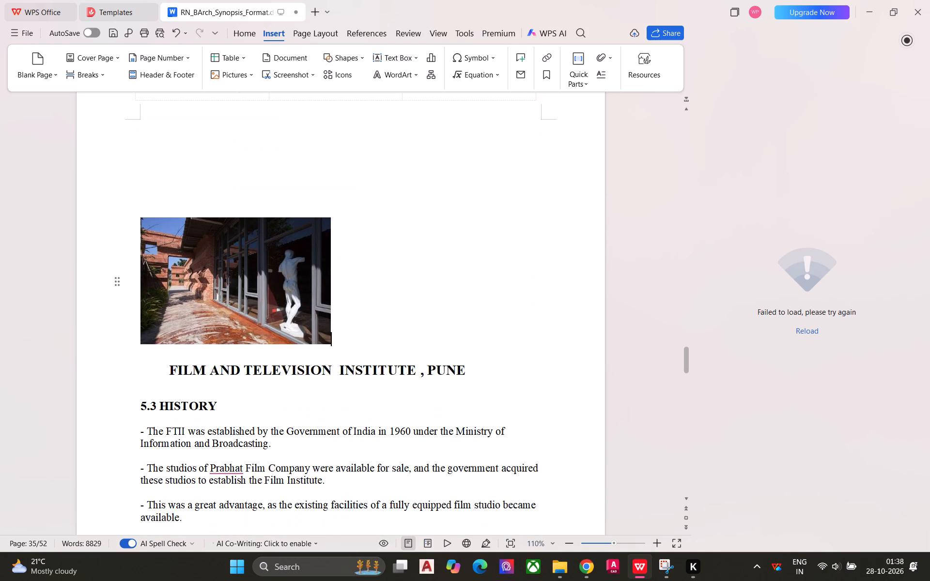
key("Return")
key("Return")
key("Return")
key("Return")
key("Return")
key("Return")
key("Return")
key("Return")
key("Return")
key("Return")
key("Return")
key("Return")
key("Return")
key("Return")
key("Return")
key("Return")
key("Return")
key("Return")
key("Return")
key("Return")
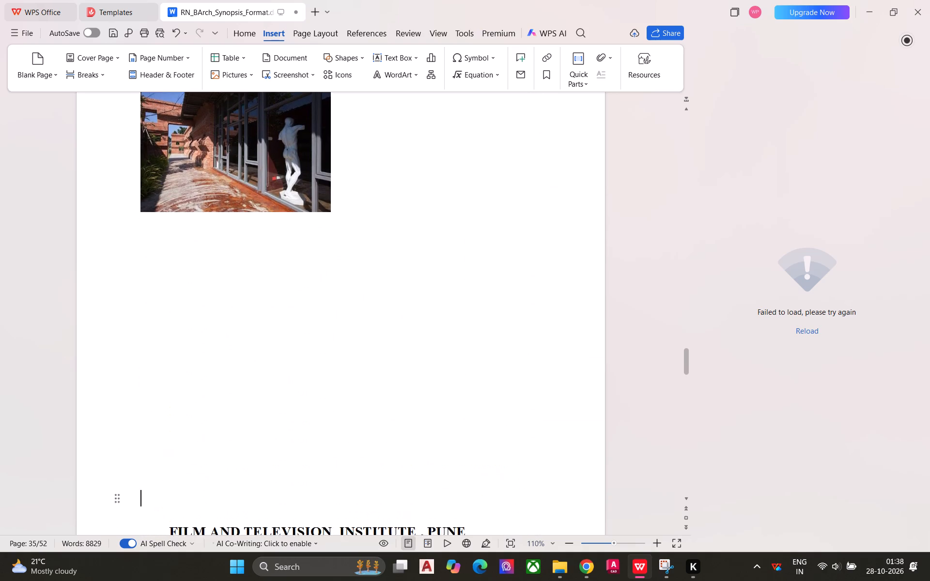
key("Return")
key("Return")
key("Return")
key("Return")
key("Return")
Enlarge the statue picture proportionally to 3.43 in high by 5.15 in wide.
scroll(369, 334, "up", 4)
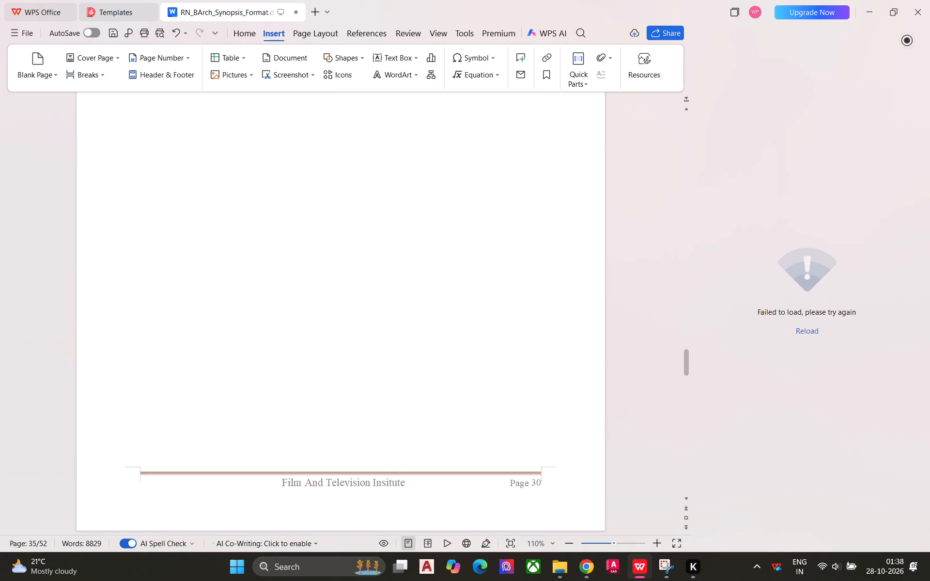
scroll(367, 339, "up", 4)
left_click(246, 315)
left_click_drag(326, 338, 331, 340)
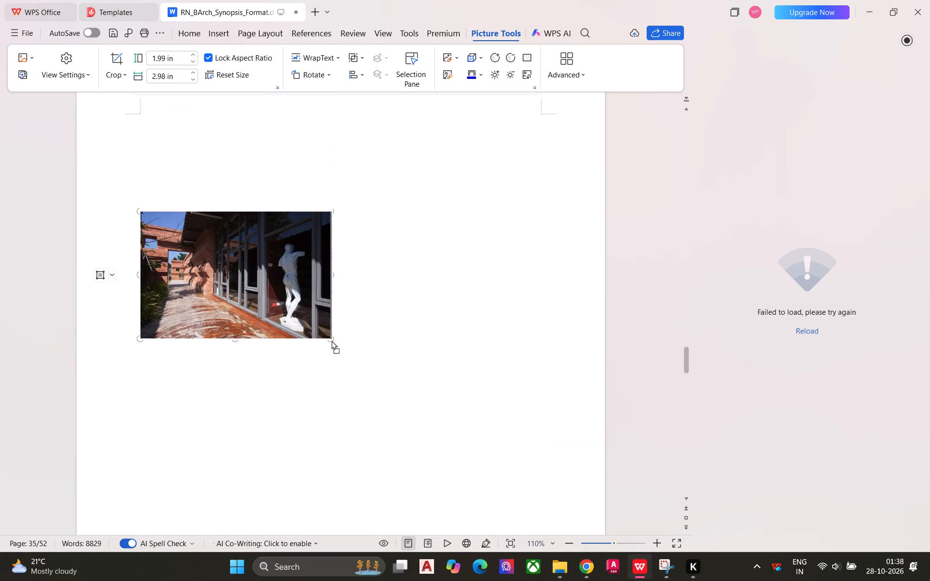
left_click_drag(331, 340, 336, 343)
left_click(321, 333)
left_click_drag(330, 355, 468, 406)
Move the enlarged statue picture higher on its page and delete three blank lines above it.
left_click_drag(326, 300, 350, 246)
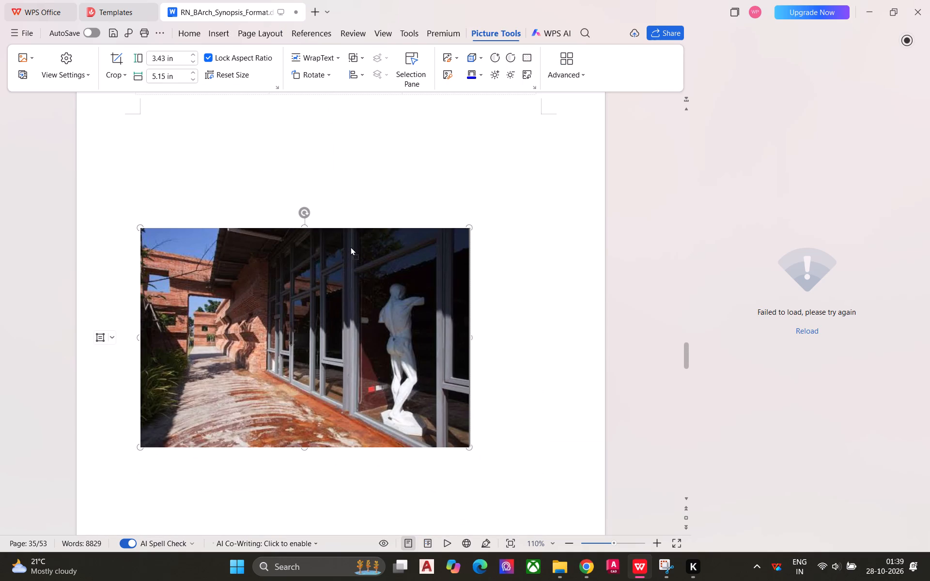
left_click_drag(350, 246, 356, 219)
left_click_drag(304, 243, 317, 210)
scroll(301, 218, "up", 2)
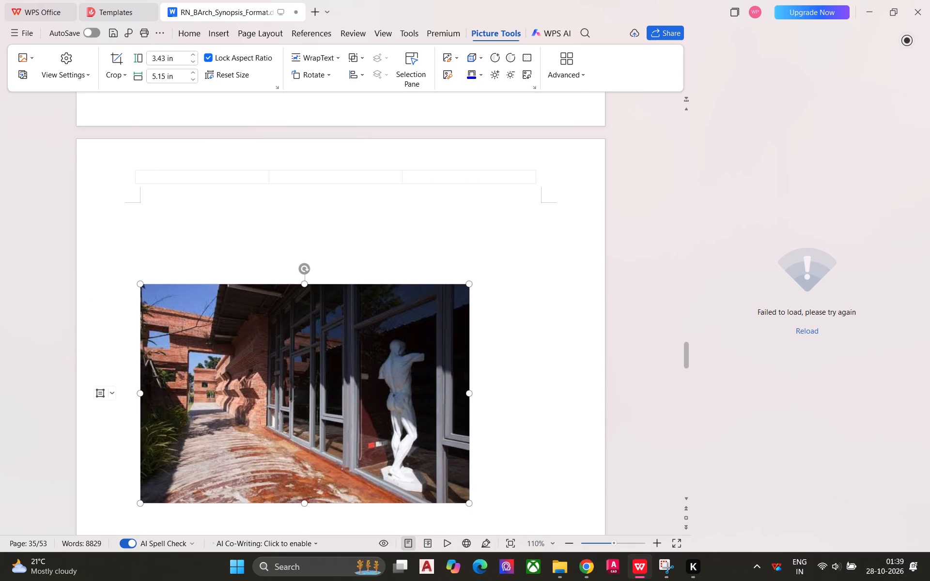
left_click(156, 263)
key("BackSpace")
key("BackSpace")
key("BackSpace")
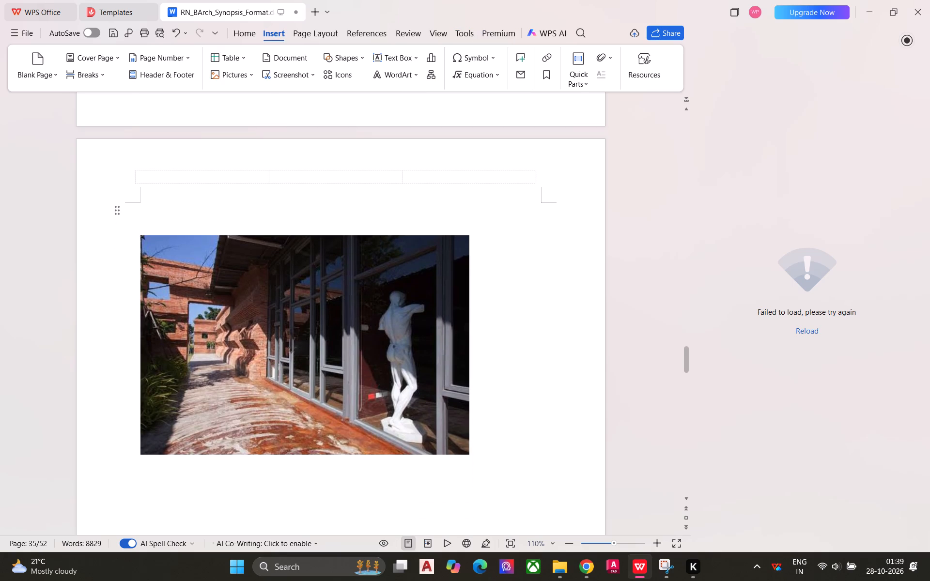
Centre the statue picture horizontally between the page margins.
left_click(135, 242)
left_click(227, 265)
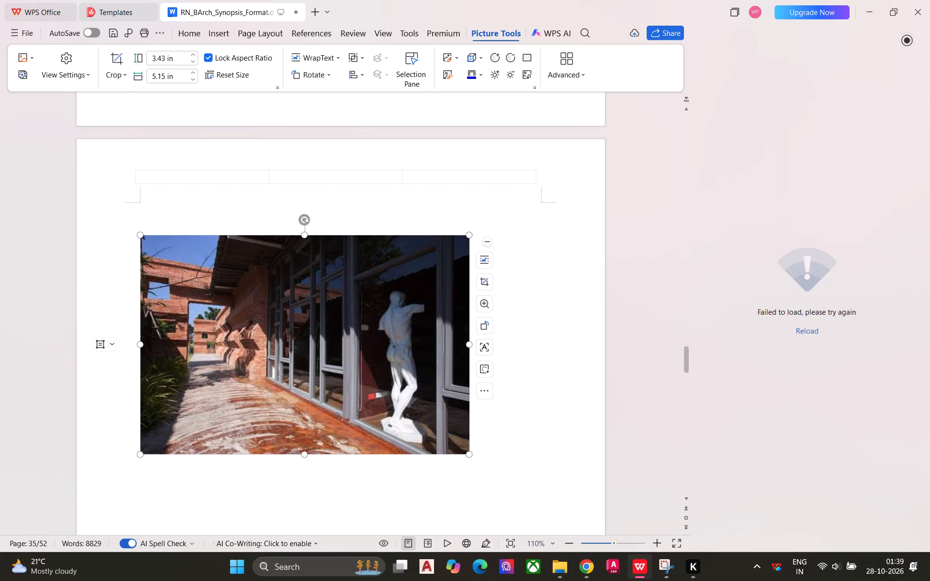
left_click(190, 36)
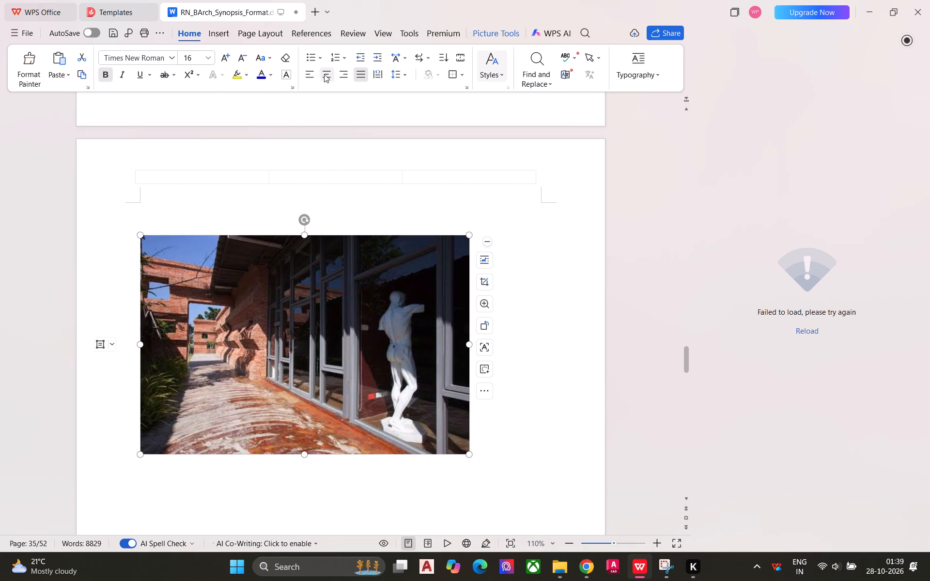
left_click(325, 74)
Delete the remaining blank line above the centred statue picture so it starts at the page's top margin.
left_click(190, 218)
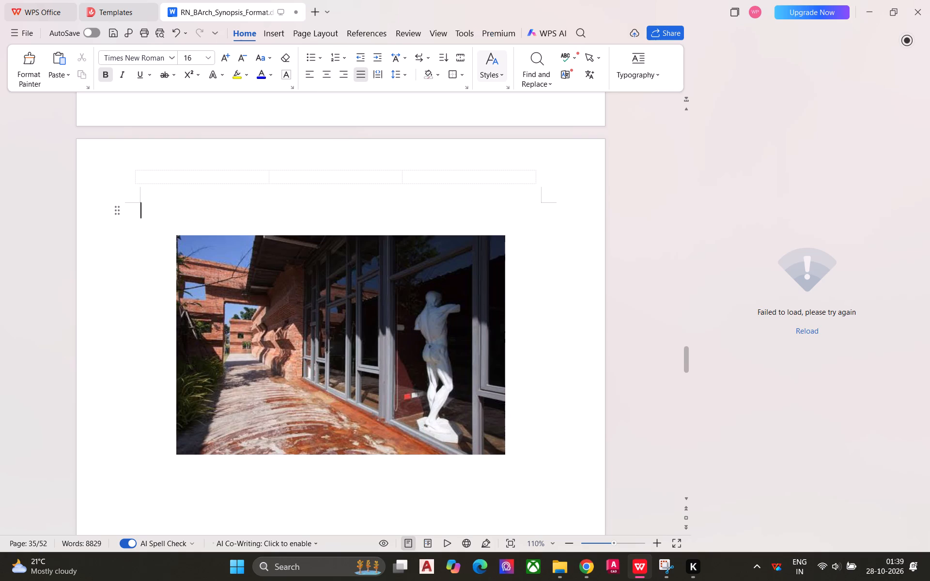
key("BackSpace")
left_click(184, 260)
key("BackSpace")
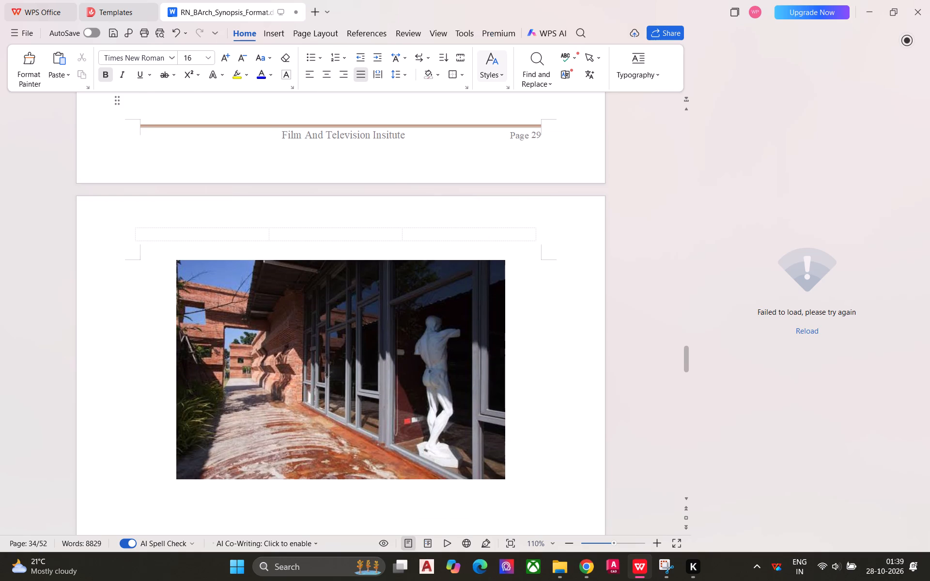
scroll(208, 271, "up", 7)
scroll(222, 279, "down", 13)
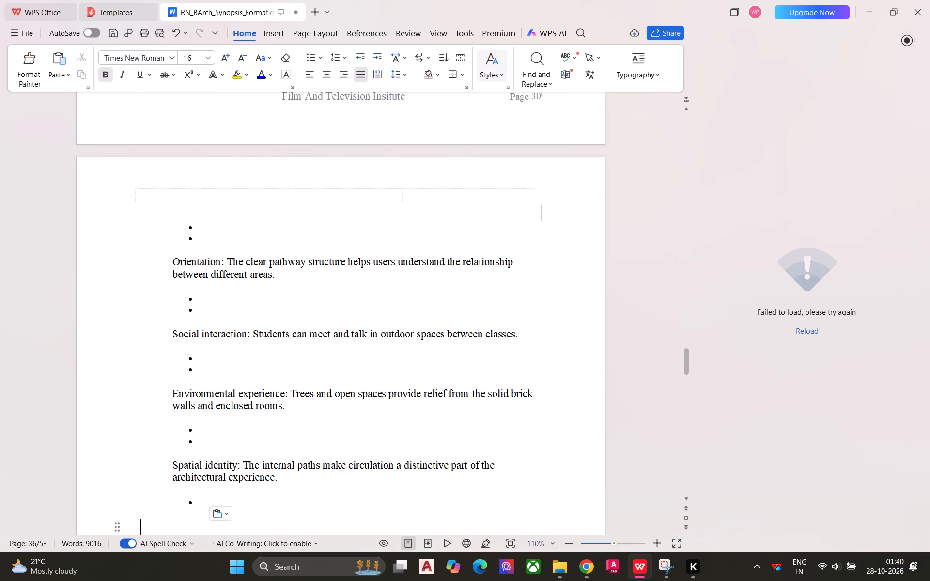
Remove the empty bullets below and above the "Spatial identity" paragraph in the circulation text, keeping it a separate paragraph.
scroll(235, 437, "down", 4)
left_click(198, 321)
key("BackSpace")
key("BackSpace")
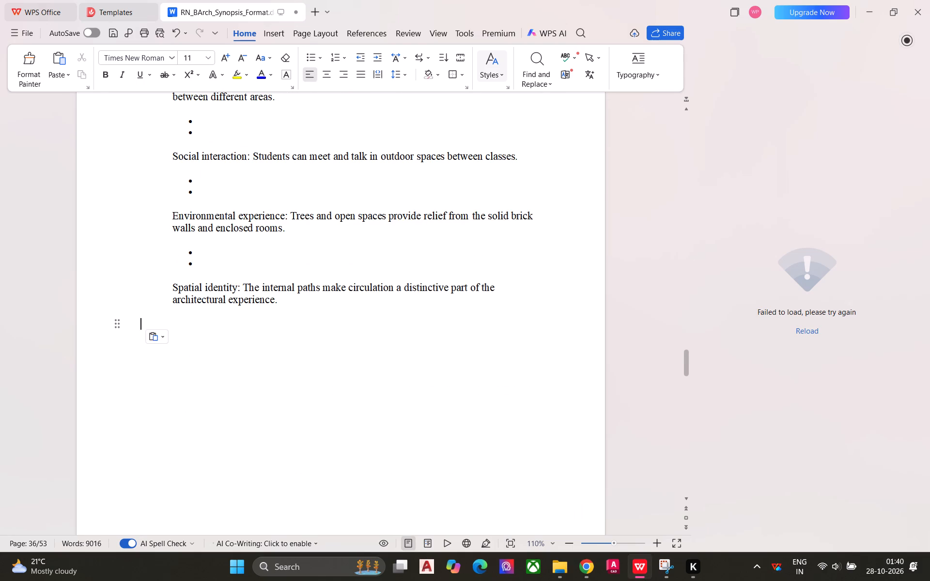
key("BackSpace")
left_click(172, 284)
key("BackSpace")
key("BackSpace")
key("BackSpace")
key("BackSpace")
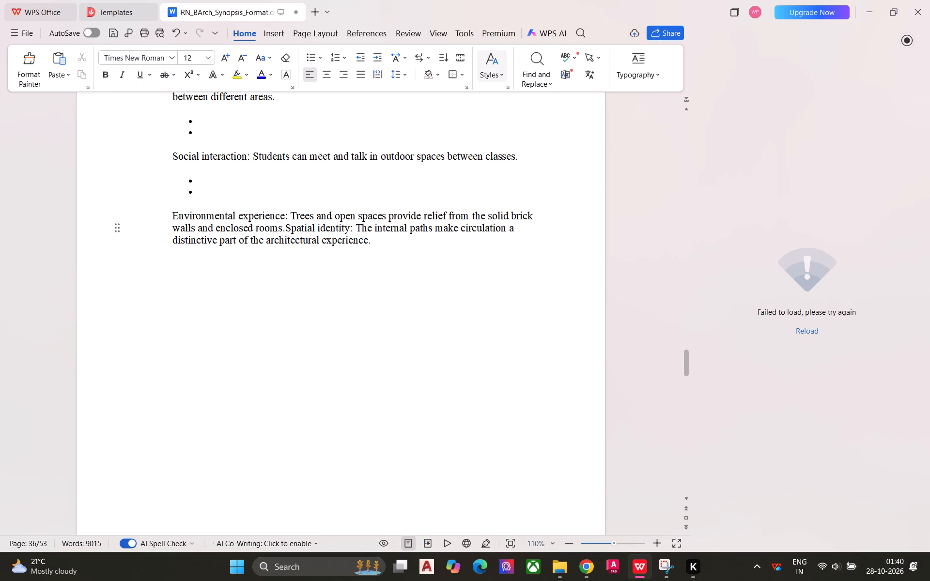
key("Return")
Remove the empty bullets above "Environmental experience" and "Social interaction", and bring these paragraphs and "Spatial identity" back to the page margin.
left_click(166, 217)
key("BackSpace")
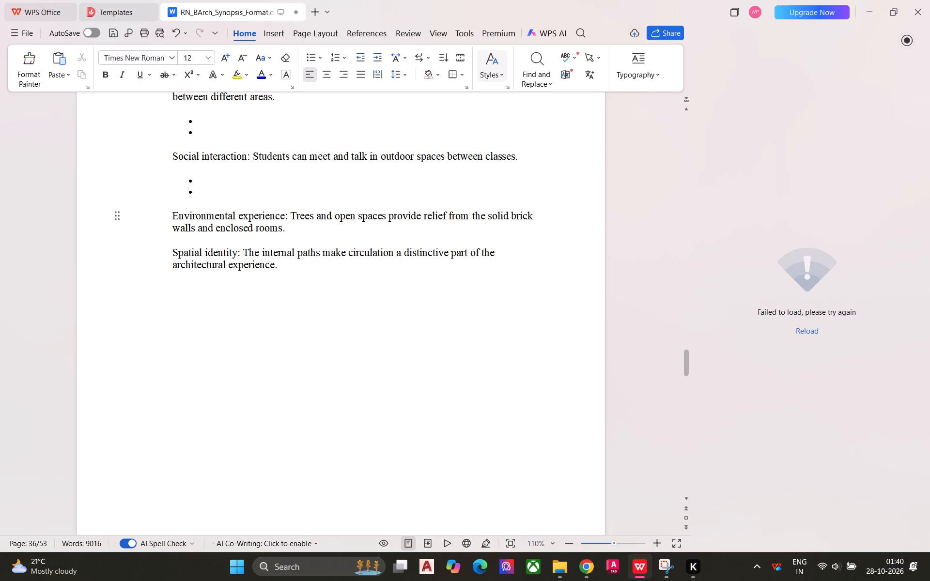
key("BackSpace")
key("BackSpace")
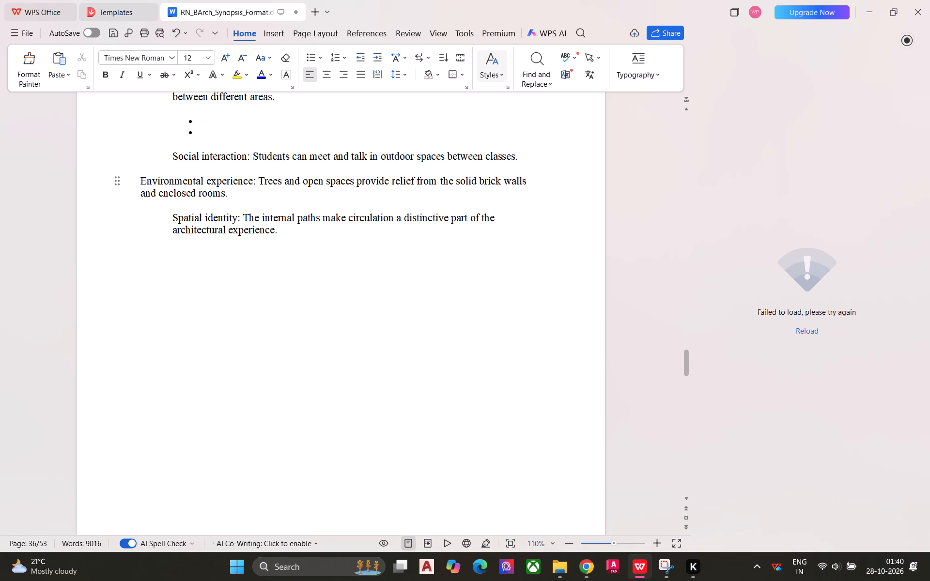
left_click(169, 215)
key("BackSpace")
left_click(162, 160)
key("BackSpace")
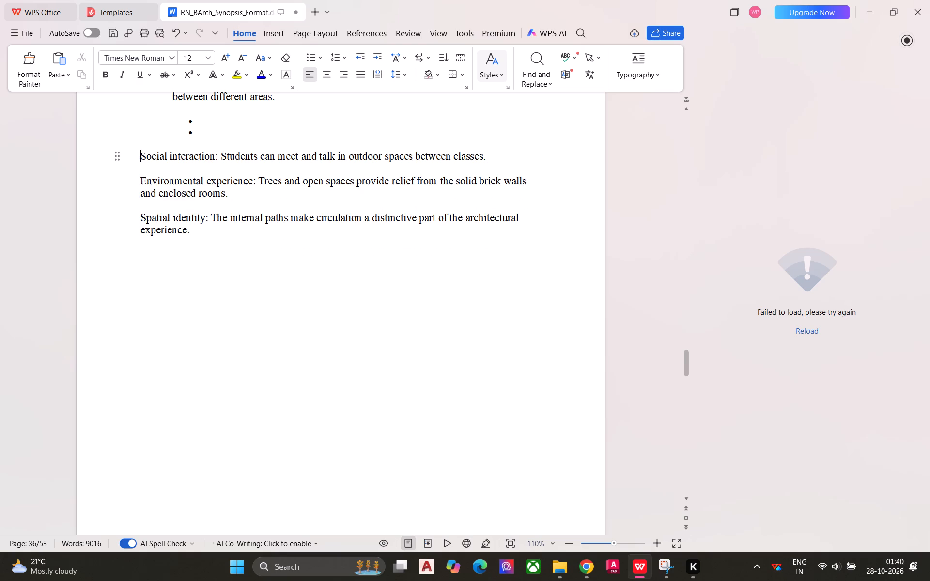
key("BackSpace")
key("BackSpace")
Remove the empty bullets and the indents of the "Orientation" and "Movement" paragraphs so they align with the page margin.
scroll(159, 150, "up", 3)
left_click(170, 215)
key("BackSpace")
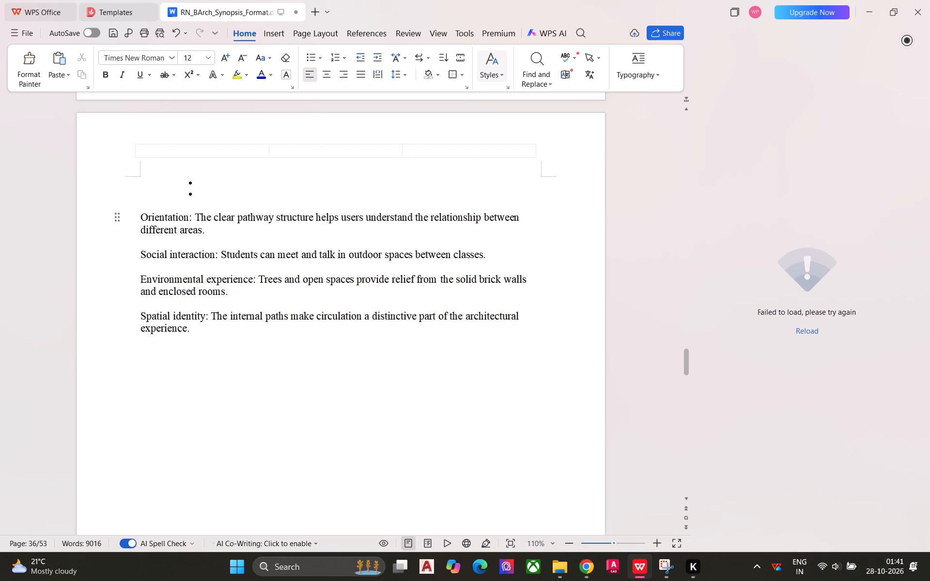
key("BackSpace")
key("BackSpace")
scroll(170, 215, "up", 3)
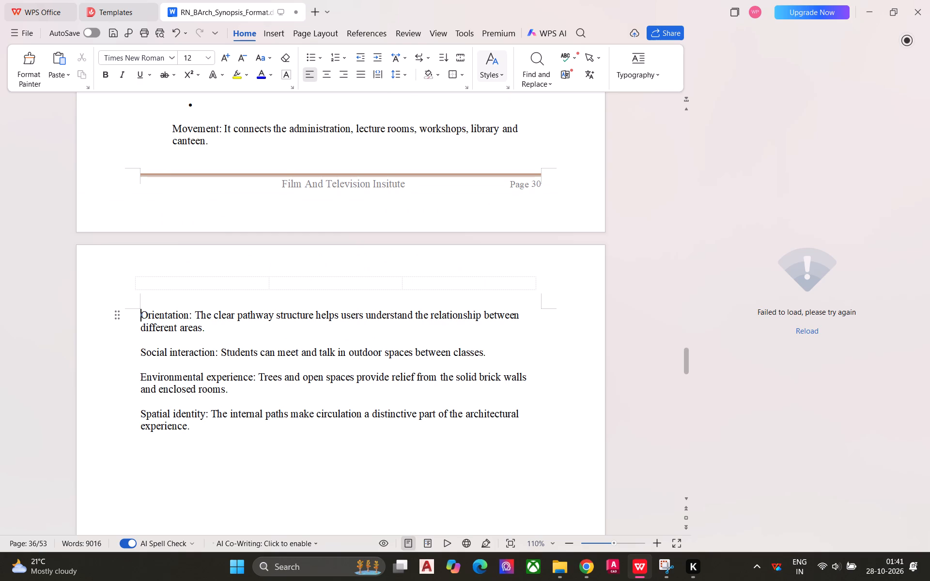
left_click(169, 126)
key("BackSpace")
key("BackSpace")
Delete the "AKDN+1" citation and the blank lines above "The circulation system performs several functions:".
scroll(167, 171, "up", 3)
left_click_drag(180, 181, 173, 181)
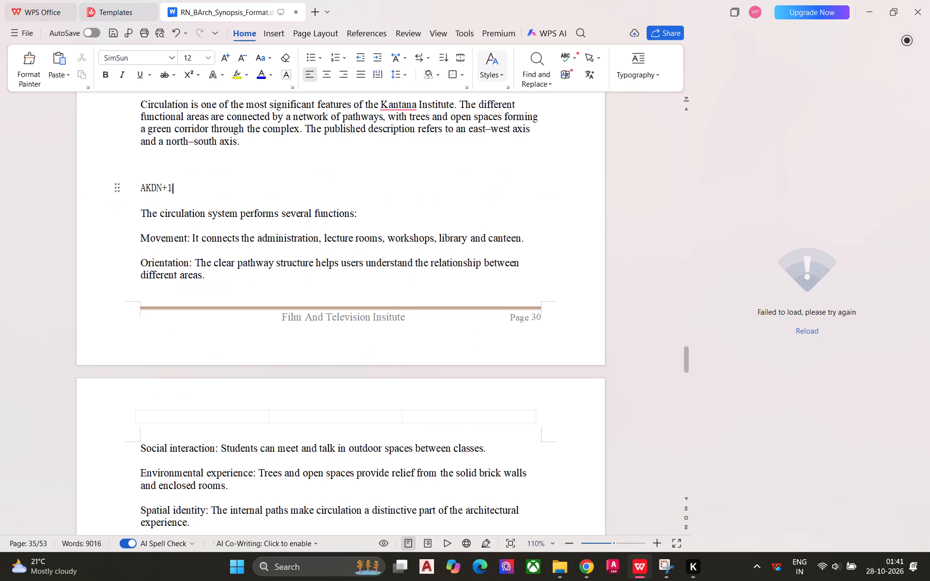
left_click_drag(173, 181, 97, 188)
key("BackSpace")
key("BackSpace")
key("BackSpace")
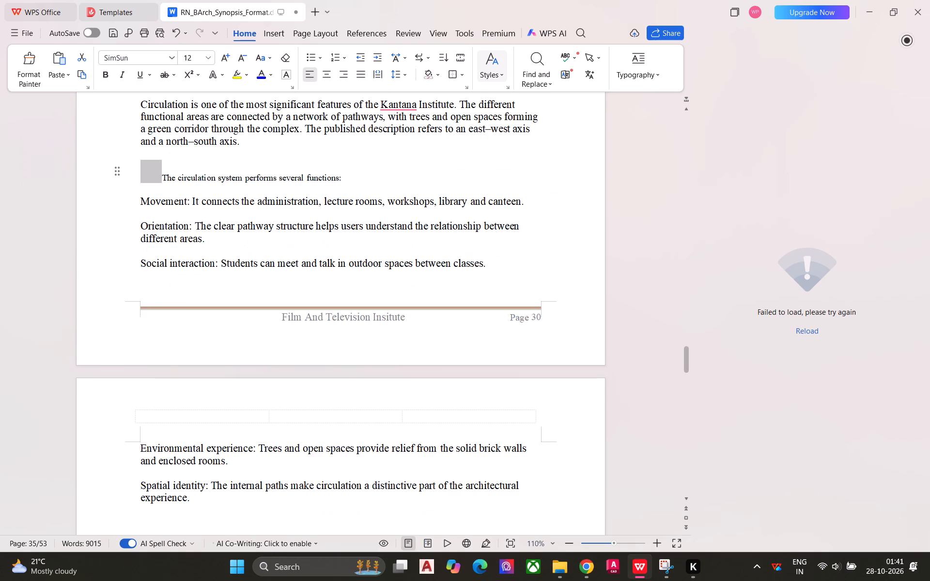
key("BackSpace")
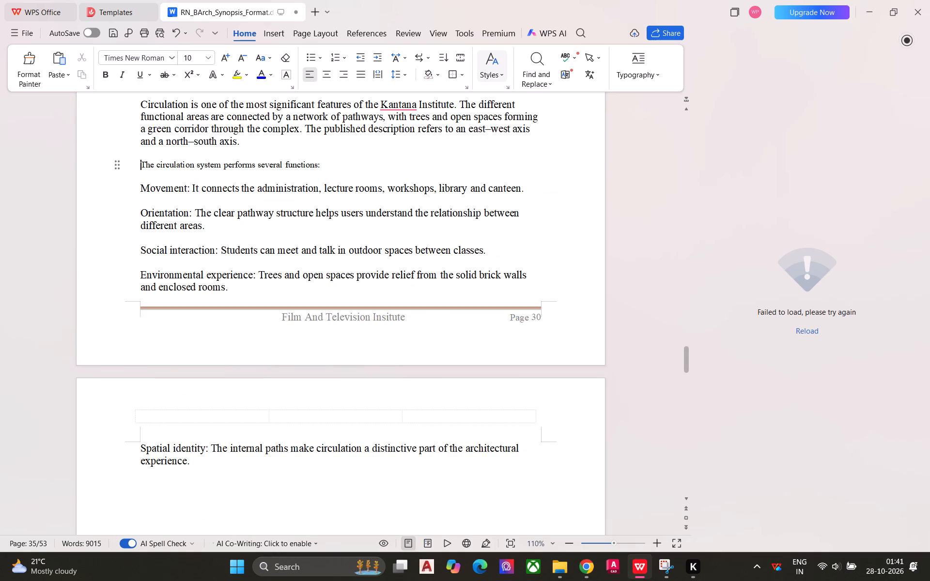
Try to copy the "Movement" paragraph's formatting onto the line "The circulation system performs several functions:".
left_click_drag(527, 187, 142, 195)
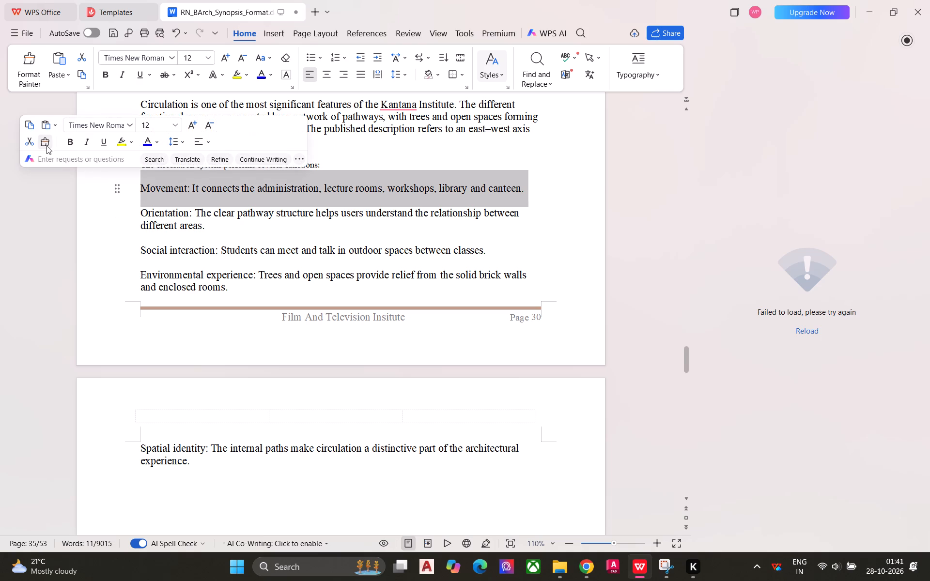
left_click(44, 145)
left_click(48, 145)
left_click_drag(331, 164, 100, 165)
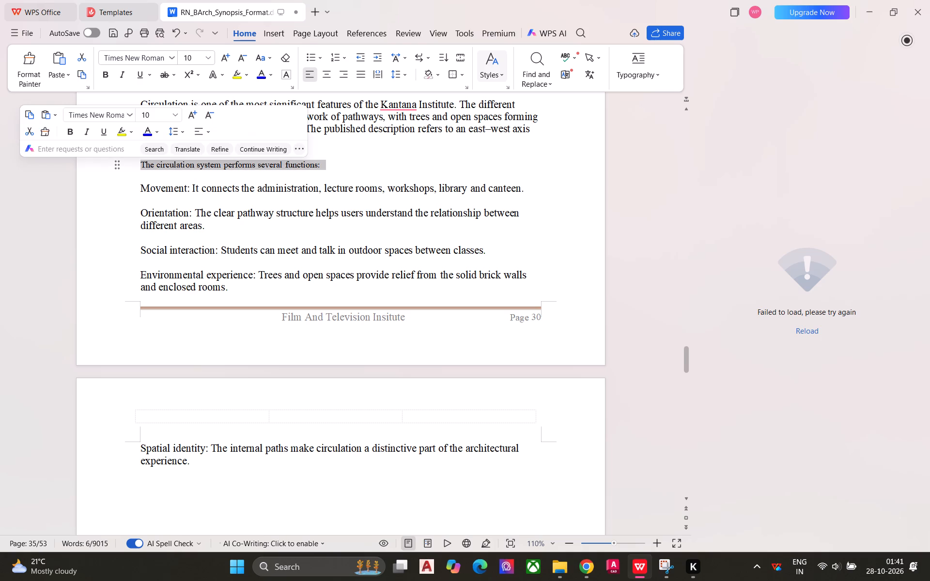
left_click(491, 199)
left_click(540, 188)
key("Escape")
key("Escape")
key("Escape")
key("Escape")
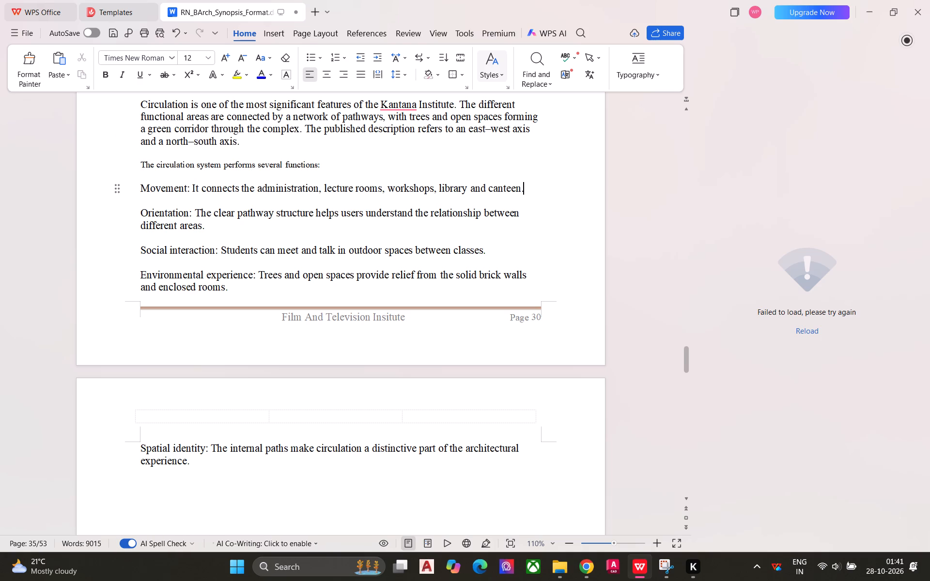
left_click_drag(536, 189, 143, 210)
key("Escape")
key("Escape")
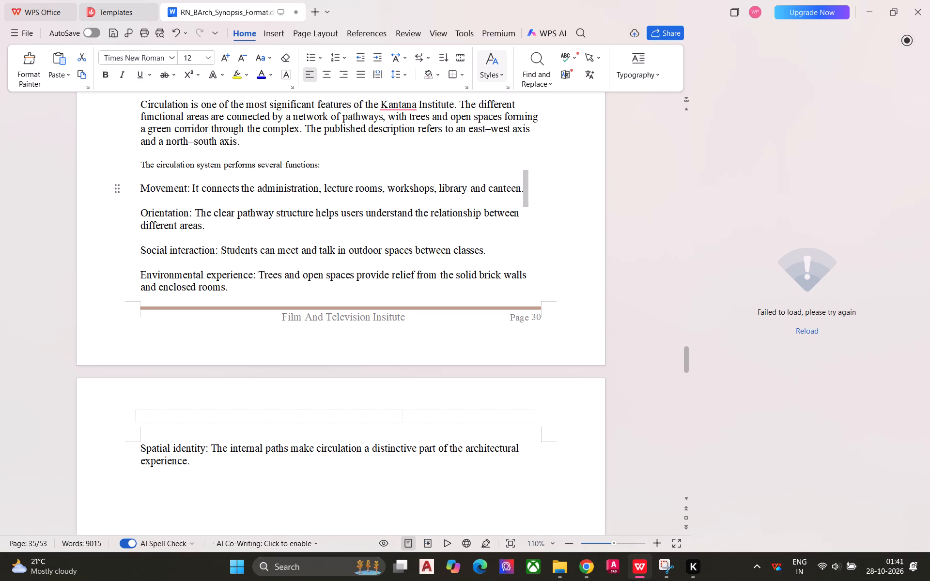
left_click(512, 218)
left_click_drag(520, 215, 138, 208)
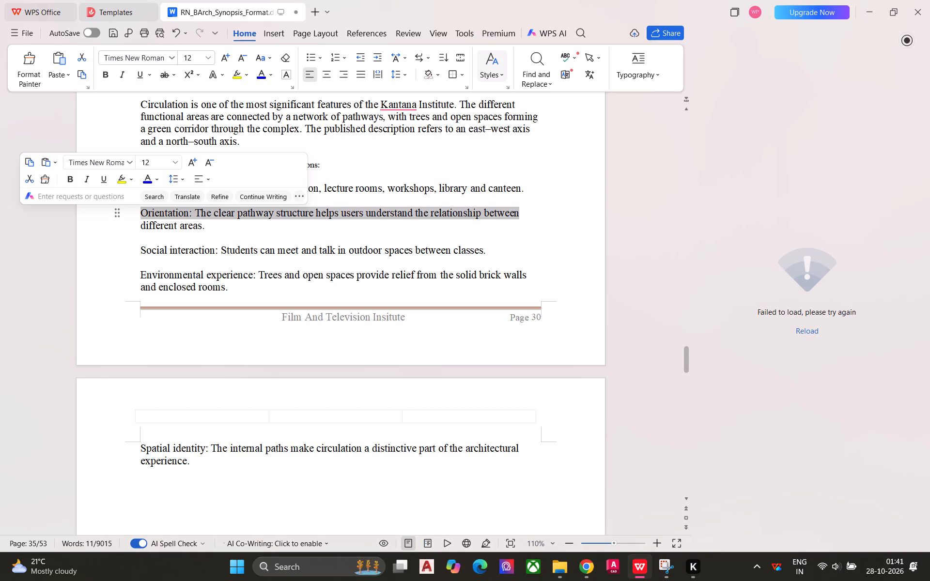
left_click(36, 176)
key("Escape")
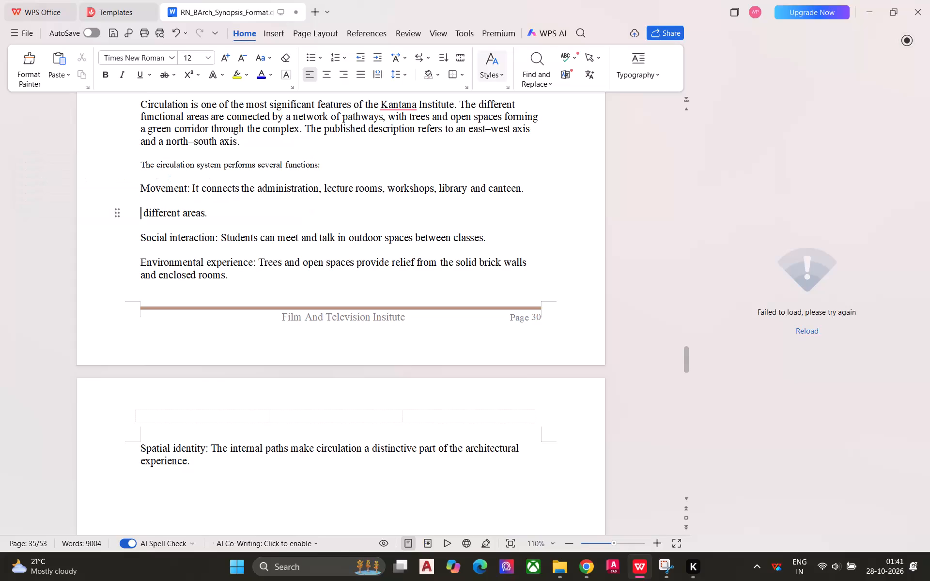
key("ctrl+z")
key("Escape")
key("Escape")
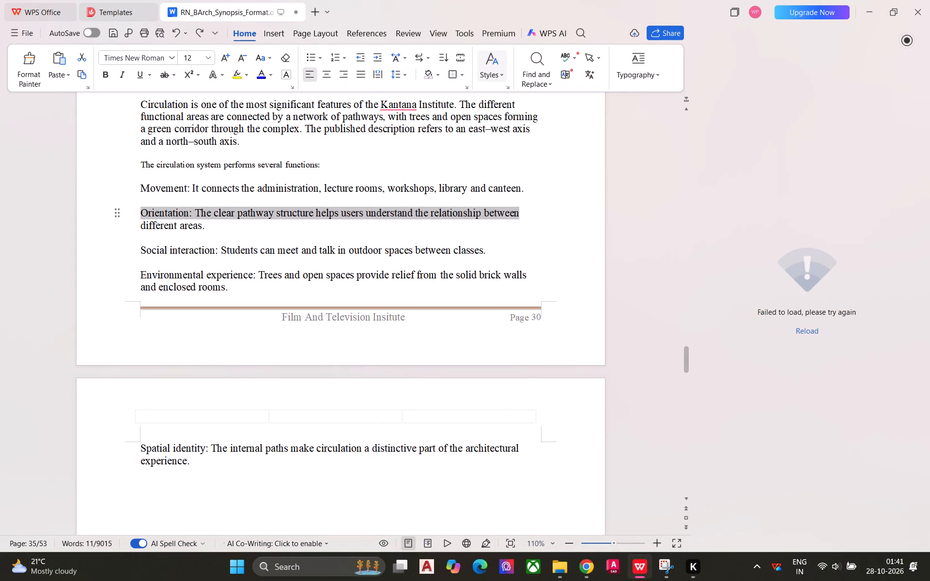
Copy the "Orientation" paragraph's 12 pt formatting onto the line "The circulation system performs several functions:".
left_click(474, 230)
left_click_drag(553, 217, 183, 214)
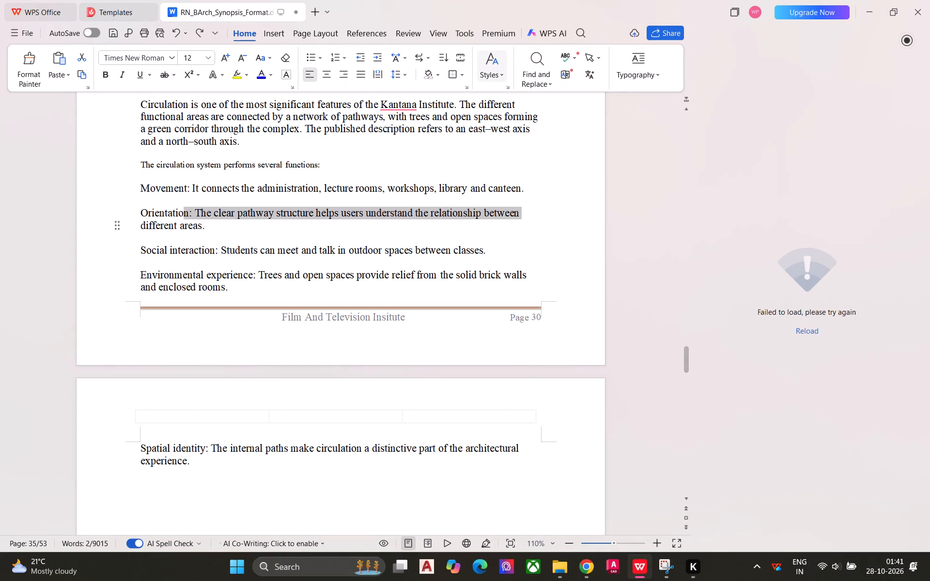
left_click_drag(183, 214, 183, 214)
left_click(65, 179)
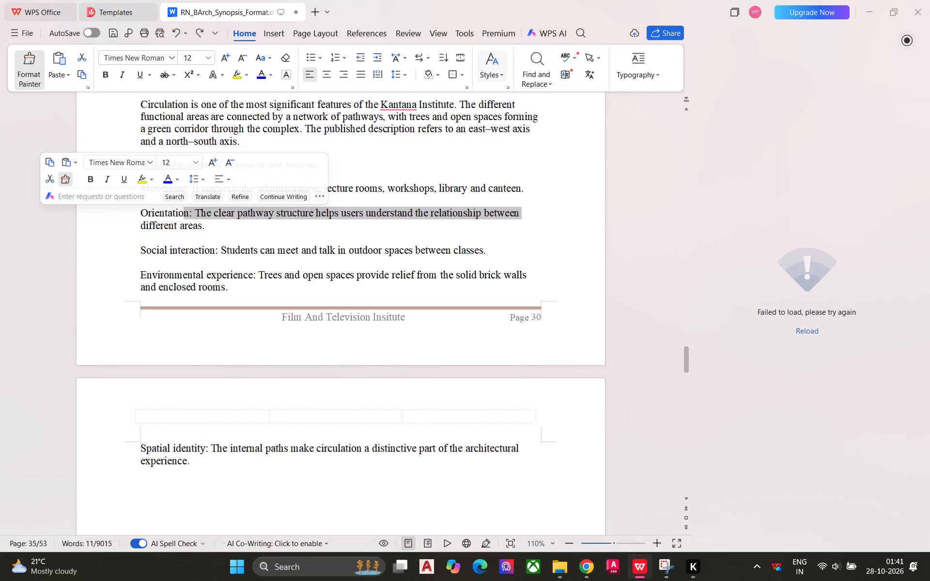
left_click_drag(335, 168, 138, 164)
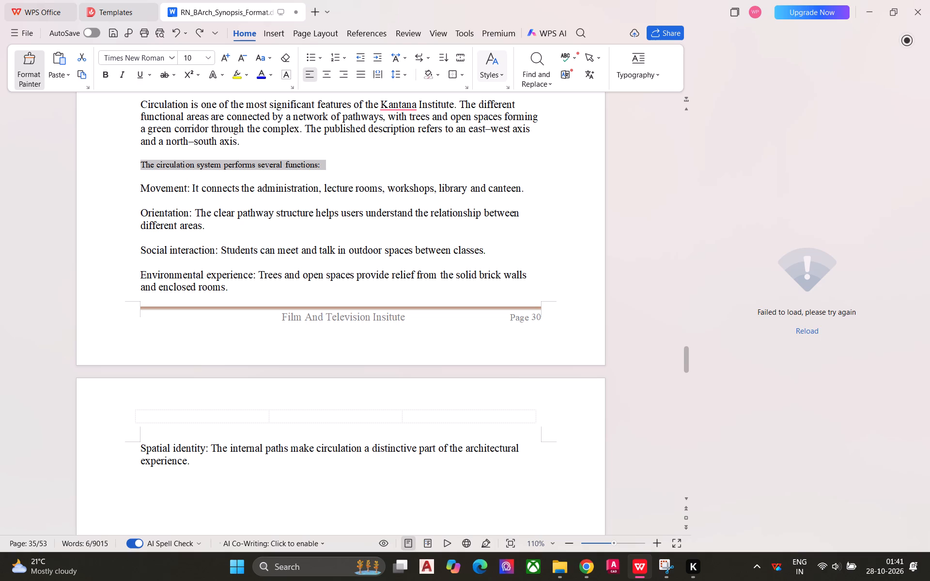
left_click_drag(138, 164, 139, 163)
left_click(644, 182)
scroll(628, 205, "up", 3)
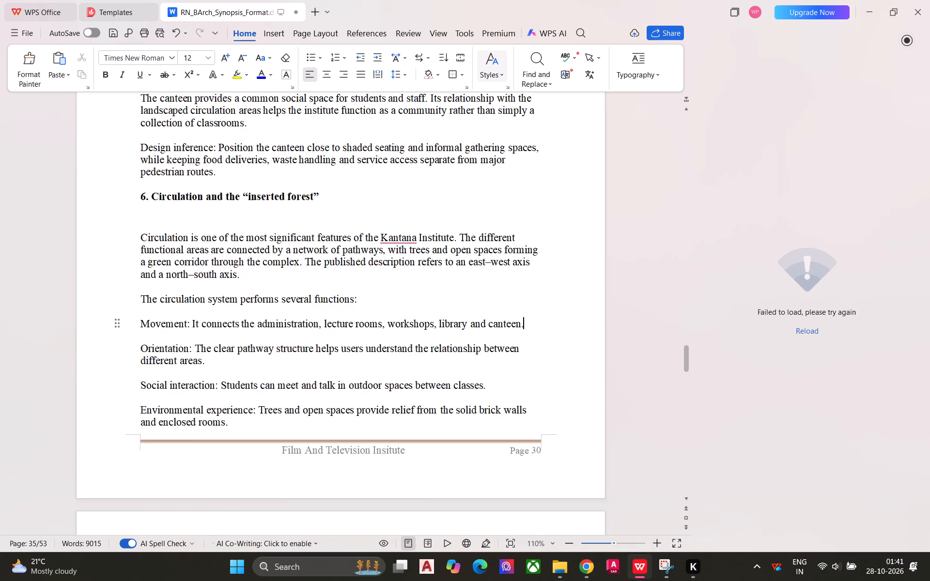
scroll(628, 205, "up", 2)
key("Escape")
Remove the blank lines below the heading "6. Circulation and the “inserted forest”" and above the "E. Canteen" heading.
left_click(137, 327)
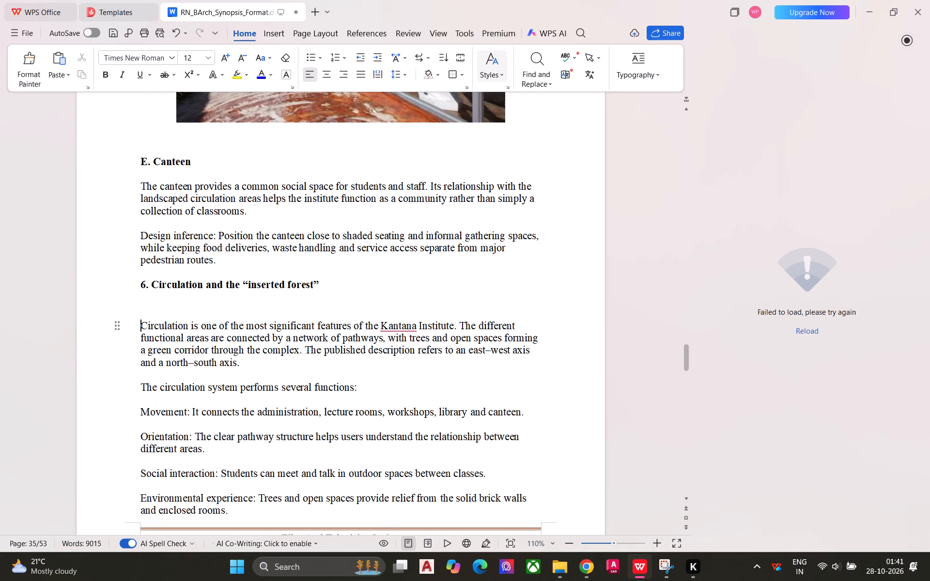
key("BackSpace")
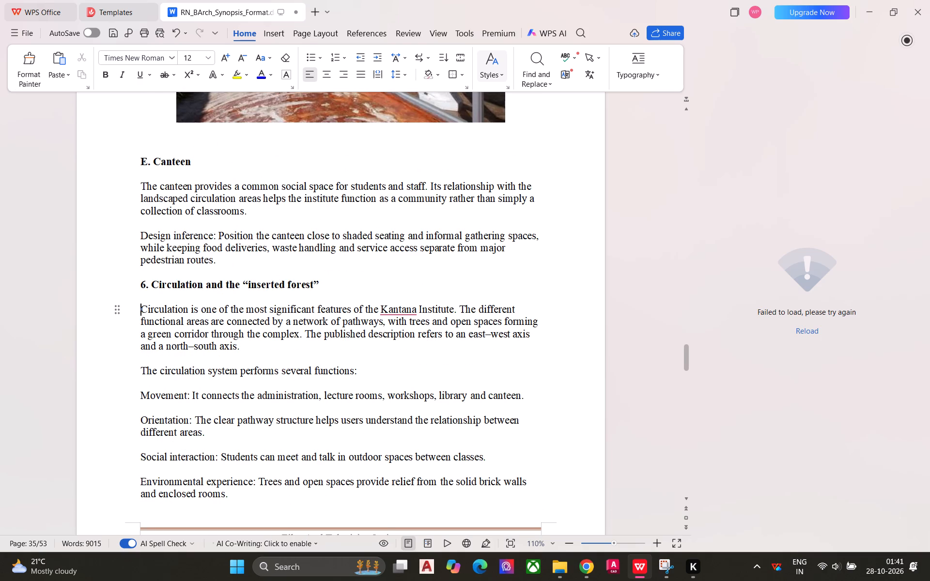
left_click(137, 166)
key("BackSpace")
Resize the corridor photo above "E. Canteen" proportionally to about 4.65 in wide by 3.10 in high.
scroll(140, 188, "up", 5)
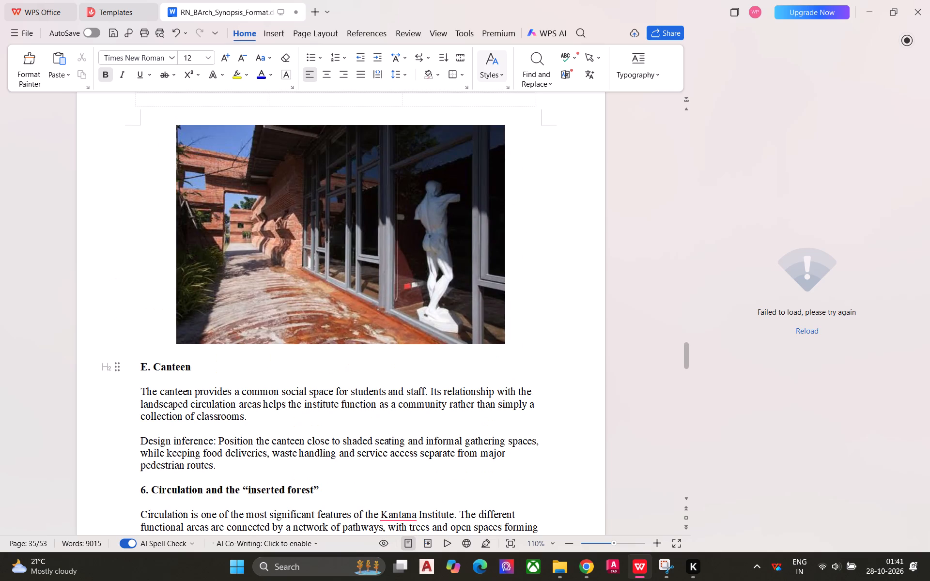
scroll(194, 294, "up", 2)
left_click(212, 351)
left_click_drag(176, 434, 201, 404)
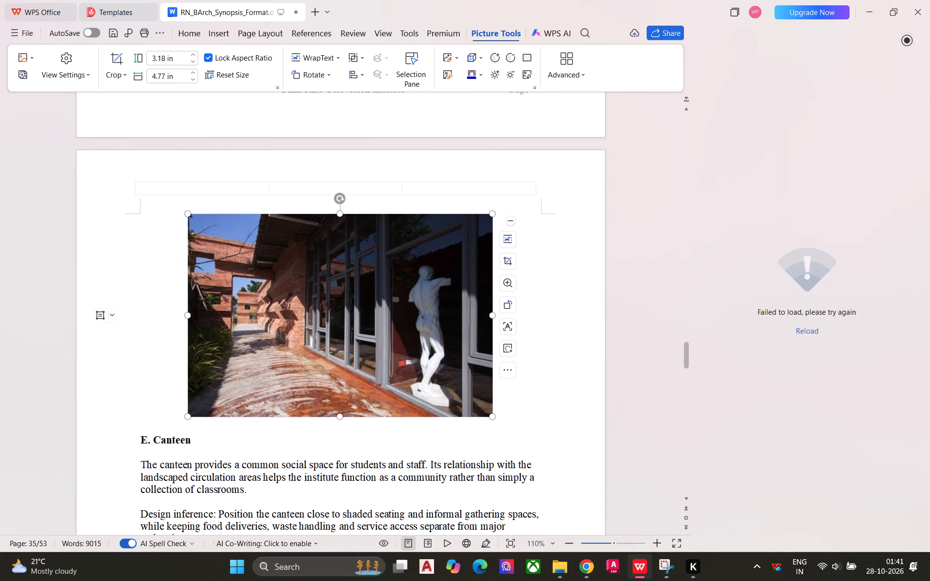
left_click_drag(189, 418, 206, 389)
scroll(217, 383, "down", 10)
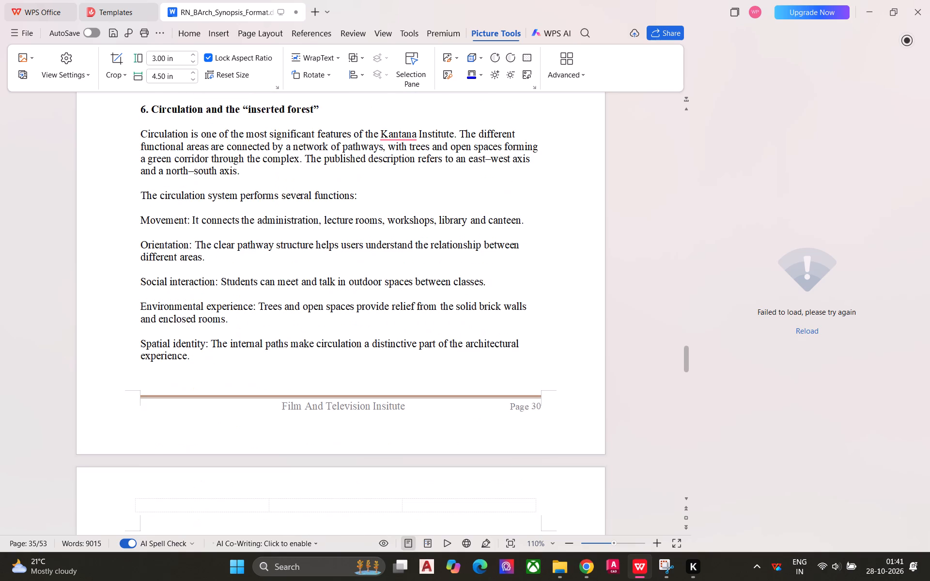
scroll(224, 379, "up", 3)
scroll(224, 379, "down", 9)
scroll(224, 379, "up", 12)
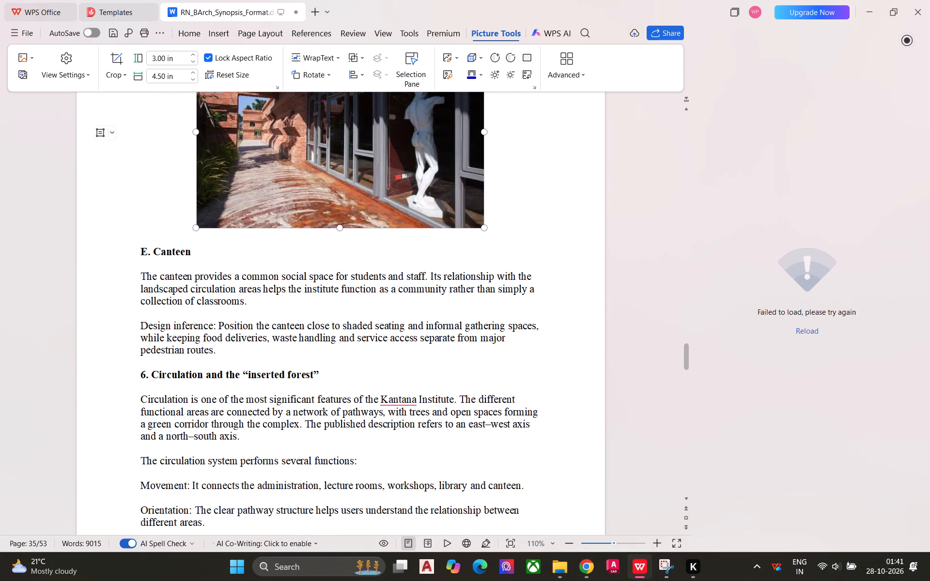
left_click_drag(195, 229, 190, 230)
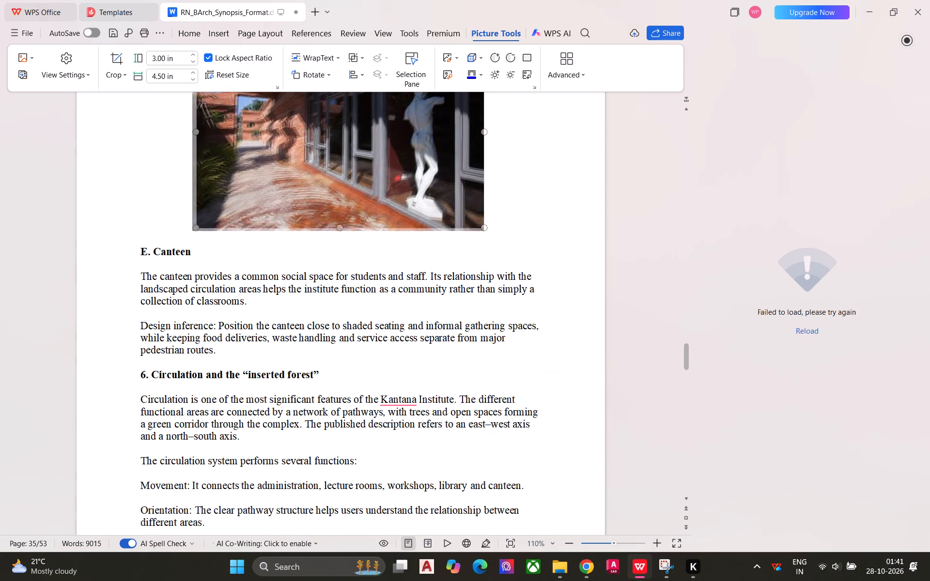
left_click_drag(190, 230, 186, 234)
scroll(294, 275, "down", 7)
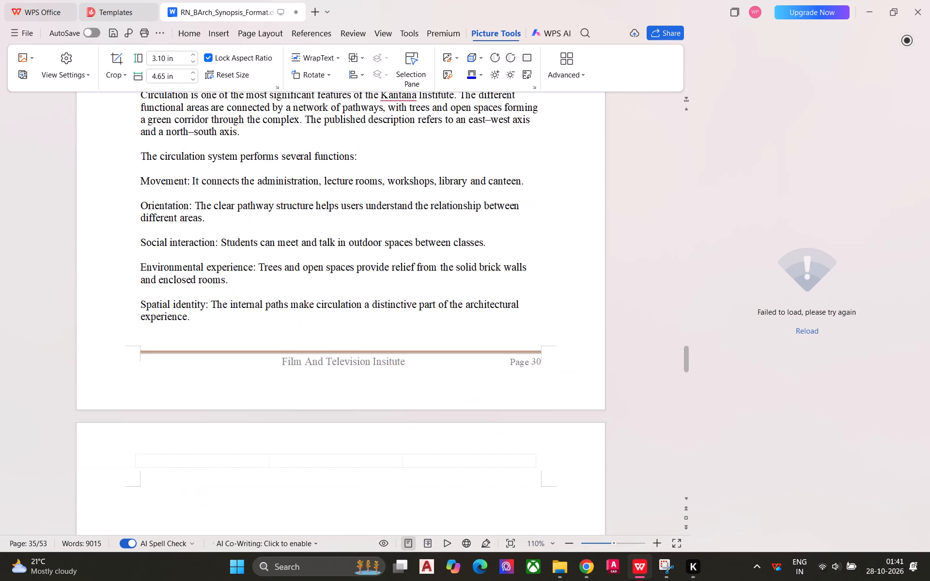
Insert eleven blank lines above the "FILM AND TELEVISION INSTITUTE, PUNE" heading to make room for more Kantana text.
scroll(292, 276, "down", 9)
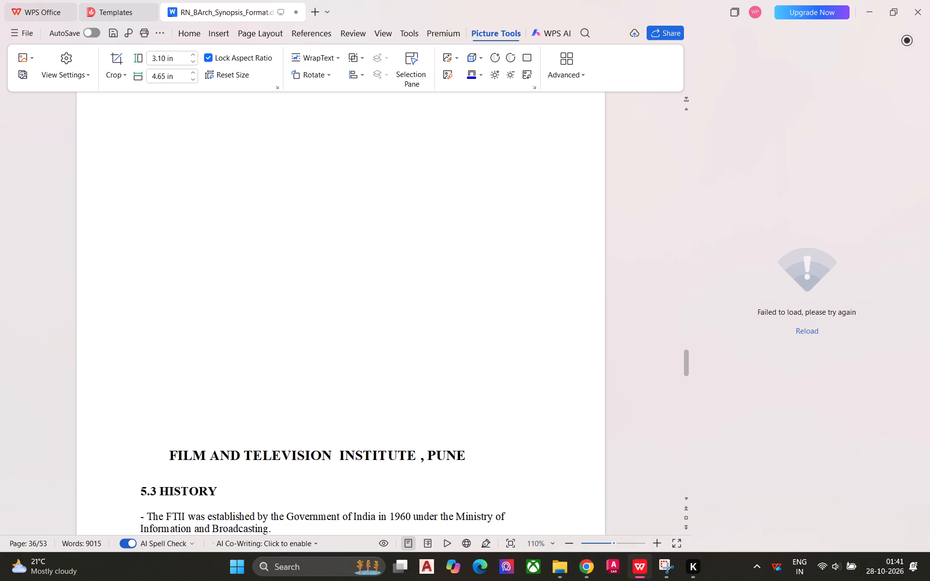
left_click(237, 372)
key("Return")
key("Return")
key("Return")
key("Return")
key("Return")
key("Return")
key("Return")
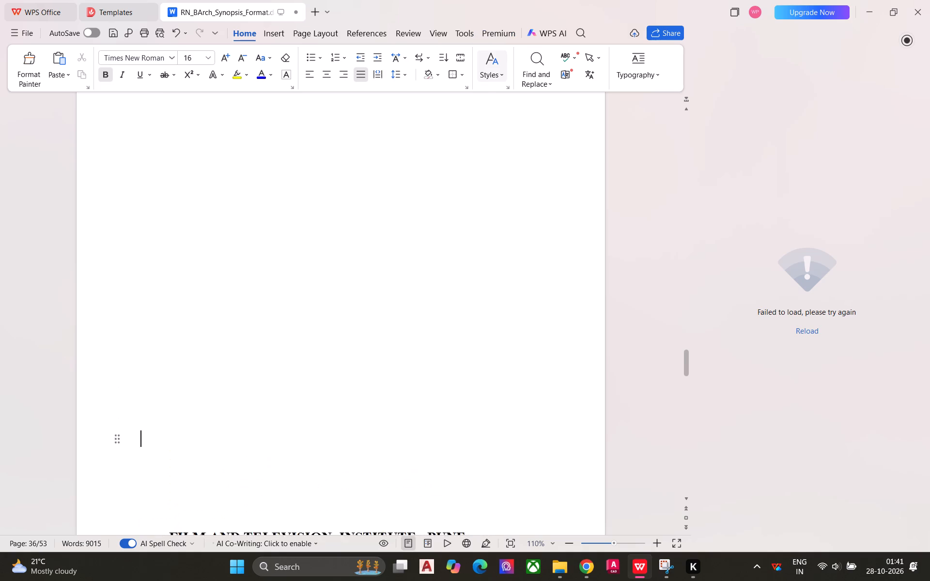
key("Return")
key("Return")
key("Return")
key("Return")
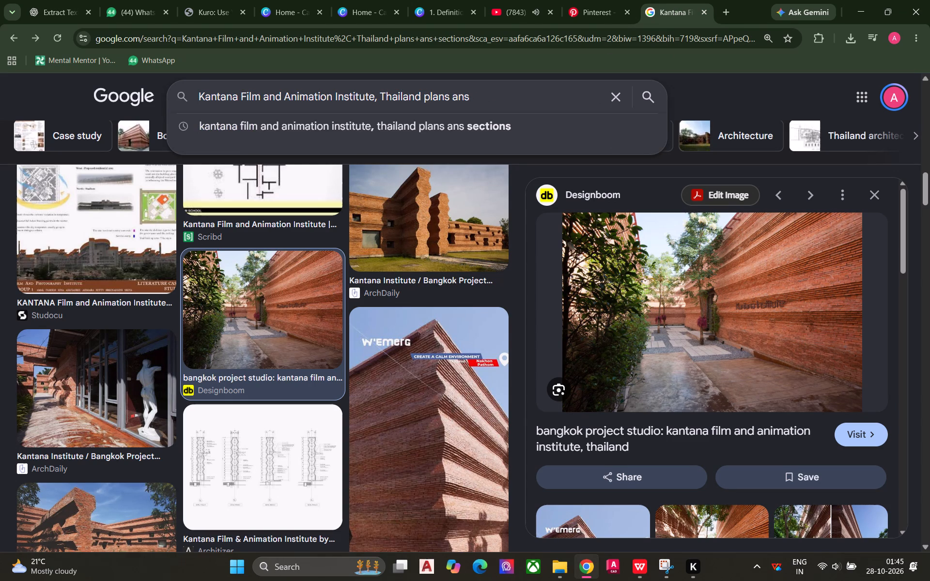
type("elevations")
key("Return")
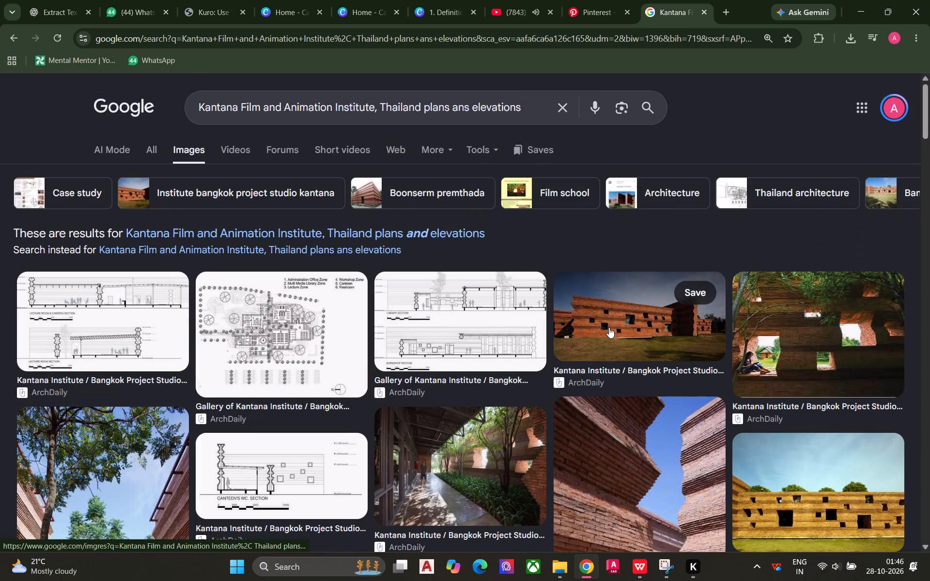
Save the Studio Matrx image of the curved brick building from the Kantana image results as hjhn.
scroll(609, 328, "down", 1)
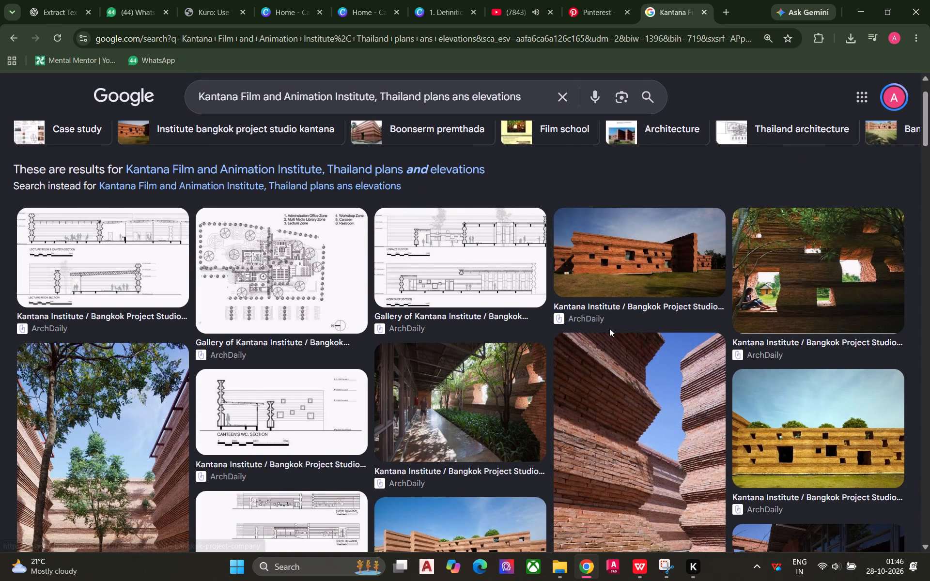
scroll(609, 328, "down", 3)
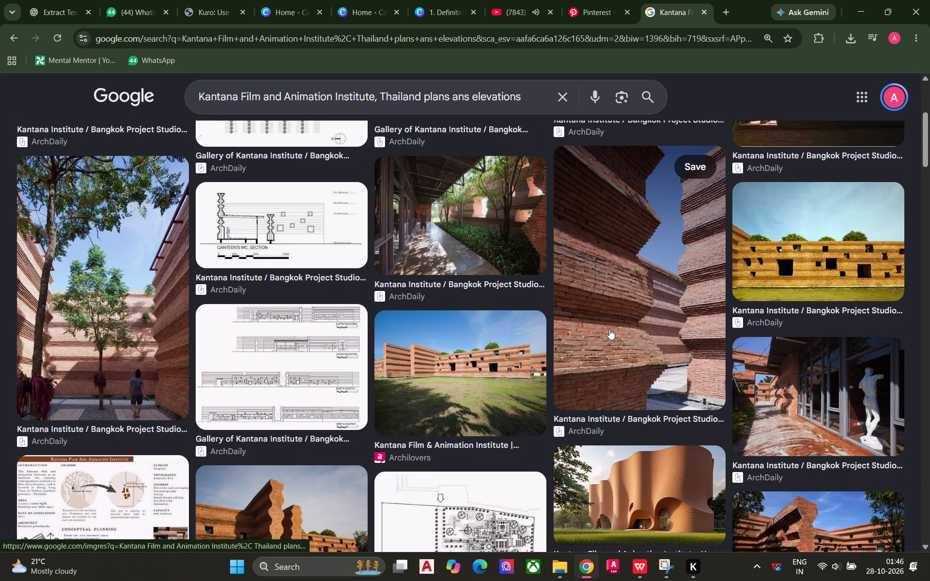
scroll(501, 377, "down", 1)
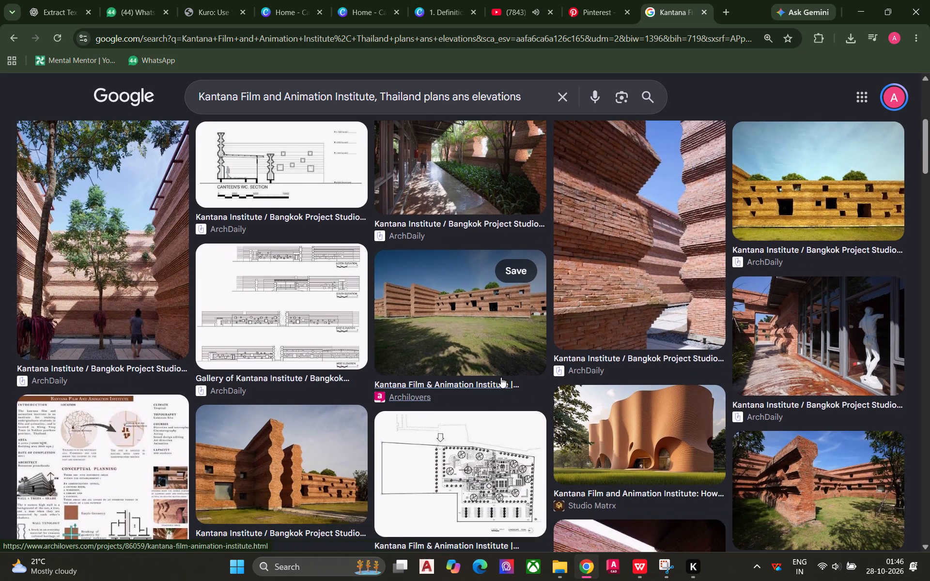
scroll(501, 377, "down", 1)
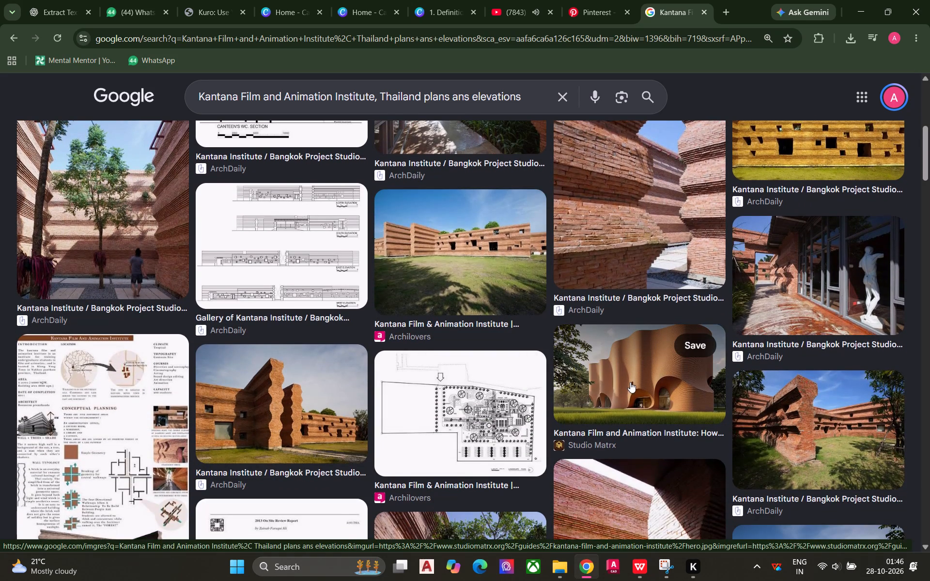
left_click(630, 383)
right_click(658, 300)
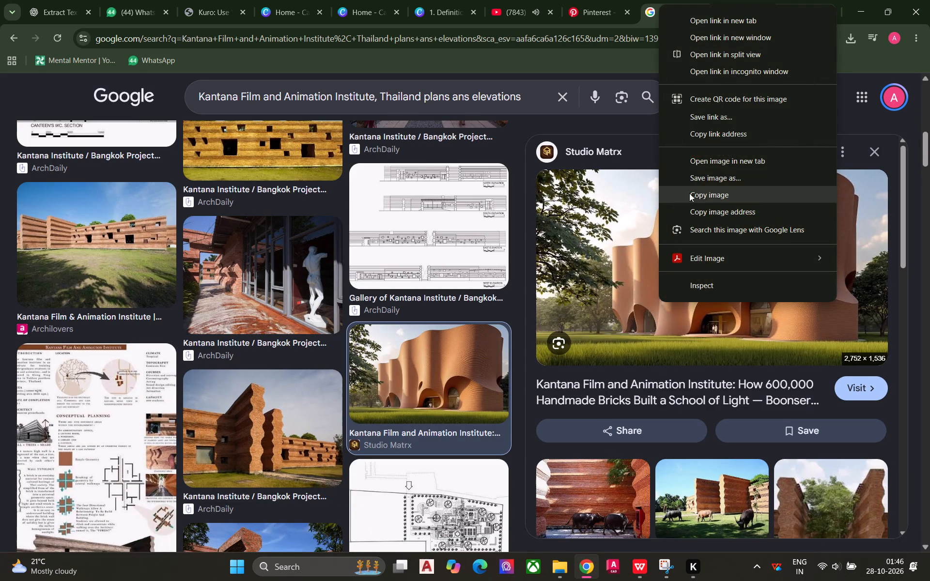
left_click(707, 177)
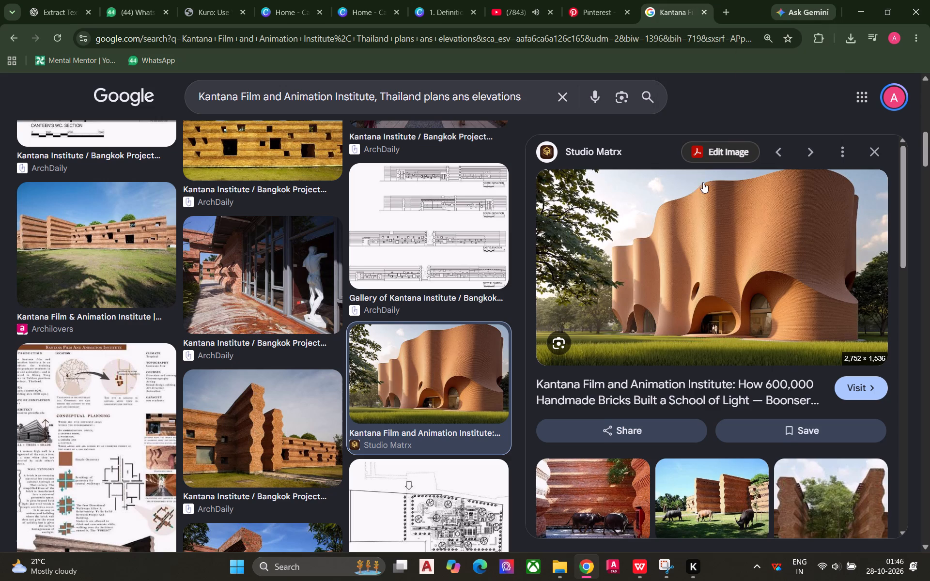
key("d")
key("s")
type("fdf")
key("v")
key("h")
key("j")
key("h")
key("n")
key("Return")
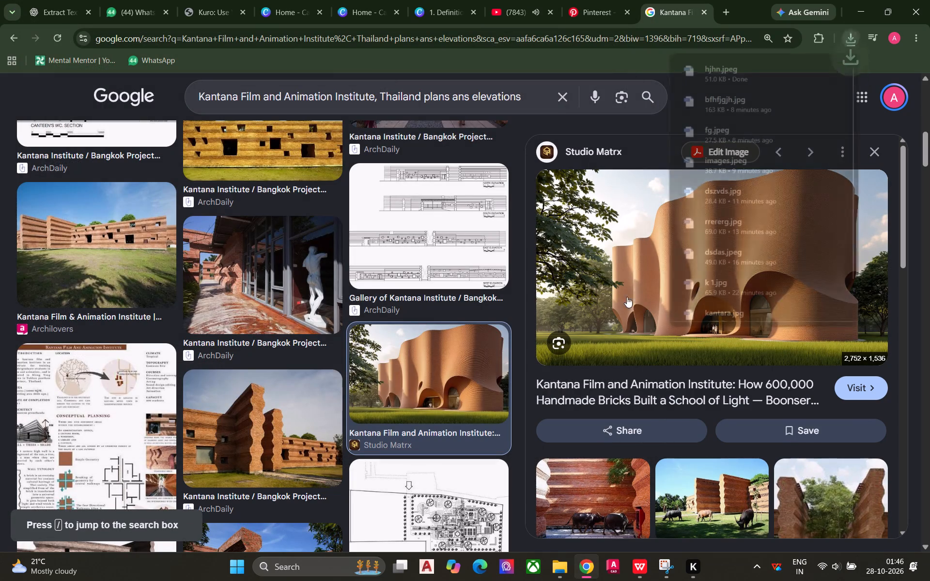
Switch to File Explorer, refresh the Downloads folder and copy the hjhn.jpeg file.
left_click(553, 578)
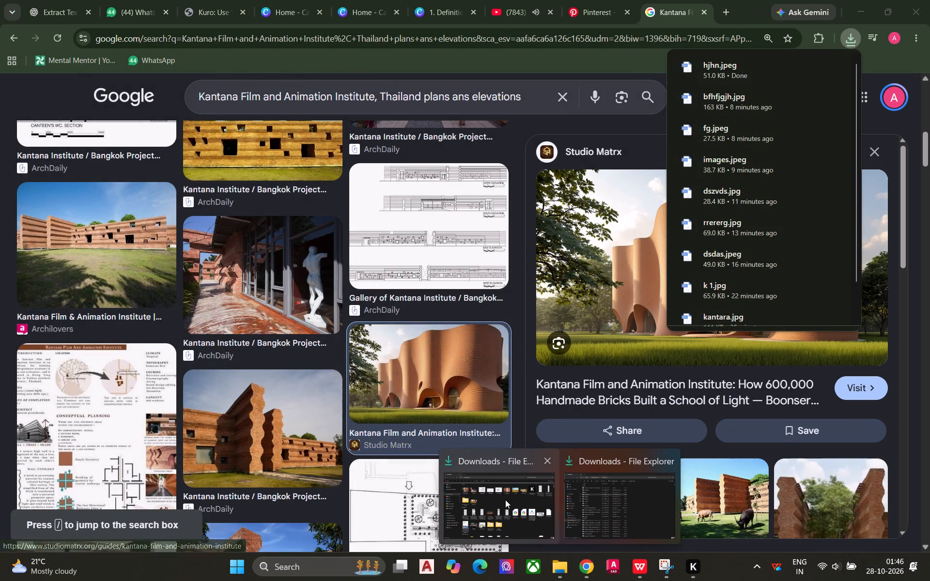
left_click(505, 500)
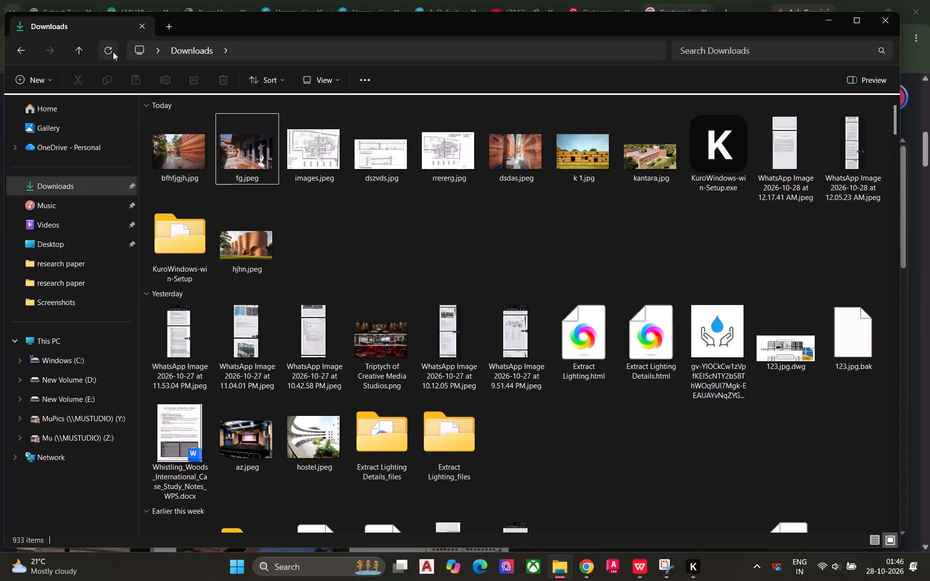
left_click(112, 49)
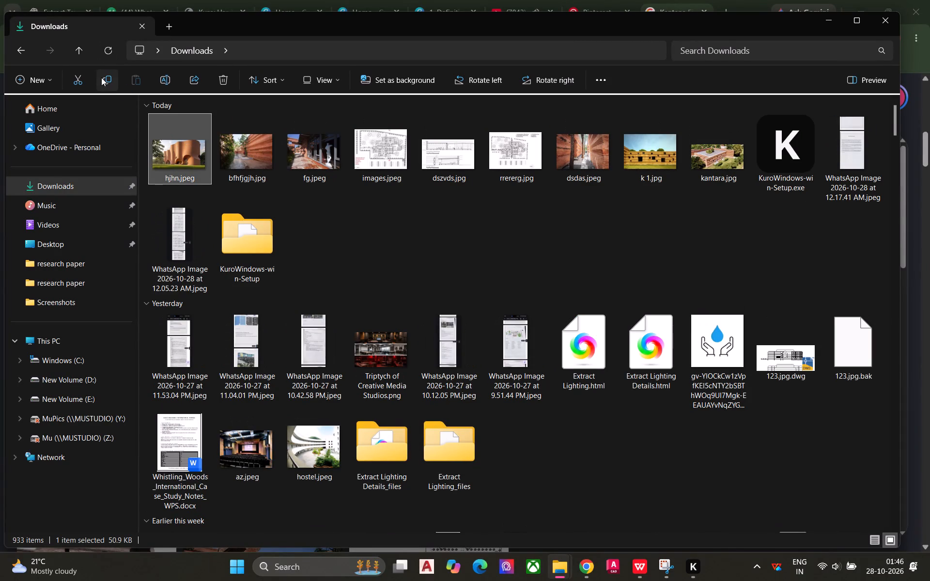
left_click(100, 77)
Switch to WPS Office and insert hjhn.jpeg from this device at the insertion point above the Film and Television Institute, Pune heading.
left_click(622, 498)
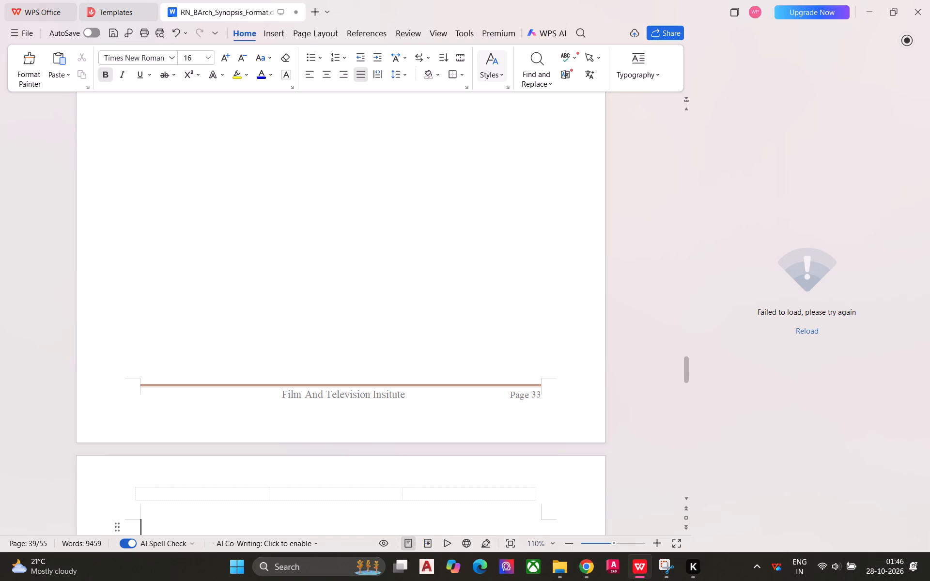
scroll(346, 265, "up", 20)
scroll(346, 265, "up", 4)
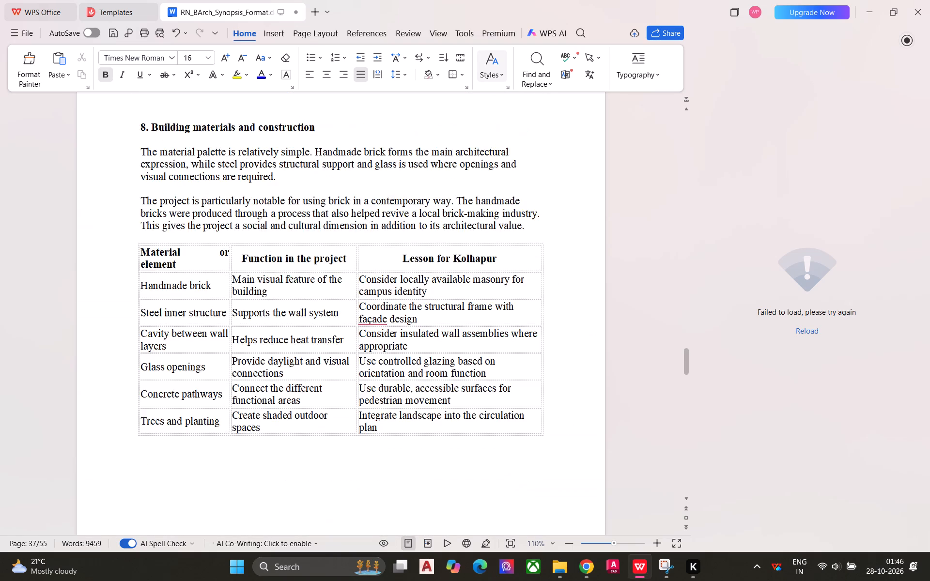
scroll(341, 275, "up", 18)
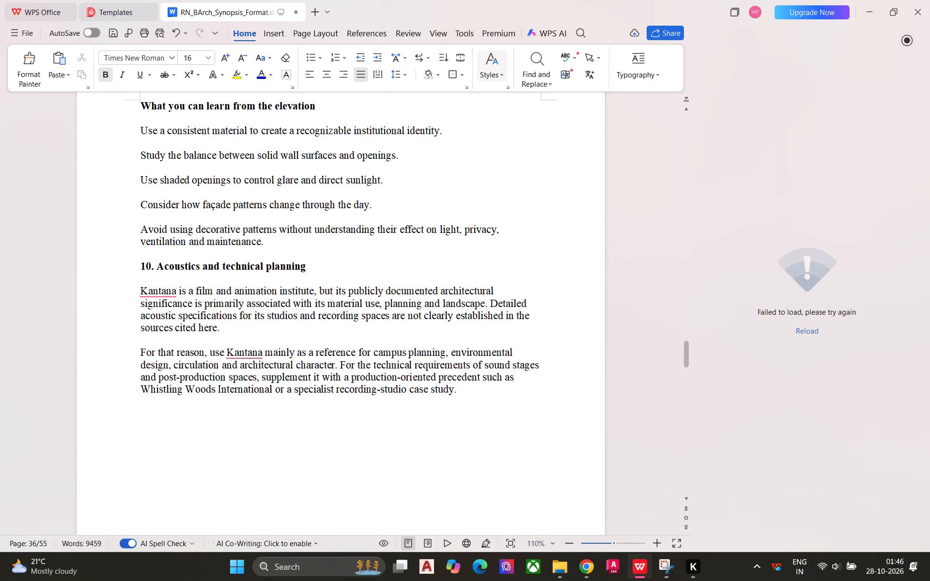
scroll(341, 276, "down", 2)
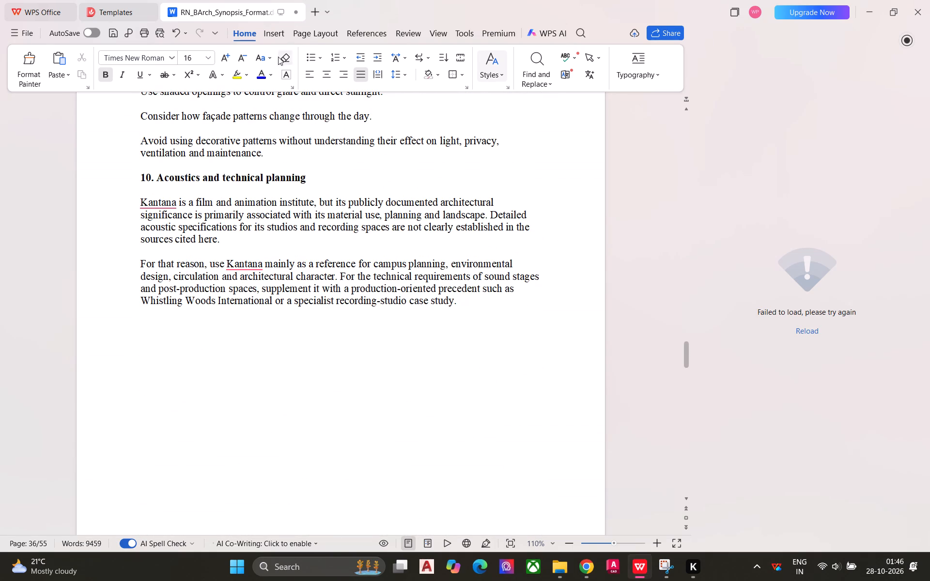
left_click(270, 32)
left_click(246, 78)
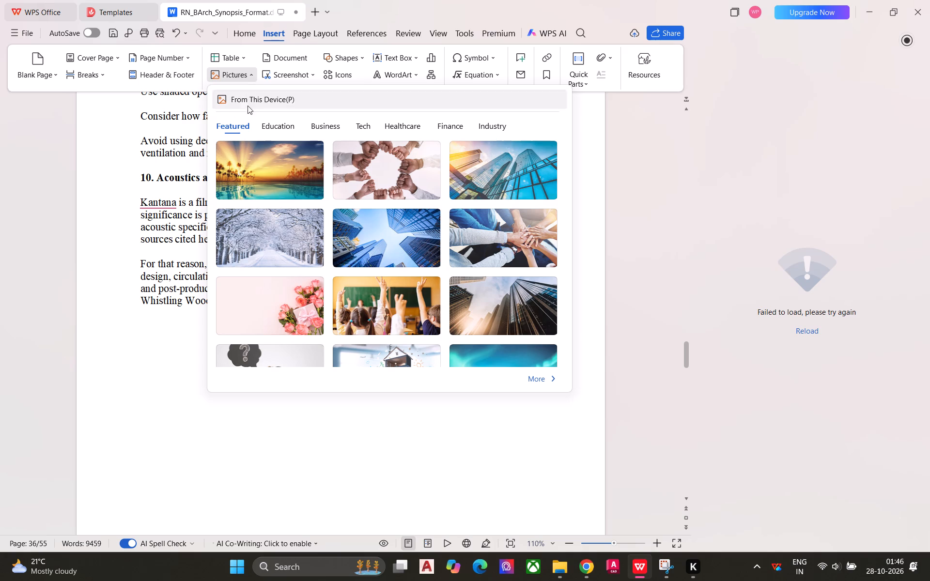
left_click(279, 101)
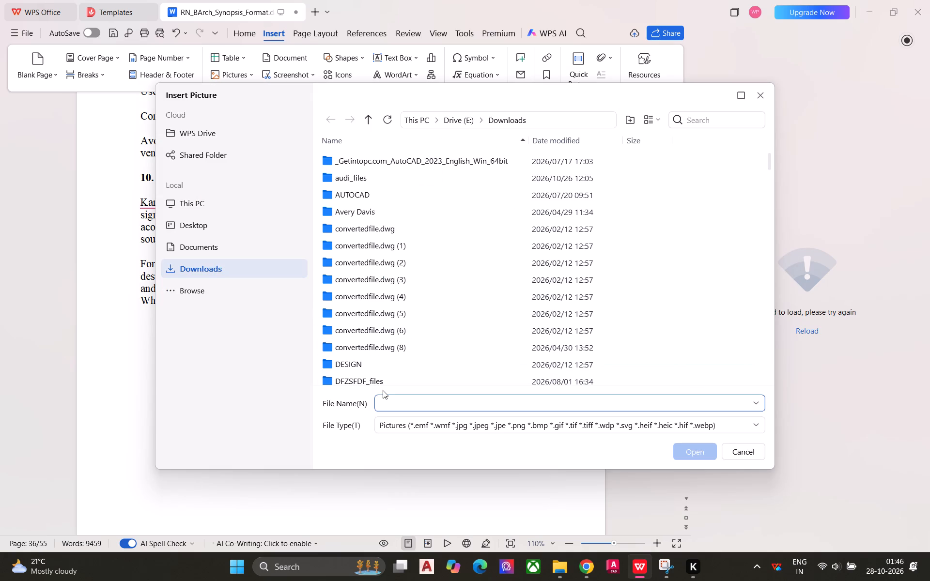
left_click(384, 400)
key("ctrl+v")
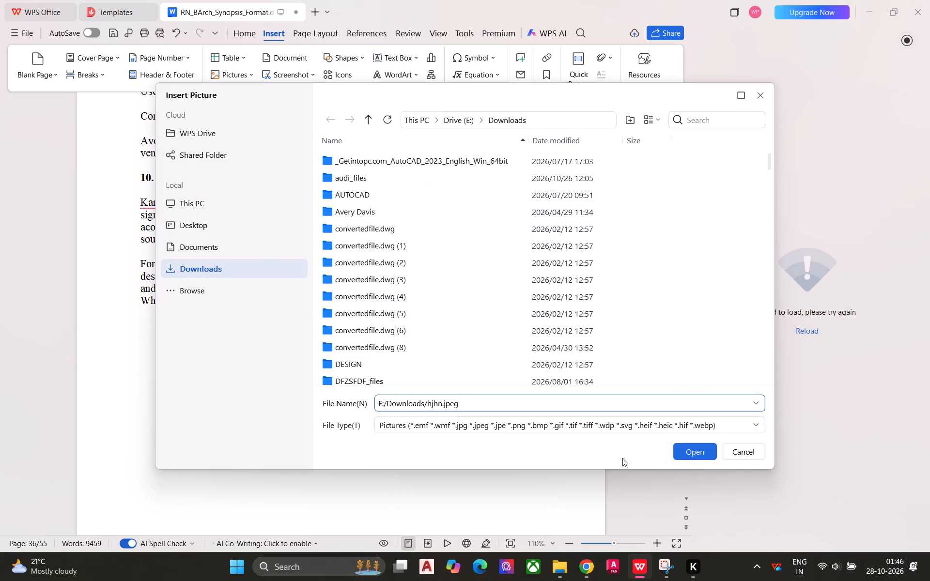
left_click(693, 459)
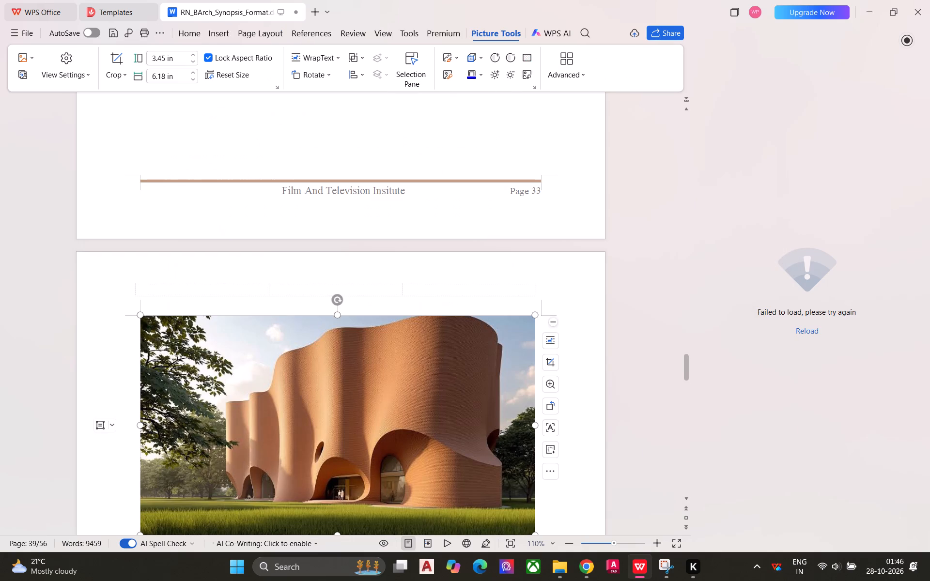
Shrink the inserted curved brick building picture to about 1.92 by 3.44 in.
left_click_drag(536, 316, 450, 360)
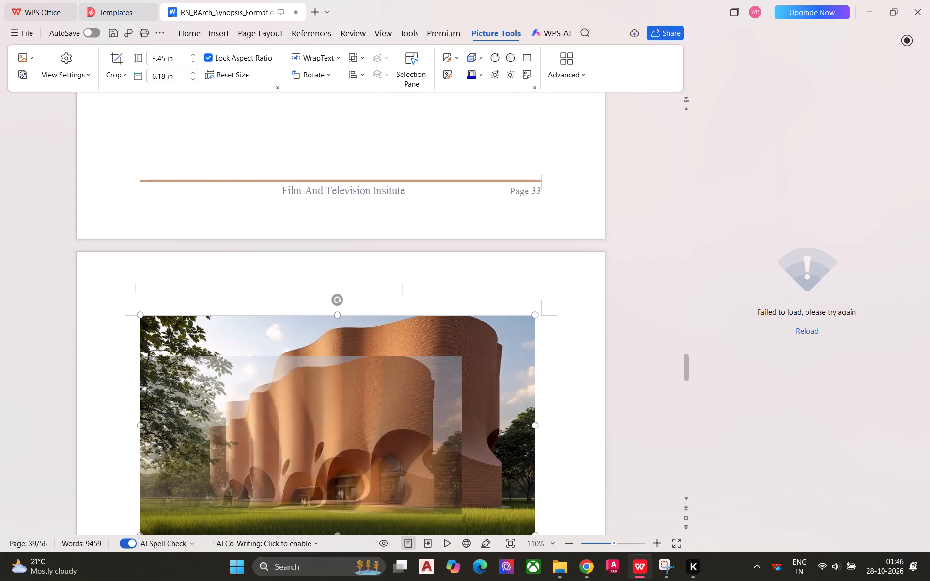
left_click_drag(450, 360, 385, 387)
left_click_drag(409, 316, 363, 340)
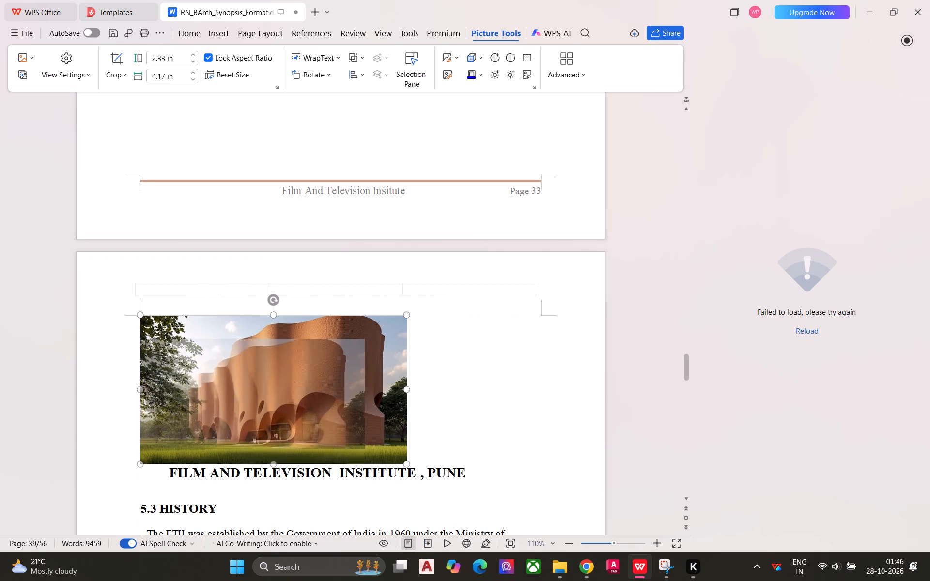
left_click_drag(363, 340, 359, 342)
Copy the shrunken building picture and paste it into the blank space below section 10, Acoustics and technical planning.
key("ctrl+c")
scroll(346, 346, "up", 5)
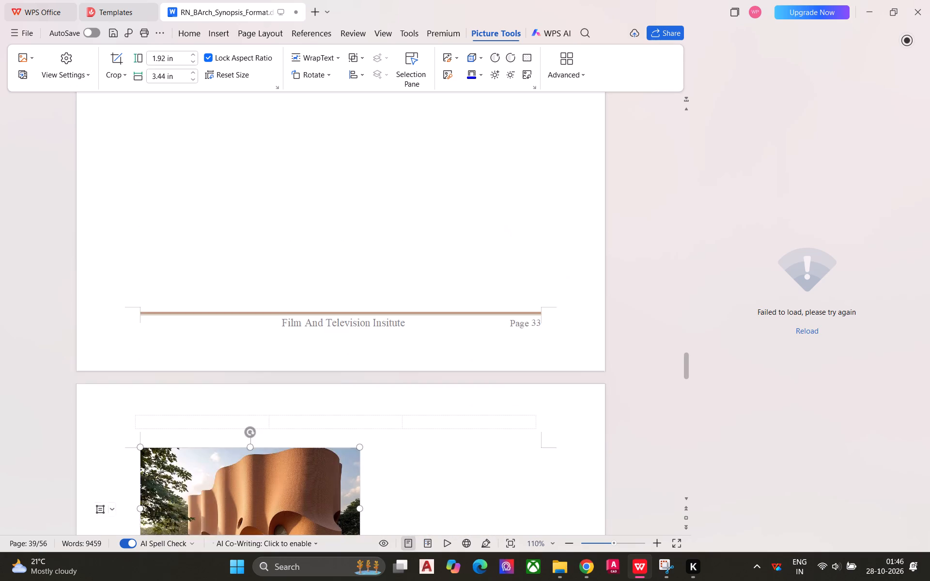
scroll(346, 346, "up", 6)
scroll(346, 346, "up", 20)
scroll(346, 346, "up", 3)
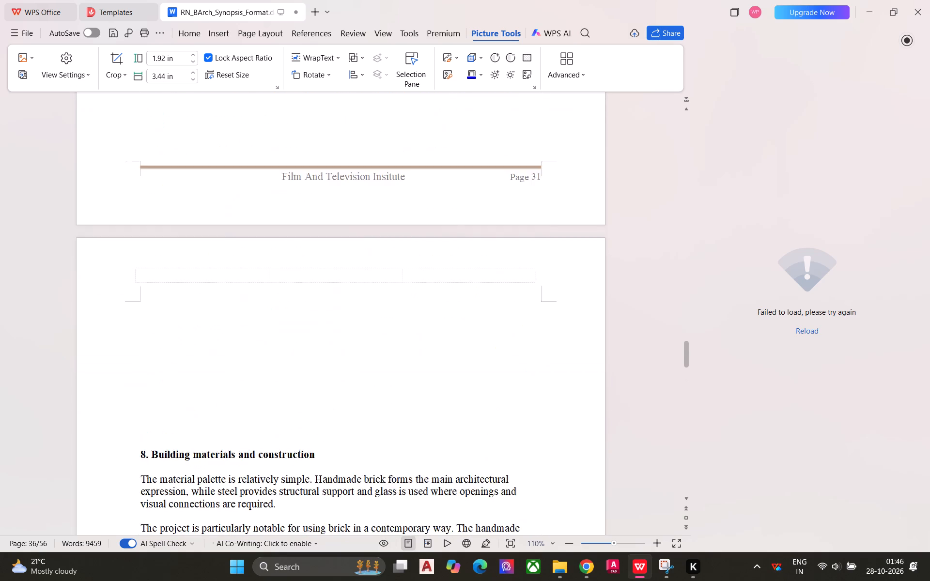
scroll(329, 370, "up", 11)
left_click(268, 428)
scroll(276, 423, "down", 4)
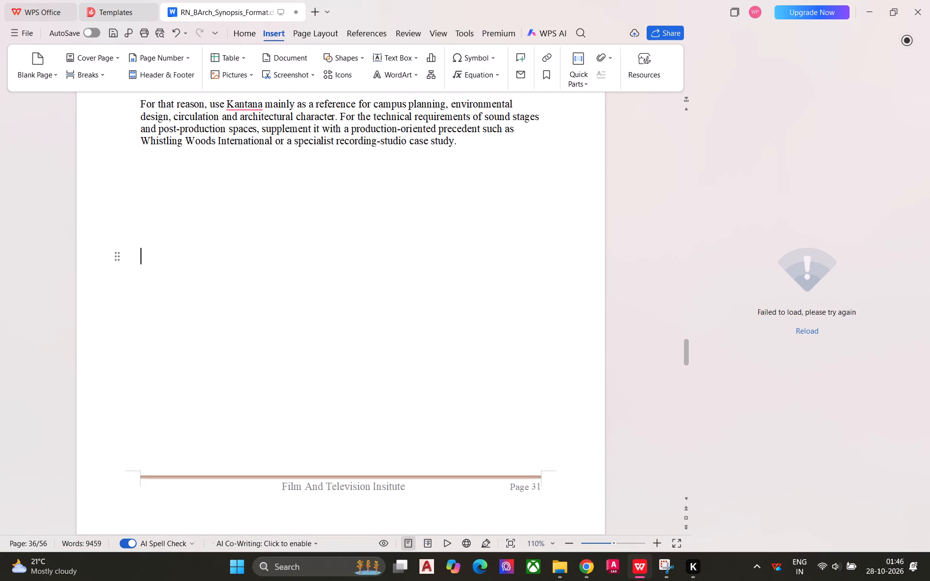
key("ctrl+v")
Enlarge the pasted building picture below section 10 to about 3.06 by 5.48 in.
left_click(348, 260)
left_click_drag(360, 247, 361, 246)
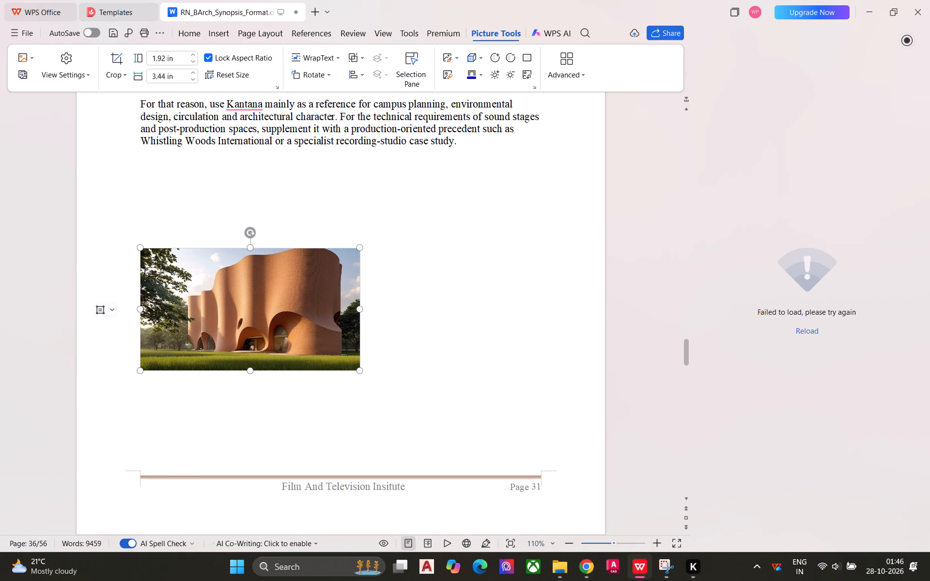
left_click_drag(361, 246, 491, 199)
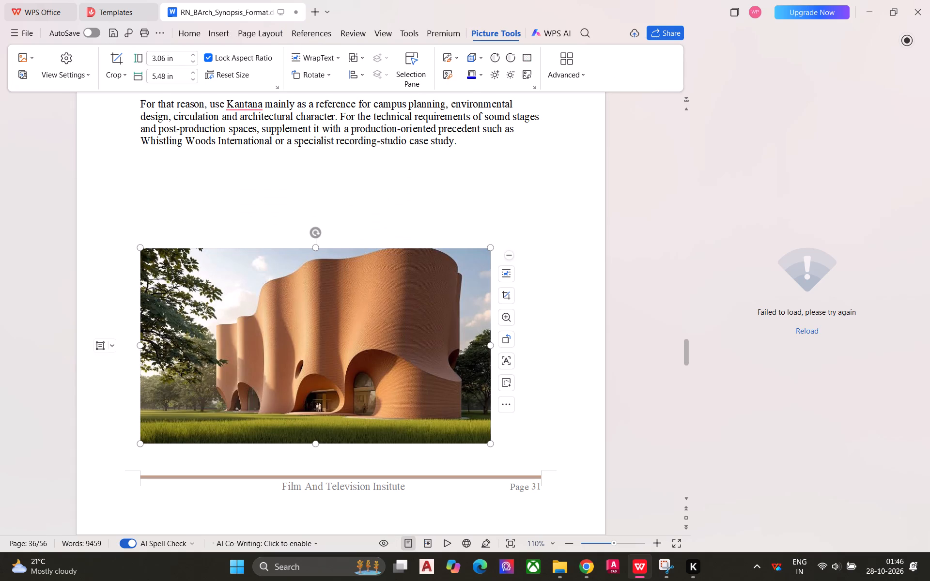
Delete four blank lines above the pasted picture to bring it closer to the acoustics paragraph.
left_click(195, 230)
key("BackSpace")
key("BackSpace")
key("BackSpace")
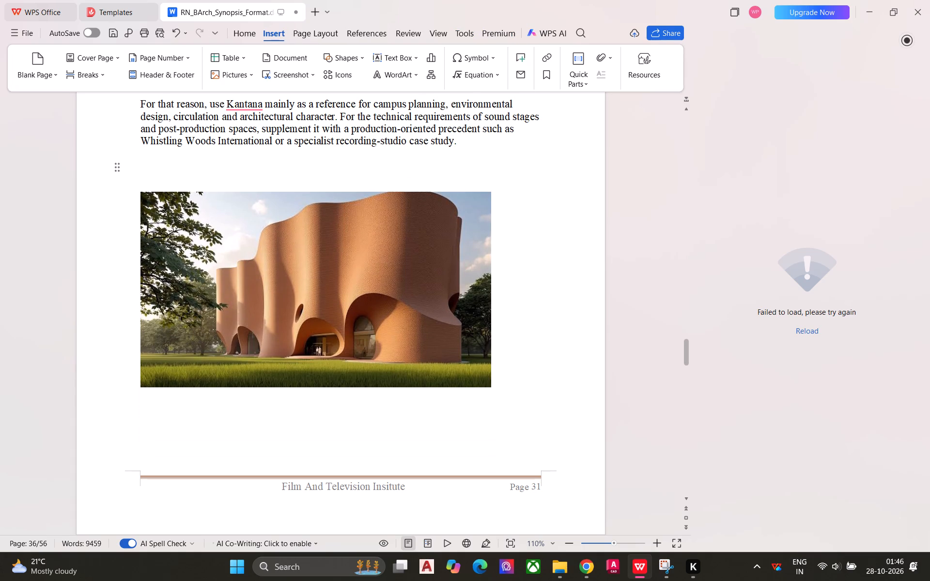
left_click(147, 183)
key("BackSpace")
Resize the building picture below section 10 to about 2.72 by 4.86 in and centre it on the page.
left_click(438, 322)
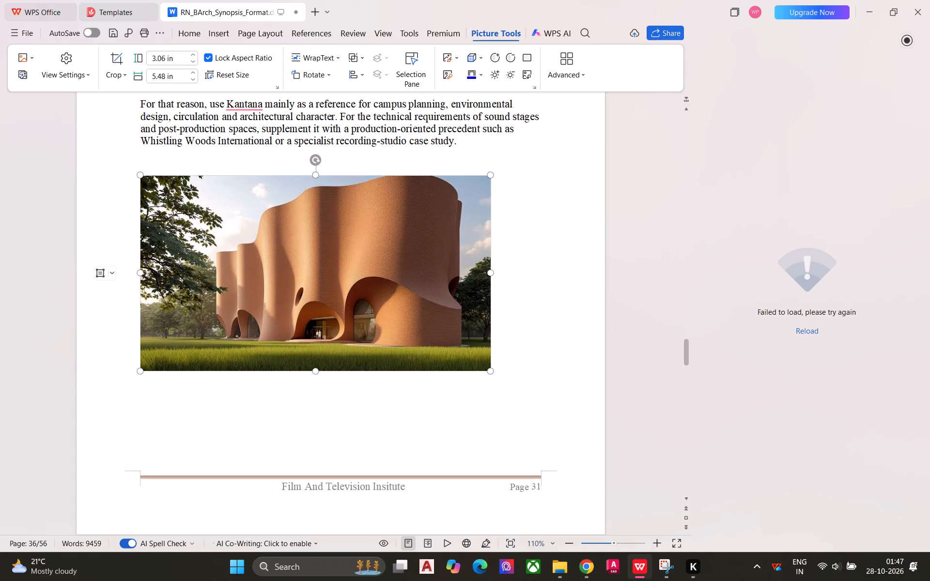
left_click_drag(489, 369, 501, 384)
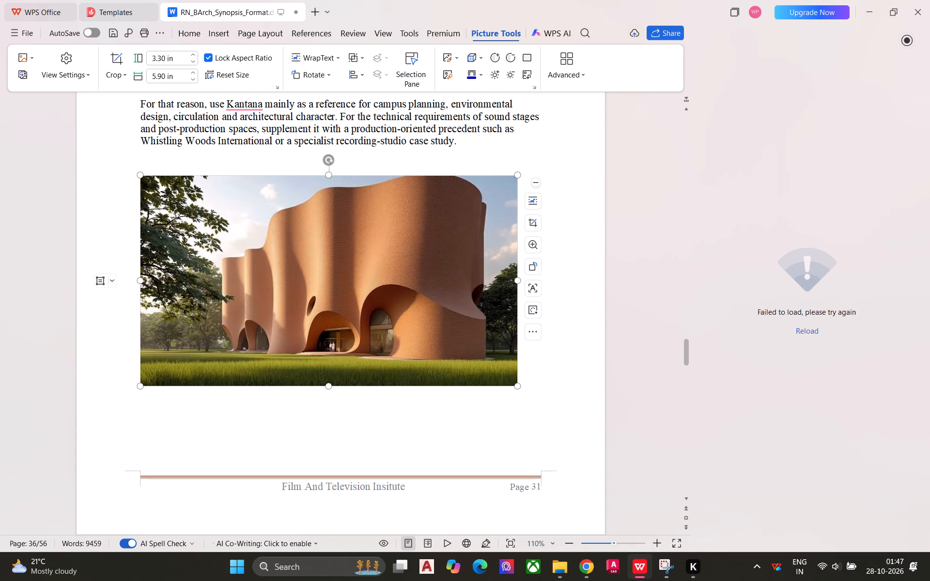
left_click_drag(140, 175, 171, 214)
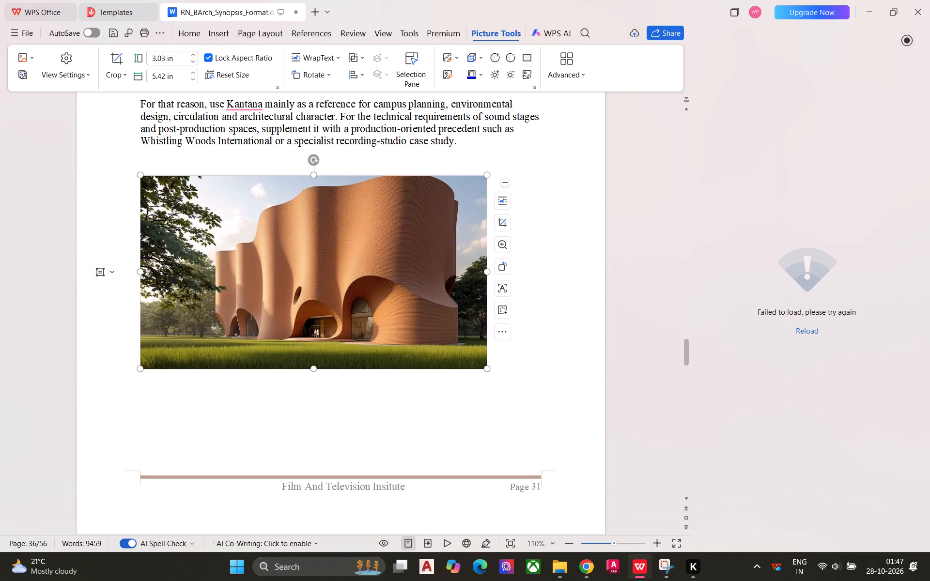
left_click_drag(142, 175, 178, 202)
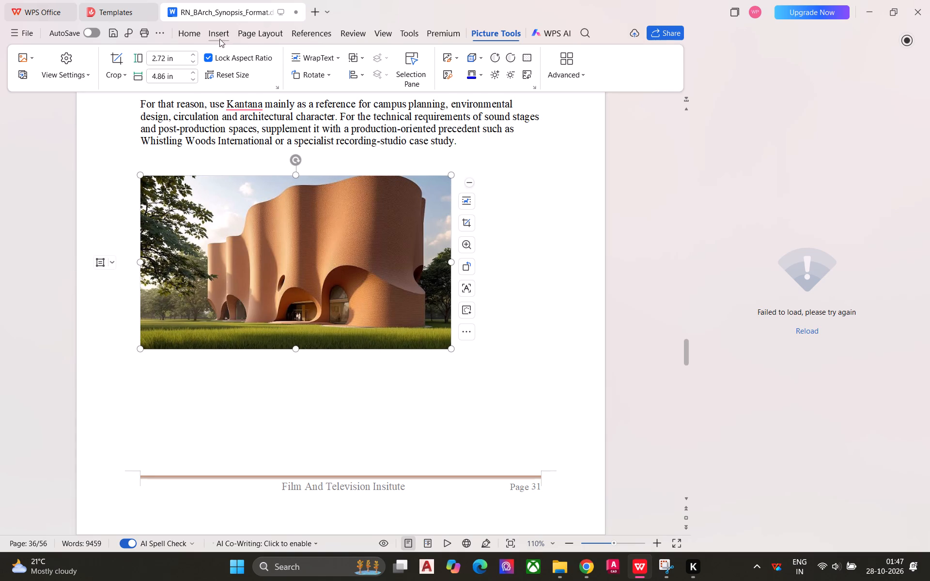
left_click(192, 35)
left_click(325, 76)
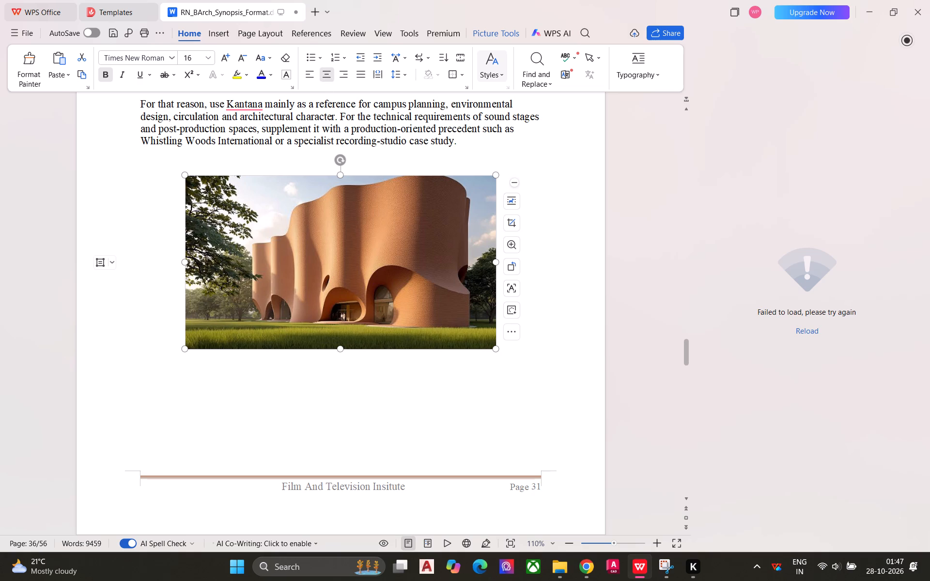
Add two blank lines between the last acoustics paragraph and the centred building picture.
left_click(224, 159)
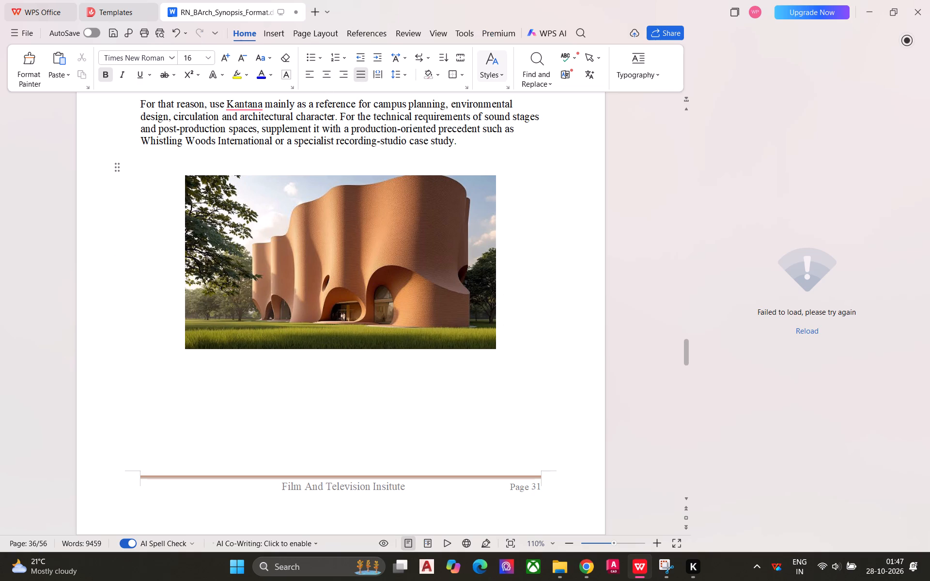
key("Return")
key("Return")
key("Return")
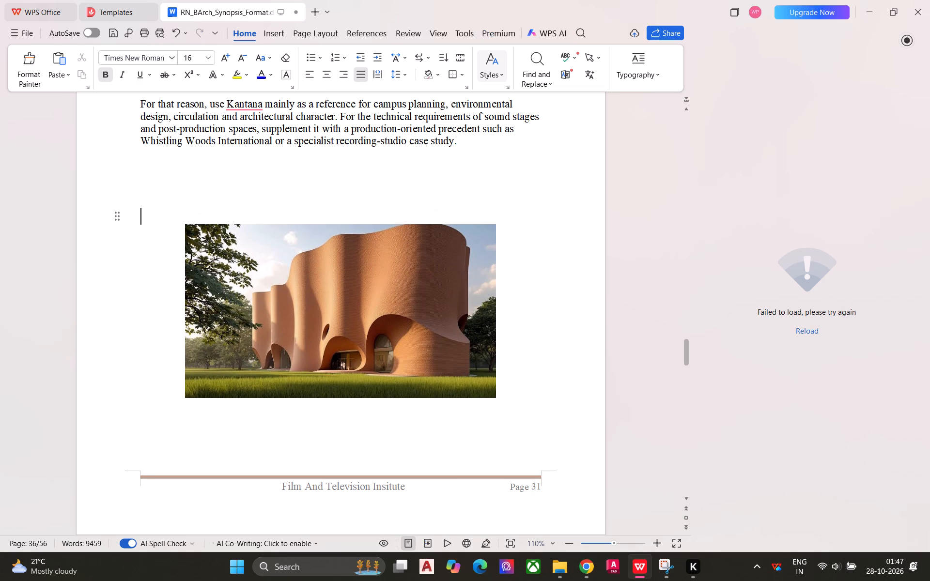
left_click(289, 182)
key("BackSpace")
Review the page layout around section 10 and its building picture, through to section 8, Building materials and construction.
left_click(740, 245)
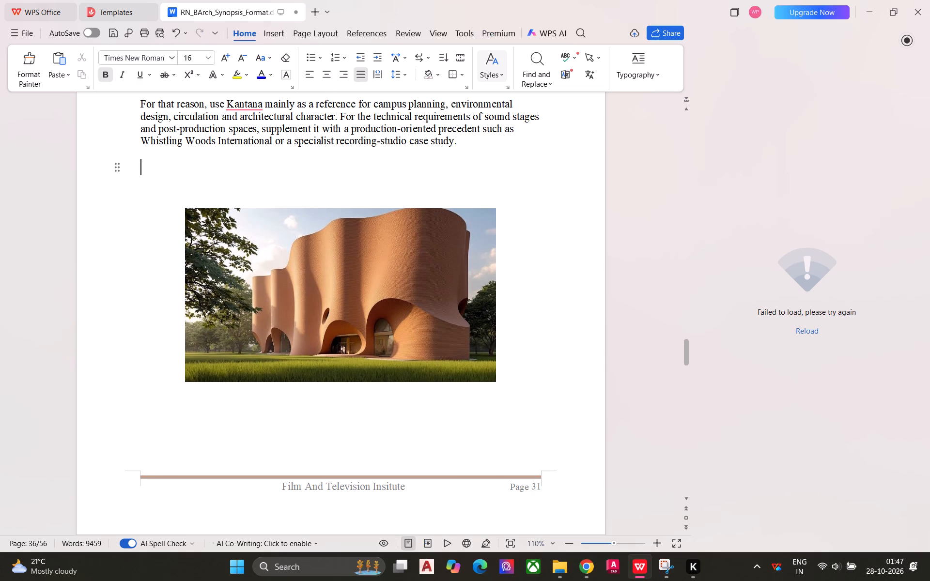
scroll(686, 233, "up", 4)
scroll(686, 235, "down", 8)
scroll(681, 262, "up", 15)
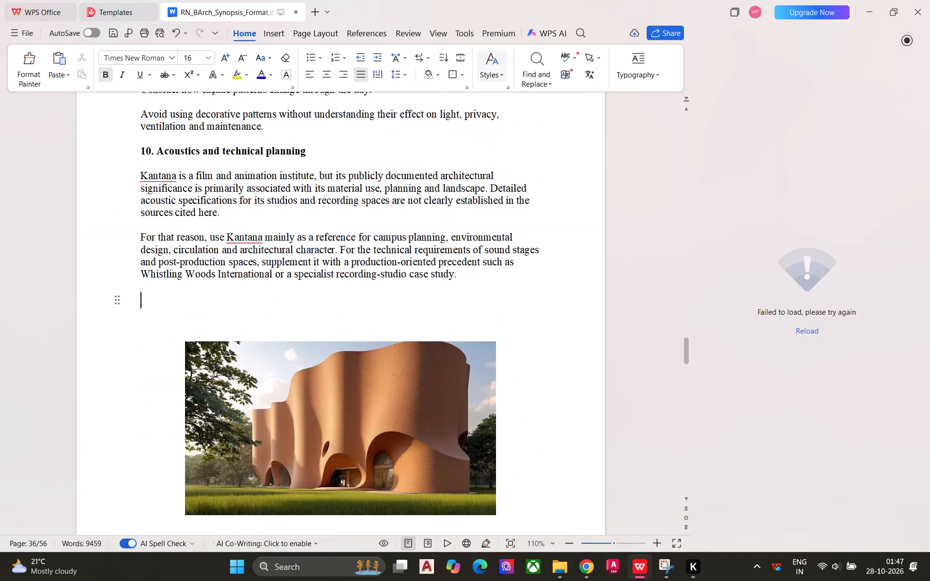
scroll(680, 262, "up", 17)
scroll(680, 262, "down", 17)
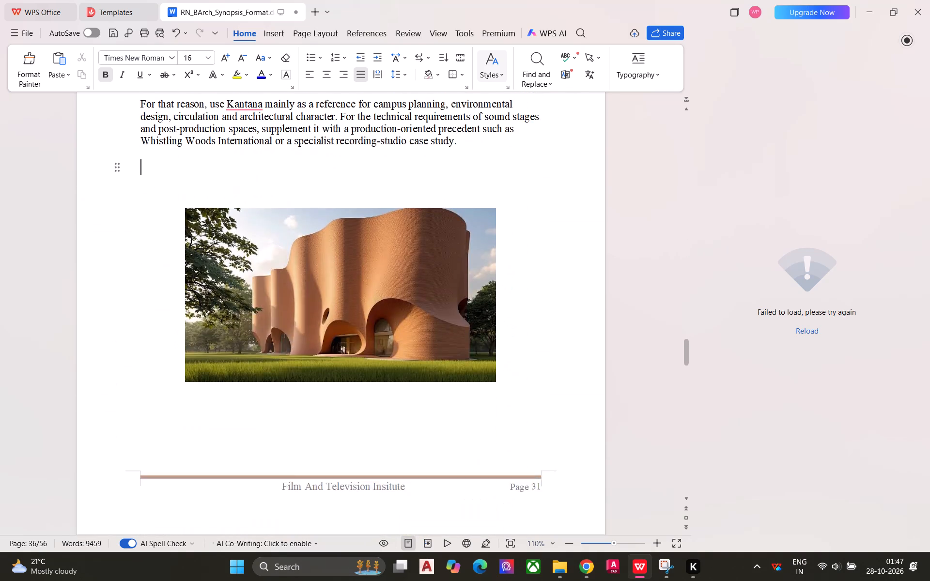
scroll(672, 289, "down", 15)
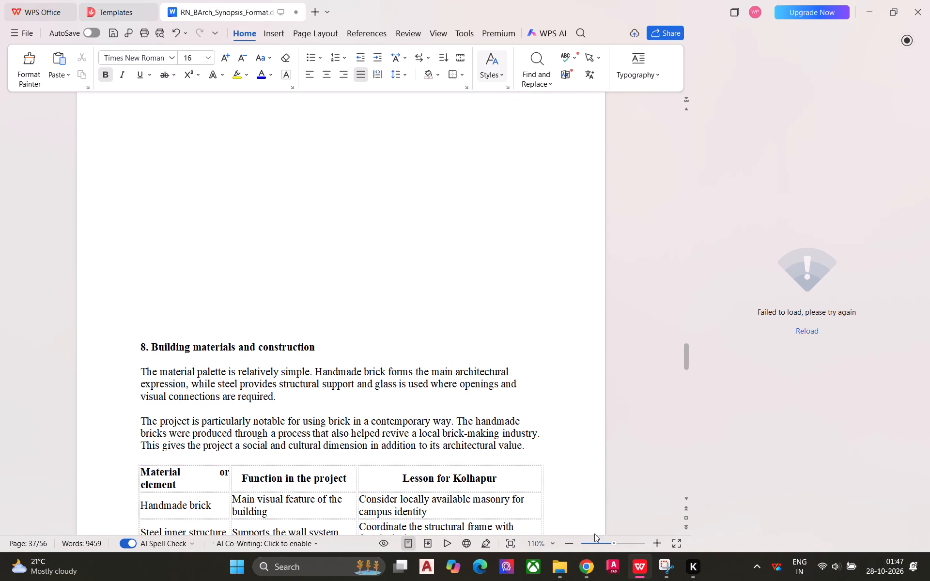
Switch to File Explorer and copy the bfhfjgjh.jpg file from the Downloads folder.
left_click(498, 514)
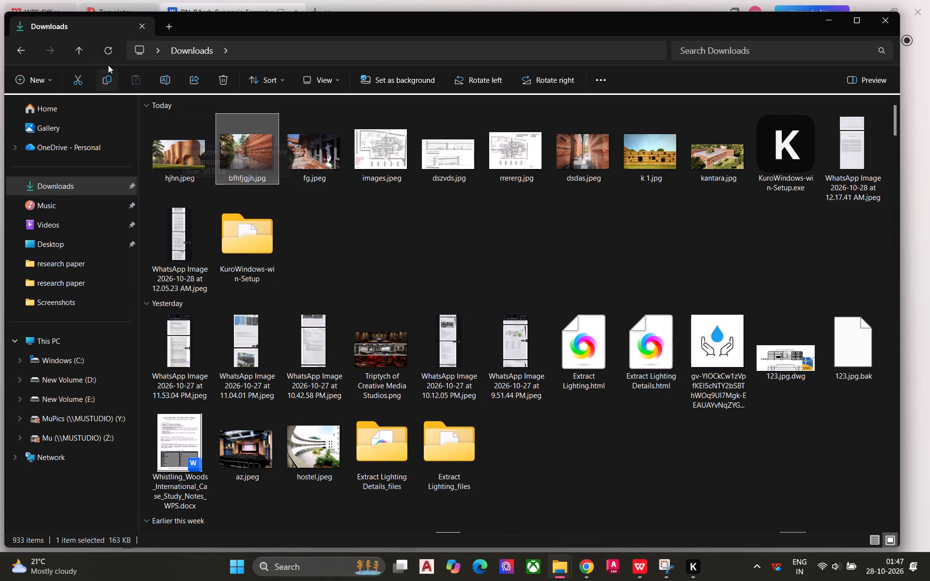
left_click(105, 53)
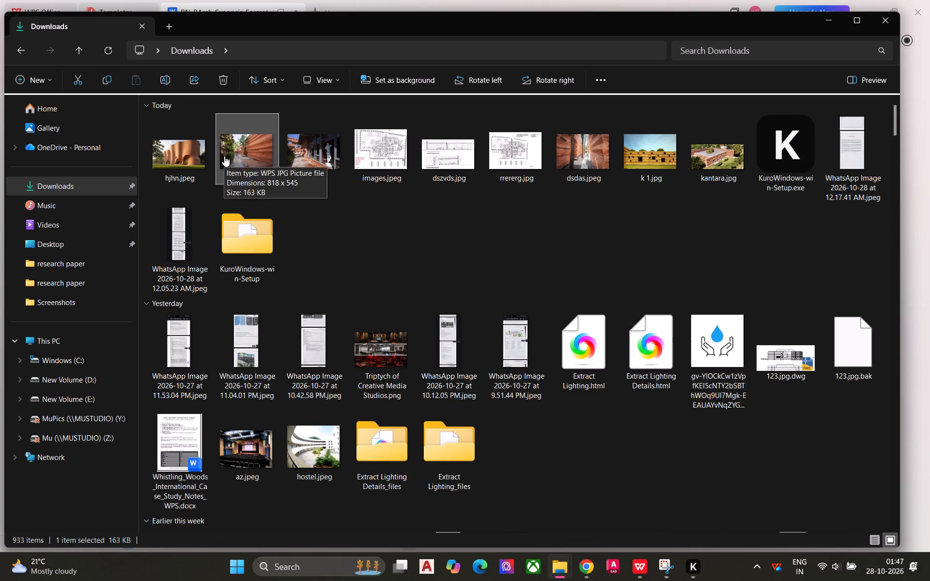
left_click(100, 77)
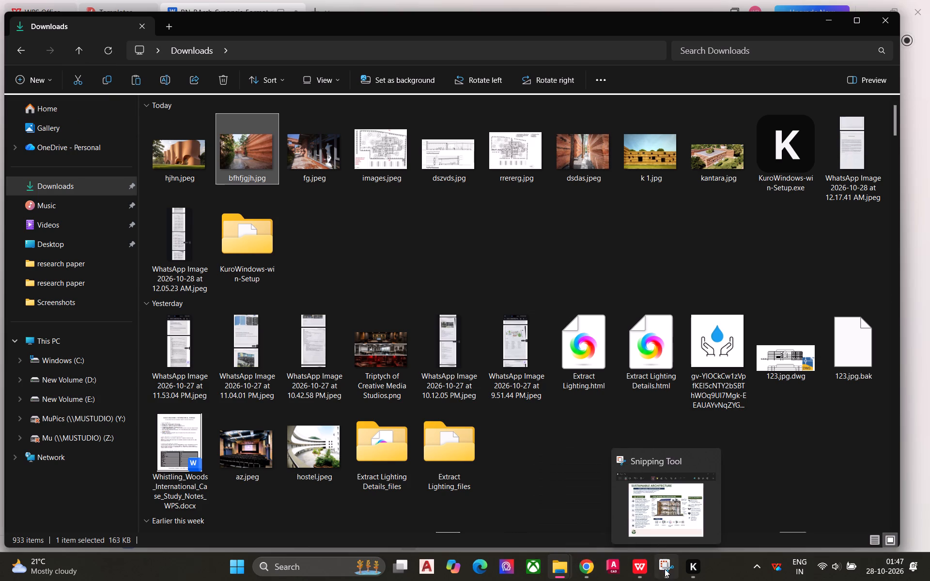
Switch back to the synopsis document in WPS Office and insert the picture bfhfjgjh.jpg from the Downloads folder.
left_click(636, 498)
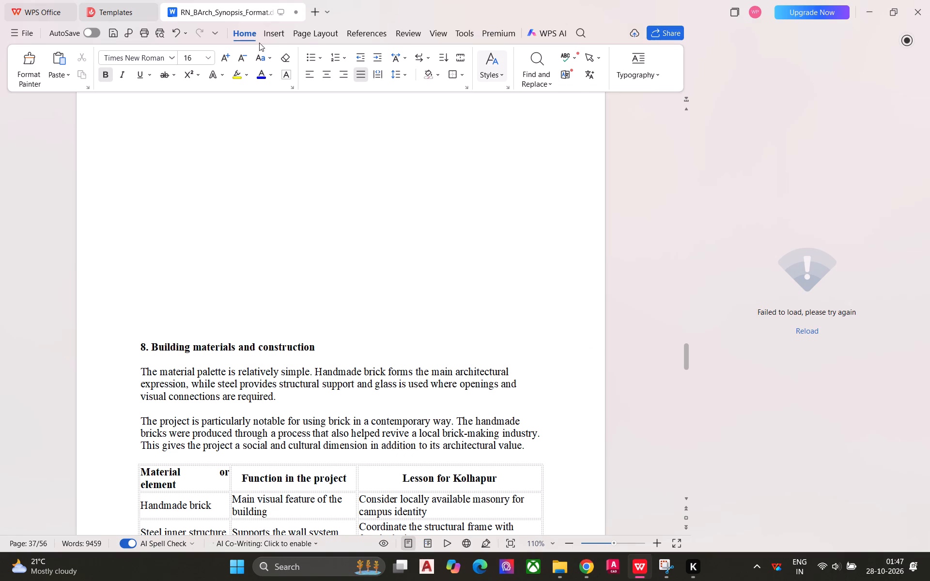
left_click(271, 27)
left_click(234, 71)
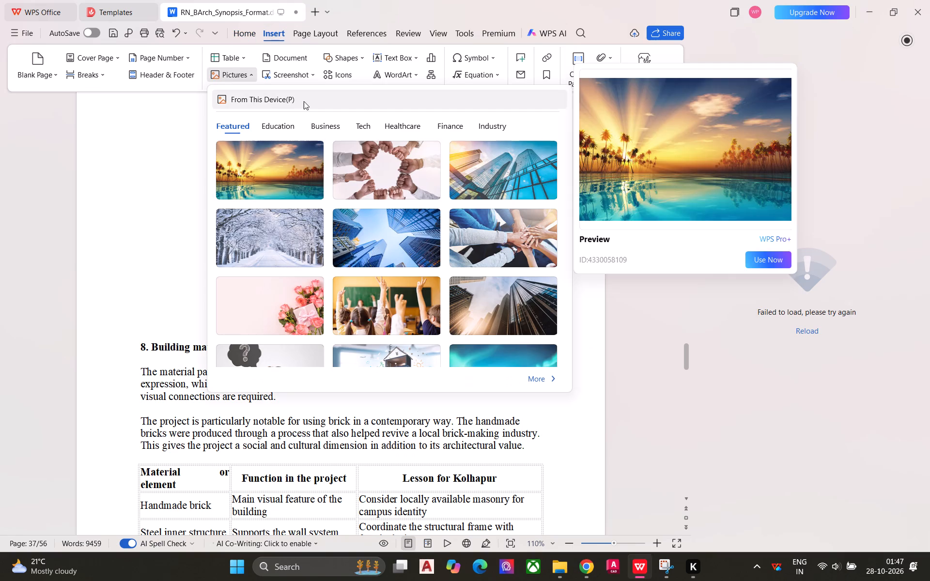
left_click(304, 101)
left_click(398, 397)
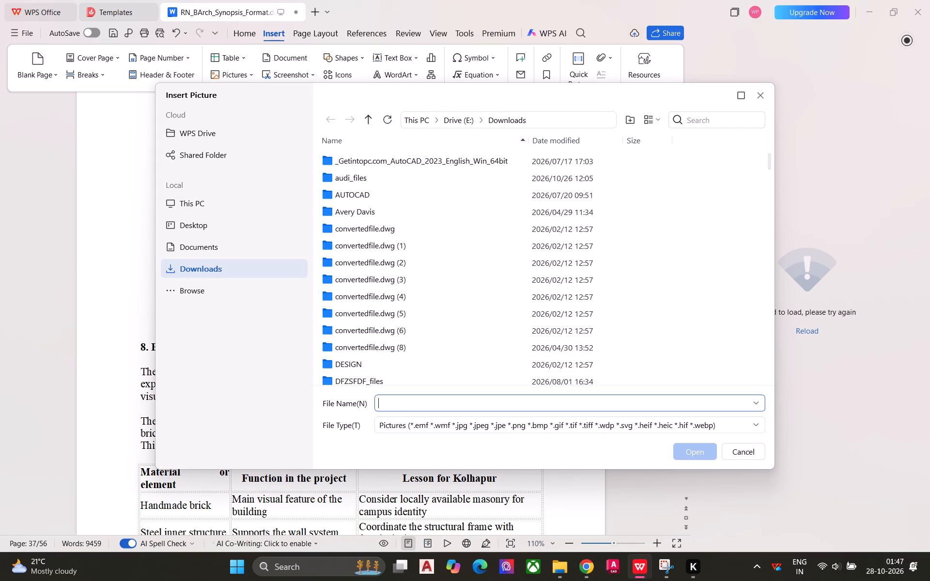
key("ctrl+v")
left_click(699, 460)
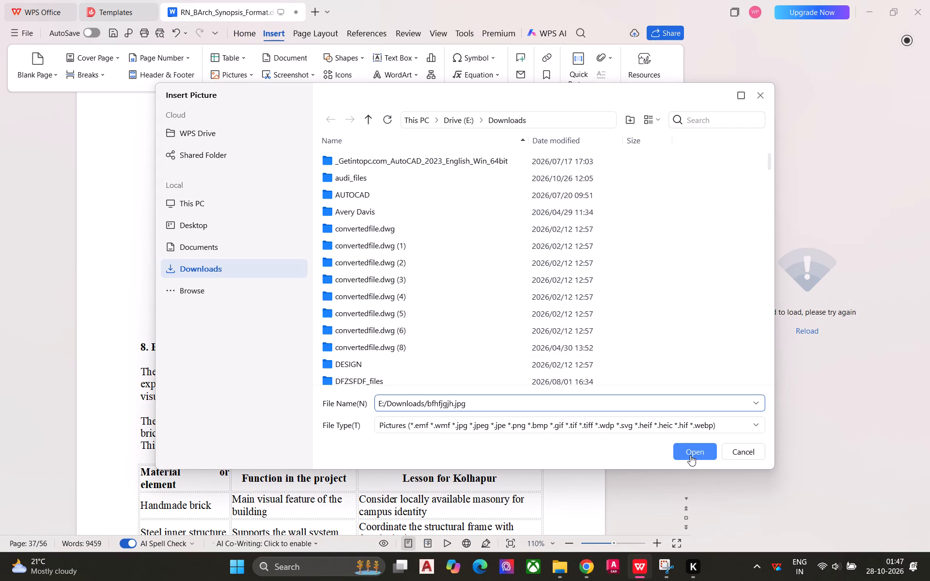
left_click(690, 455)
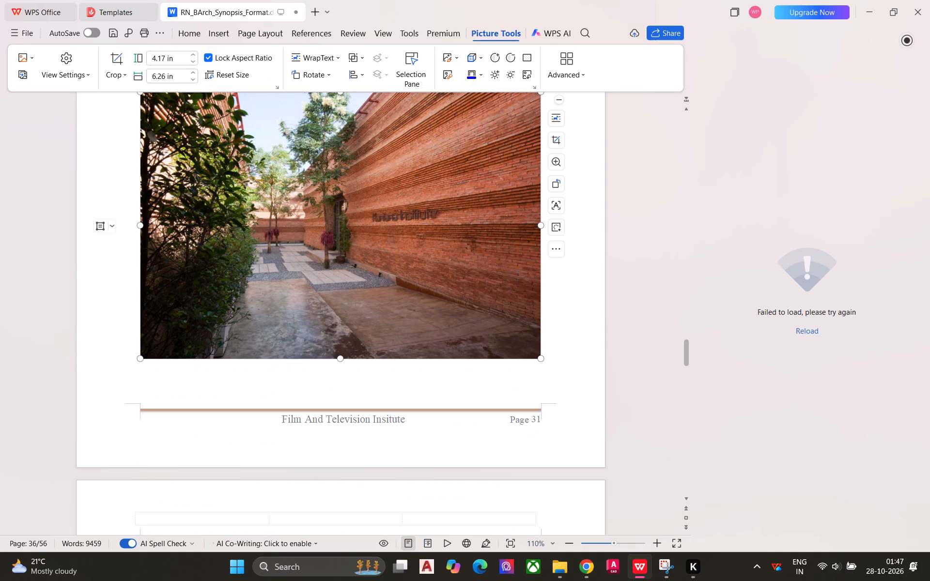
Shrink the inserted brick-walkway picture to about 1.92 by 2.89 in and move it to the blank space above section 8.
key("ctrl+c")
left_click_drag(540, 358, 472, 260)
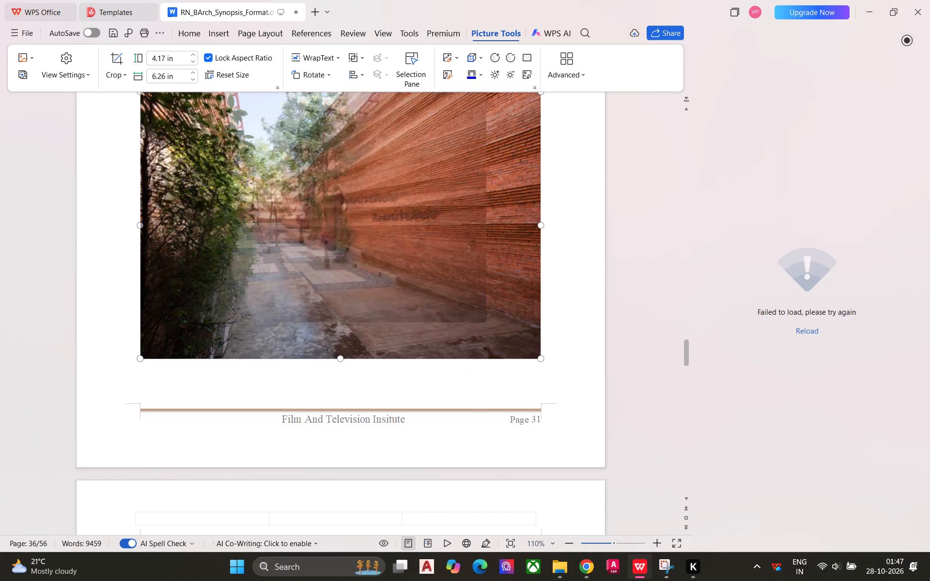
left_click_drag(472, 260, 324, 167)
key("ctrl+c")
scroll(319, 214, "up", 3)
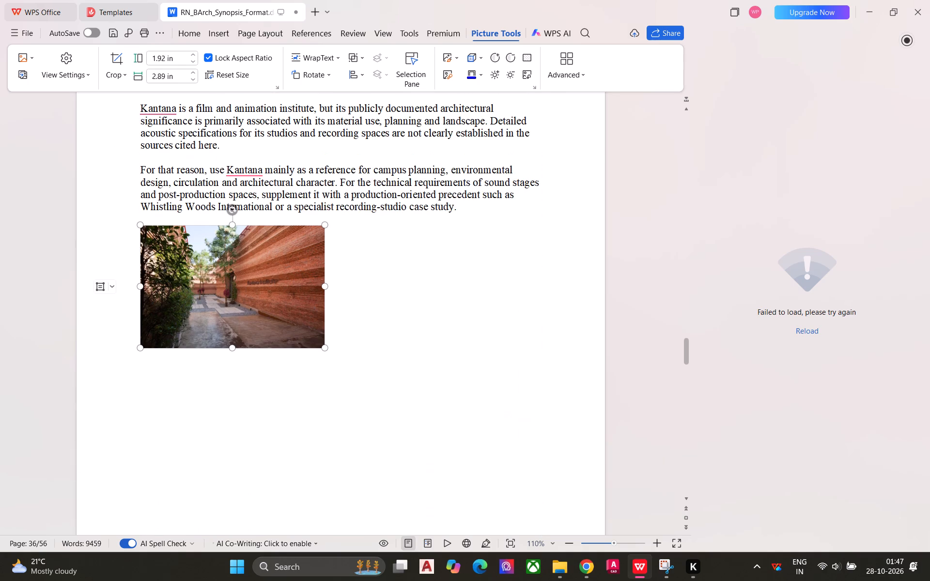
key("Delete")
scroll(325, 334, "down", 6)
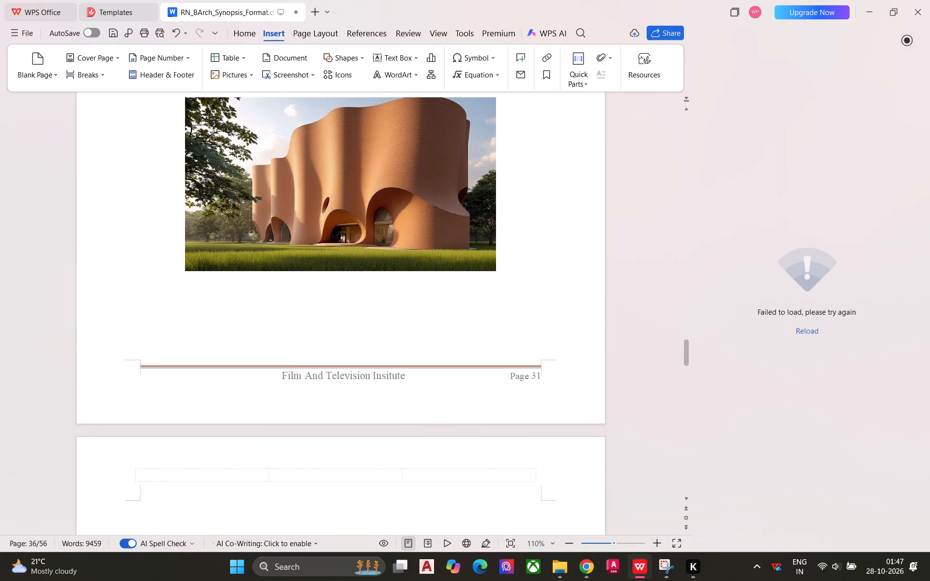
scroll(328, 342, "down", 3)
left_click(291, 347)
key("ctrl+v")
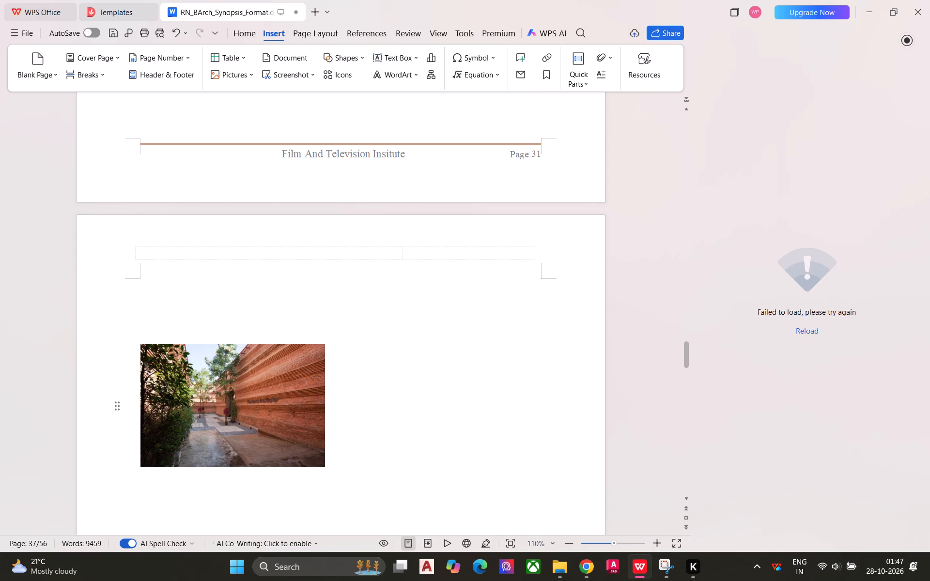
Centre the brick-walkway picture on the page and enlarge it to about 2.88 by 4.33 in.
left_click(246, 33)
left_click(327, 77)
left_click(390, 352)
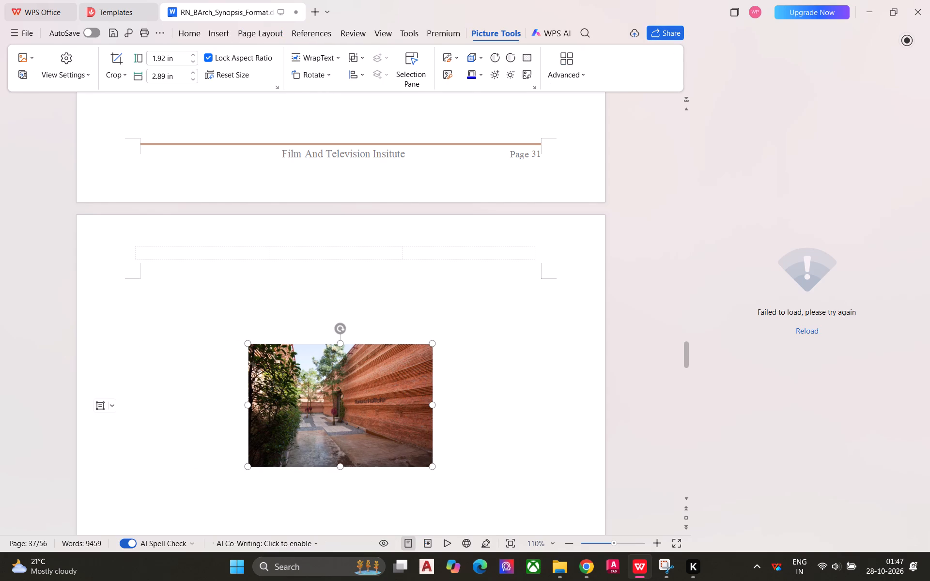
left_click_drag(433, 346, 478, 301)
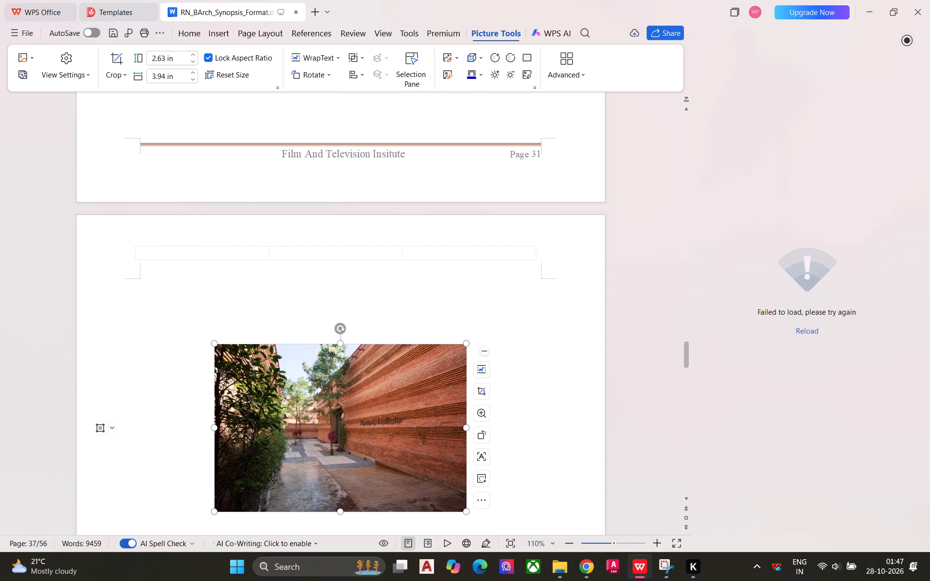
left_click_drag(468, 343, 483, 326)
Delete three blank lines above the centred brick-walkway picture.
left_click(268, 308)
key("BackSpace")
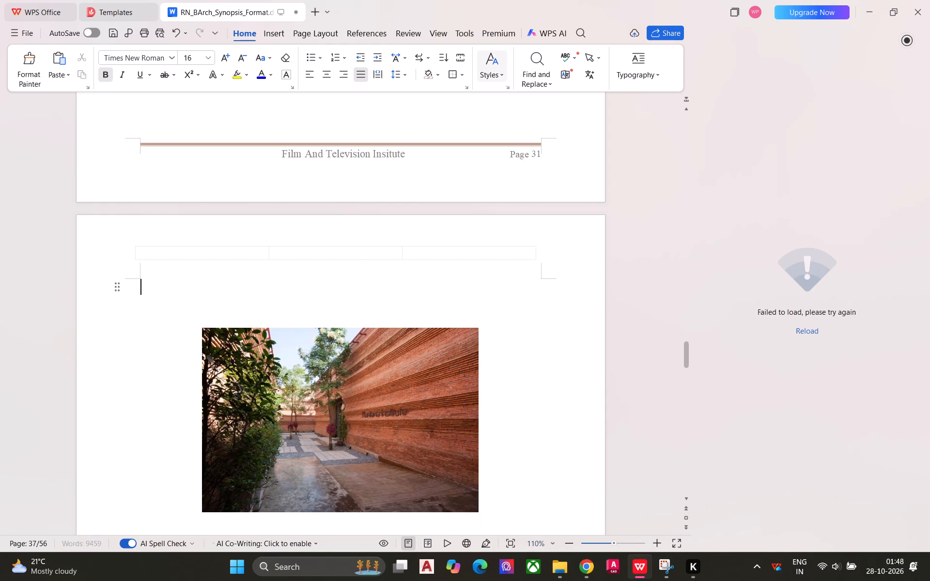
key("BackSpace")
scroll(300, 311, "up", 3)
key("BackSpace")
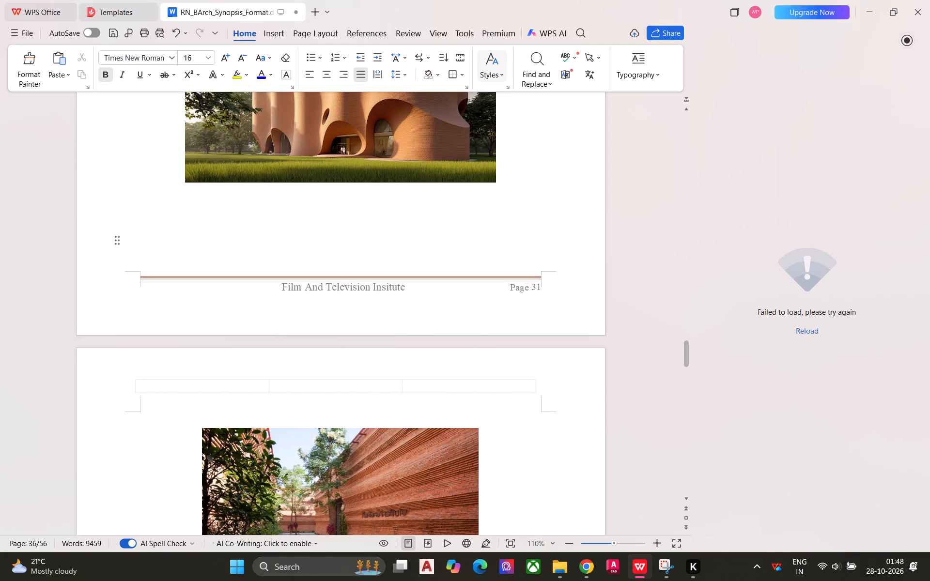
Enlarge the brick-walkway picture to about 3.48 by 5.22 in.
scroll(376, 423, "down", 3)
left_click(380, 418)
left_click_drag(479, 479, 508, 509)
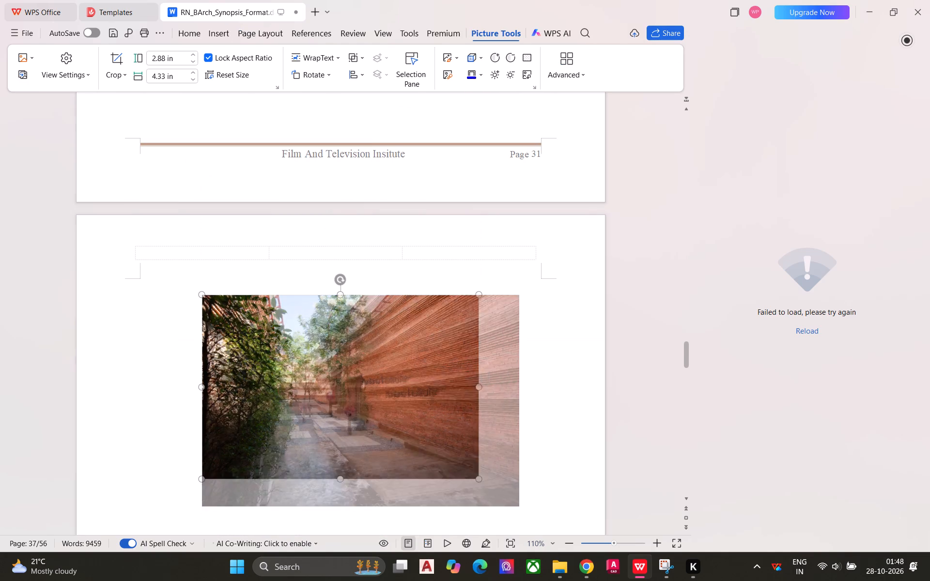
left_click_drag(508, 509, 510, 510)
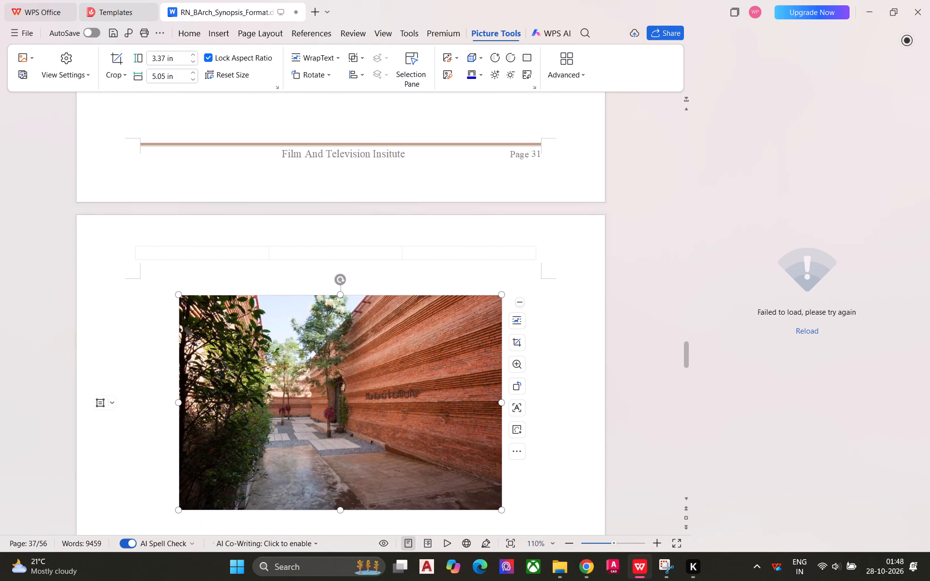
left_click_drag(500, 510, 510, 522)
left_click_drag(509, 520, 517, 529)
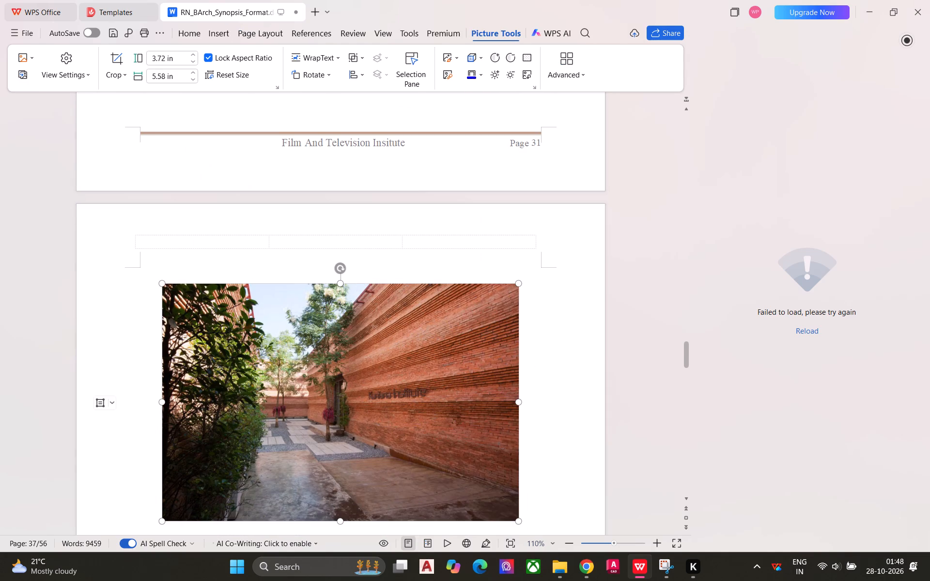
scroll(517, 424, "down", 3)
left_click_drag(520, 392, 506, 381)
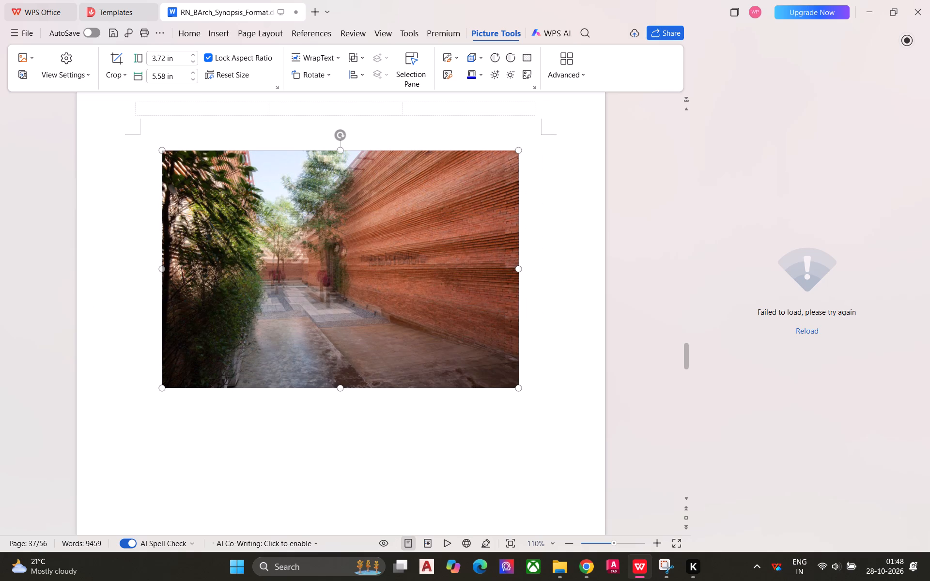
left_click_drag(506, 381, 497, 372)
Delete the extra blank lines between the brick-walkway picture and the heading of section 8, Building materials and construction.
scroll(482, 392, "down", 4)
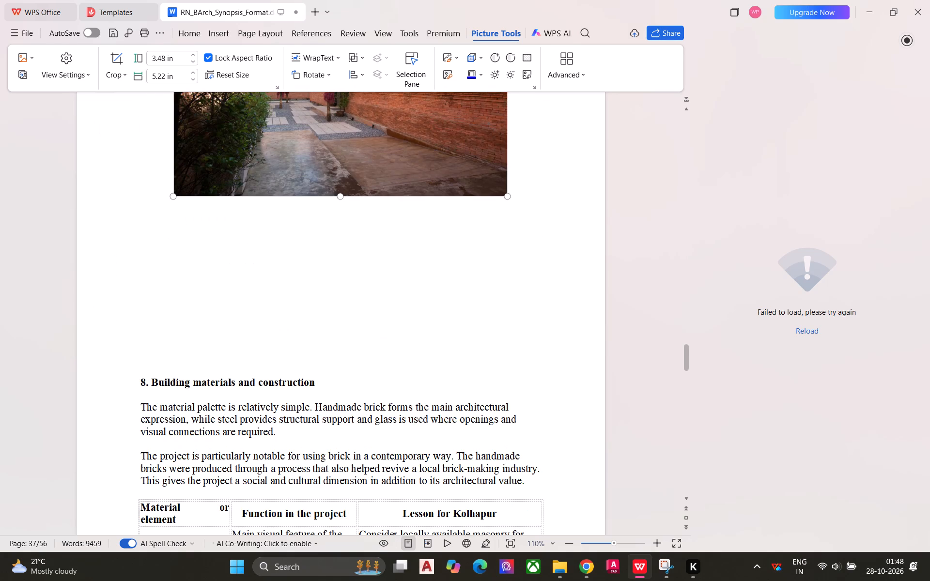
left_click(153, 363)
key("BackSpace")
key("BackSpace")
key("BackSpace")
key("BackSpace")
key("BackSpace")
key("BackSpace")
key("BackSpace")
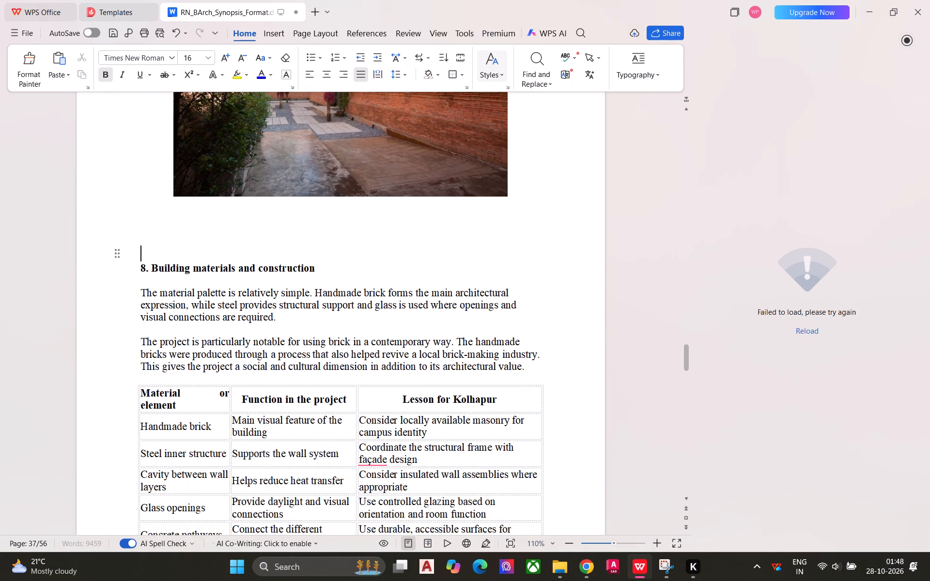
key("BackSpace")
key("BackSpace")
key("BackSpace")
scroll(246, 322, "up", 2)
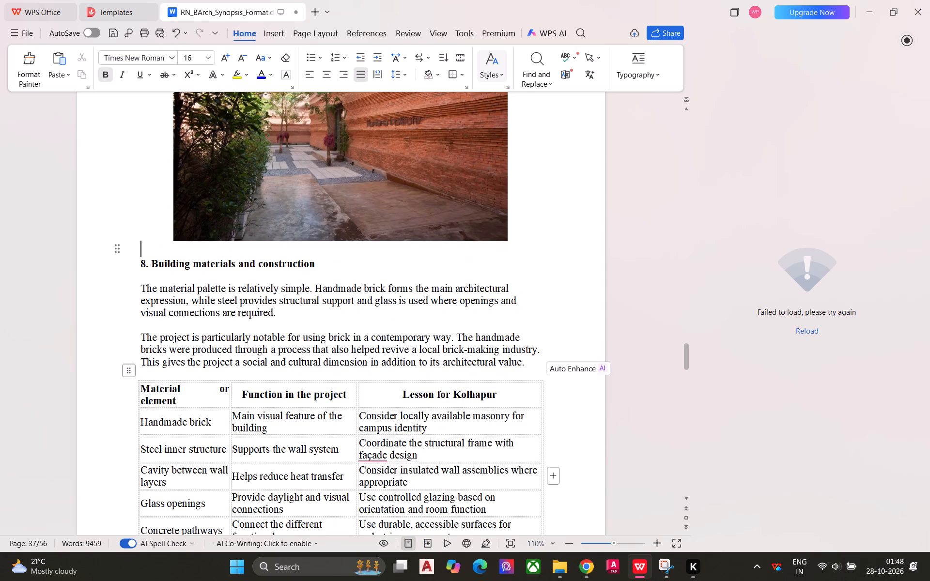
scroll(246, 322, "up", 2)
scroll(246, 322, "down", 4)
Delete the curved brick building picture above the heading Film and Television Institute, Pune.
scroll(246, 322, "down", 11)
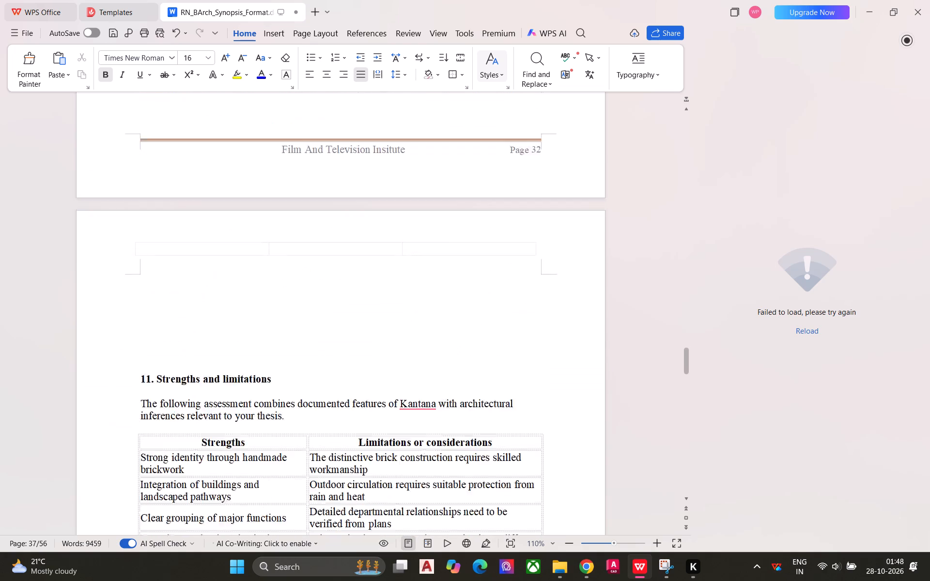
scroll(258, 315, "down", 20)
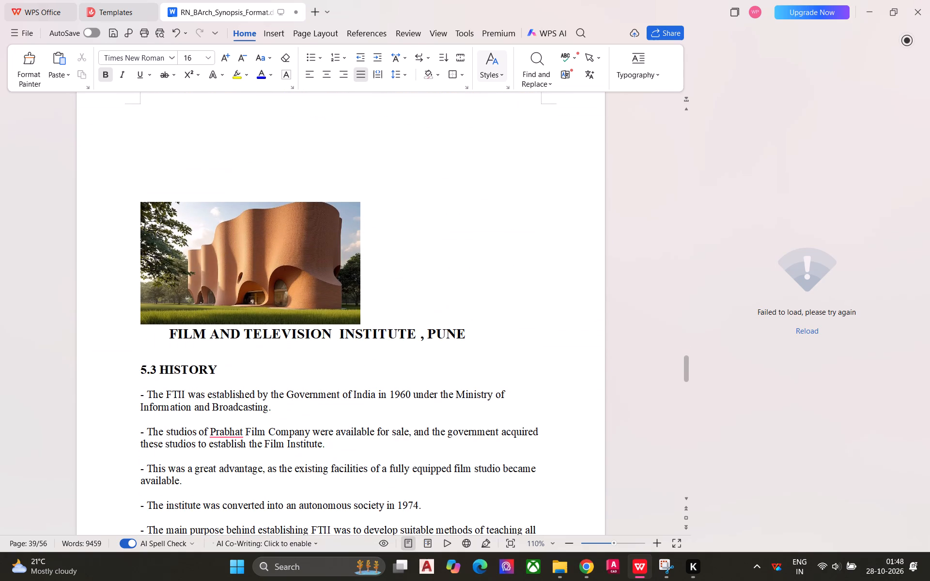
scroll(261, 312, "up", 4)
left_click(302, 441)
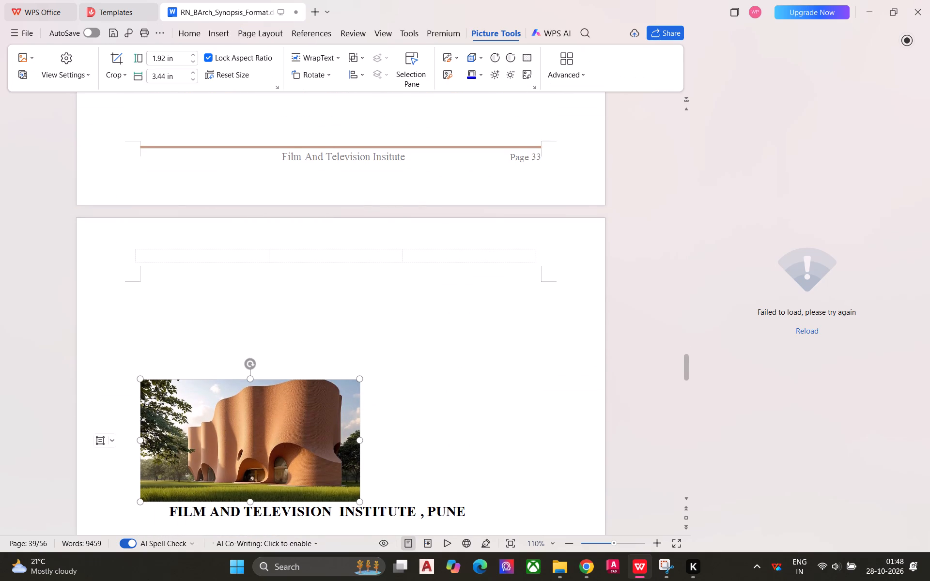
key("Delete")
scroll(181, 384, "up", 6)
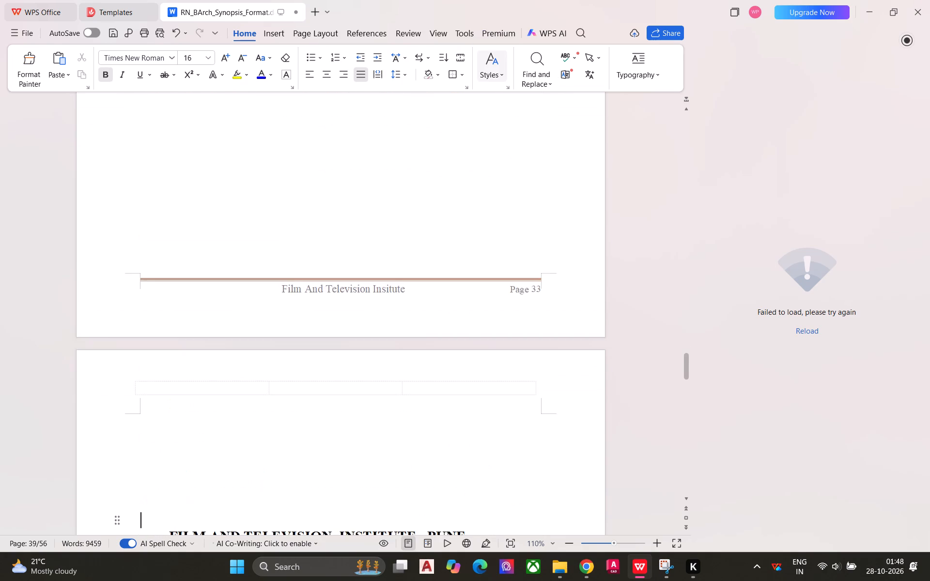
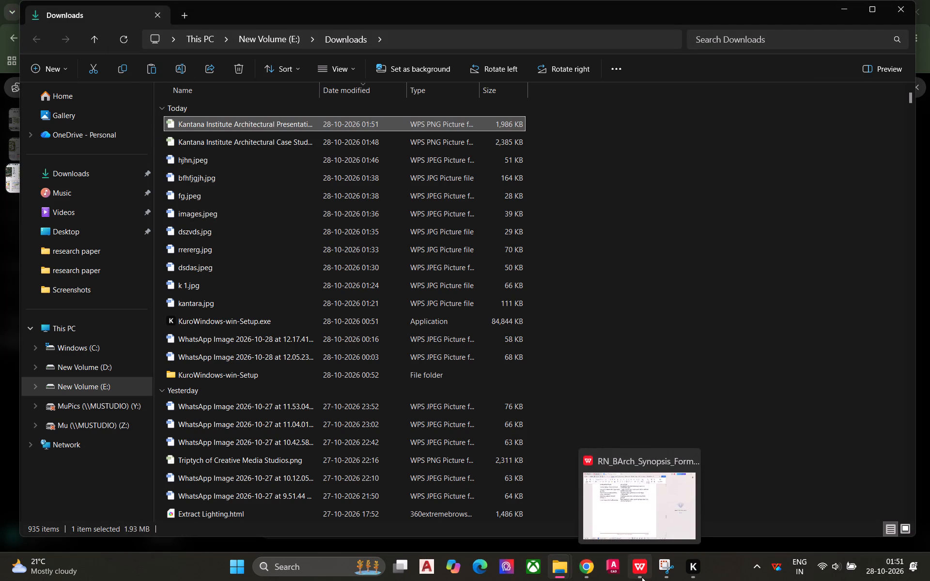
Switch to the synopsis in WPS Office and insert 17 blank lines above the FILM AND TELEVISION INSTITUTE, PUNE heading.
left_click(633, 503)
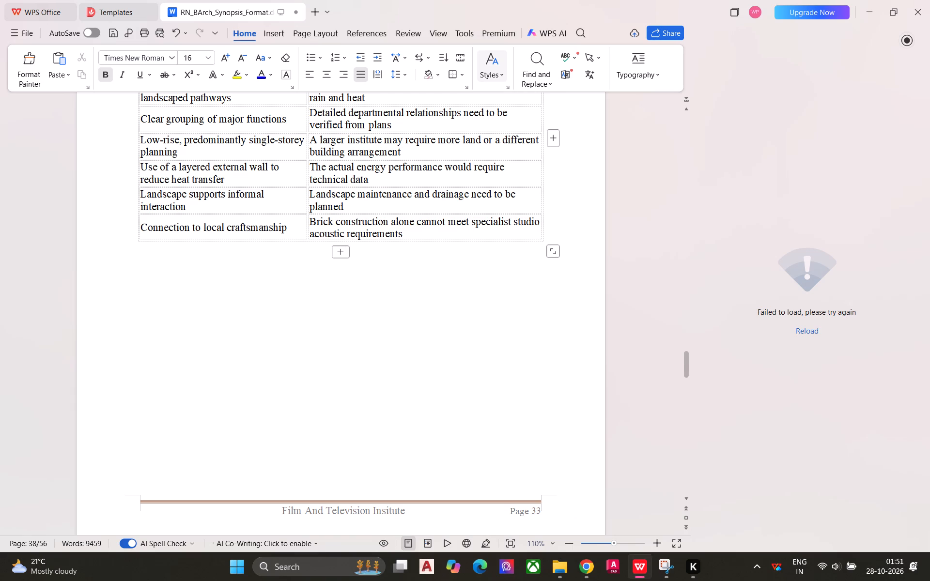
scroll(323, 401, "down", 5)
left_click(260, 446)
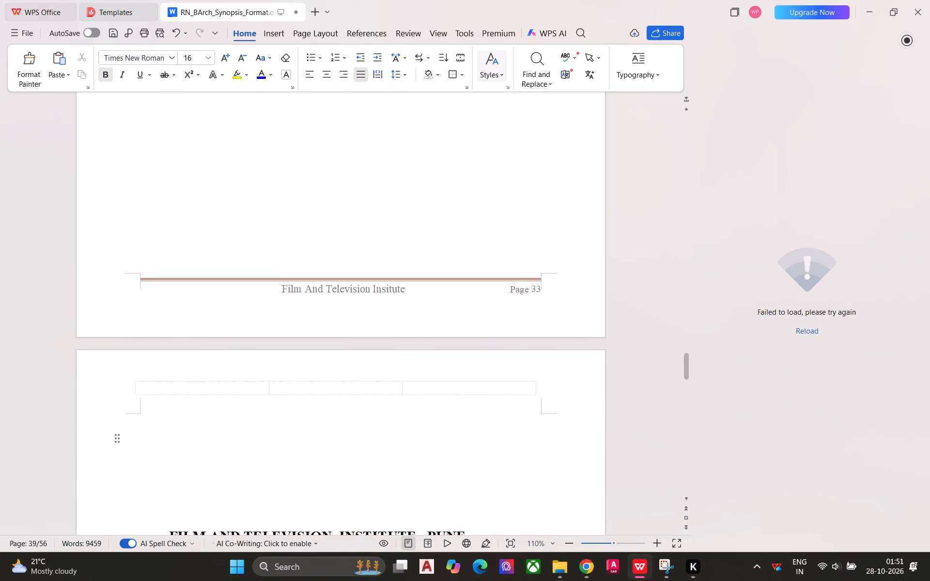
key("Return")
key("Return")
key("Return")
key("Return")
key("Return")
key("Return")
key("Return")
key("Return")
key("Return")
key("Return")
key("Return")
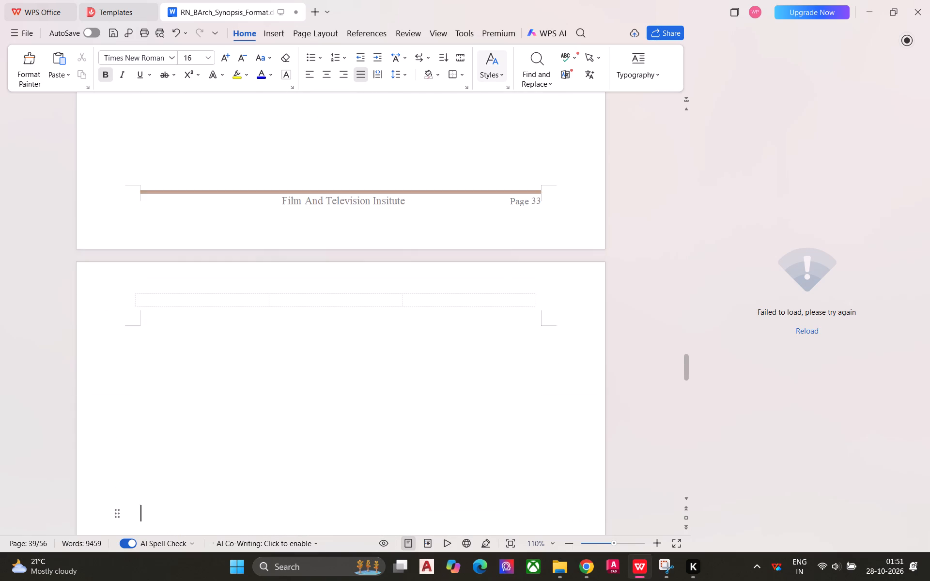
key("Return")
key("Return")
key("Return")
key("Return")
key("Return")
key("Return")
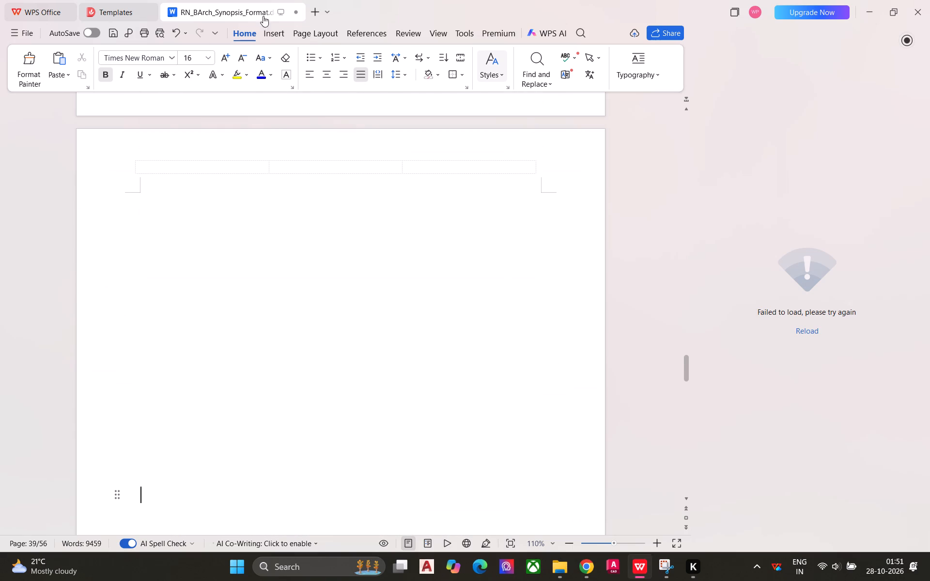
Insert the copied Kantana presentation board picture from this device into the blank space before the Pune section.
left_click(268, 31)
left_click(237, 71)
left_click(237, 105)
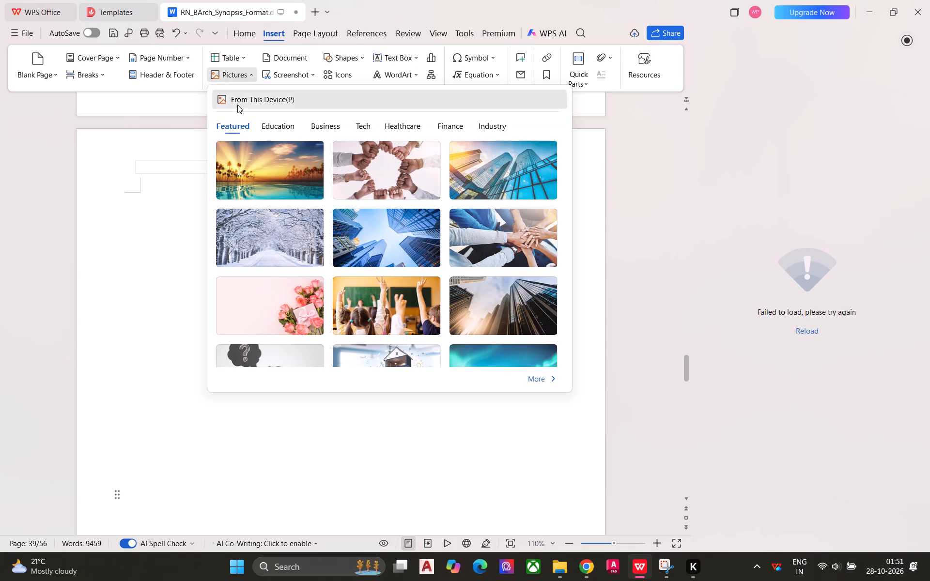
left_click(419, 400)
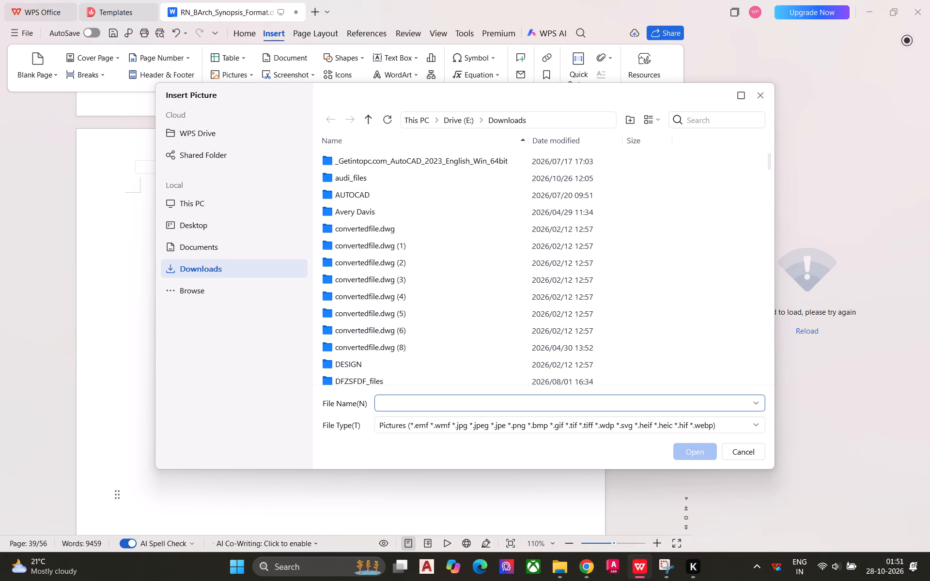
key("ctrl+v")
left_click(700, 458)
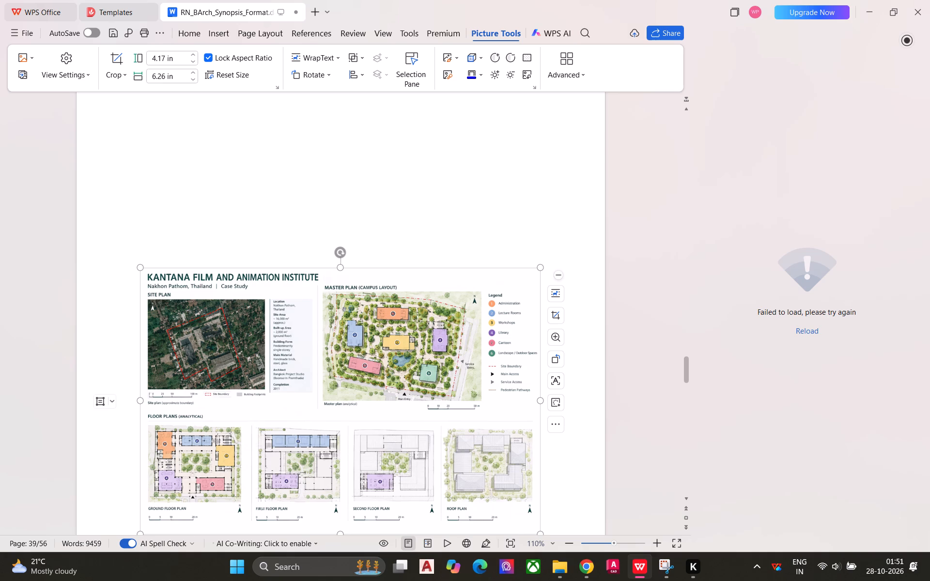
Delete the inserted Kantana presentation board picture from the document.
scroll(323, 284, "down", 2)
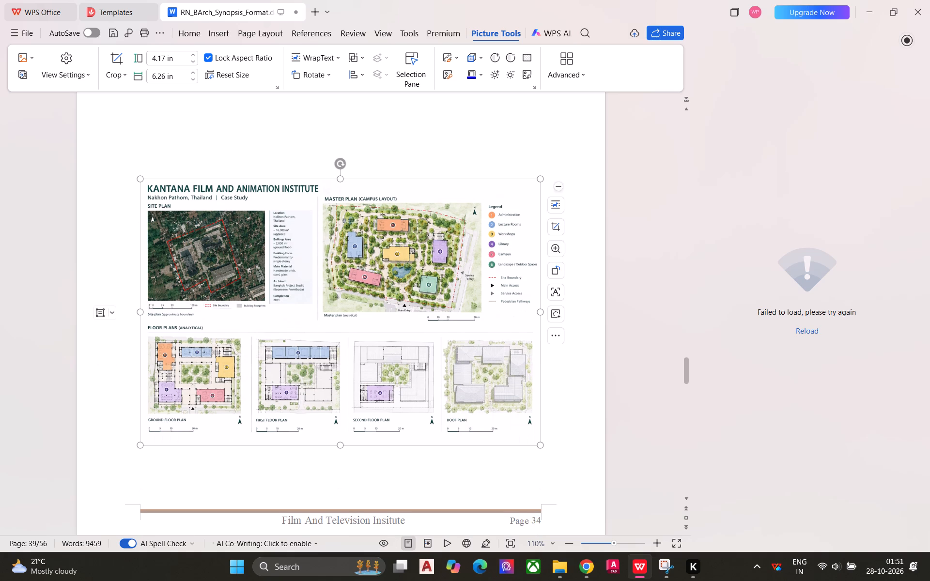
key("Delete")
Switch to the Downloads folder, view Kantana Institute Architectural Presentation Board.png with its viewer options, and close the viewer.
left_click(560, 565)
left_click(517, 533)
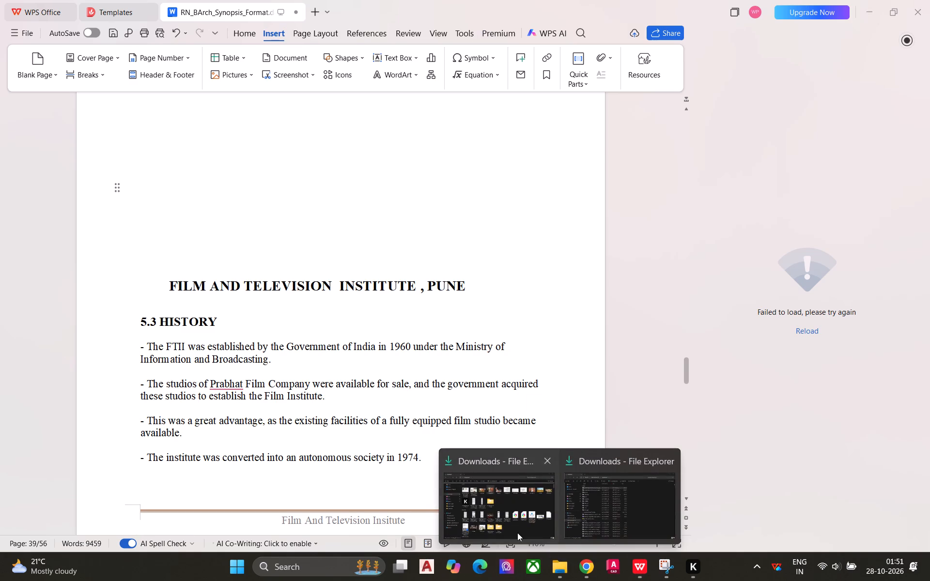
left_click(186, 160)
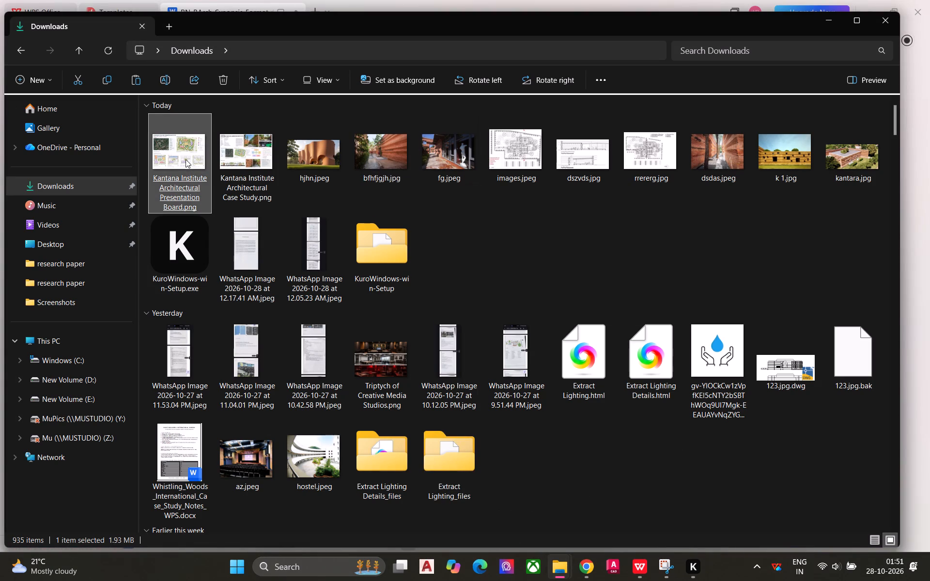
right_click(186, 160)
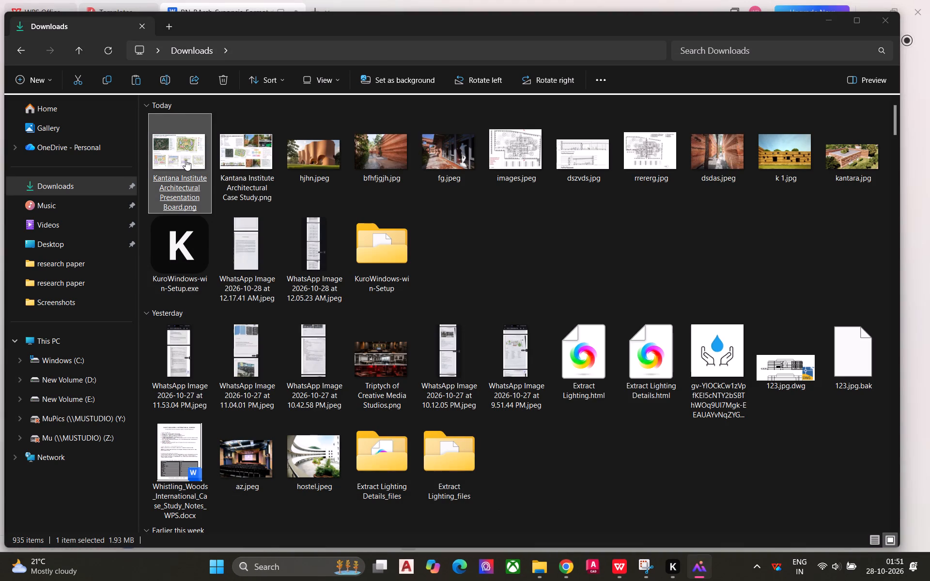
left_click(186, 160)
left_click(166, 155)
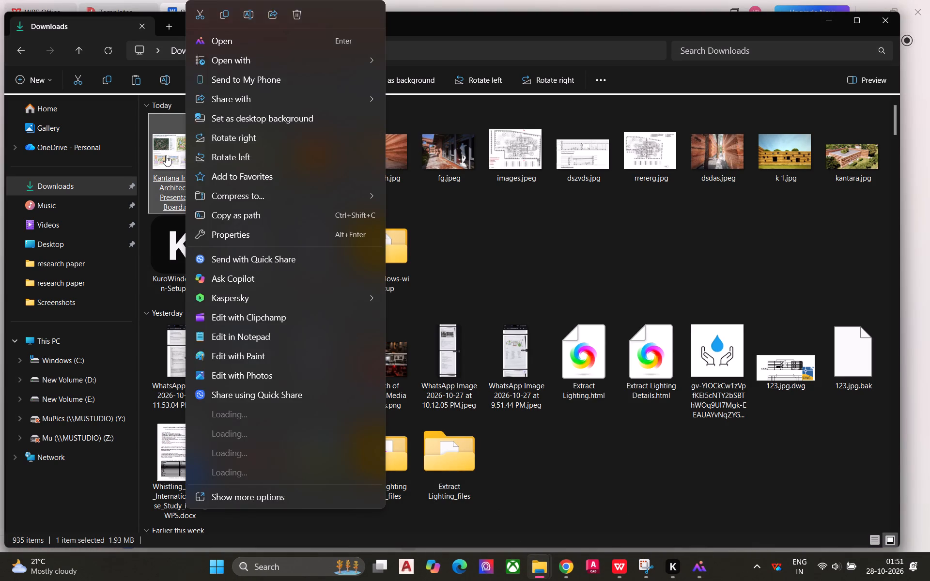
left_click(168, 153)
right_click(168, 153)
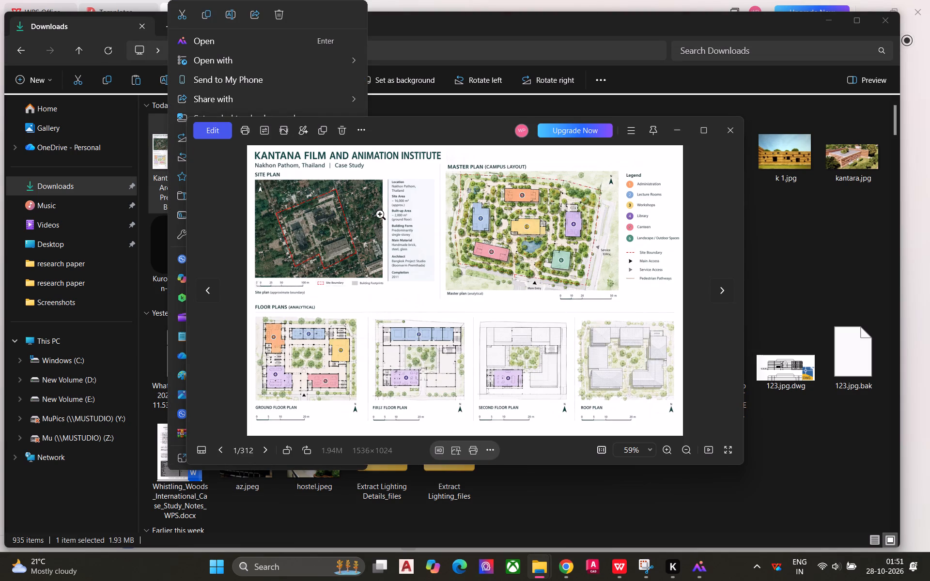
left_click(355, 130)
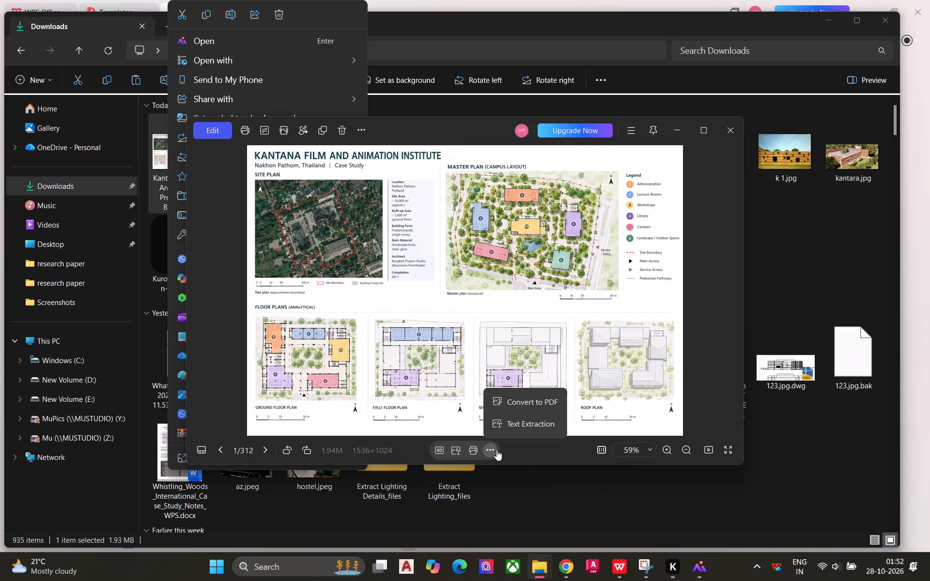
left_click(730, 135)
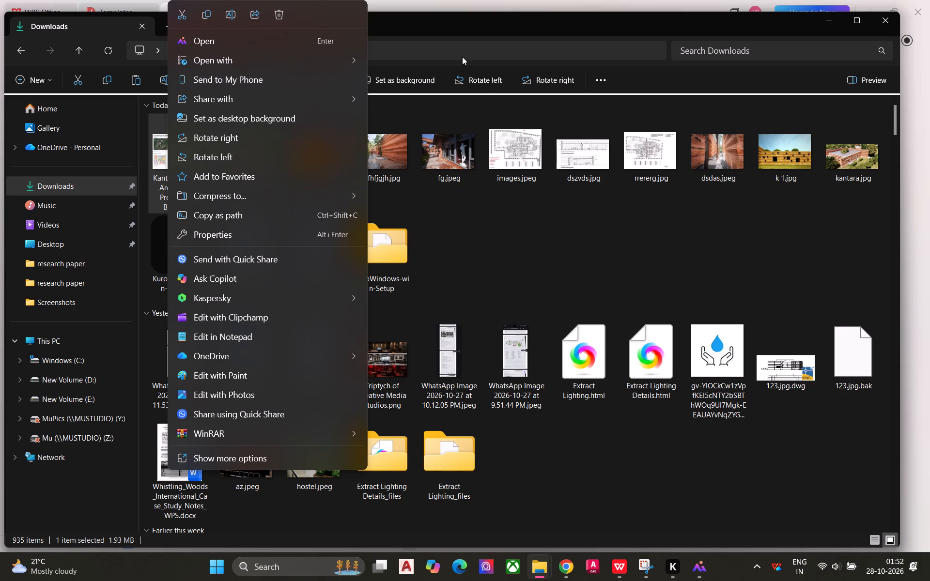
left_click(506, 256)
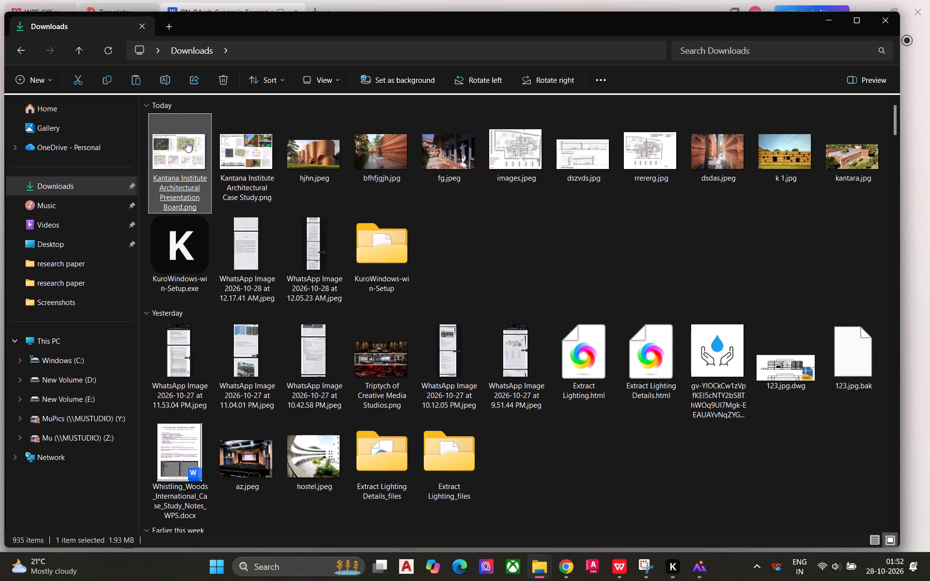
Reopen the Kantana presentation board image from Downloads and examine its site, master and floor plans up close.
double_click(186, 141)
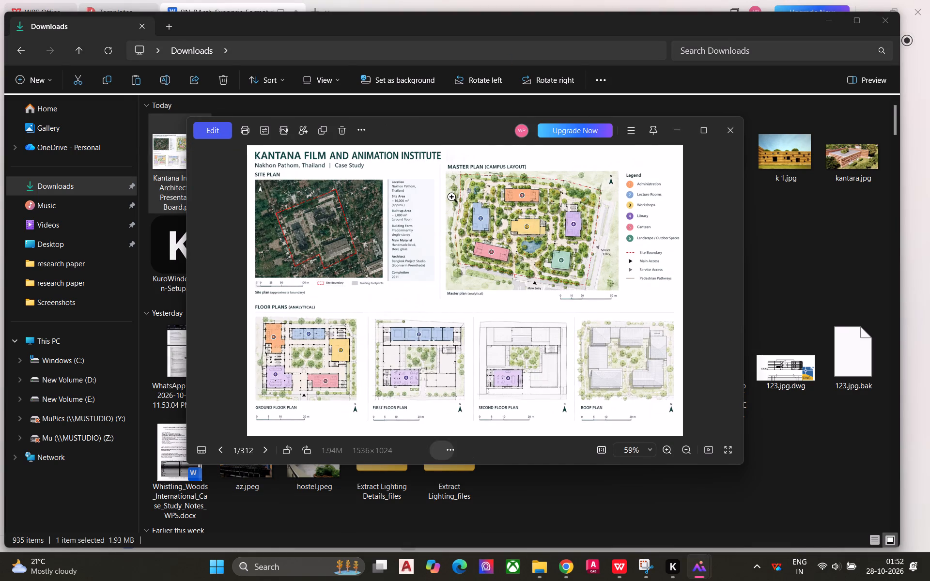
scroll(431, 251, "up", 5)
scroll(426, 268, "down", 4)
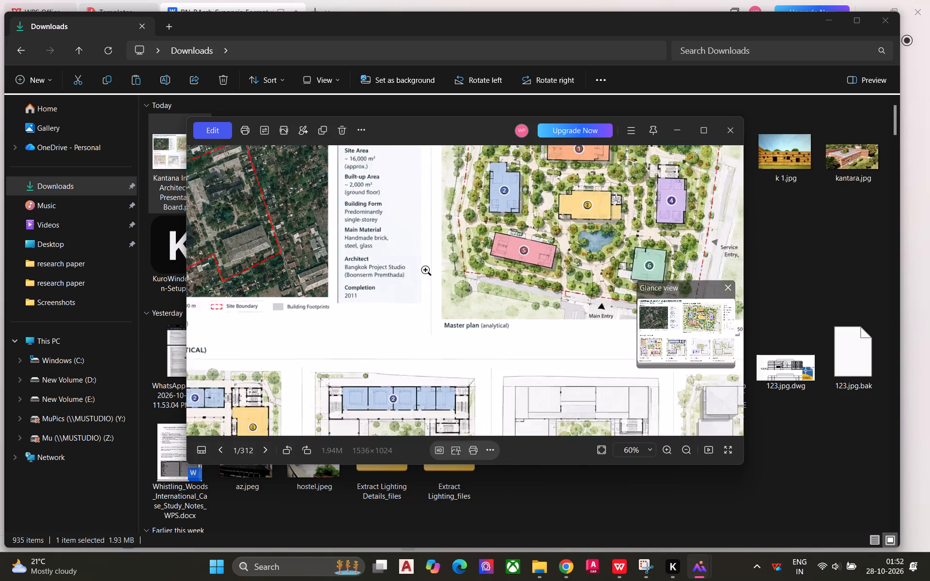
scroll(426, 270, "down", 2)
scroll(432, 270, "up", 1)
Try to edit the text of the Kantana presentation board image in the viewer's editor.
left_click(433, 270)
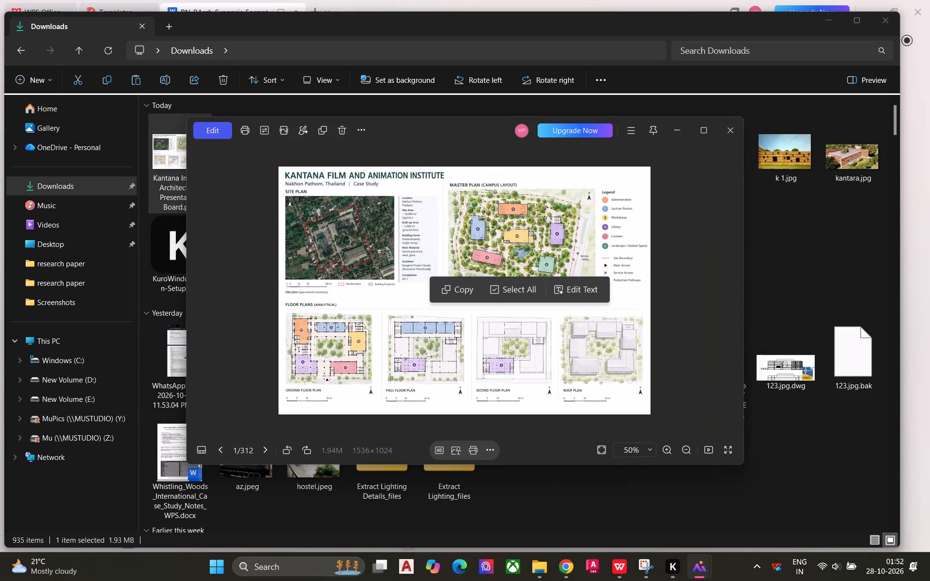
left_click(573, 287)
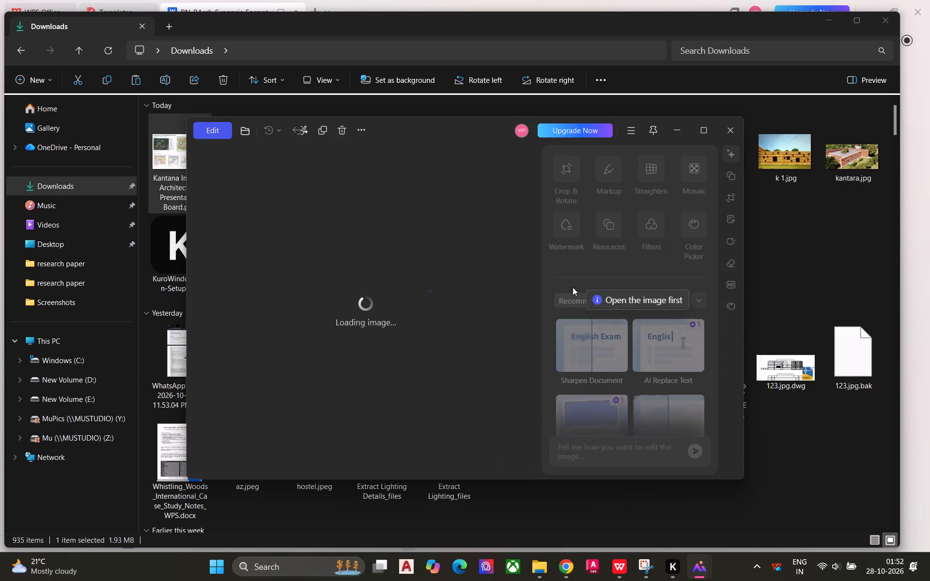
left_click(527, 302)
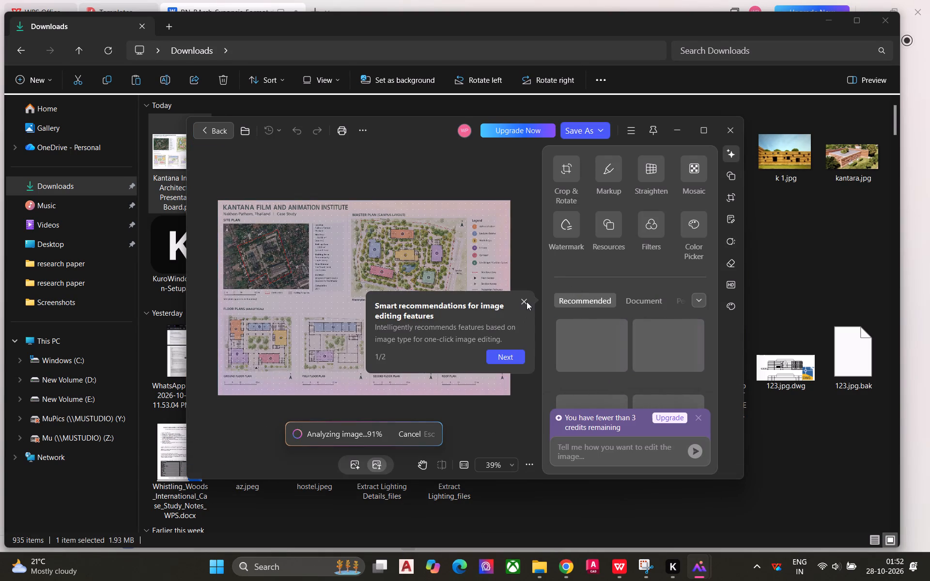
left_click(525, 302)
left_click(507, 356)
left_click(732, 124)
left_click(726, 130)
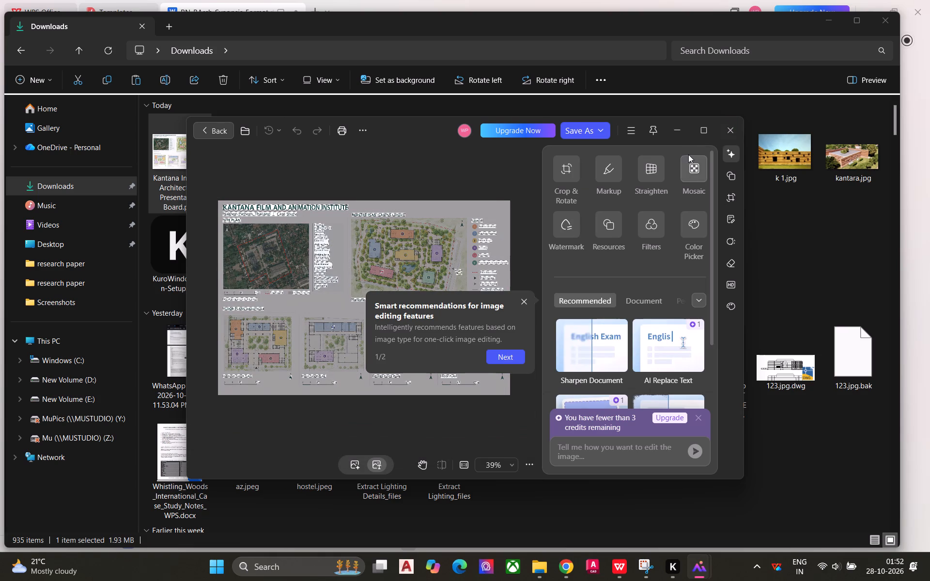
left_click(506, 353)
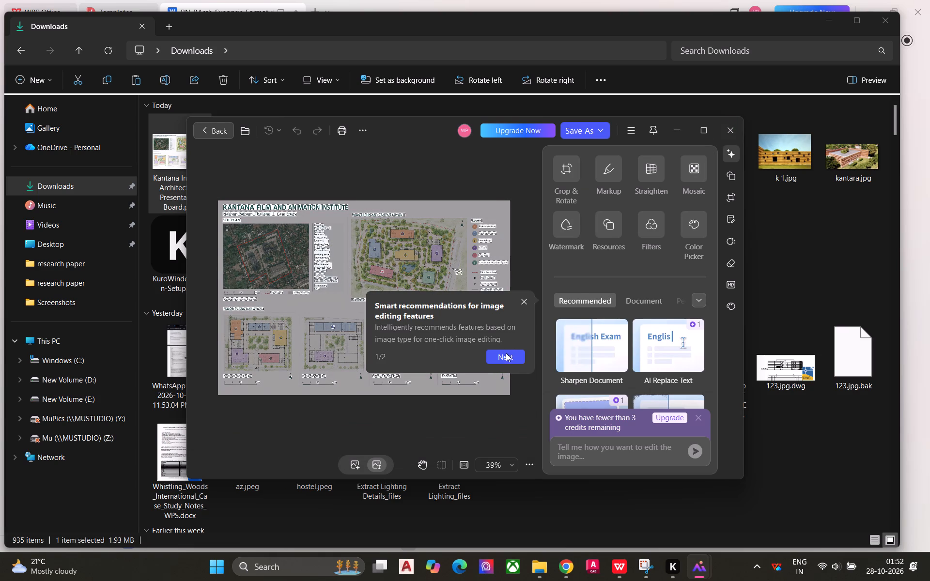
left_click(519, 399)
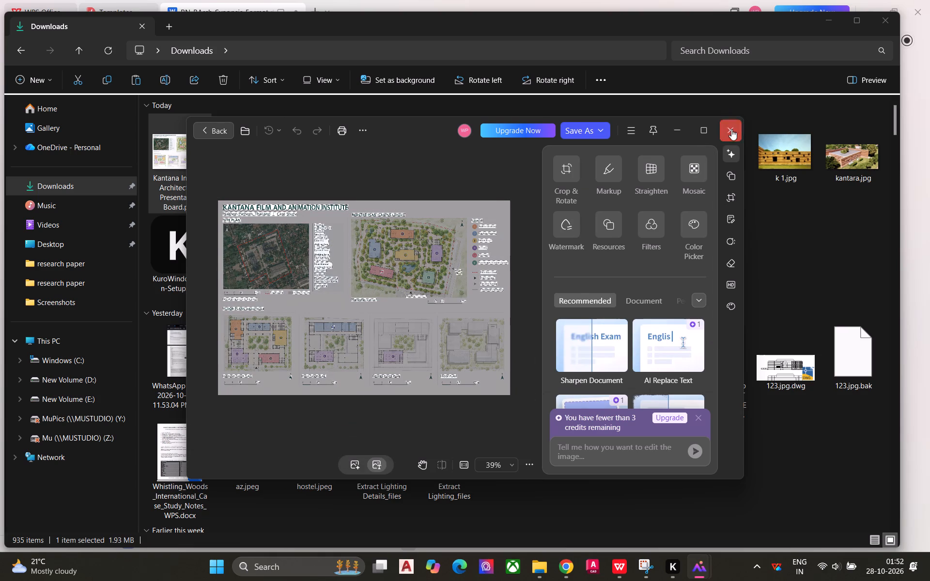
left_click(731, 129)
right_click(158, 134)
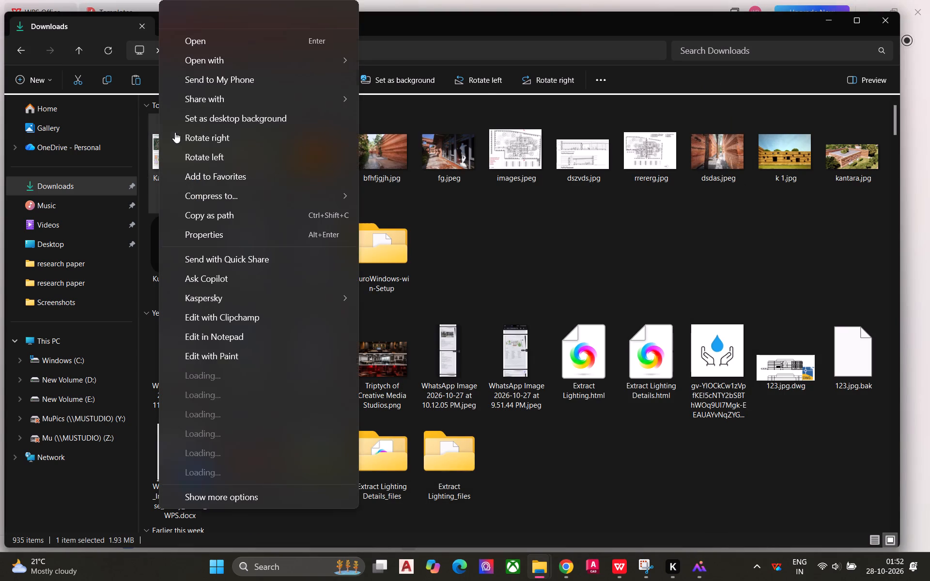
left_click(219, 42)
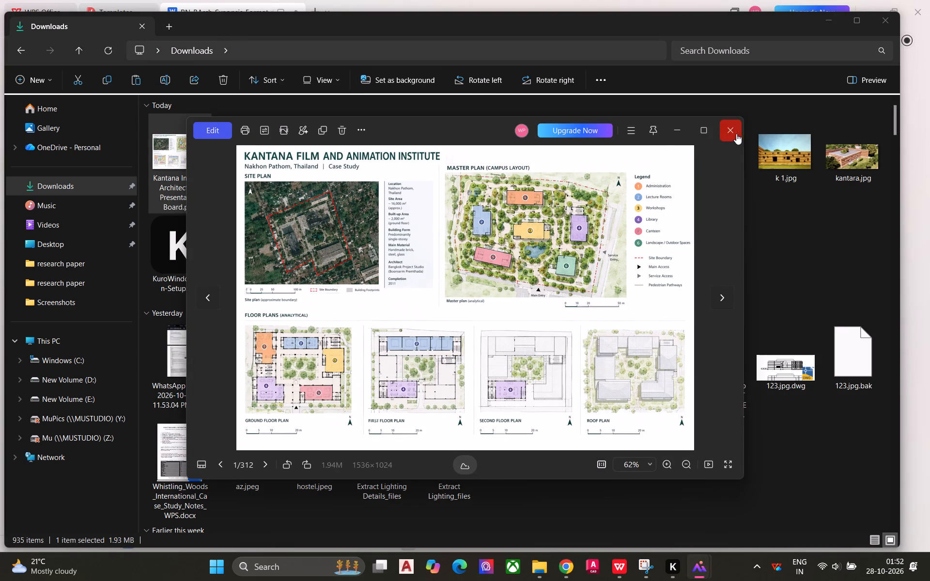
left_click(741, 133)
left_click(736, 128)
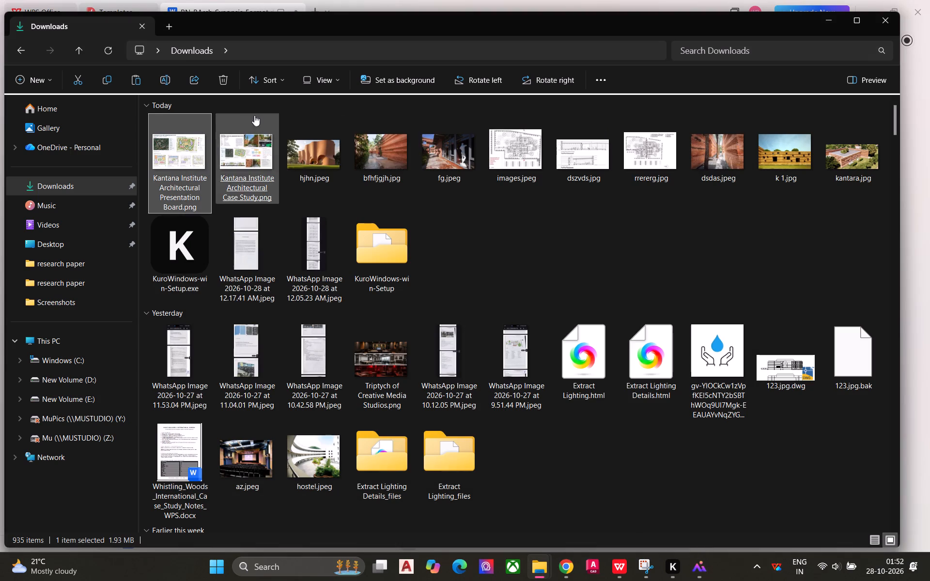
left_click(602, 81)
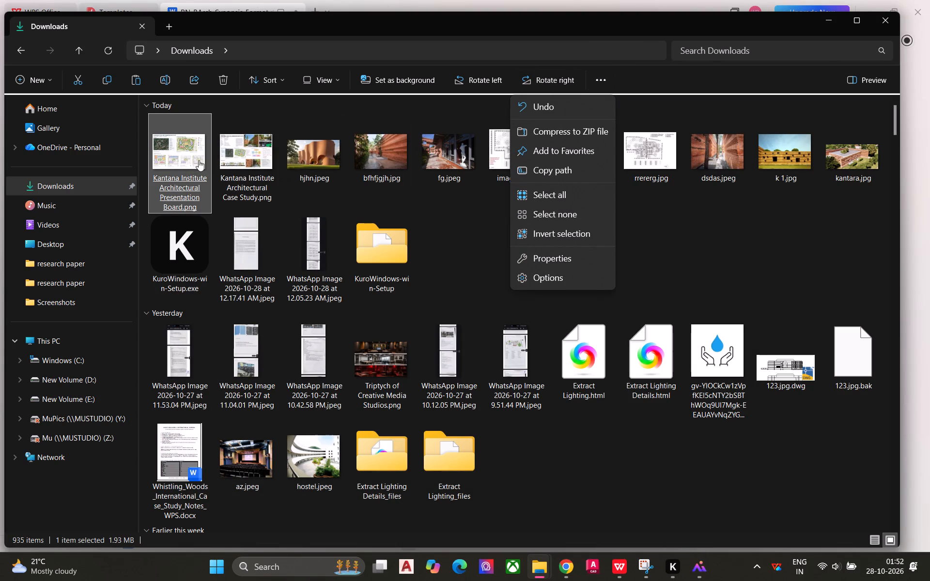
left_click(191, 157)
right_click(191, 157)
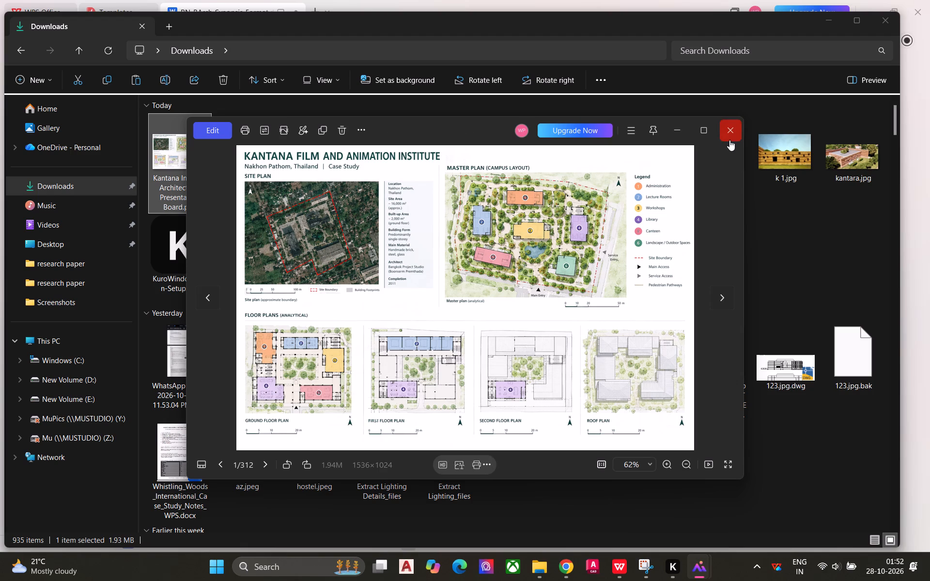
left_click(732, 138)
Open Kantana Institute Architectural Presentation Board.png in Paint and crop the title strip off its upper edge, leaving 1536 × 965 px.
right_click(196, 137)
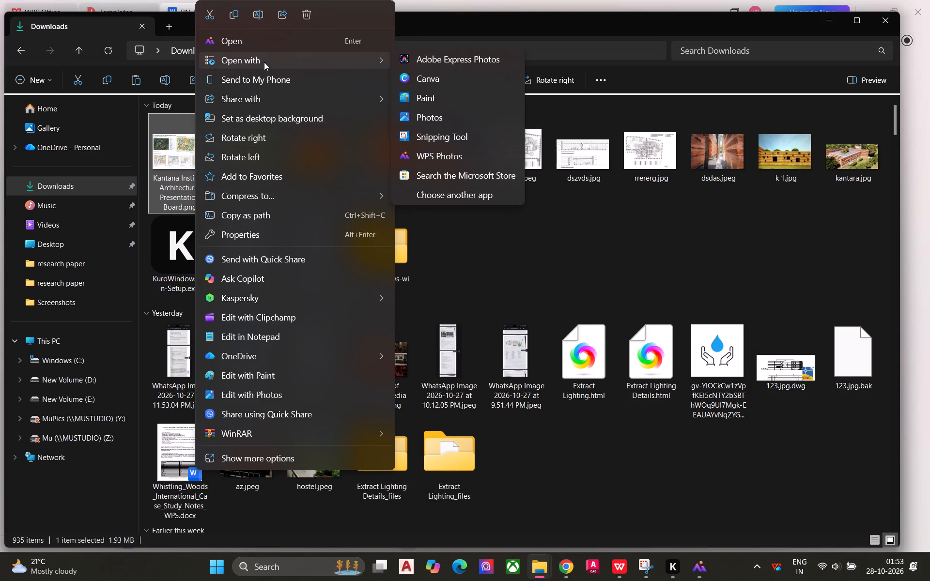
left_click(420, 103)
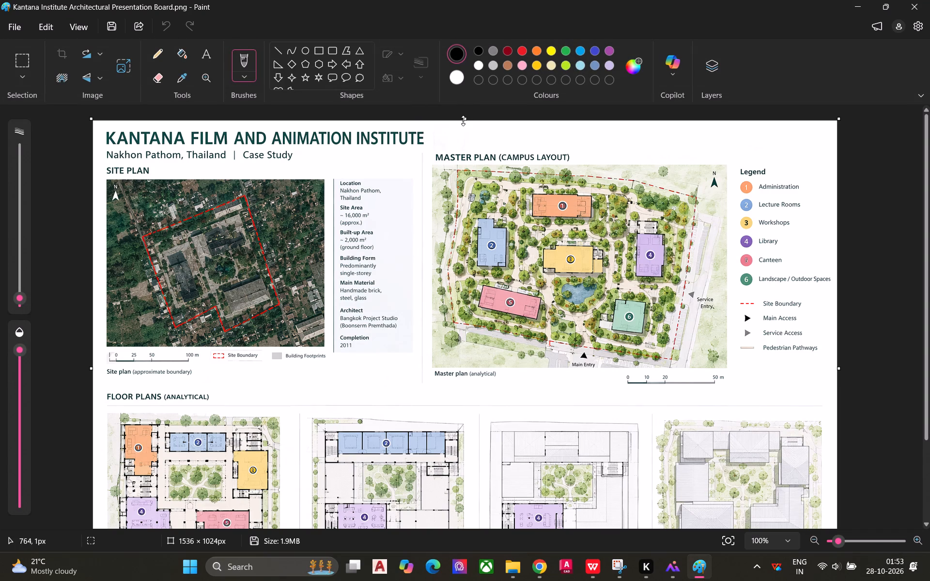
left_click_drag(467, 118, 458, 143)
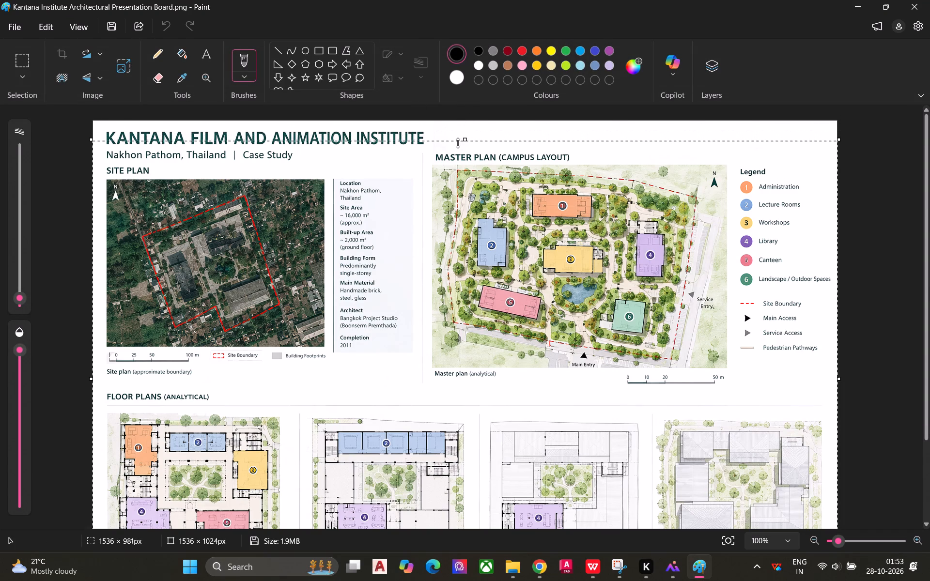
left_click_drag(458, 143, 456, 150)
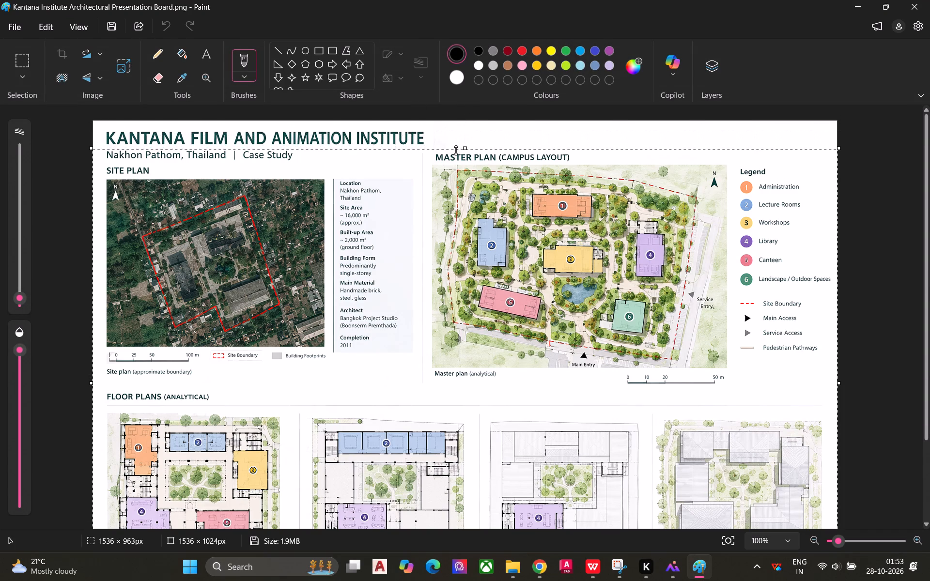
left_click_drag(456, 150, 456, 149)
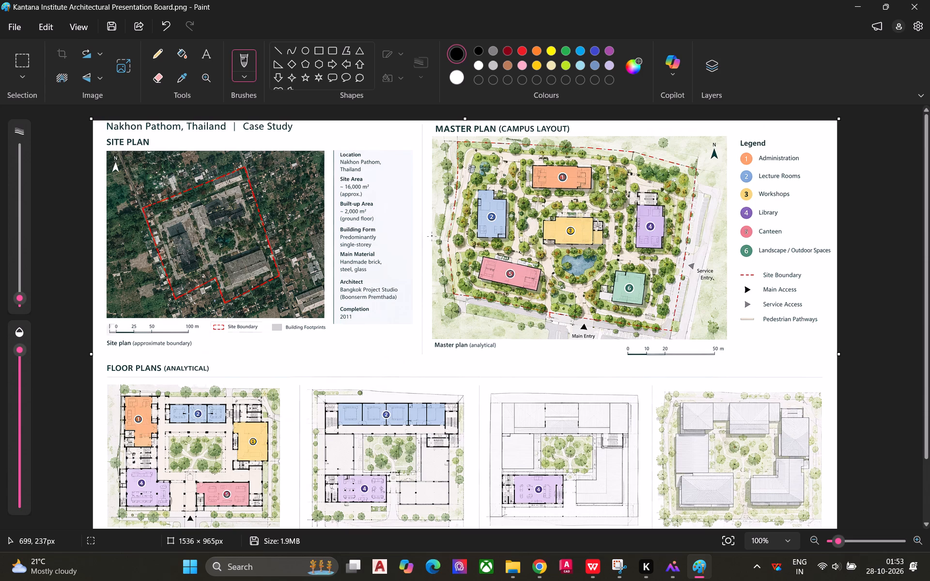
Check the cropped board down to its floor plans and save it over the original PNG file.
scroll(433, 237, "down", 4)
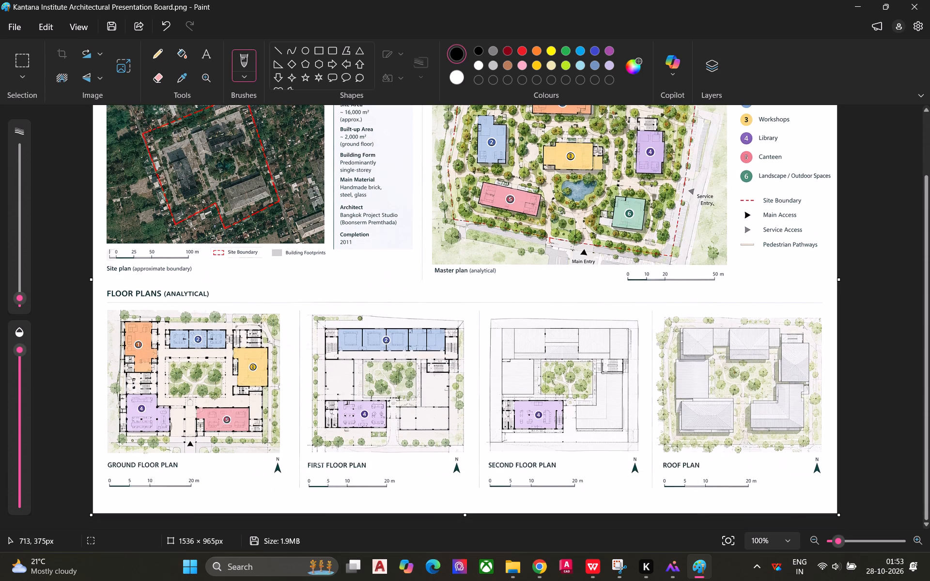
scroll(438, 228, "up", 2)
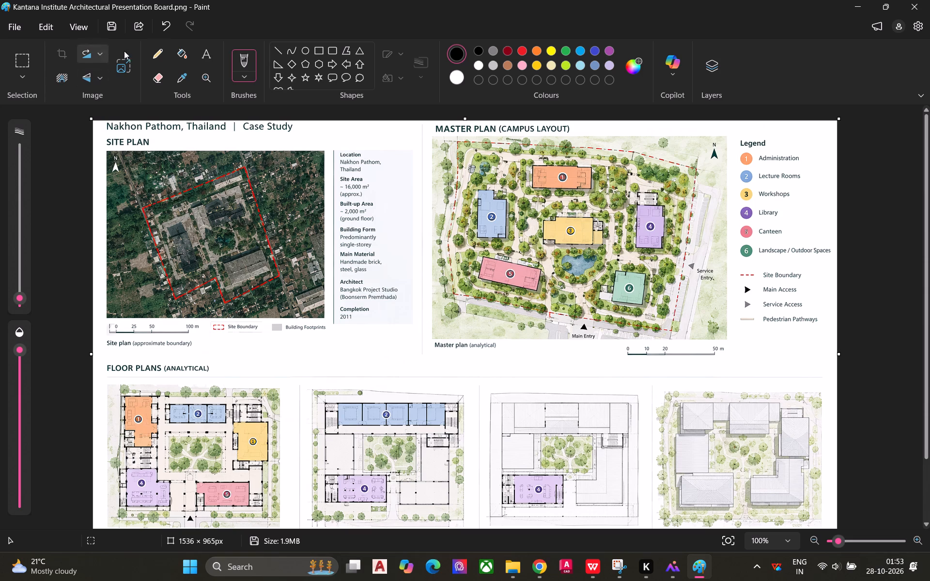
left_click(115, 26)
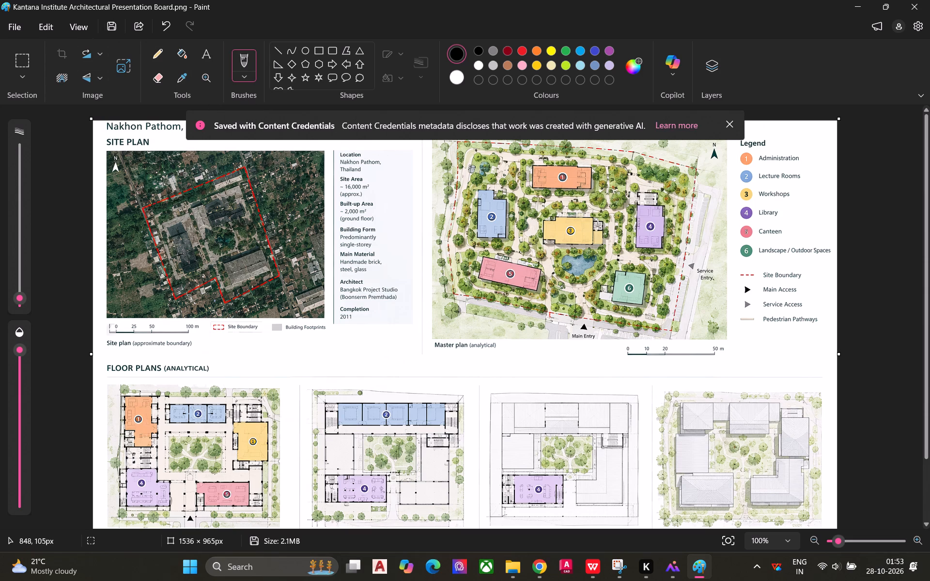
left_click(853, 142)
left_click(725, 125)
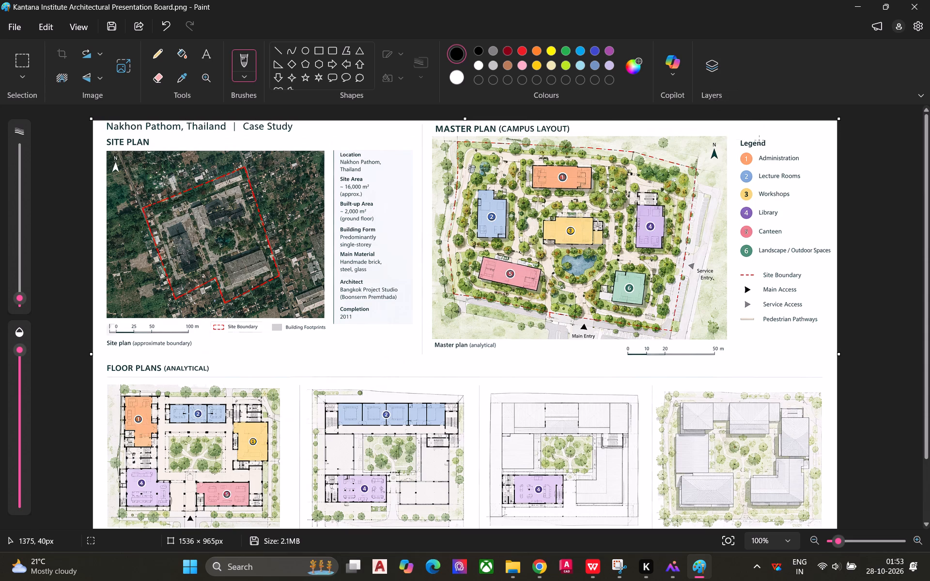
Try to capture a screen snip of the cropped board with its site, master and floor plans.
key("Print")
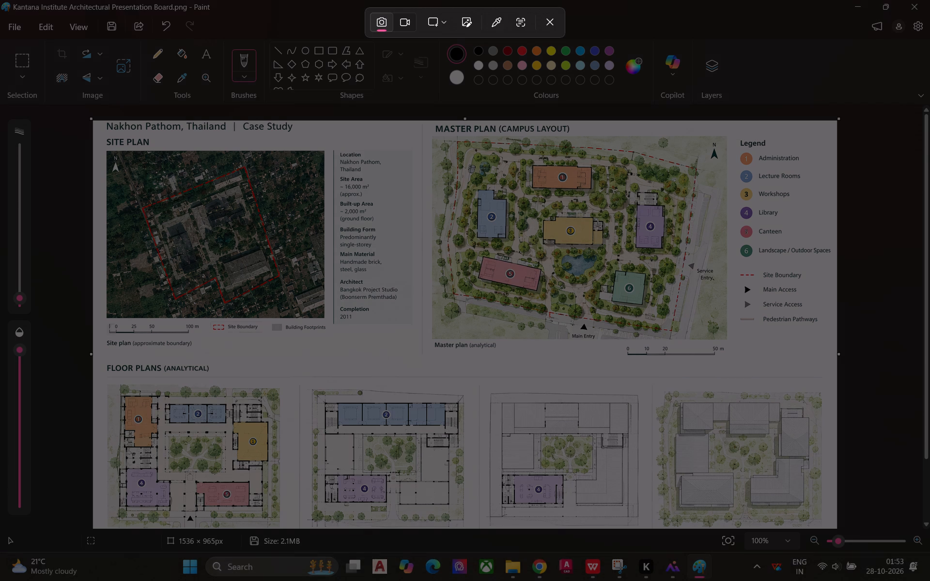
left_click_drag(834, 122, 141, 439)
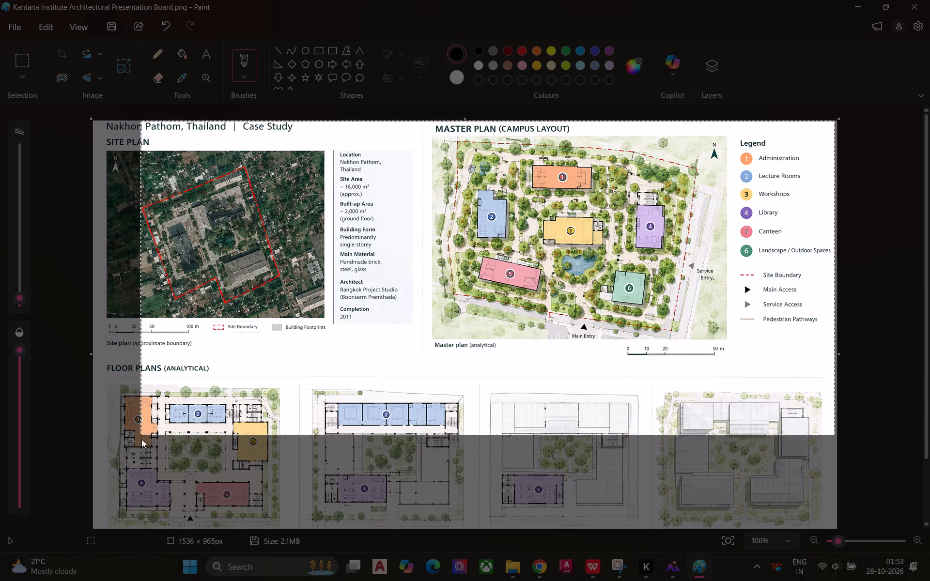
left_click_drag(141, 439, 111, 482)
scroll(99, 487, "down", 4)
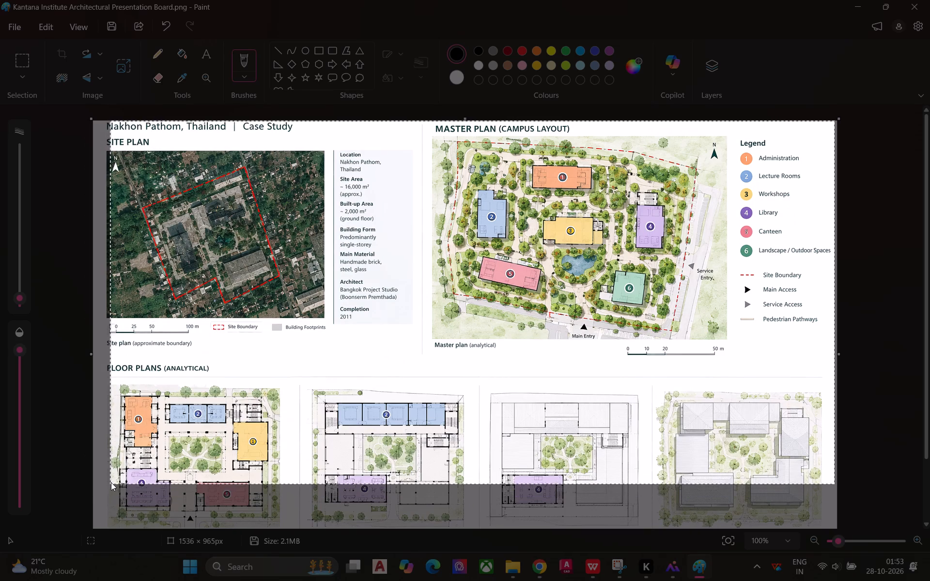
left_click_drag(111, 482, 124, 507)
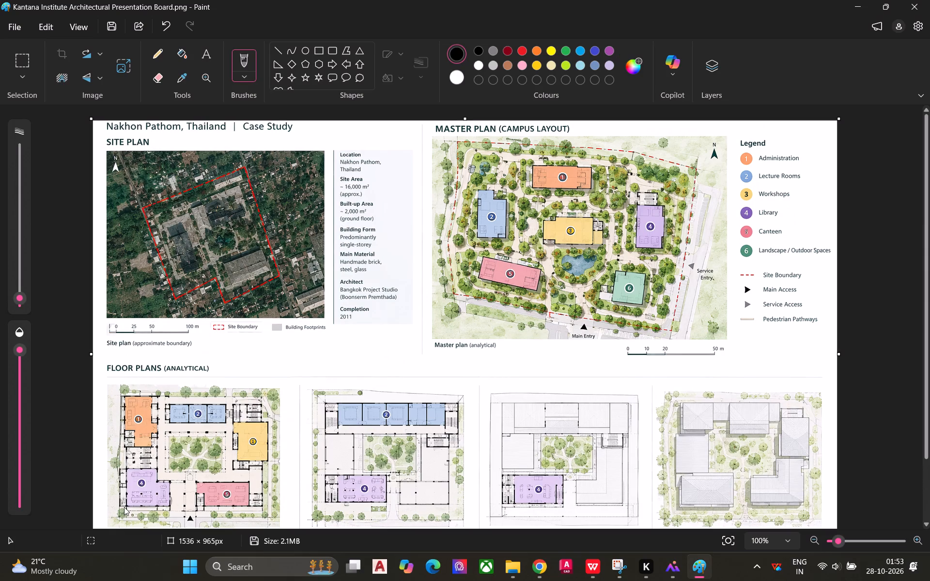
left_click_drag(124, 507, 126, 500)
Fit the whole cropped board, including the complete floor plan row and scale bars, on the Paint canvas view.
scroll(179, 435, "down", 1, "shift")
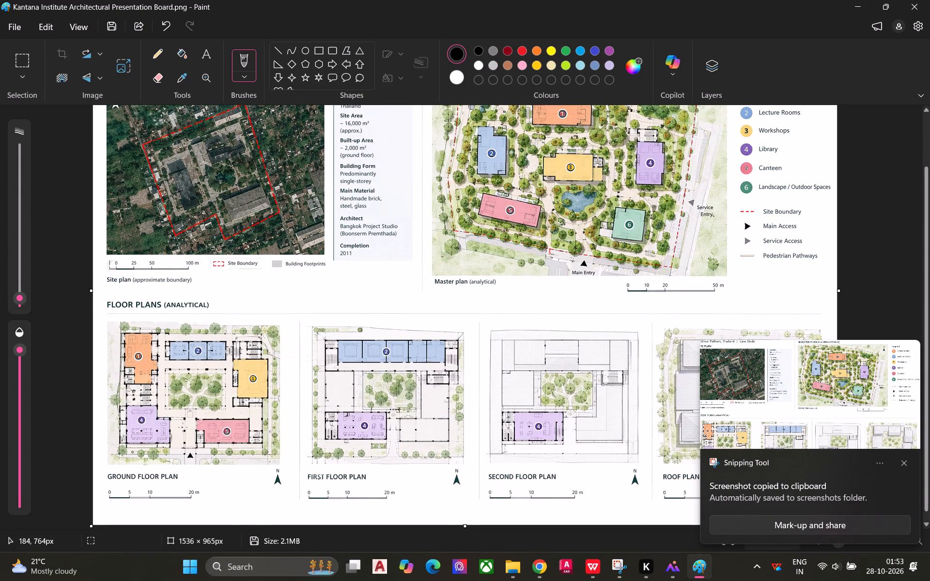
scroll(183, 427, "down", 1, "shift")
scroll(183, 427, "down", 2, "ctrl")
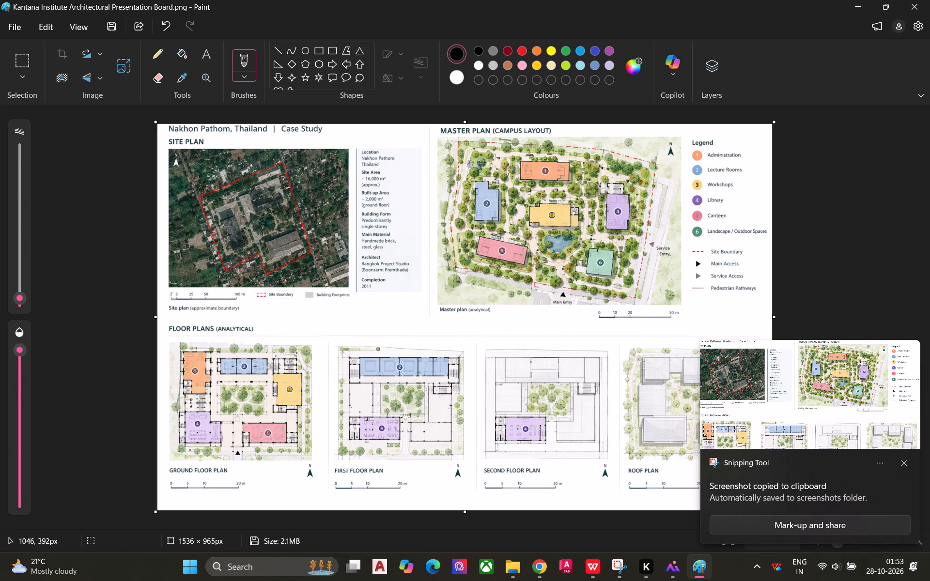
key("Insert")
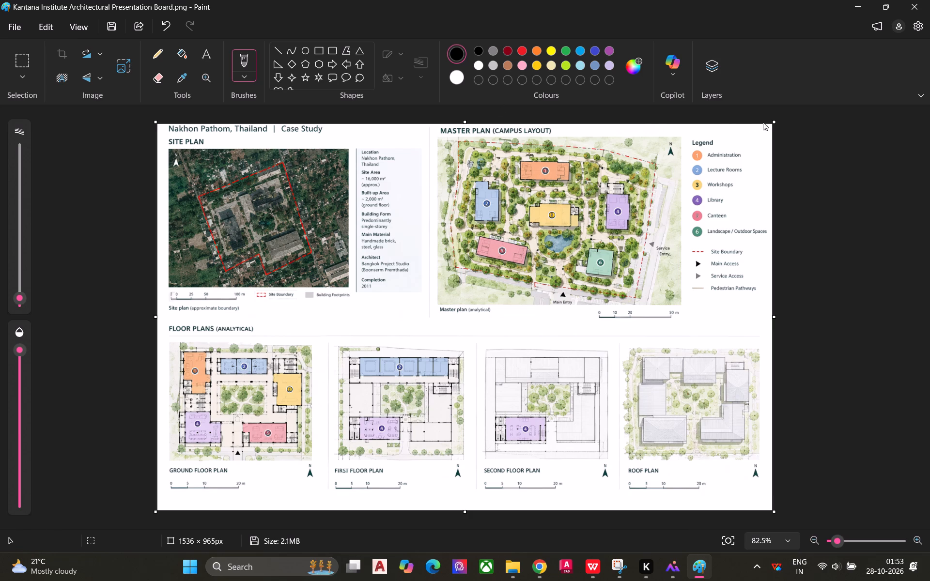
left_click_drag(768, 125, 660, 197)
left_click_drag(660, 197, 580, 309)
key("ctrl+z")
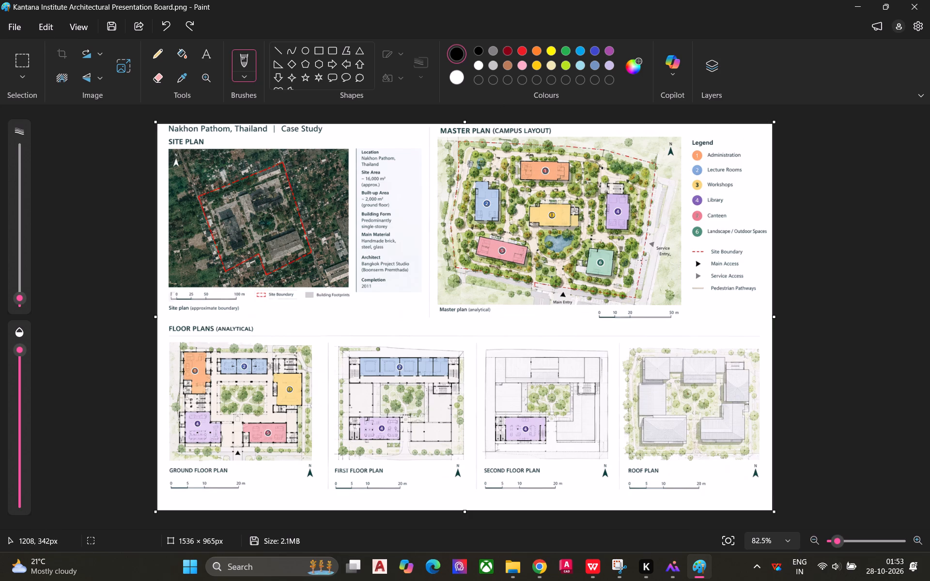
Capture a screen snip of the entire cropped board, from the site and master plans down to the floor plan scale bars.
key("Print")
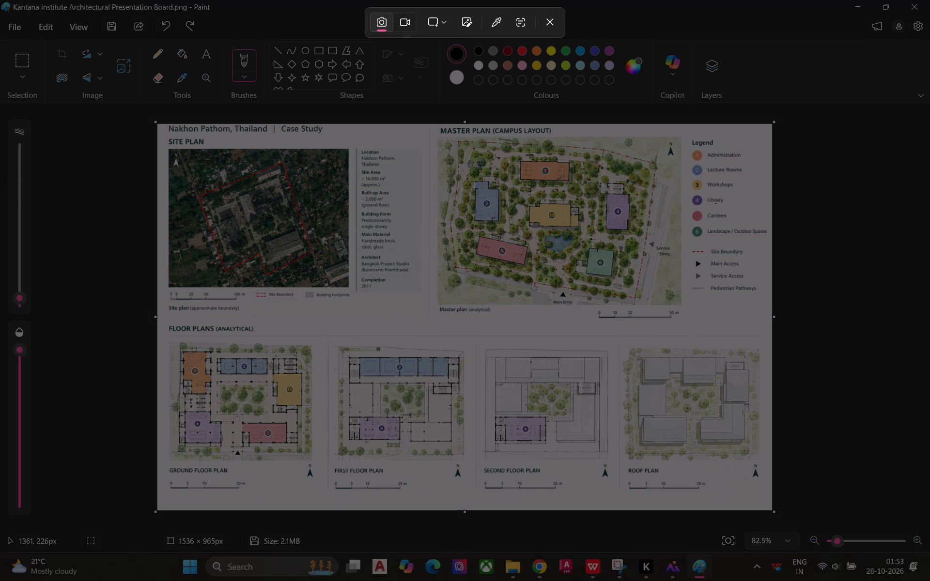
left_click_drag(771, 124, 716, 190)
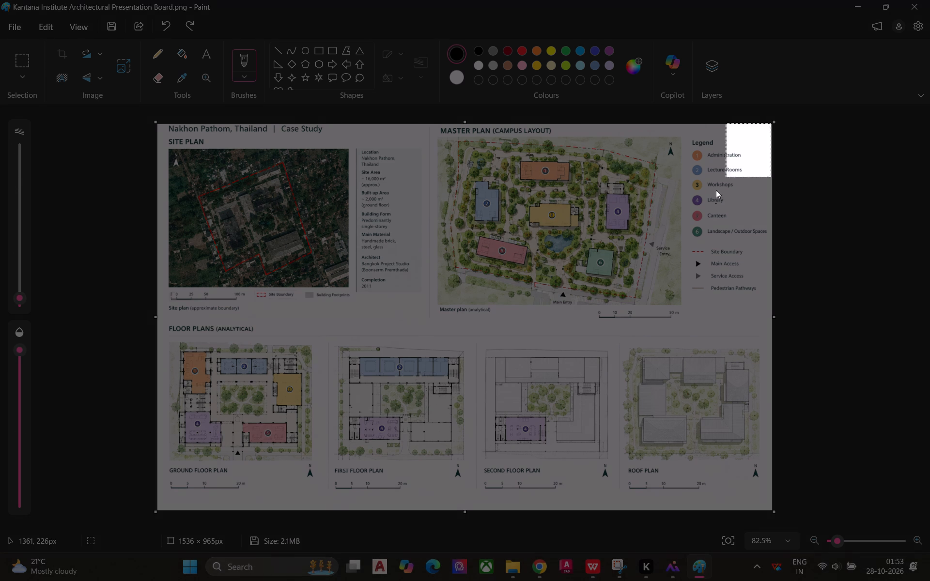
left_click_drag(716, 190, 160, 507)
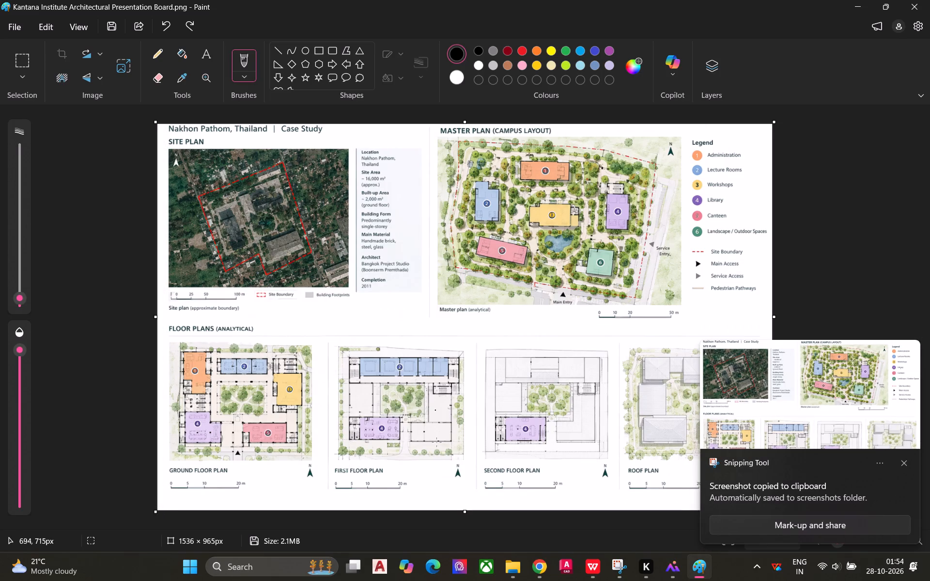
Check the cropped Kantana Institute Architectural Presentation Board.png in the Downloads folder and copy the file.
left_click(509, 559)
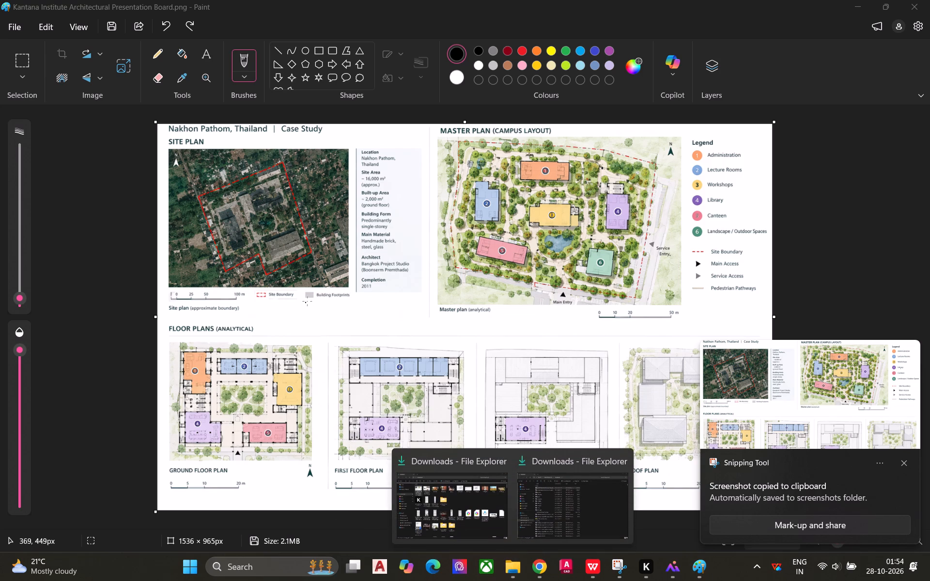
left_click(475, 505)
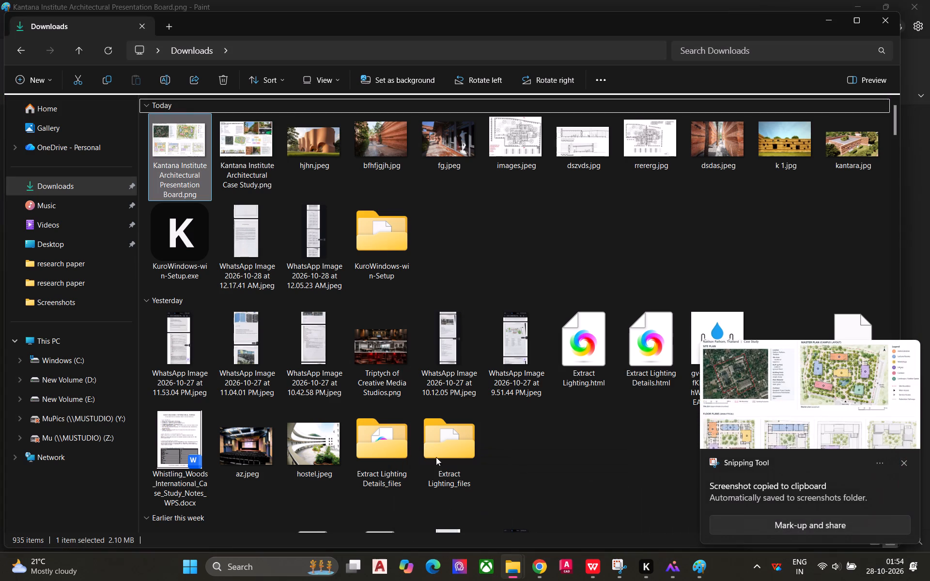
left_click(199, 138)
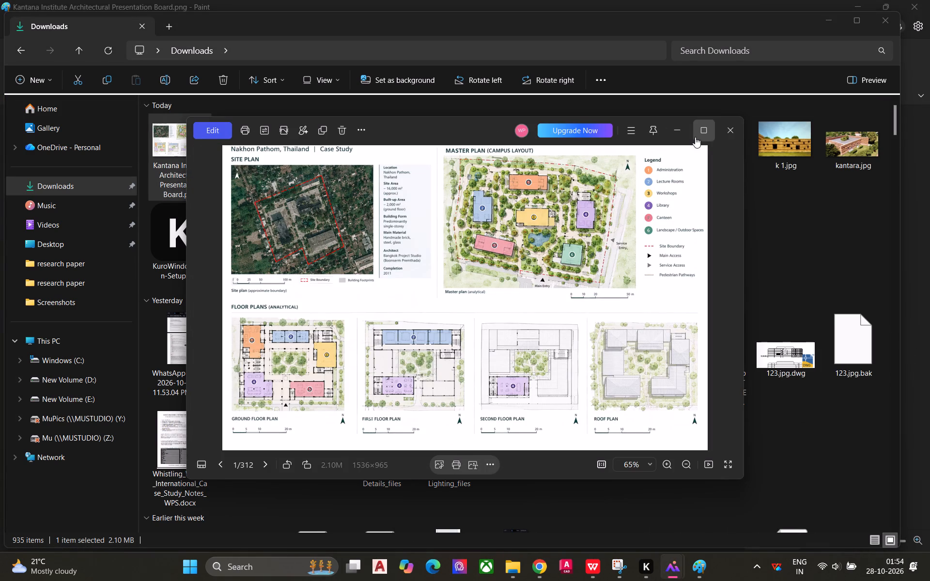
left_click(734, 126)
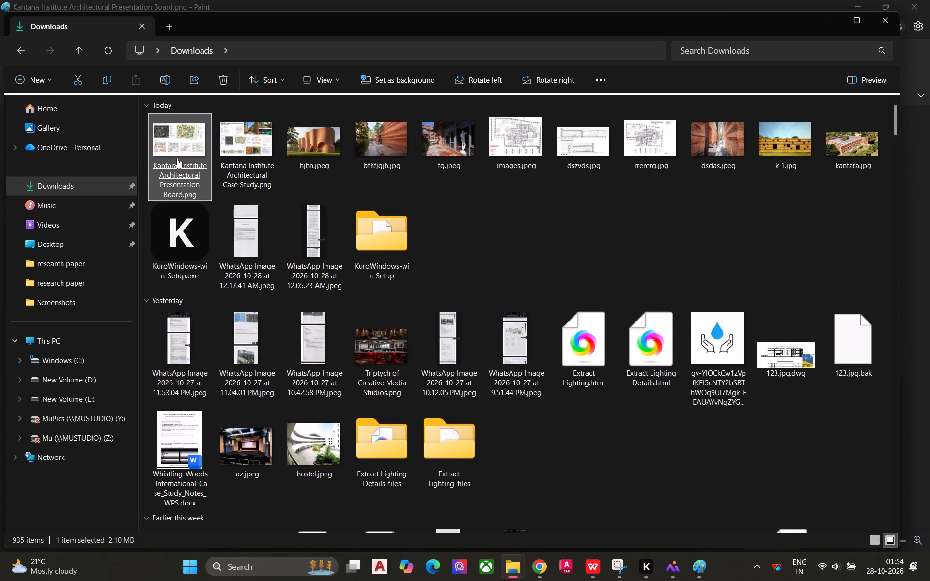
left_click(105, 79)
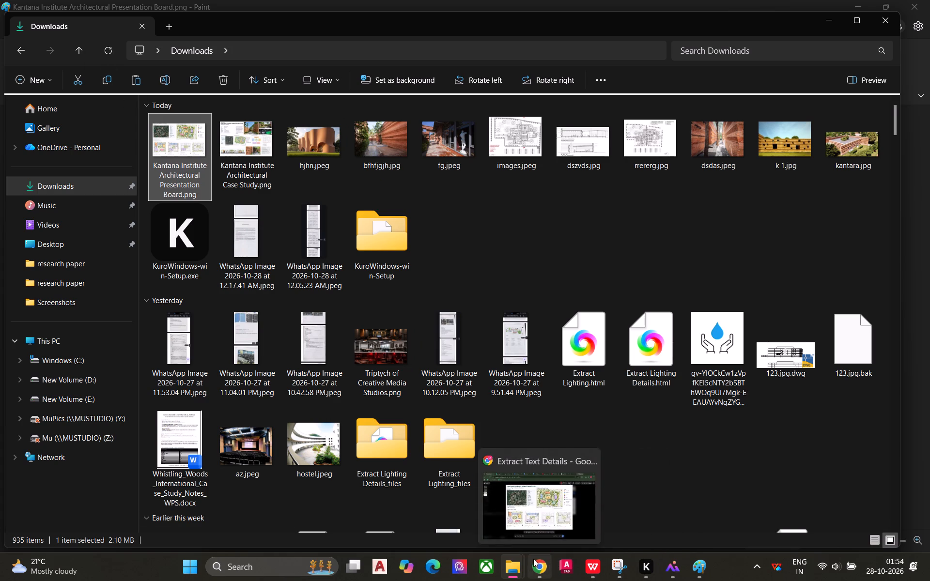
Switch to Chrome and resume the paused YouTube video.
left_click(540, 517)
left_click(529, 7)
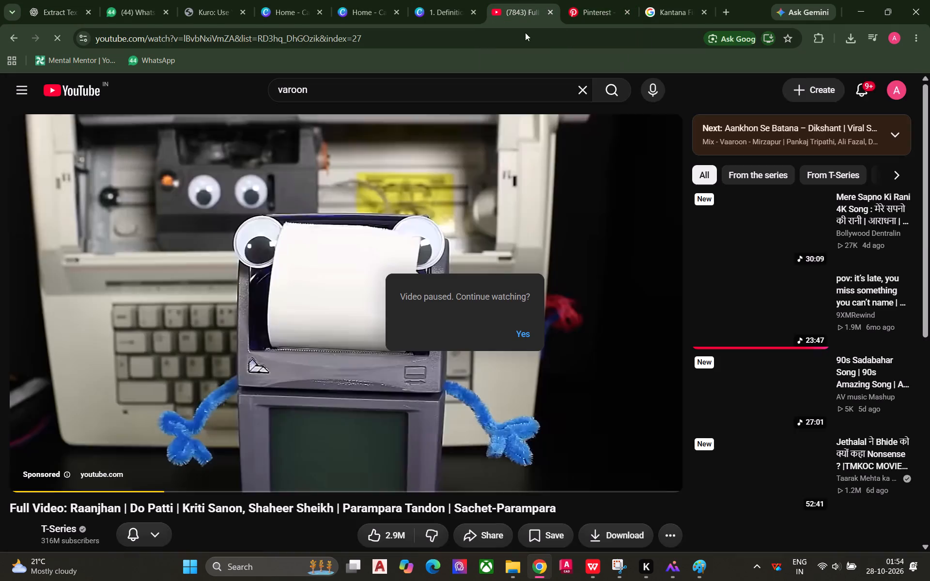
left_click(521, 336)
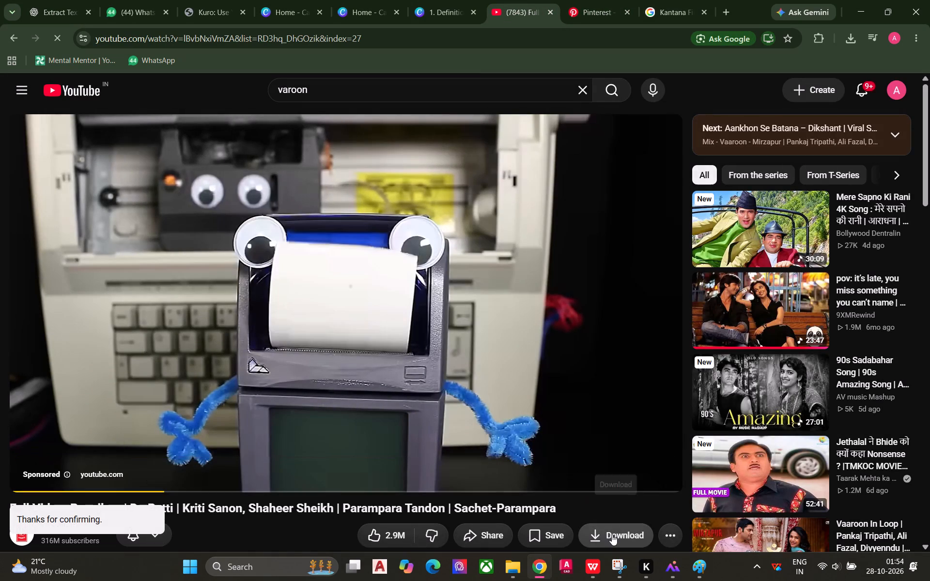
In the WPS synopsis document, insert Kantana Institute Architectural Presentation Board.png from Downloads above the Film and Television Institute, Pune heading, without compressing it.
left_click(595, 540)
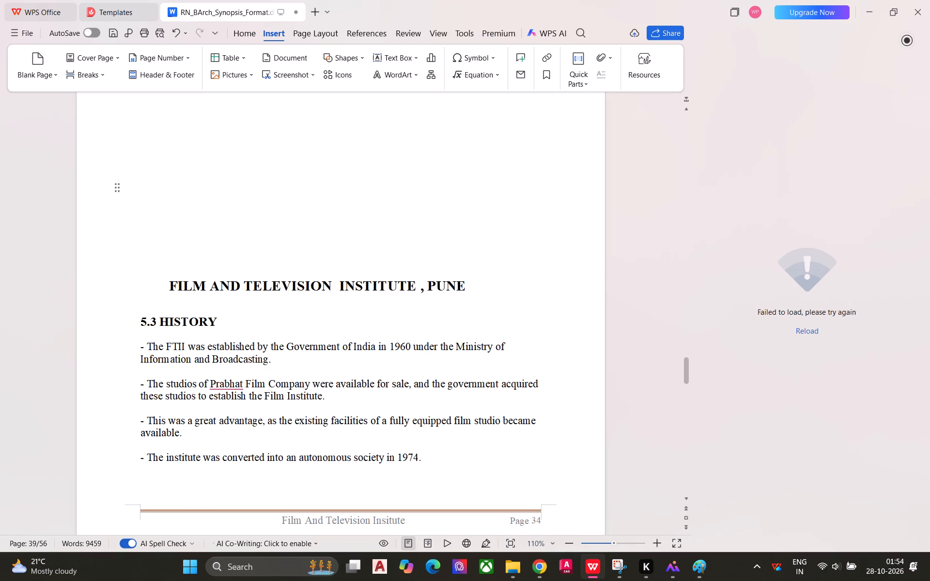
scroll(282, 193, "up", 17)
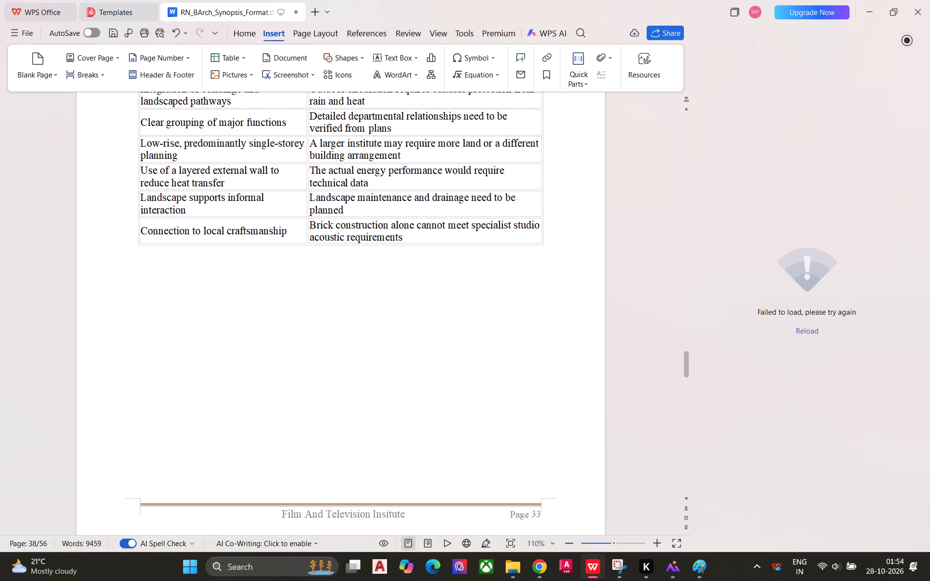
left_click(241, 71)
left_click(300, 106)
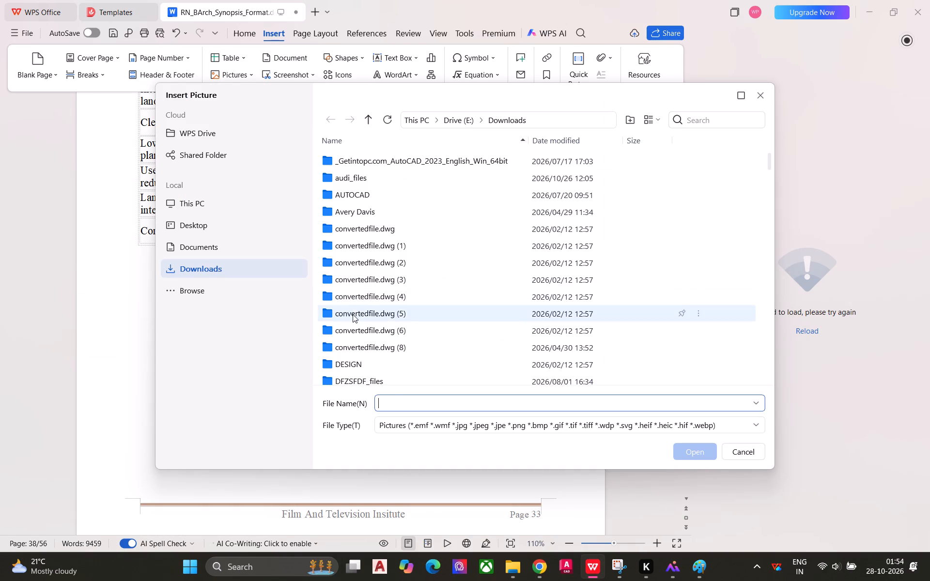
left_click(392, 399)
key("ctrl+v")
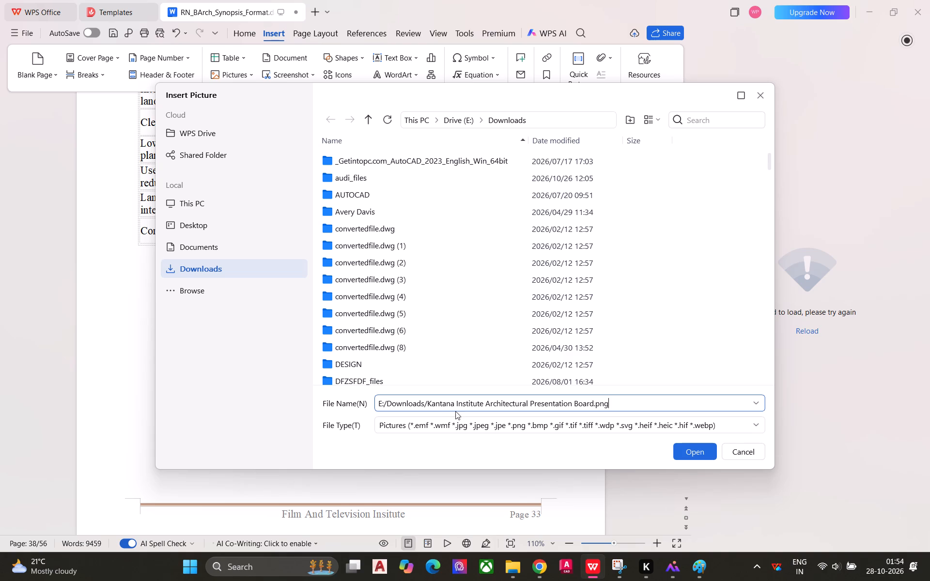
left_click(686, 449)
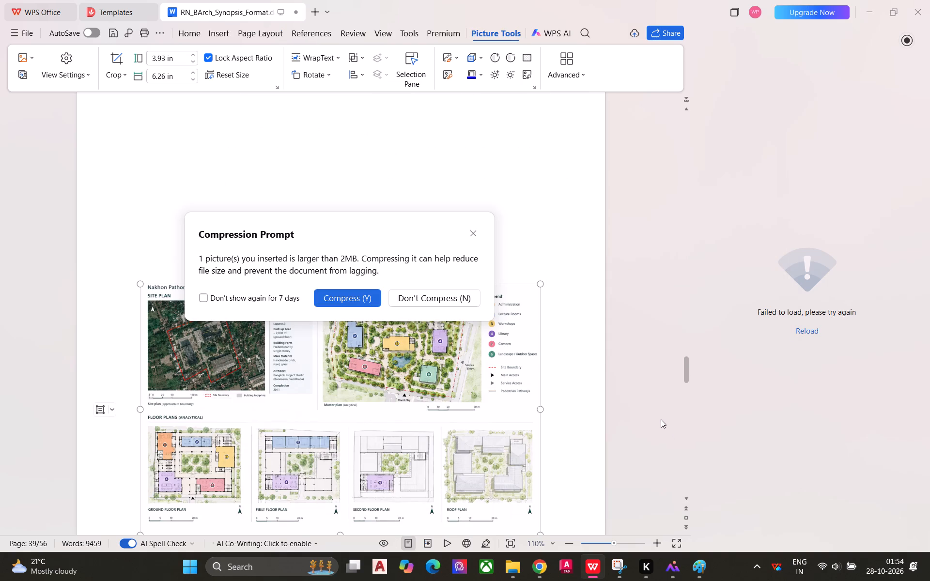
left_click(476, 236)
Delete the blank lines above the inserted board picture so it starts at the top of its page.
scroll(392, 335, "down", 4)
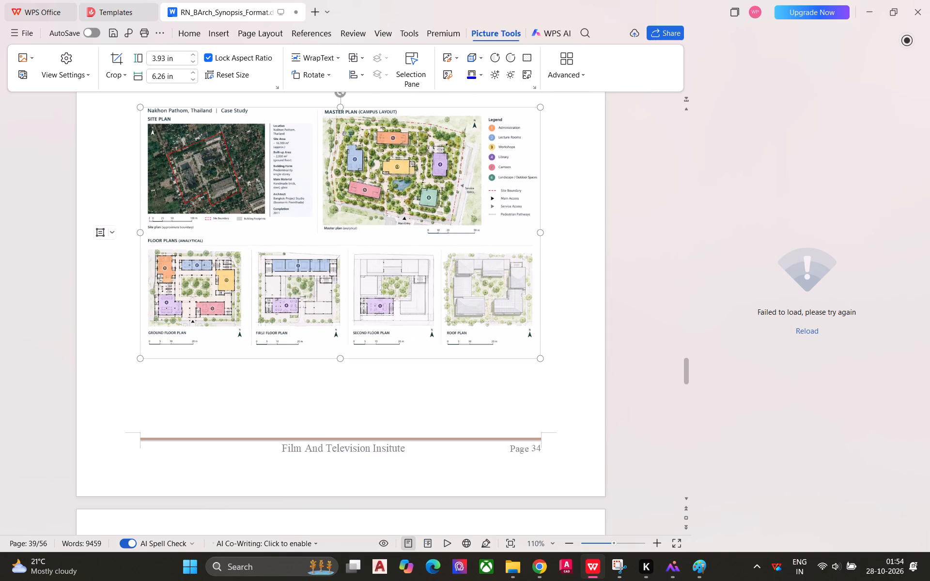
scroll(353, 307, "up", 4)
left_click(147, 269)
key("BackSpace")
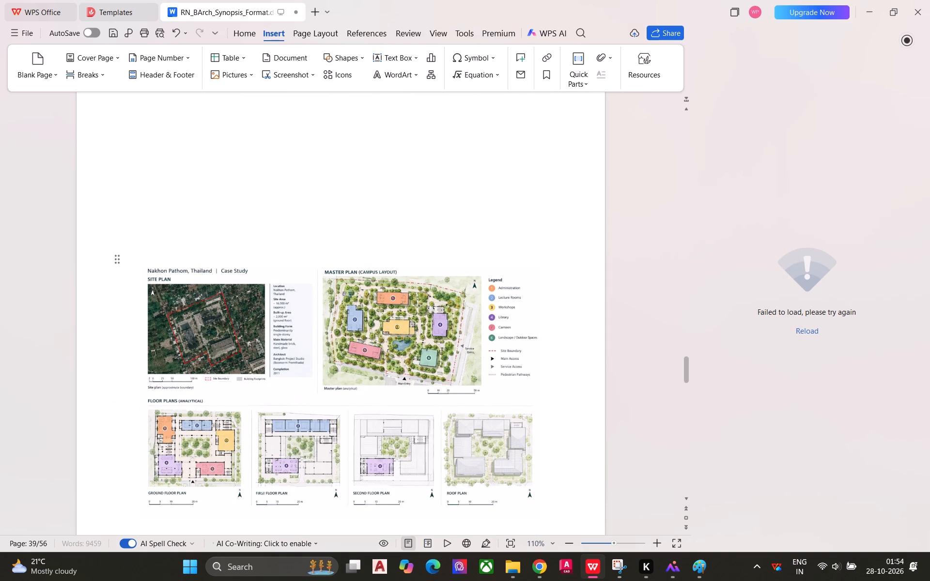
key("BackSpace")
scroll(152, 266, "up", 4)
key("BackSpace")
scroll(154, 263, "up", 2)
key("BackSpace")
key("BackSpace")
key("BackSpace")
key("BackSpace")
key("BackSpace")
key("BackSpace")
key("BackSpace")
key("BackSpace")
key("BackSpace")
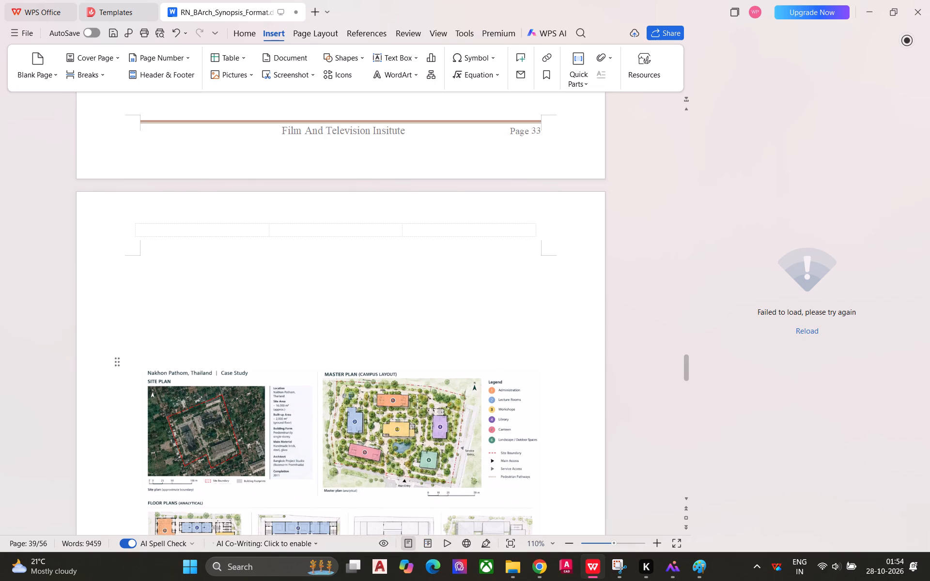
key("BackSpace")
key("BackSpace")
key("BackSpace")
key("BackSpace")
key("BackSpace")
Enlarge the board picture proportionally to about 4.44 in high by 7.07 in wide.
left_click(225, 297)
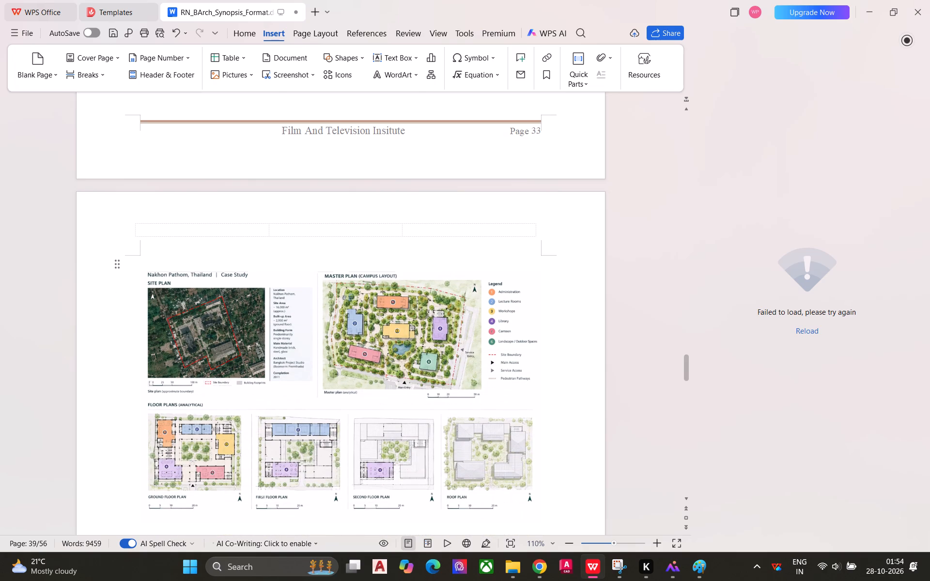
scroll(244, 293, "down", 1)
left_click_drag(538, 479, 547, 486)
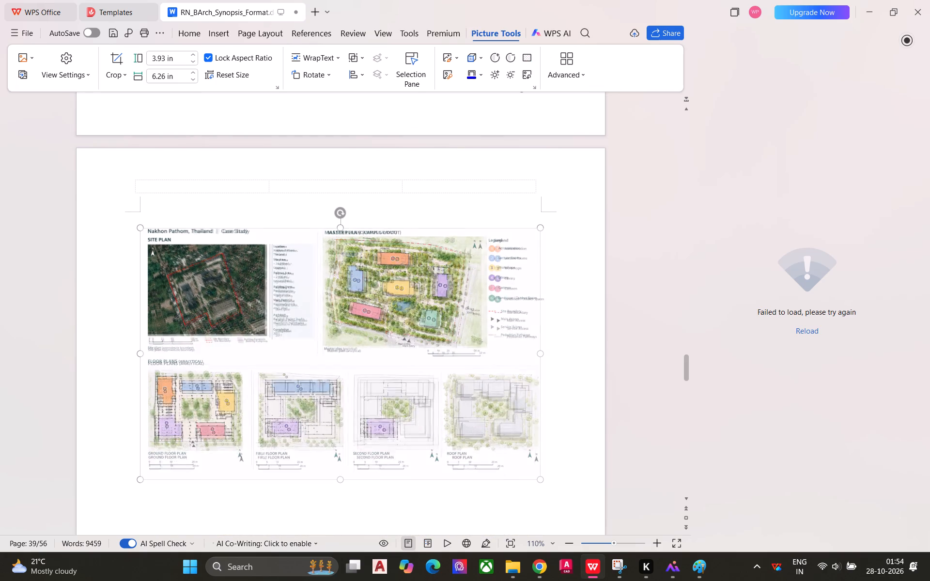
left_click_drag(547, 486, 571, 511)
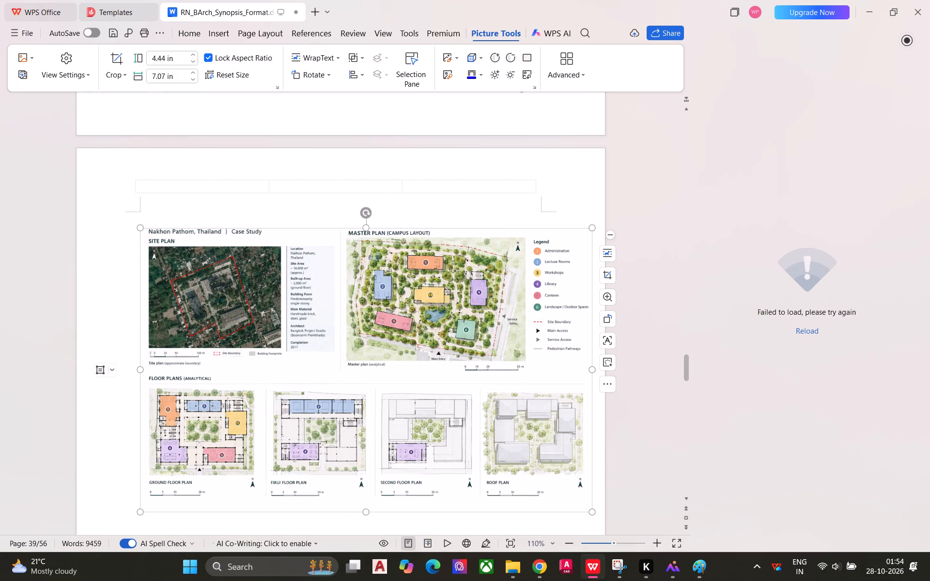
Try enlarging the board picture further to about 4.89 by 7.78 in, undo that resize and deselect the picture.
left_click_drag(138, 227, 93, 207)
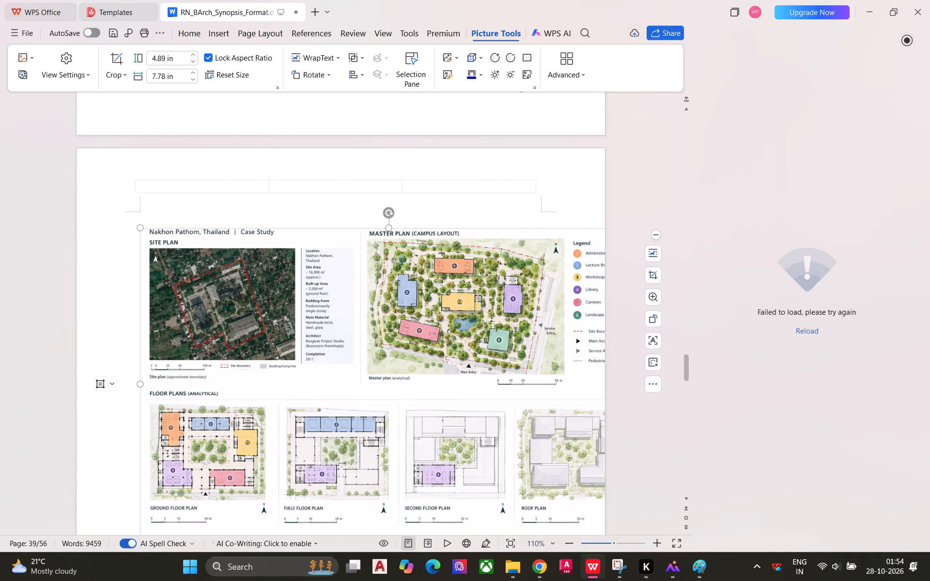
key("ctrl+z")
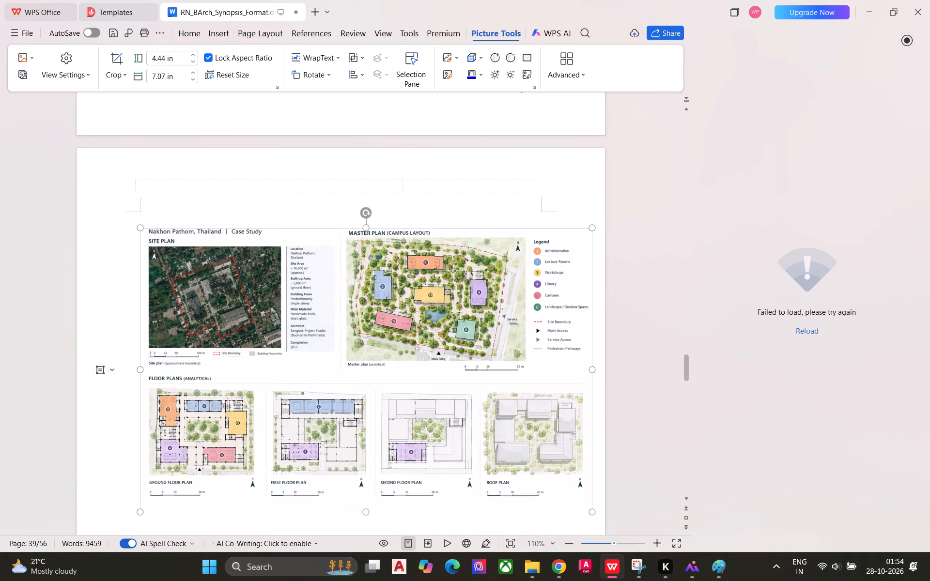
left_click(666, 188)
scroll(666, 188, "down", 2)
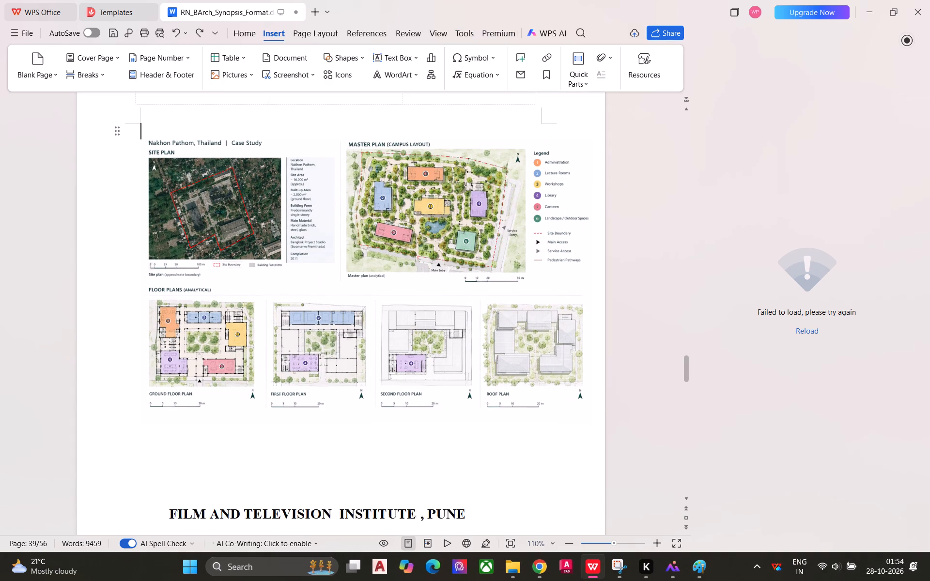
scroll(666, 188, "down", 1)
left_click(252, 395)
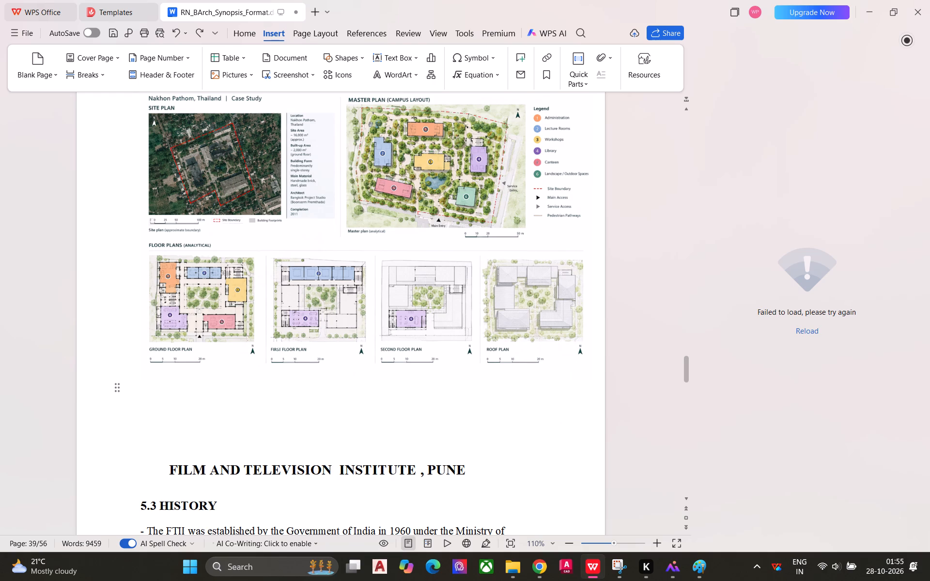
key("Return")
key("Return")
key("Return")
key("Return")
key("Return")
key("Return")
key("Return")
key("Return")
key("Return")
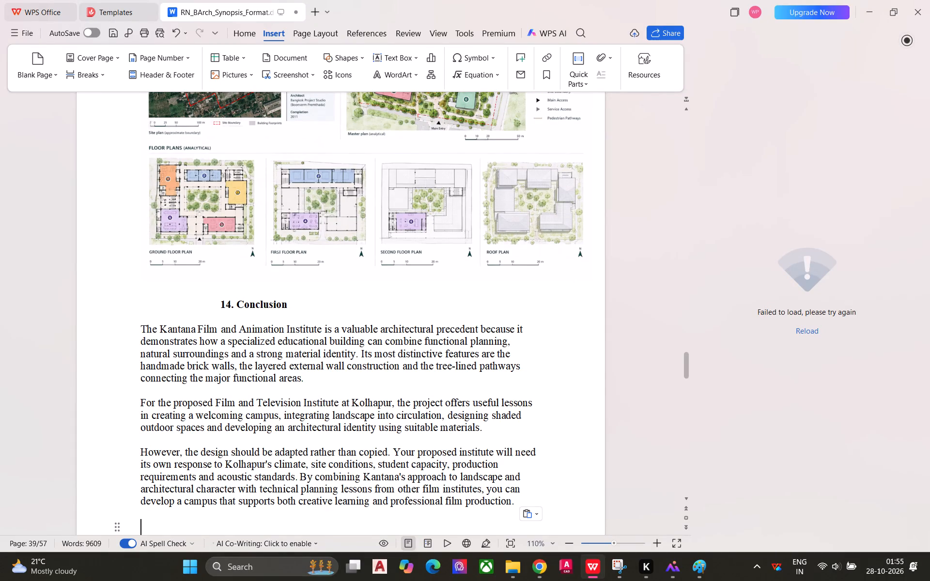
Move the "14. Conclusion" heading to the left margin and remove the extra gap between it and the floor plans picture.
left_click(220, 298)
key("BackSpace")
key("BackSpace")
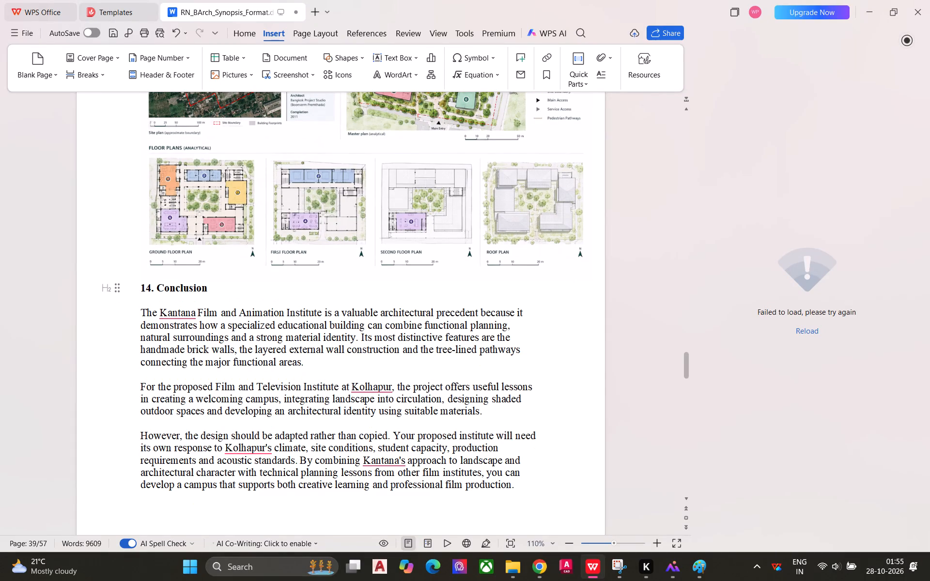
Examine the page with the Kantana plan board picture and the Conclusion section beneath it at different magnifications.
scroll(239, 318, "down", 4)
scroll(240, 320, "up", 6)
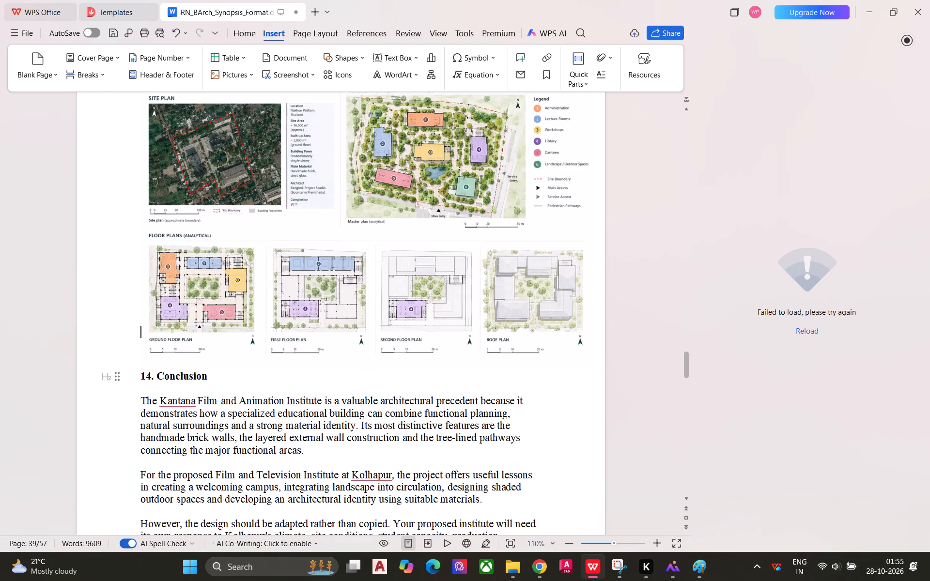
scroll(266, 316, "up", 3)
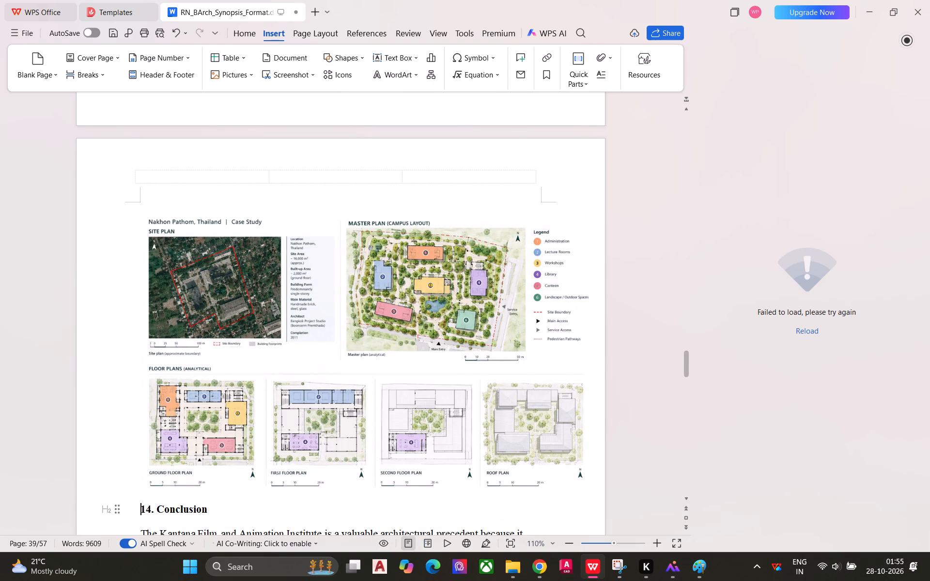
scroll(327, 289, "up", 7, "ctrl")
scroll(327, 289, "down", 2, "ctrl")
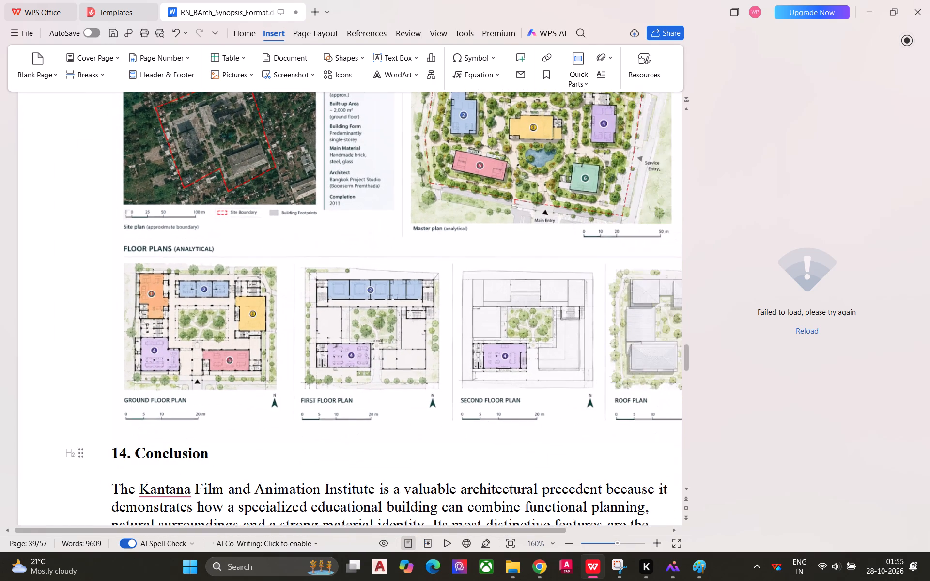
scroll(327, 289, "down", 4, "ctrl")
scroll(437, 198, "up", 2)
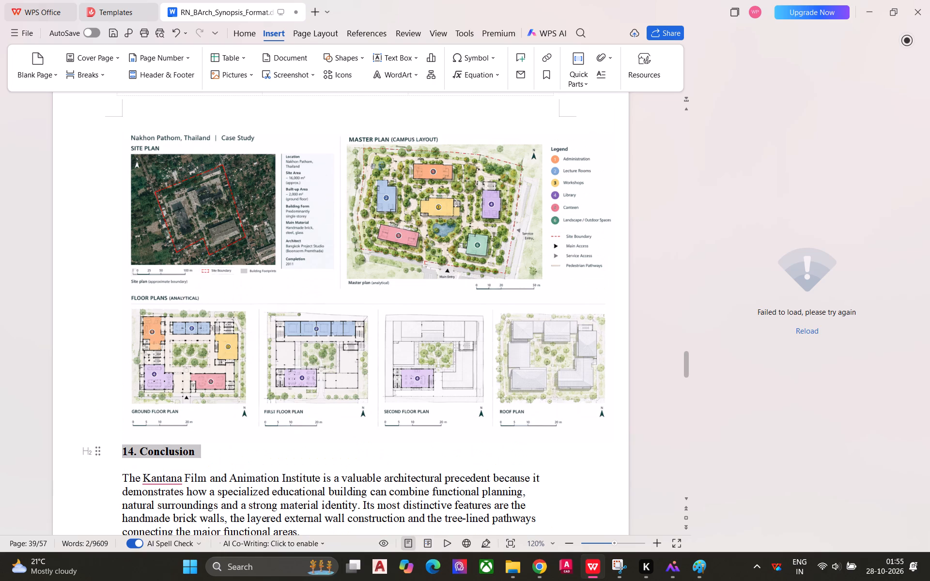
scroll(300, 248, "up", 5, "ctrl")
scroll(300, 248, "down", 4, "ctrl")
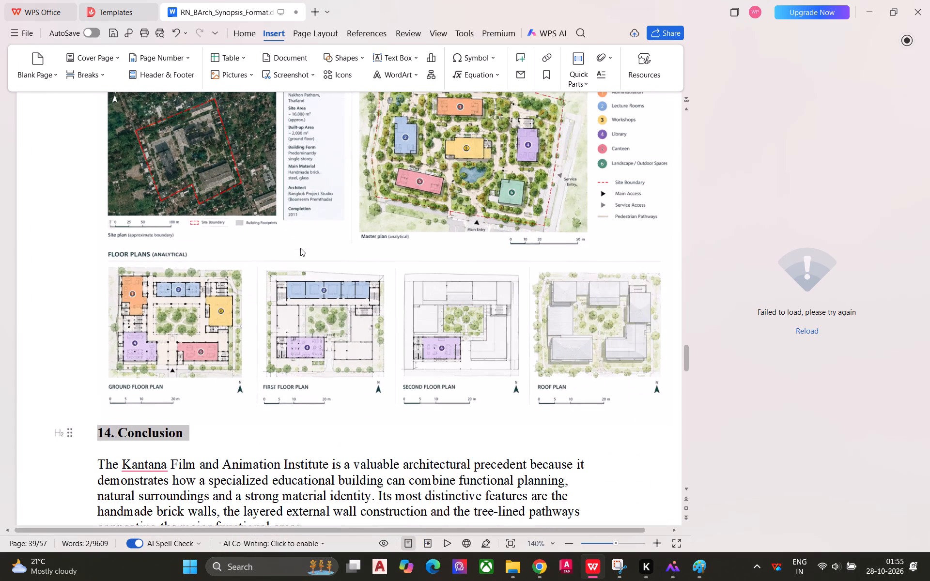
scroll(300, 248, "down", 1, "ctrl")
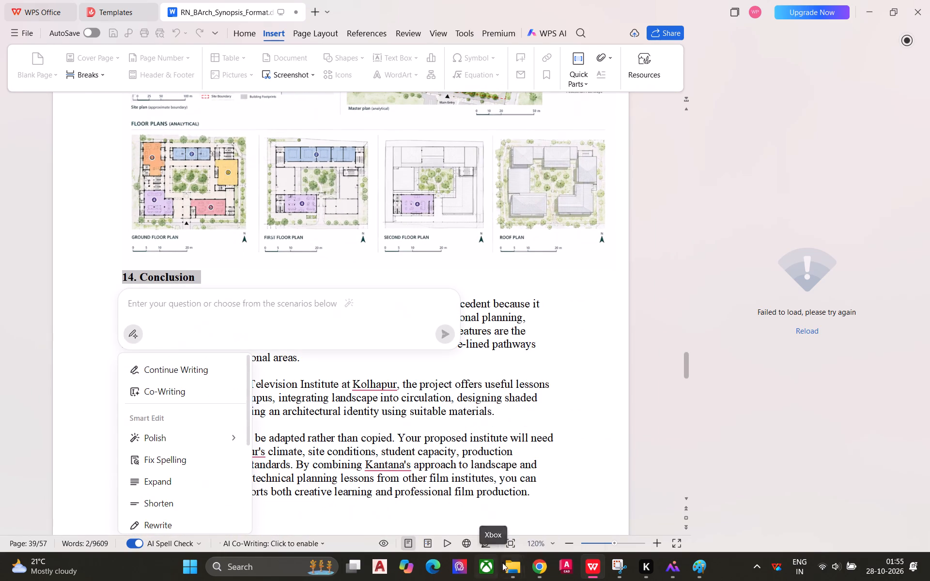
Switch to File Explorer and view "Kantana Institute Architectural Case Study.png" from Downloads, closing the image when done.
left_click(462, 506)
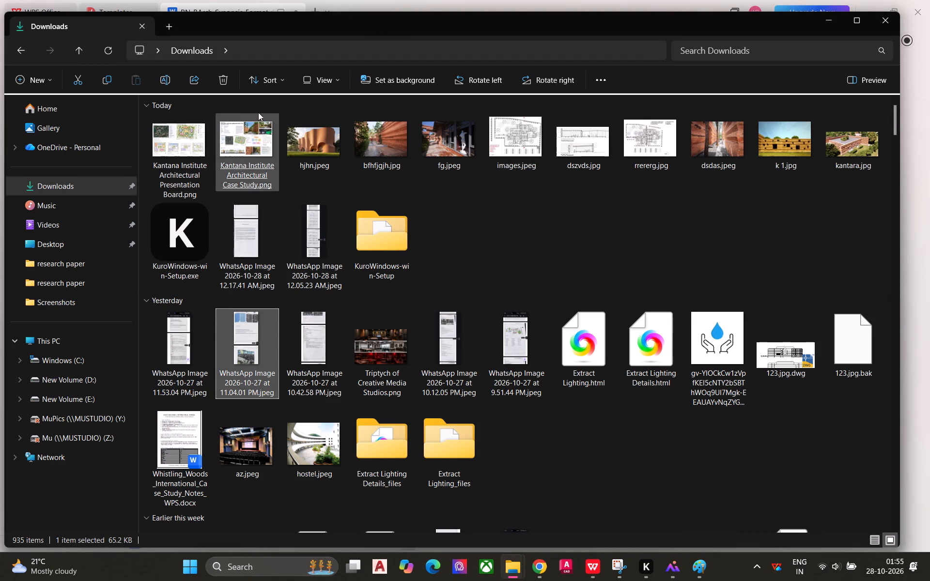
left_click(254, 128)
double_click(253, 129)
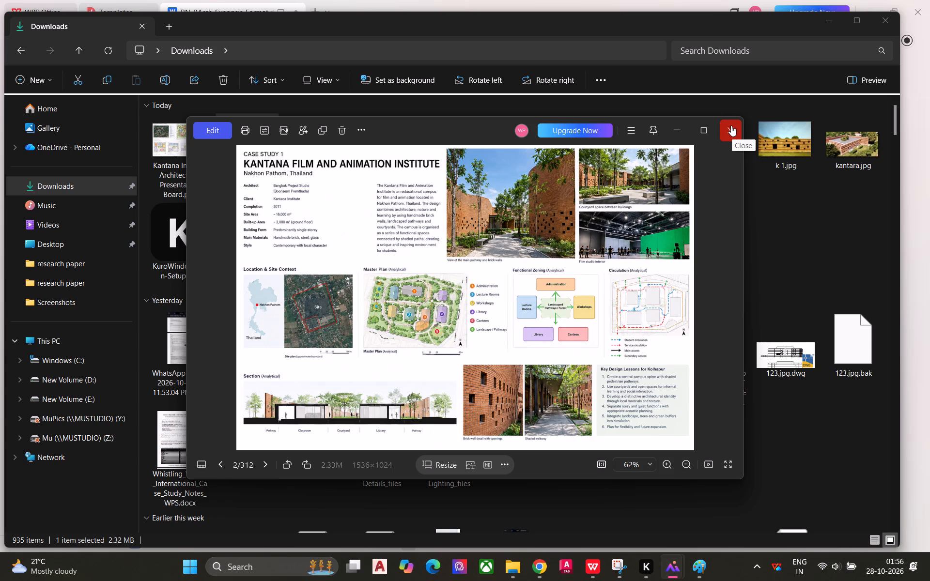
left_click(730, 126)
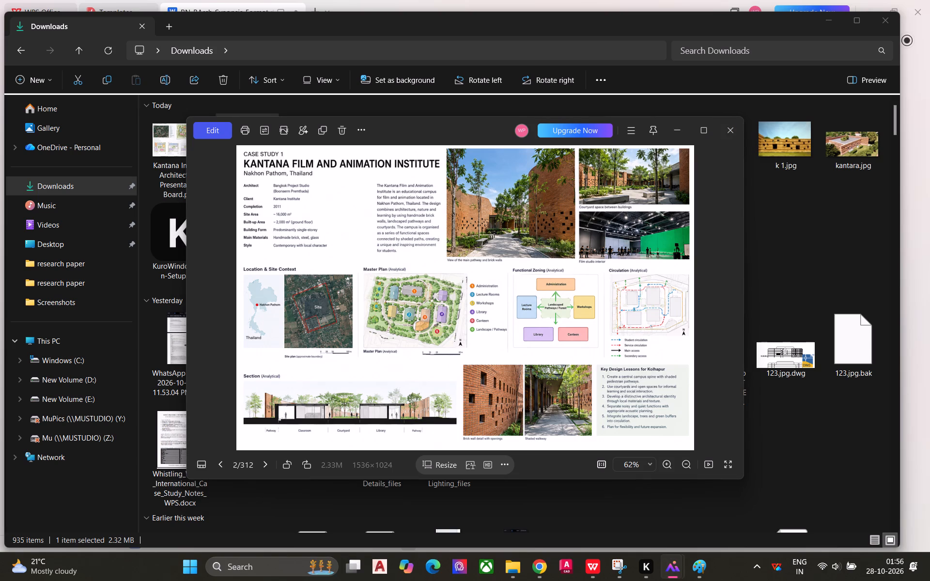
left_click(733, 132)
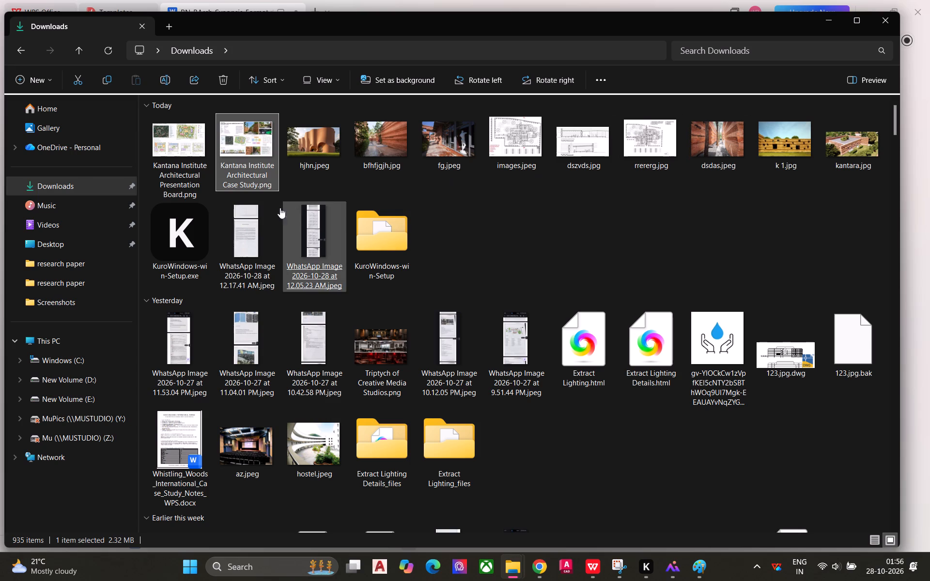
View the cropped site plan and floor plans screenshot in the Gallery, then close the image and File Explorer.
left_click(73, 128)
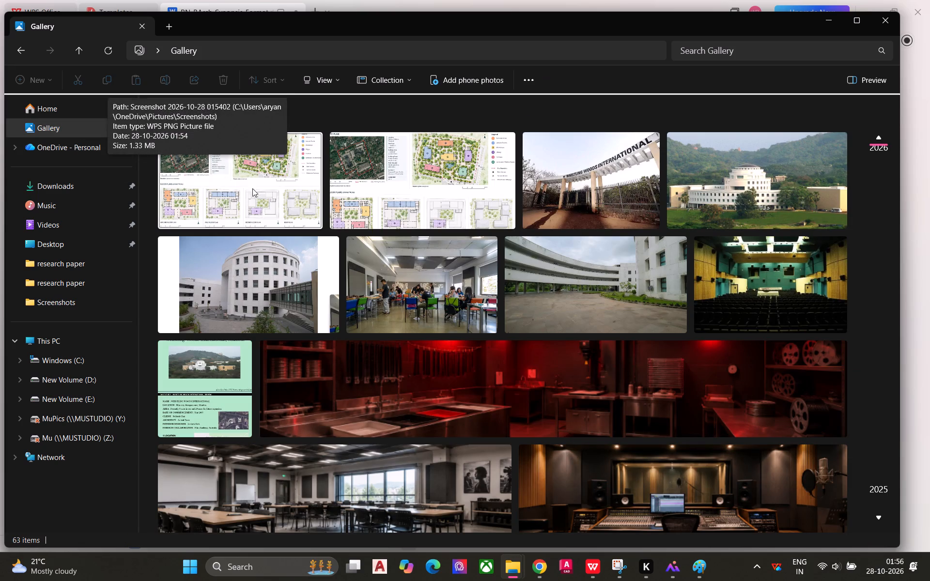
left_click(263, 193)
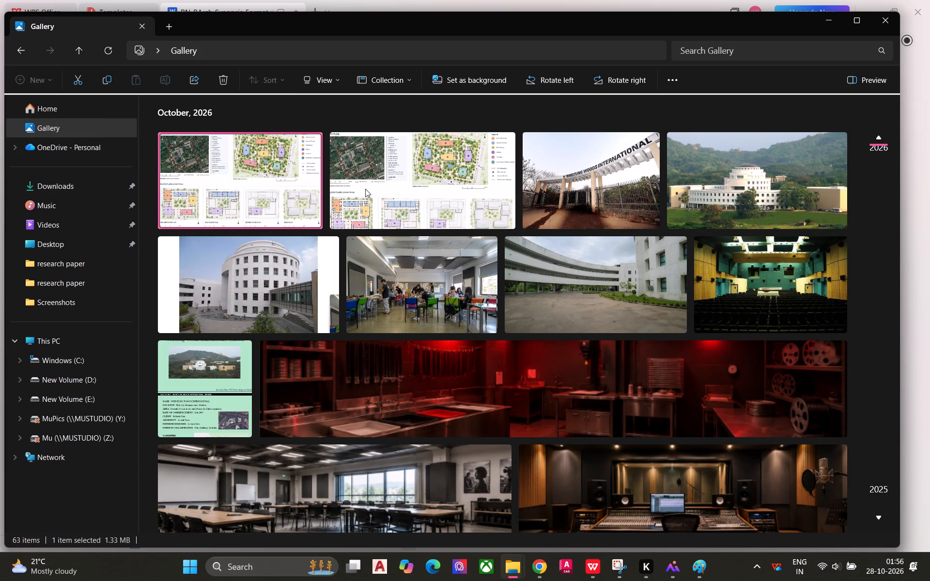
double_click(265, 190)
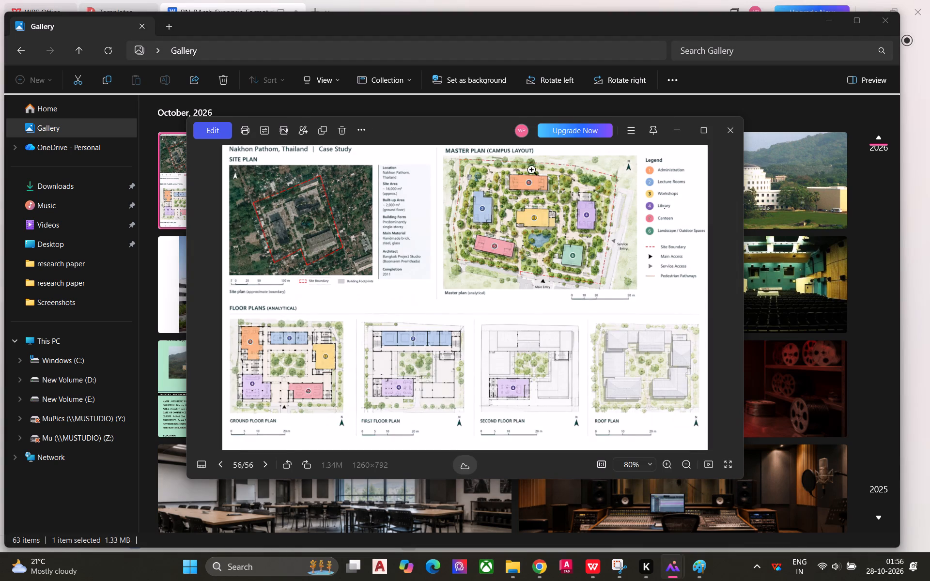
left_click(729, 132)
left_click(891, 21)
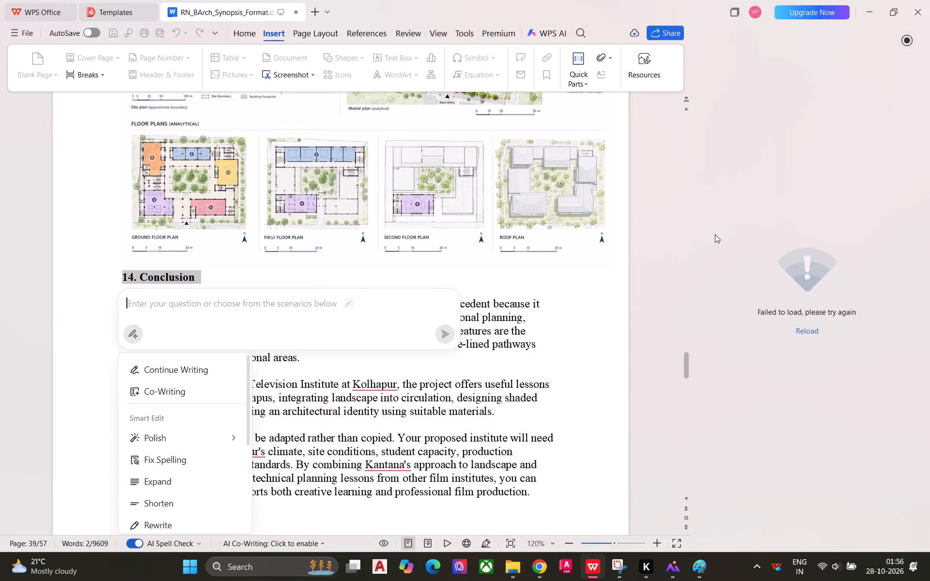
Dismiss the AI writing prompt and remove the blank lines above the "11. Strengths and limitations" heading, bringing it to the top of its page.
left_click(715, 234)
key("Escape")
scroll(236, 290, "up", 20)
scroll(236, 290, "up", 2)
key("Escape")
scroll(241, 290, "down", 2)
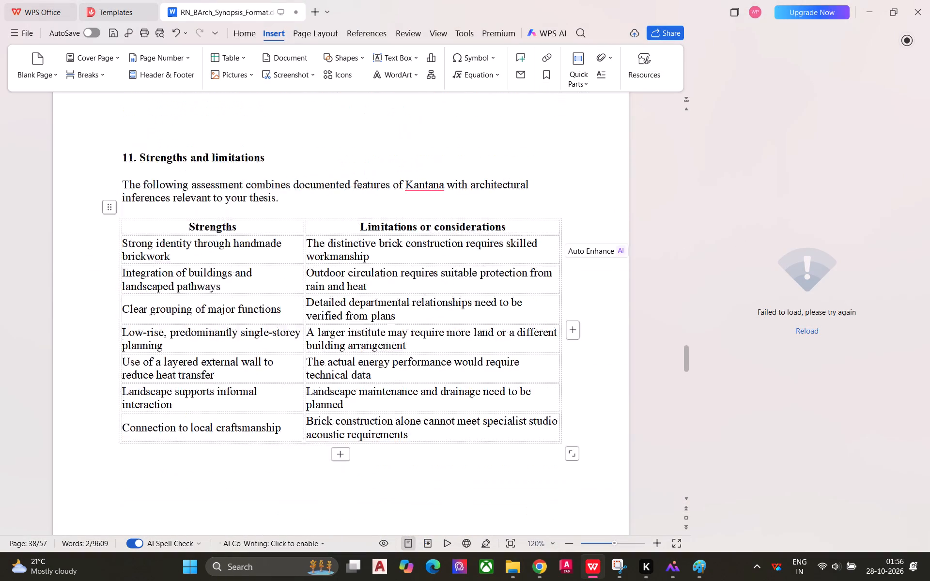
scroll(241, 290, "down", 15)
scroll(243, 291, "up", 7)
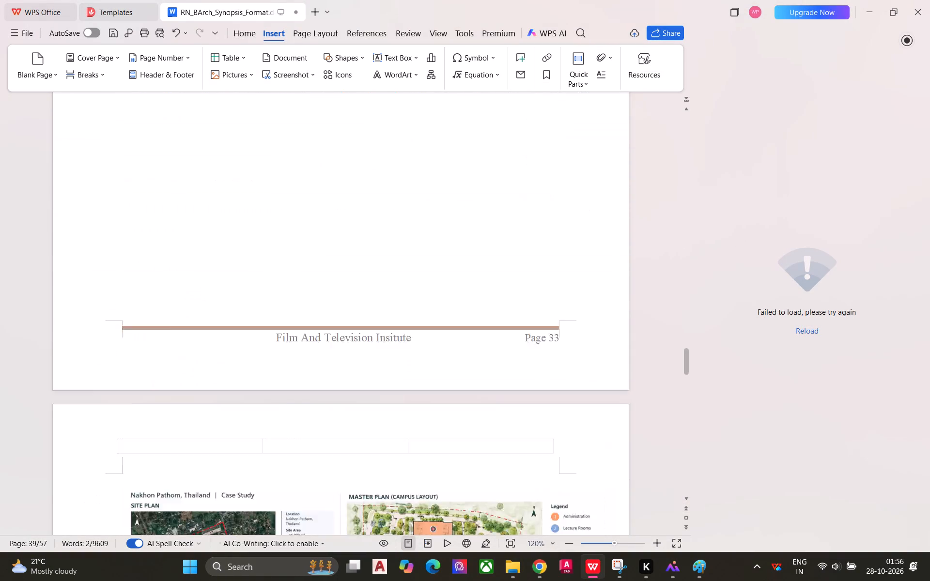
scroll(243, 291, "up", 16)
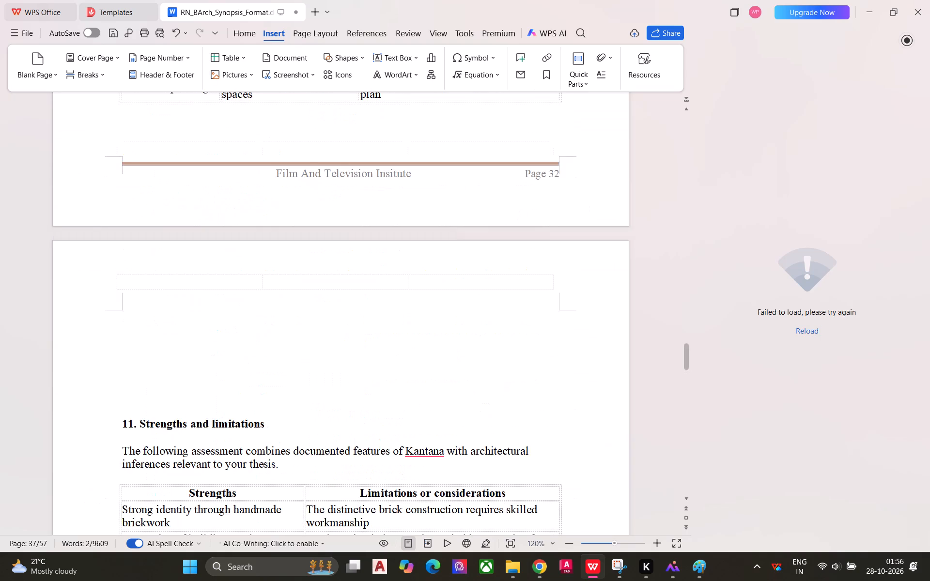
scroll(243, 291, "down", 4)
left_click(121, 291)
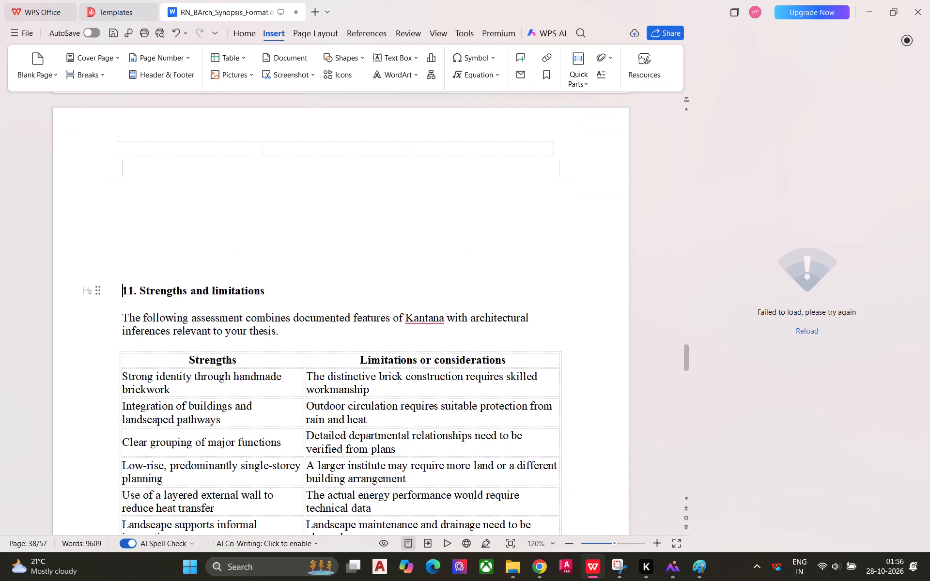
key("BackSpace")
key("BackSpace")
key("BackSpace")
key("BackSpace")
key("BackSpace")
key("BackSpace")
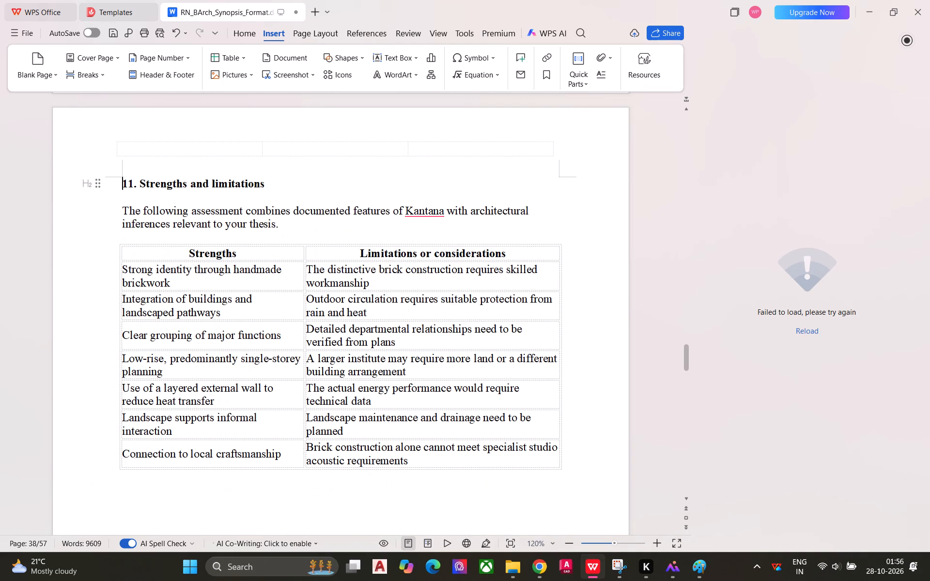
Review the Kantana case-study pages from the Climate response section through to the plan board, checking their text and pictures.
scroll(131, 285, "up", 20)
scroll(131, 285, "up", 5)
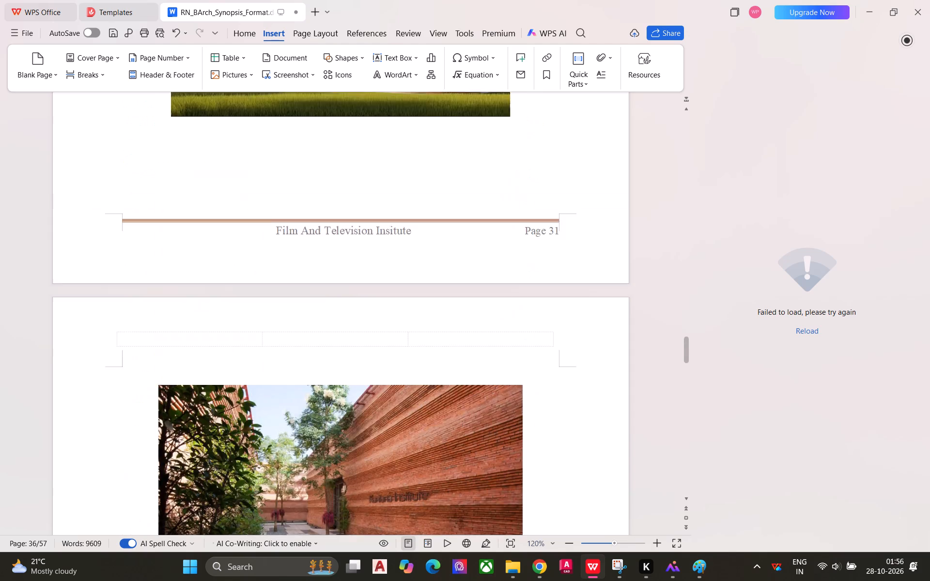
scroll(192, 339, "up", 18)
scroll(190, 345, "down", 10)
scroll(201, 360, "up", 4)
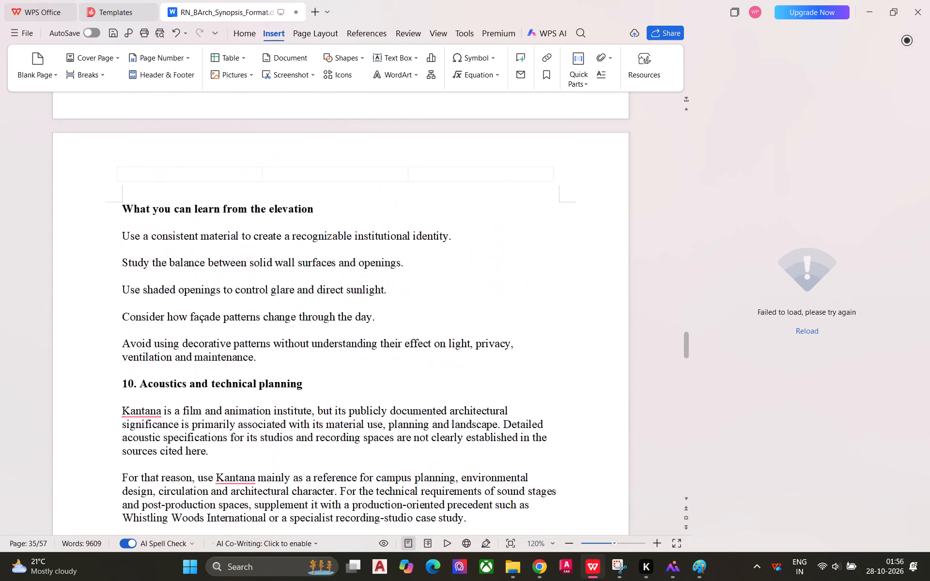
scroll(201, 360, "up", 20)
scroll(201, 360, "up", 13)
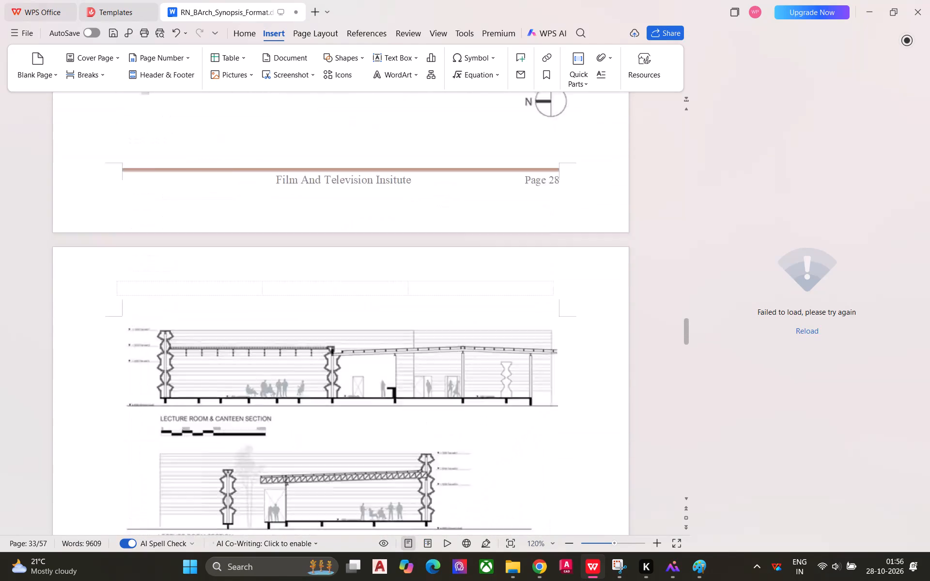
scroll(195, 365, "up", 20)
scroll(195, 365, "up", 13)
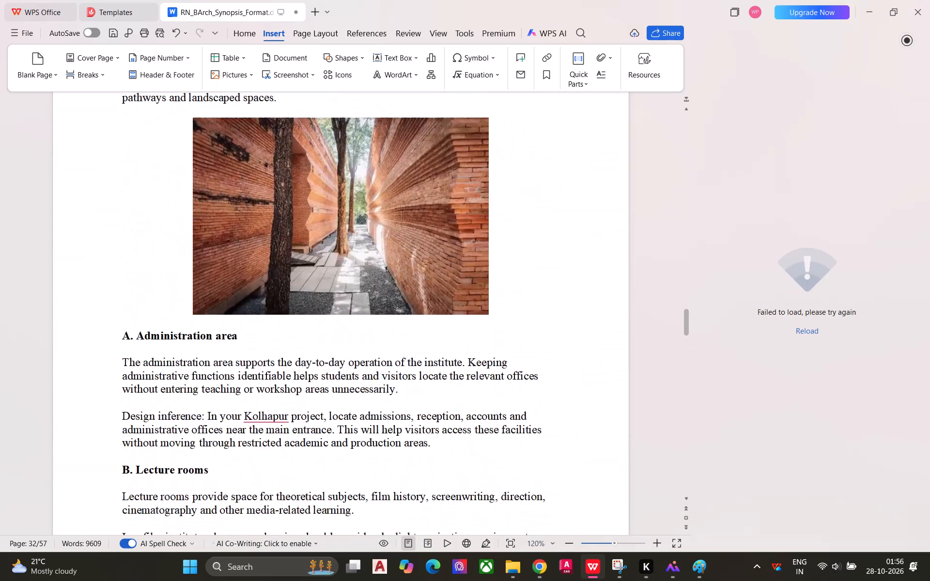
scroll(181, 388, "up", 20)
scroll(181, 388, "up", 3)
scroll(180, 389, "down", 13)
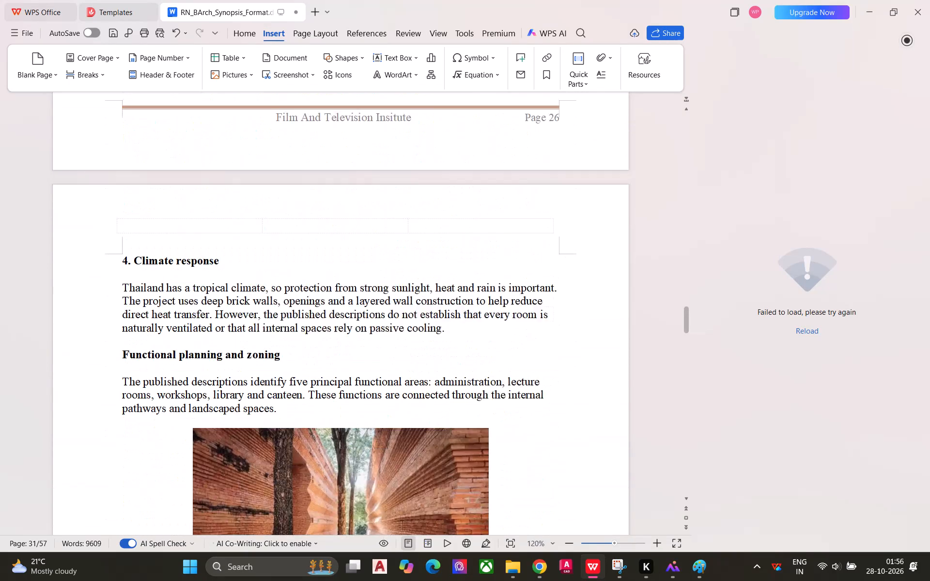
scroll(200, 386, "down", 20)
scroll(200, 386, "down", 20)
scroll(200, 386, "down", 7)
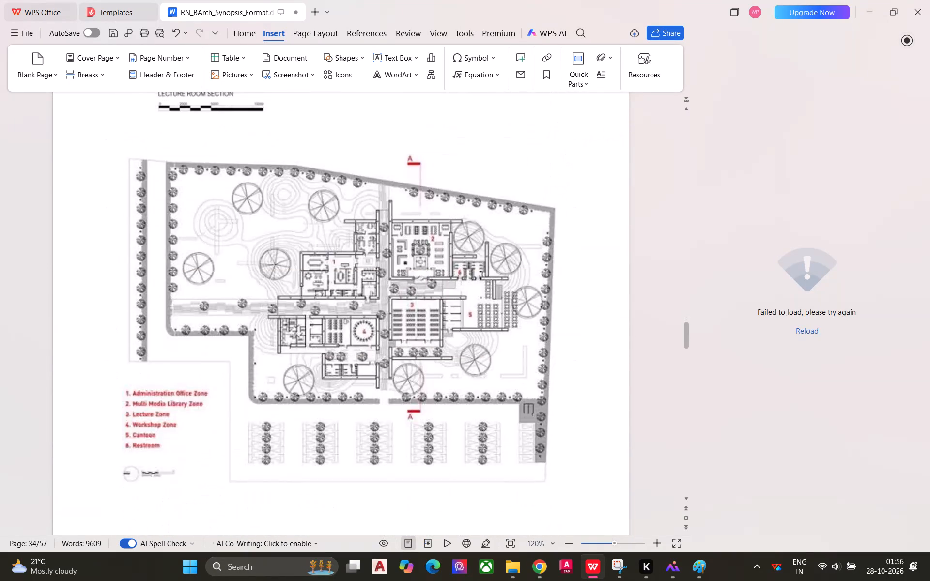
scroll(247, 371, "down", 20)
scroll(247, 371, "down", 20)
scroll(247, 371, "down", 7)
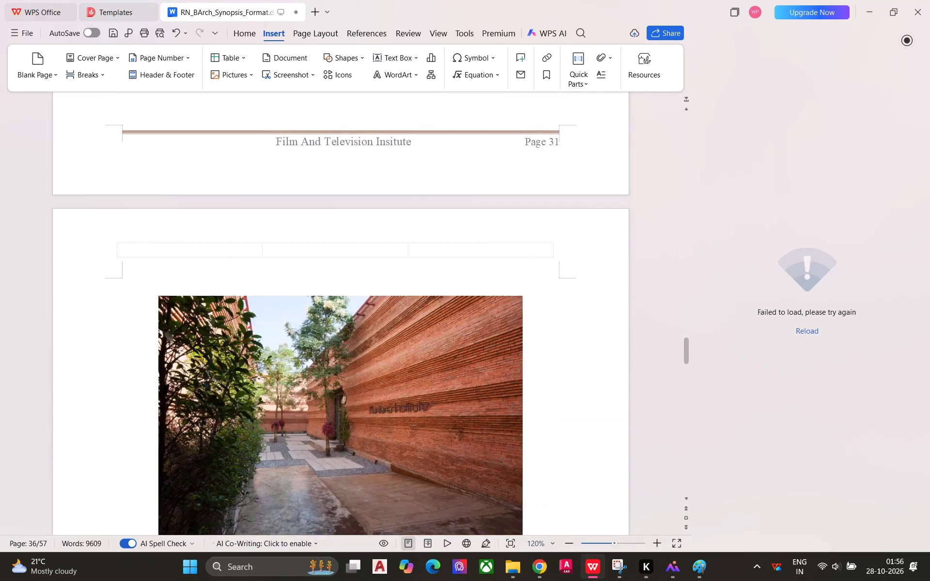
scroll(243, 391, "down", 20)
scroll(243, 391, "down", 14)
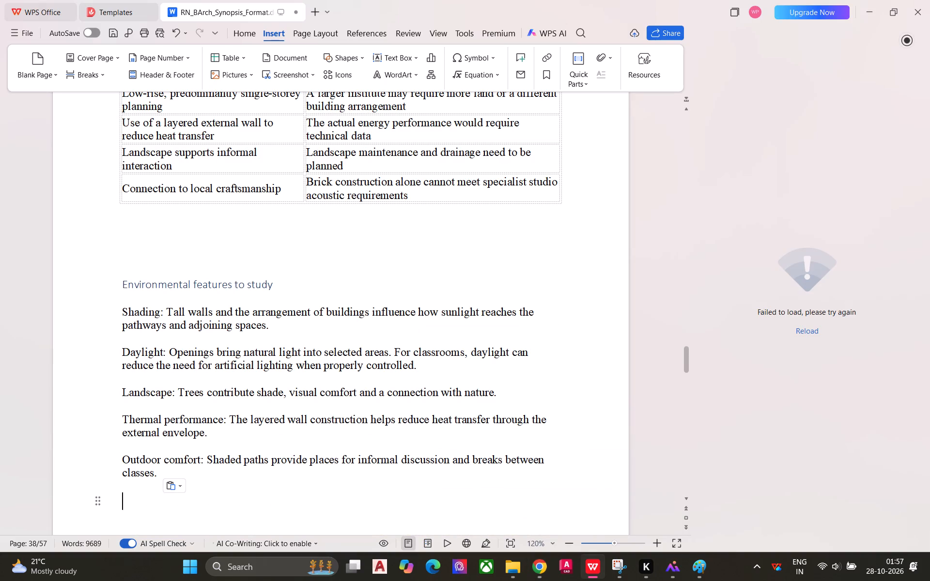
Copy the formatting of the "11. Strengths and limitations" heading onto the "Environmental features to study" heading.
scroll(258, 263, "up", 4)
scroll(247, 191, "up", 2)
left_click_drag(279, 186, 132, 193)
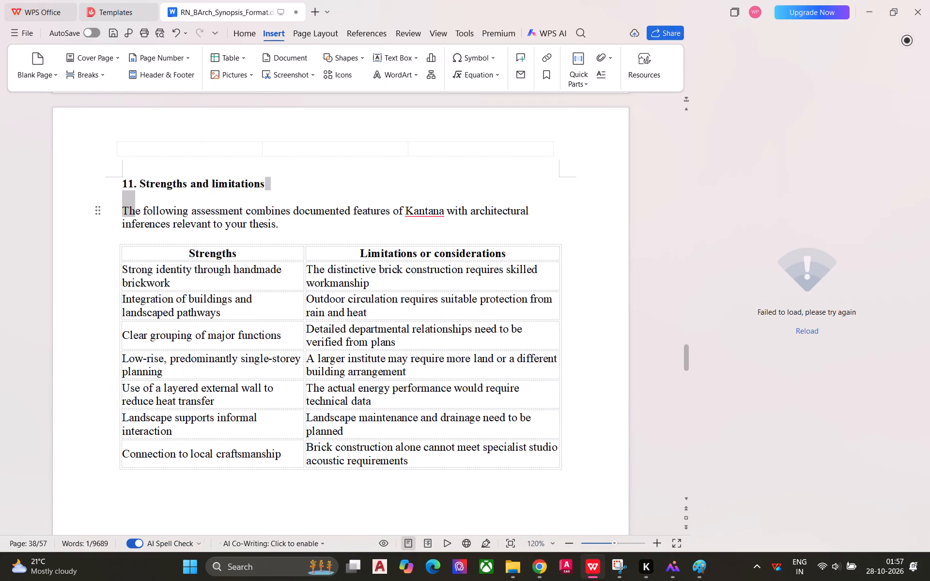
left_click_drag(132, 193, 114, 184)
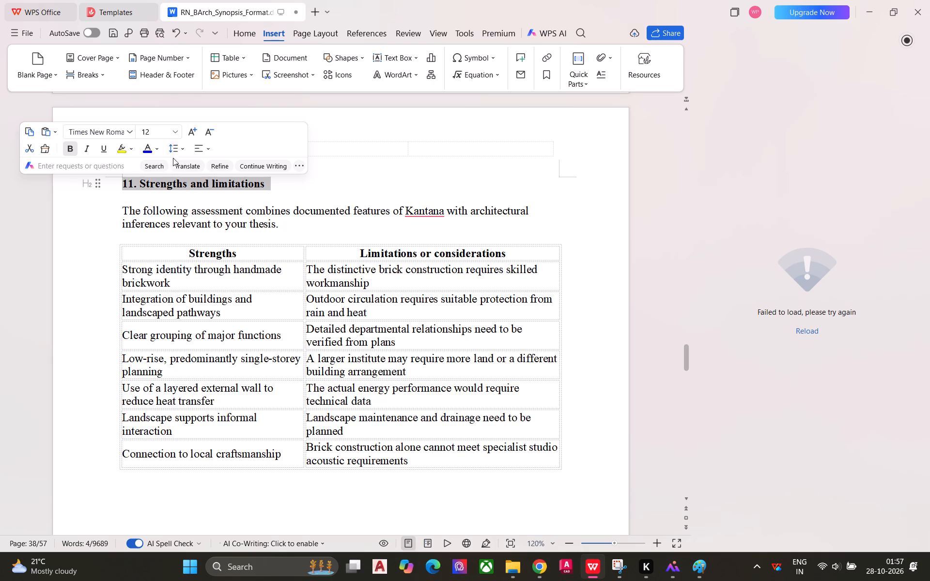
left_click(43, 145)
scroll(169, 335, "down", 5)
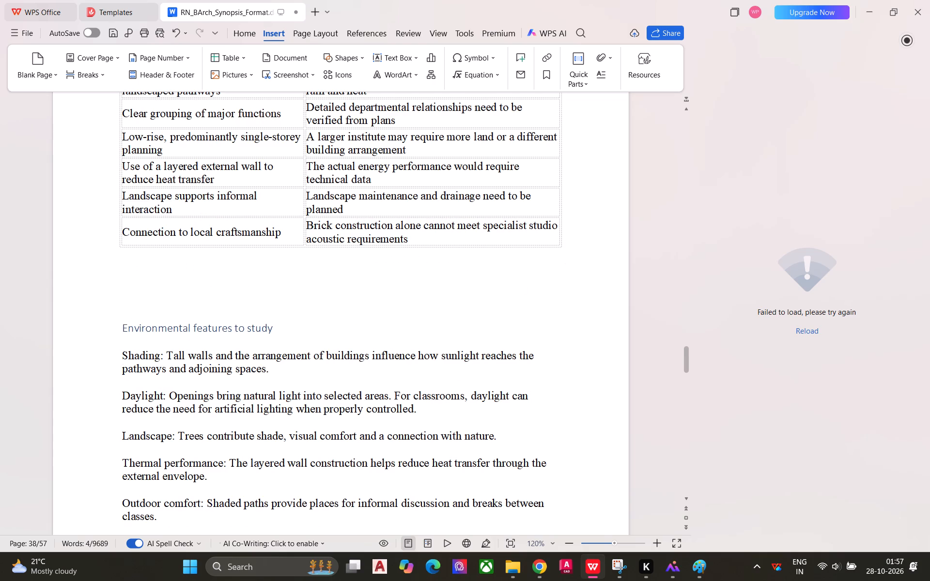
left_click_drag(301, 332, 101, 331)
left_click(110, 338)
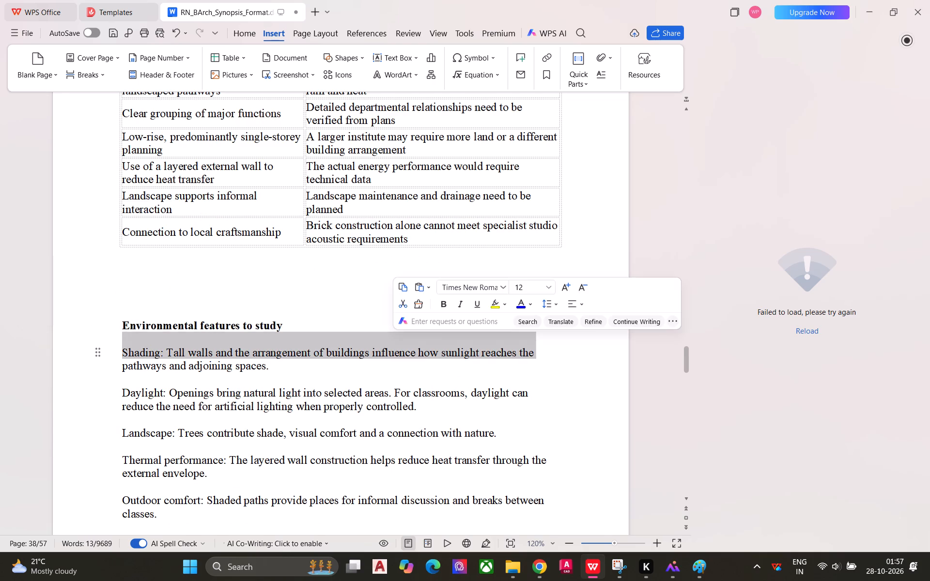
Remove the extra blank lines between the strengths table and the "Environmental features to study" heading.
left_click(131, 313)
key("BackSpace")
key("BackSpace")
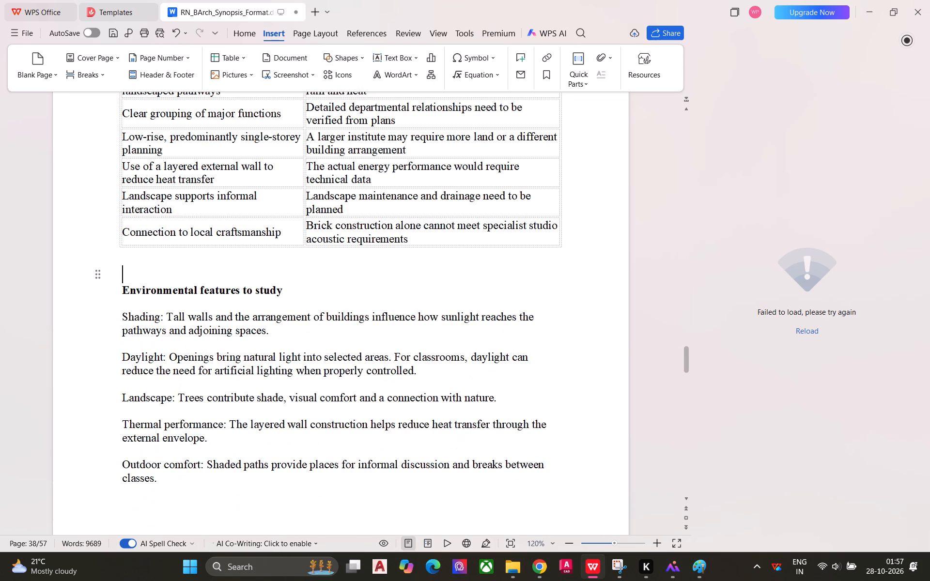
scroll(131, 315, "down", 3)
scroll(131, 315, "up", 7)
scroll(131, 315, "down", 6)
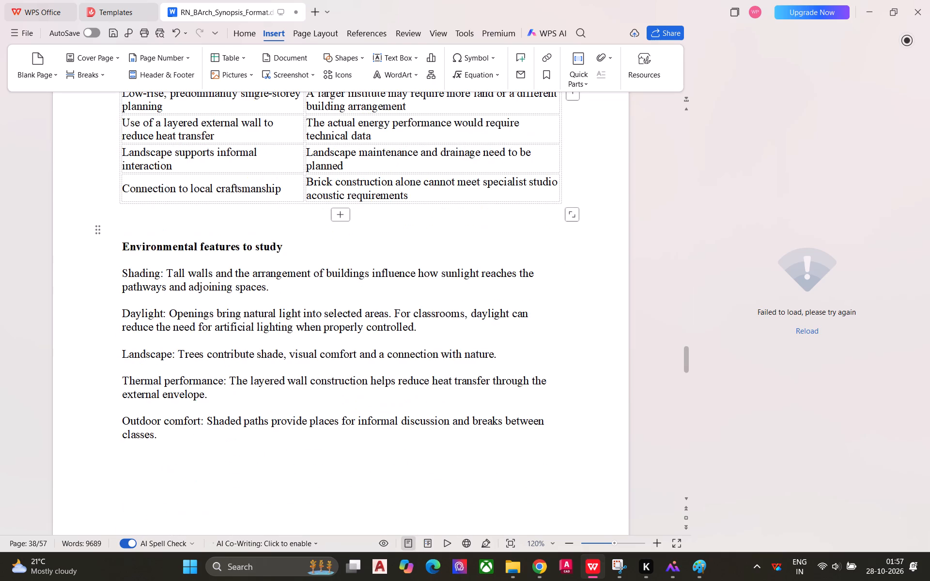
scroll(131, 320, "up", 7)
scroll(131, 321, "down", 13)
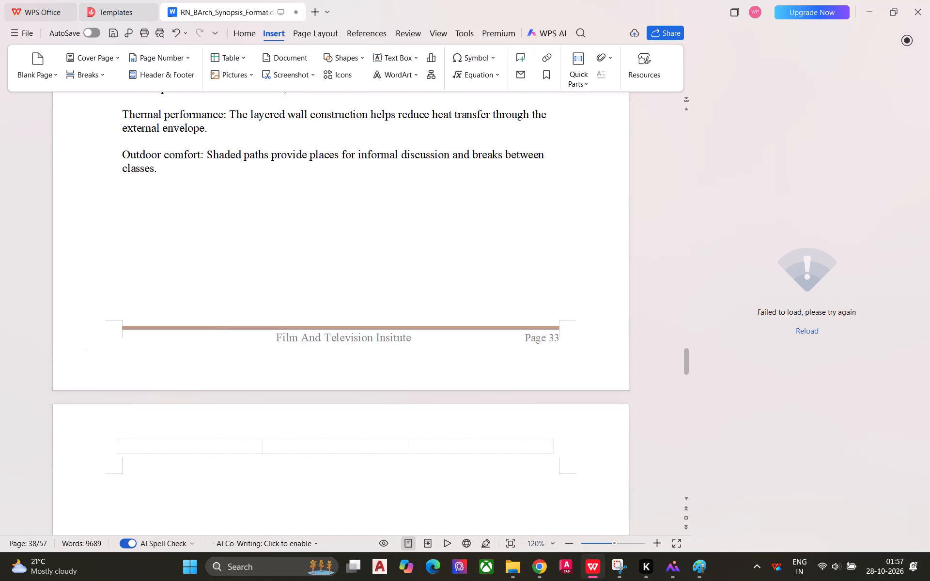
Delete the blank lines above the Kantana site plan and master plan board, moving the board up its page.
left_click(15, 341)
scroll(27, 345, "down", 4)
left_click(131, 349)
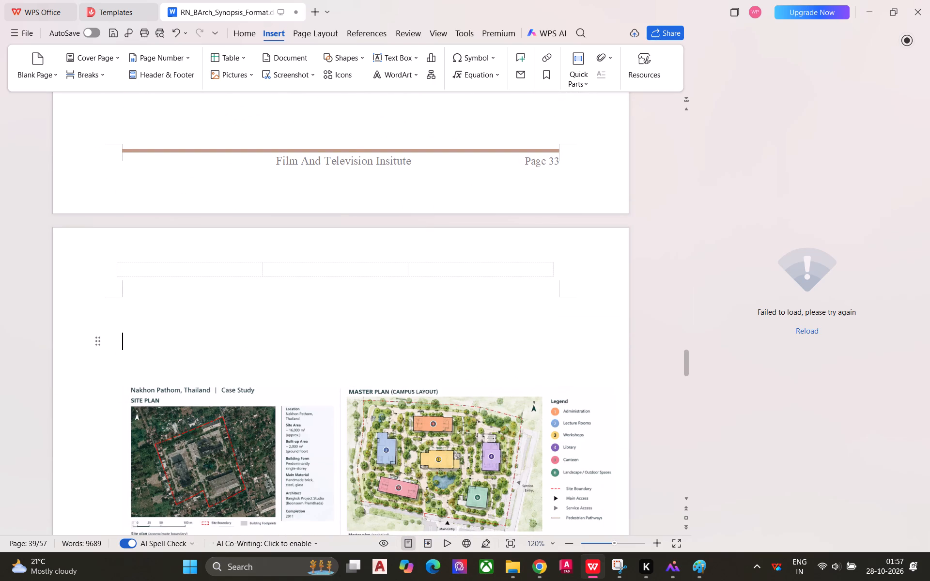
key("BackSpace")
key("BackSpace")
key("BackSpace")
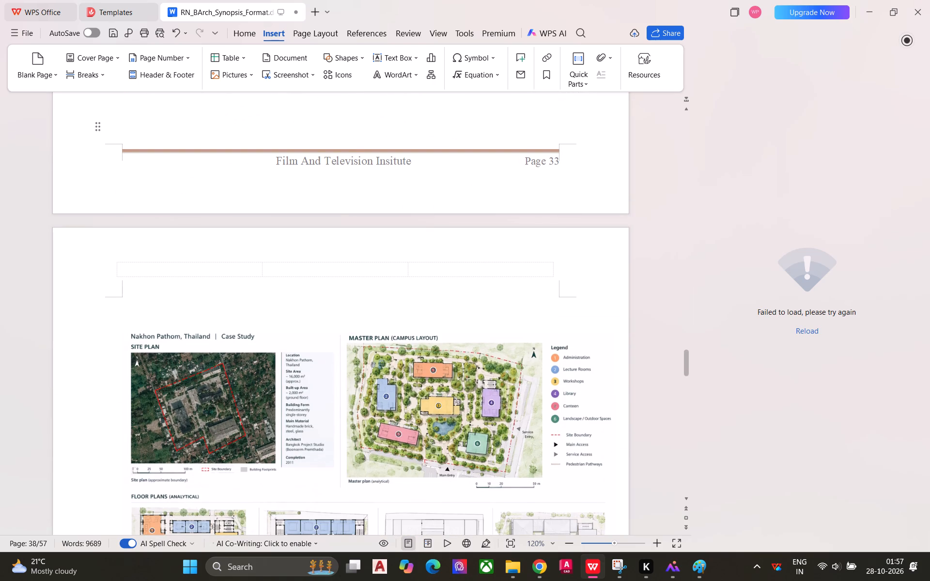
key("BackSpace")
Delete the blank lines above the "FILM AND TELEVISION INSTITUTE , PUNE" title, bringing it to the top of its page.
scroll(259, 409, "down", 19)
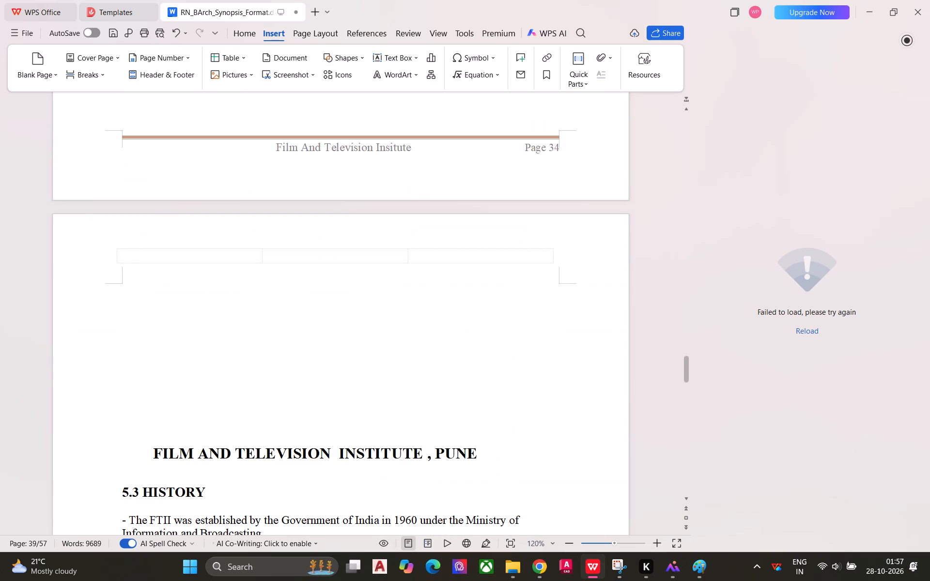
scroll(286, 422, "down", 1)
left_click(159, 394)
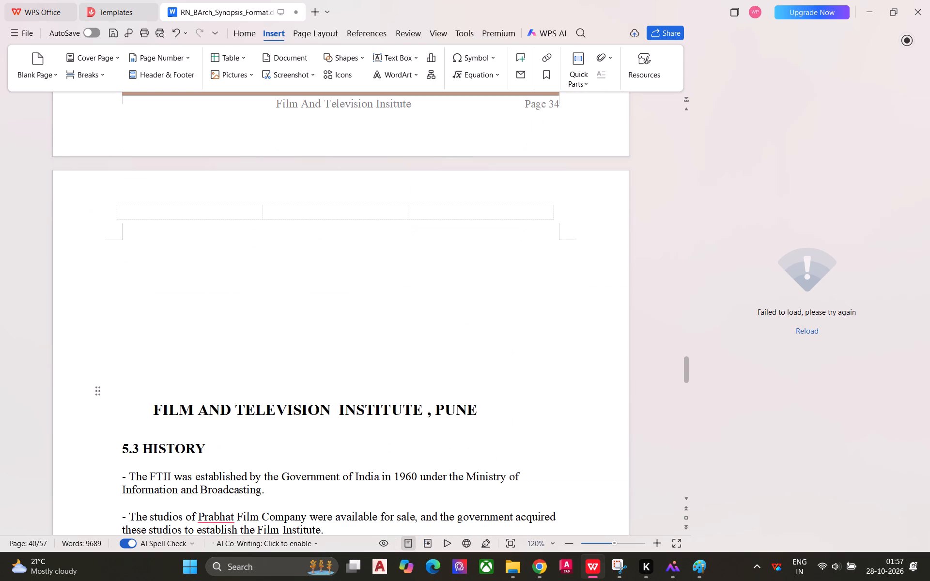
key("BackSpace")
key("BackSpace")
key("BackSpace")
key("BackSpace")
key("BackSpace")
key("BackSpace")
key("BackSpace")
key("BackSpace")
key("BackSpace")
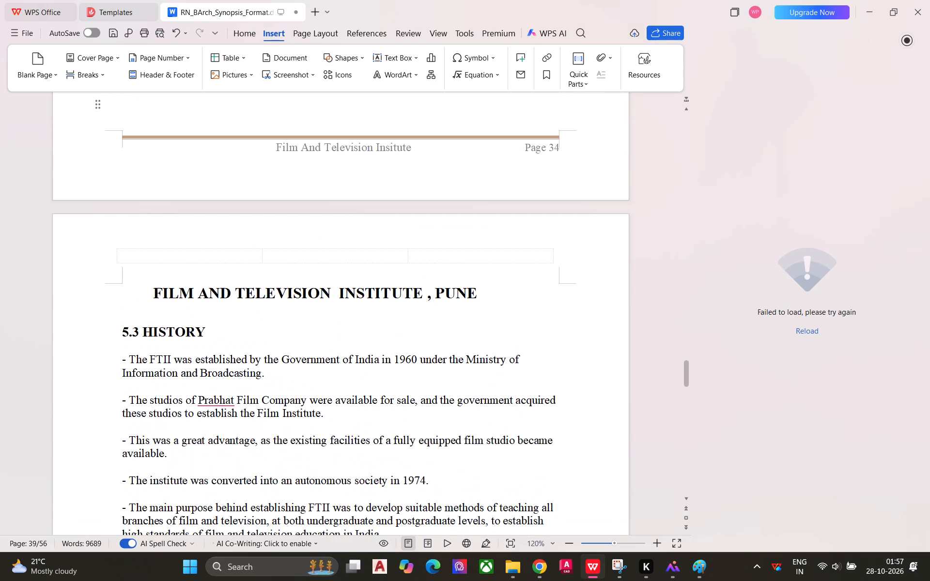
Insert spacing before the "FILM AND TELEVISION INSTITUTE , PUNE" title to shift it slightly along its line.
key("space")
left_click(152, 304)
left_click(153, 291)
key("space")
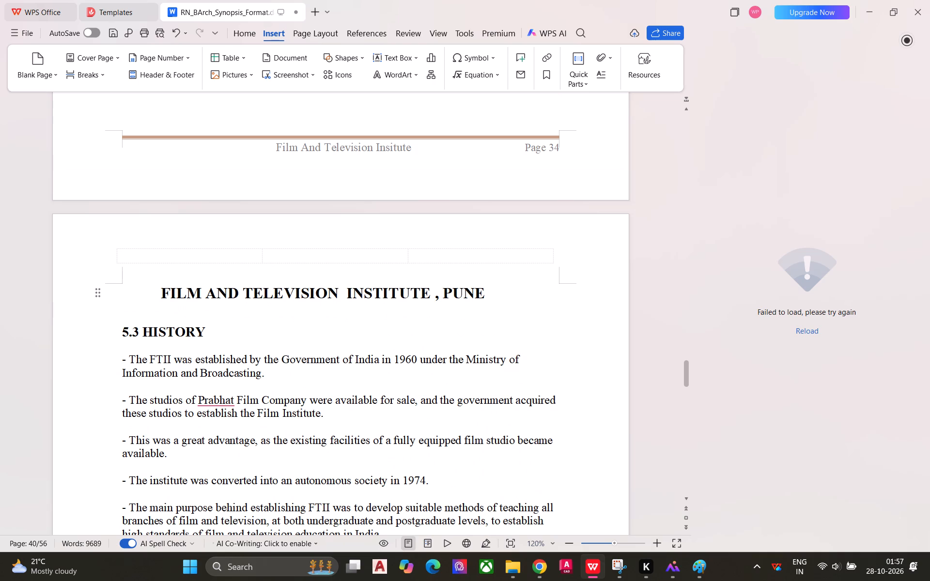
Renumber the FTII "HISTORY" heading as 5.1.
left_click(139, 335)
key("BackSpace")
key("1")
left_click(639, 282)
Review the rest of the synopsis from the FTII Pune case study through the comparative analysis and Chapter 6 to the References.
scroll(646, 276, "down", 10)
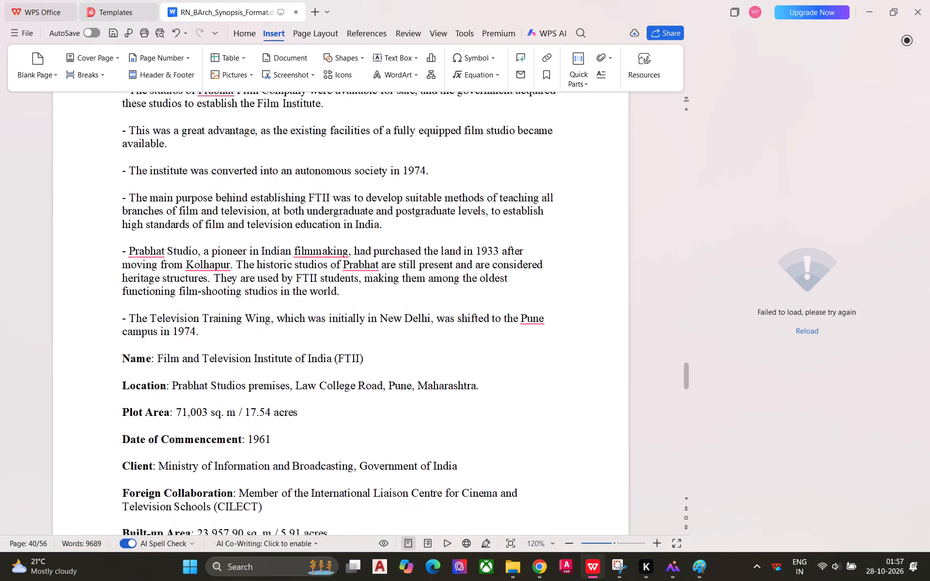
scroll(649, 285, "down", 18)
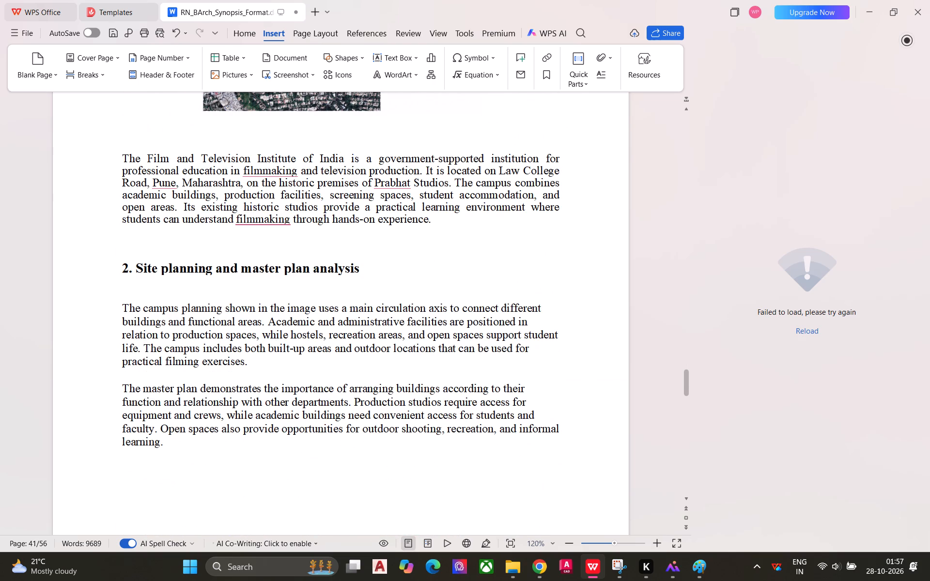
scroll(284, 301, "down", 20)
scroll(284, 301, "down", 16)
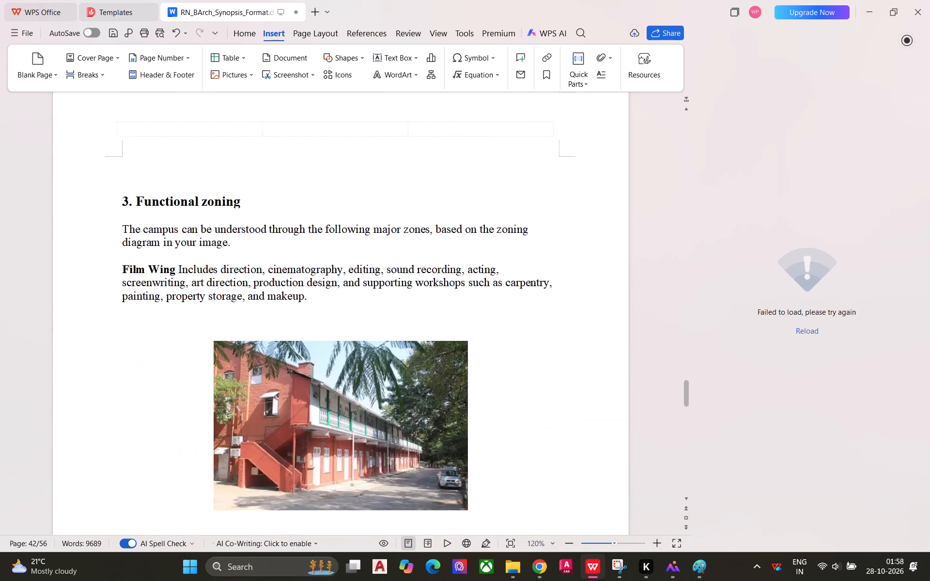
scroll(283, 297, "down", 20)
scroll(283, 297, "down", 20)
scroll(283, 297, "down", 5)
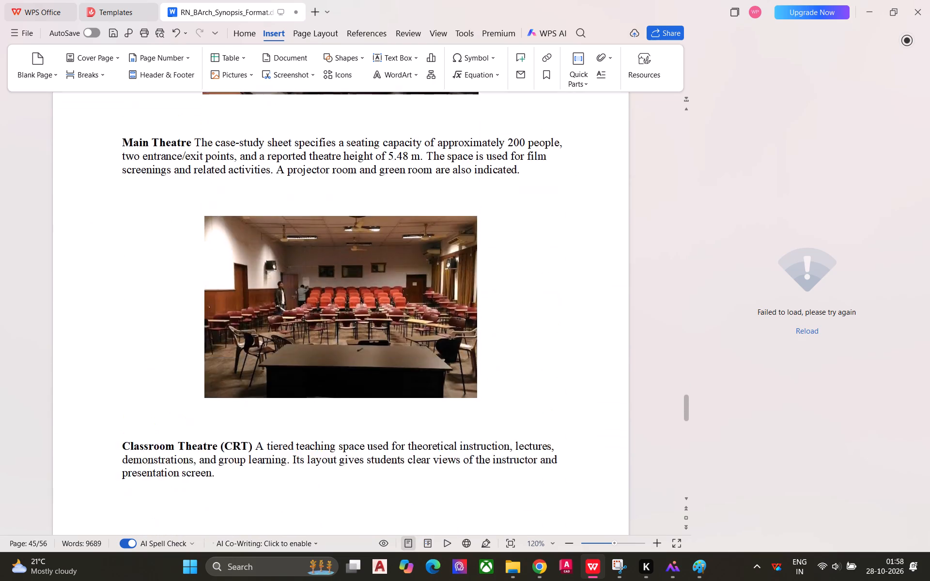
scroll(283, 291, "down", 20)
scroll(283, 291, "down", 20)
scroll(283, 291, "down", 5)
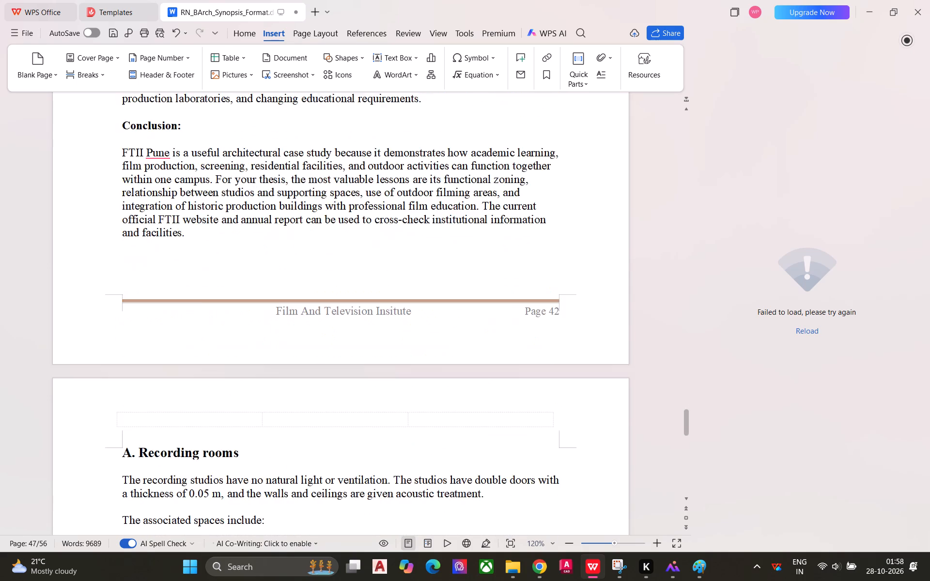
scroll(294, 289, "down", 20)
scroll(294, 289, "down", 10)
scroll(303, 297, "up", 2)
scroll(303, 297, "down", 17)
scroll(304, 306, "down", 18)
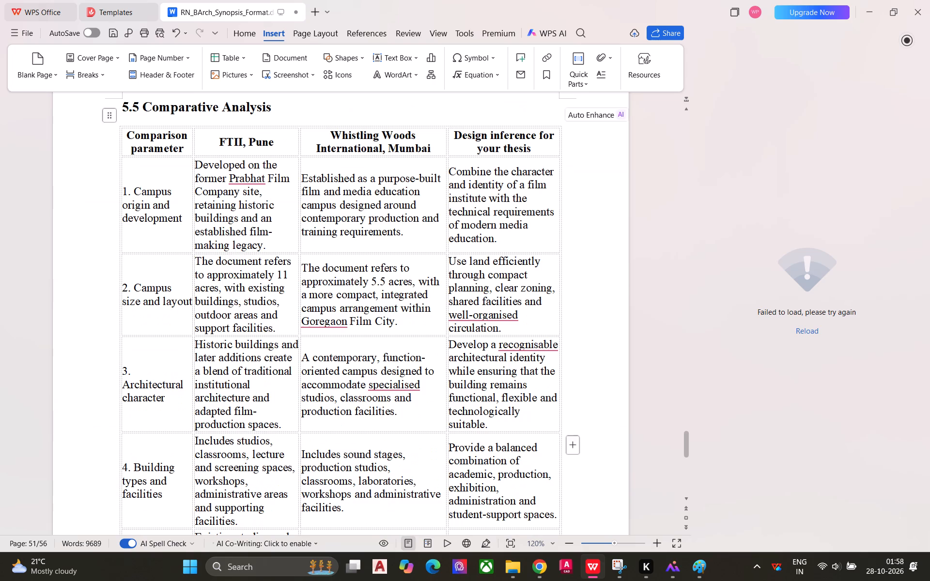
scroll(305, 303, "down", 20)
scroll(305, 303, "down", 20)
scroll(305, 303, "down", 2)
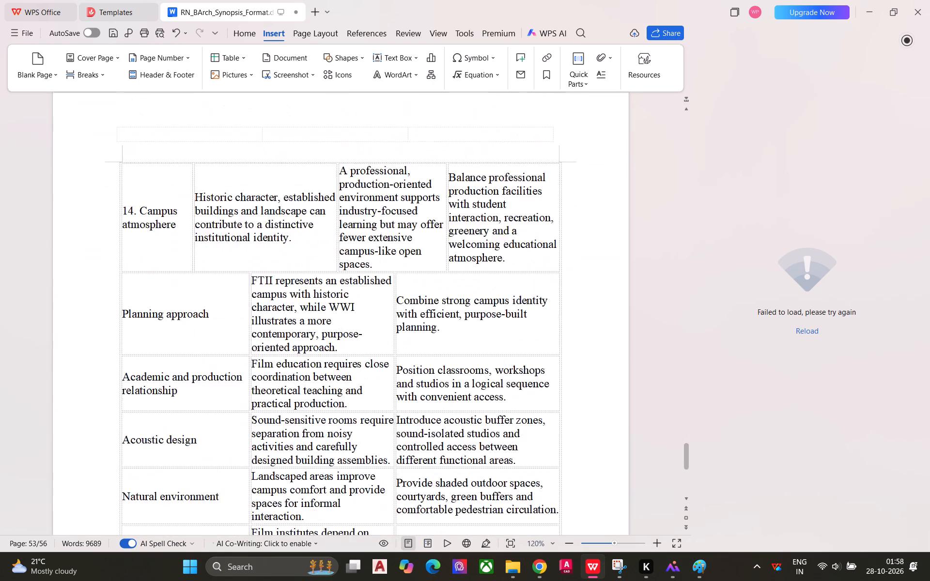
scroll(303, 303, "down", 20)
scroll(303, 303, "down", 20)
scroll(303, 303, "down", 1)
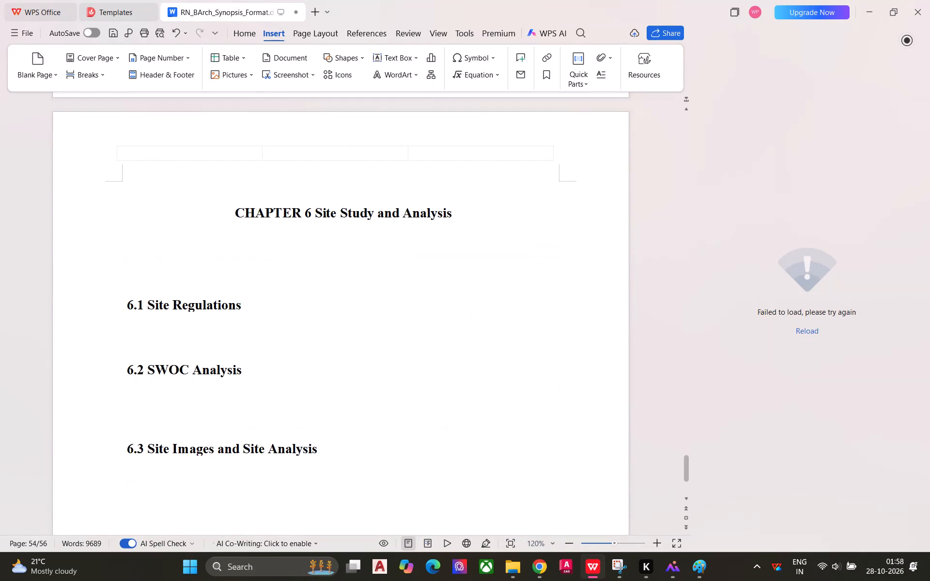
scroll(303, 301, "down", 20)
scroll(303, 301, "down", 12)
scroll(303, 301, "down", 12)
scroll(303, 300, "up", 11)
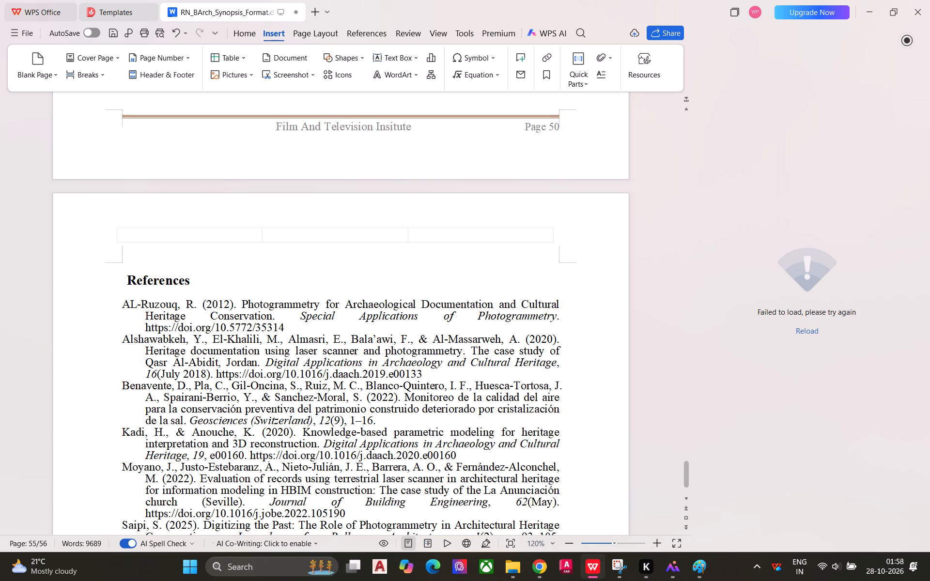
Save the synopsis document.
key("ctrl+s")
key("ctrl+s")
Save the synopsis document again.
key("ctrl+super+F24")
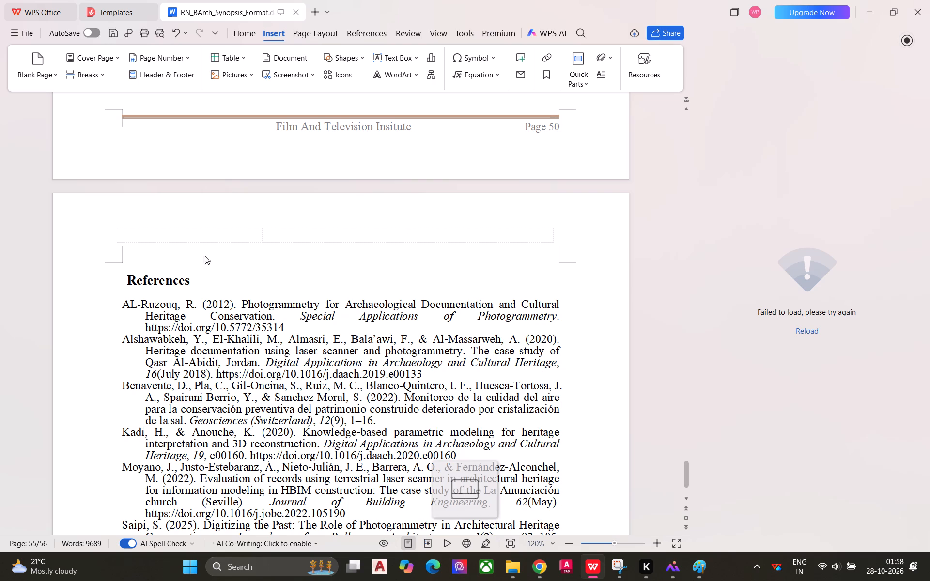
key("ctrl+s")
key("ctrl+s")
key("ctrl+s")
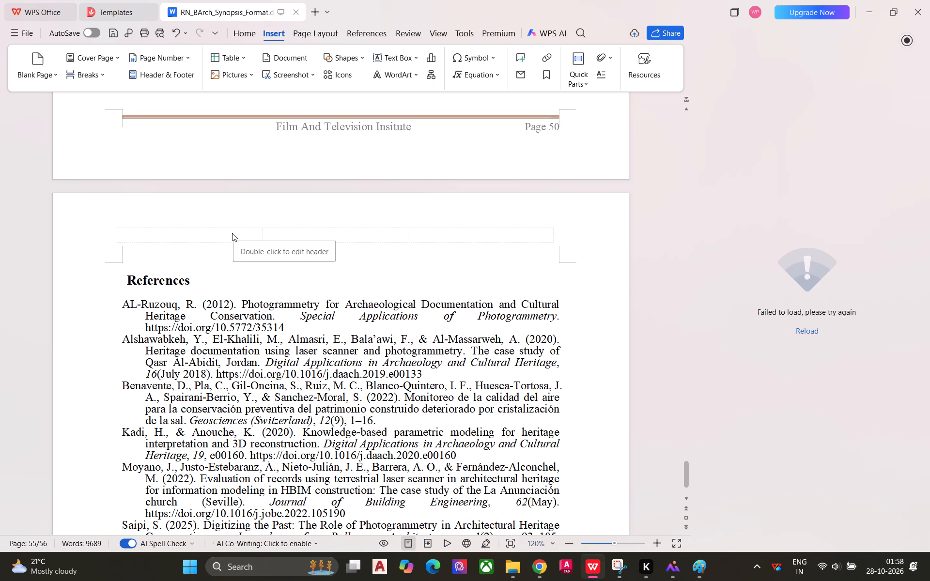
Close the word processor window with the synopsis and the browser window with the ChatGPT conversation.
left_click(929, 0)
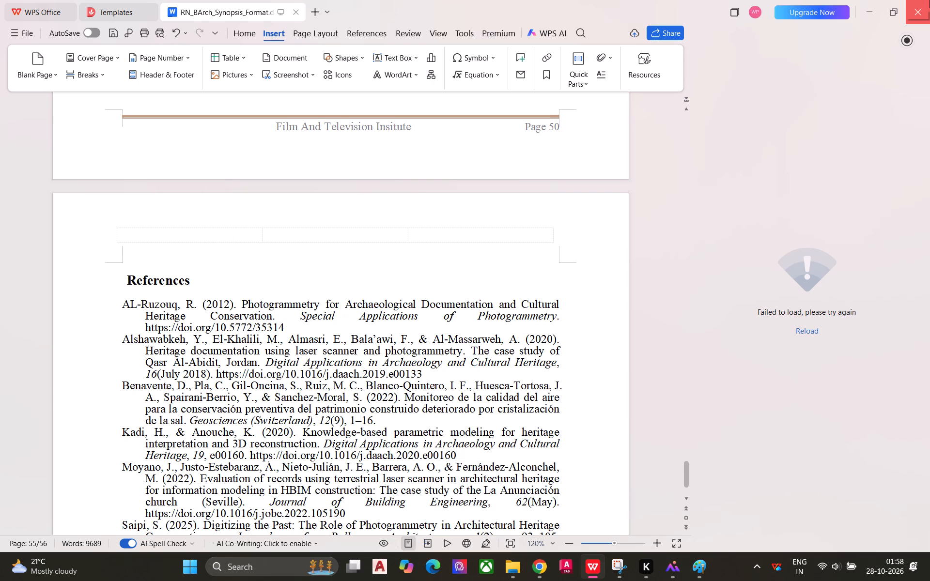
left_click(929, 0)
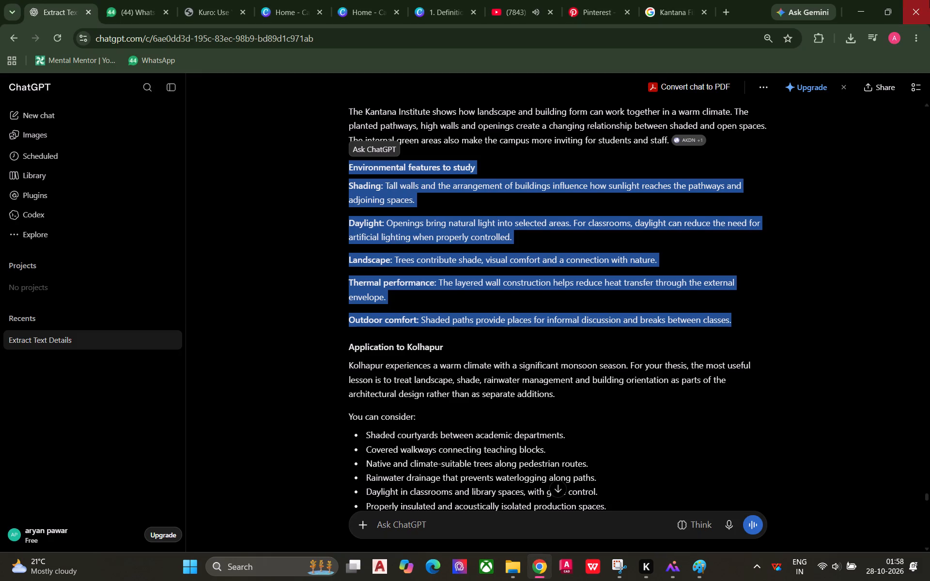
Close the Kantana Institute presentation board image in Paint without saving its changes.
left_click(916, 3)
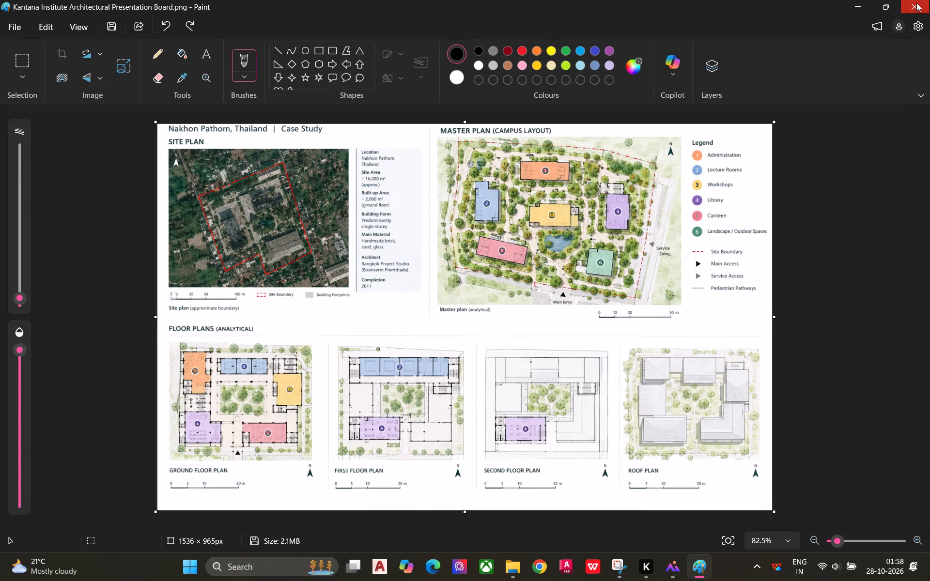
left_click(483, 324)
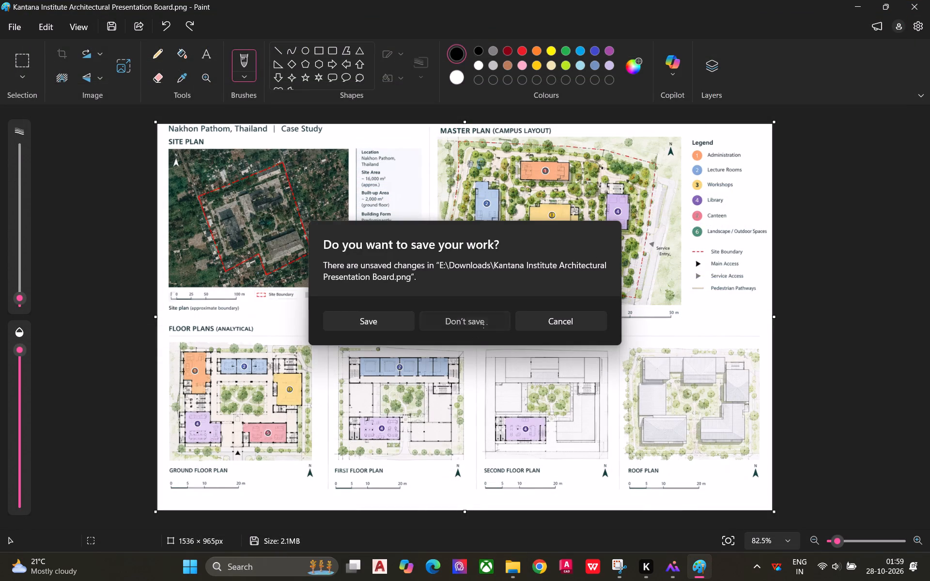
Close the Downloads folder window and the image viewer showing the Kantana Film and Animation Institute board.
left_click(894, 13)
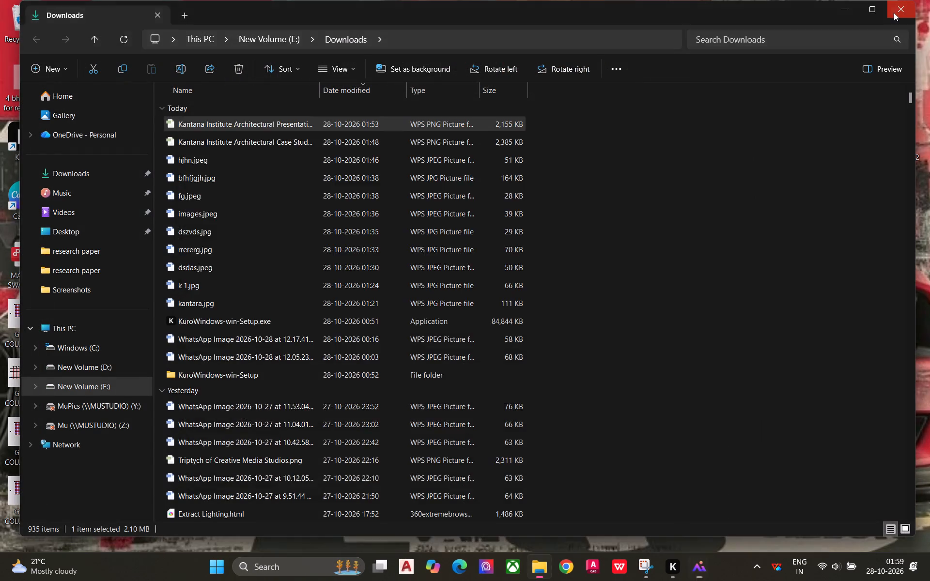
left_click(729, 138)
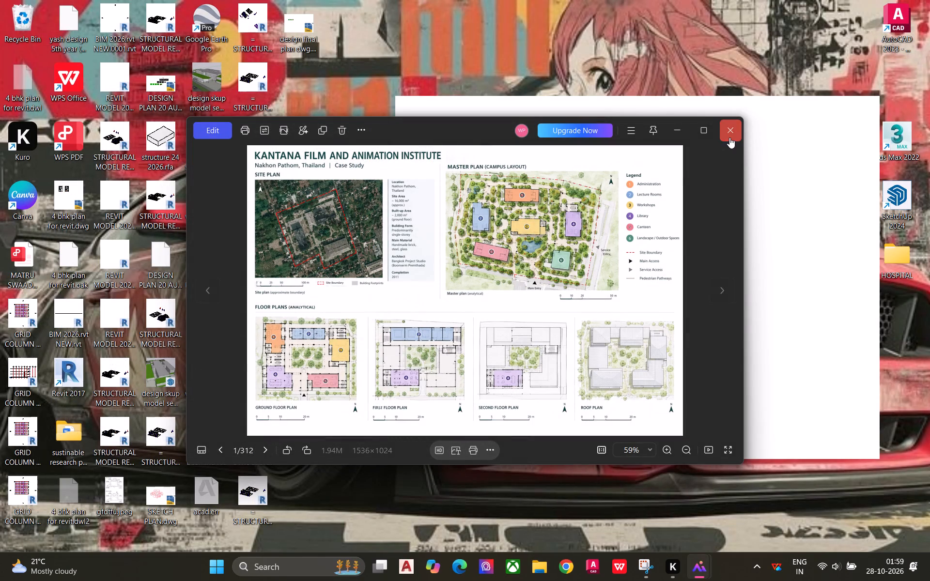
left_click(729, 138)
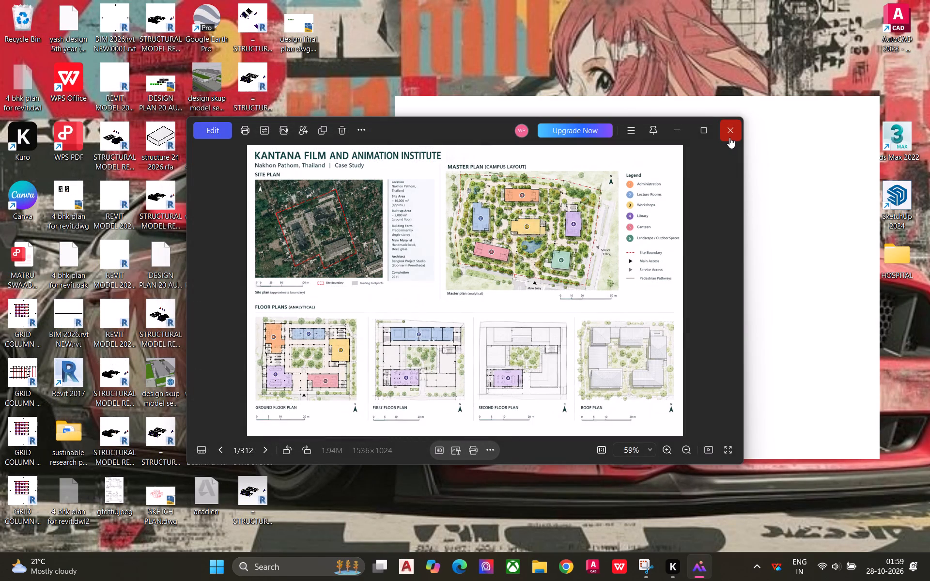